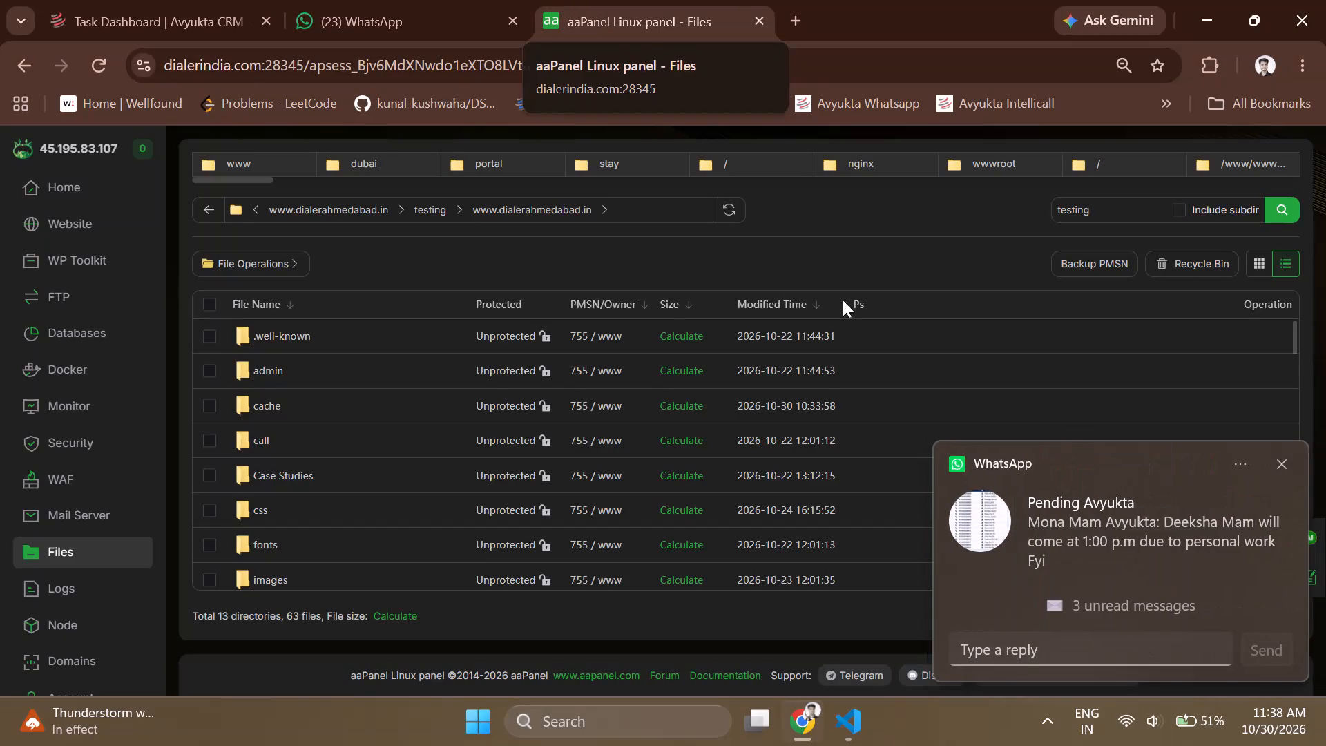
Dismiss the WhatsApp message notification covering the file list.
{"action": "left_click", "coordinate": [1279, 469]}
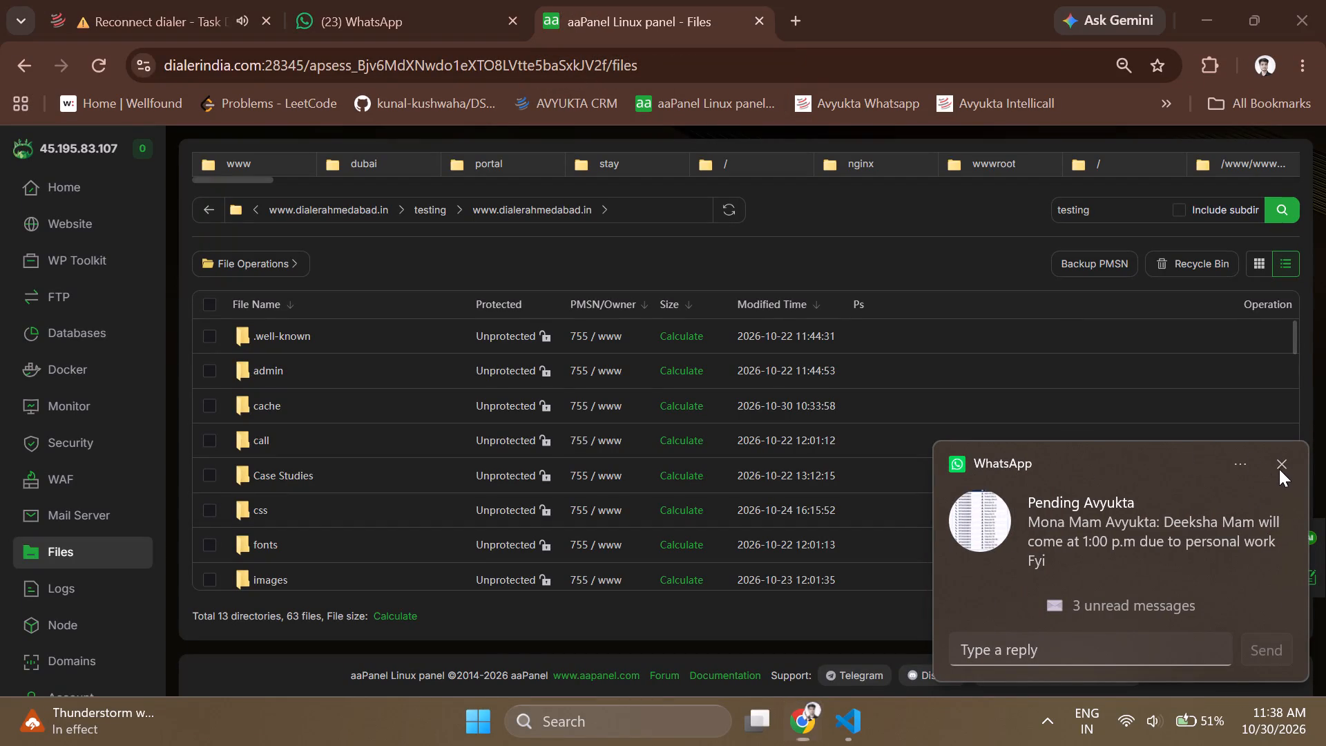
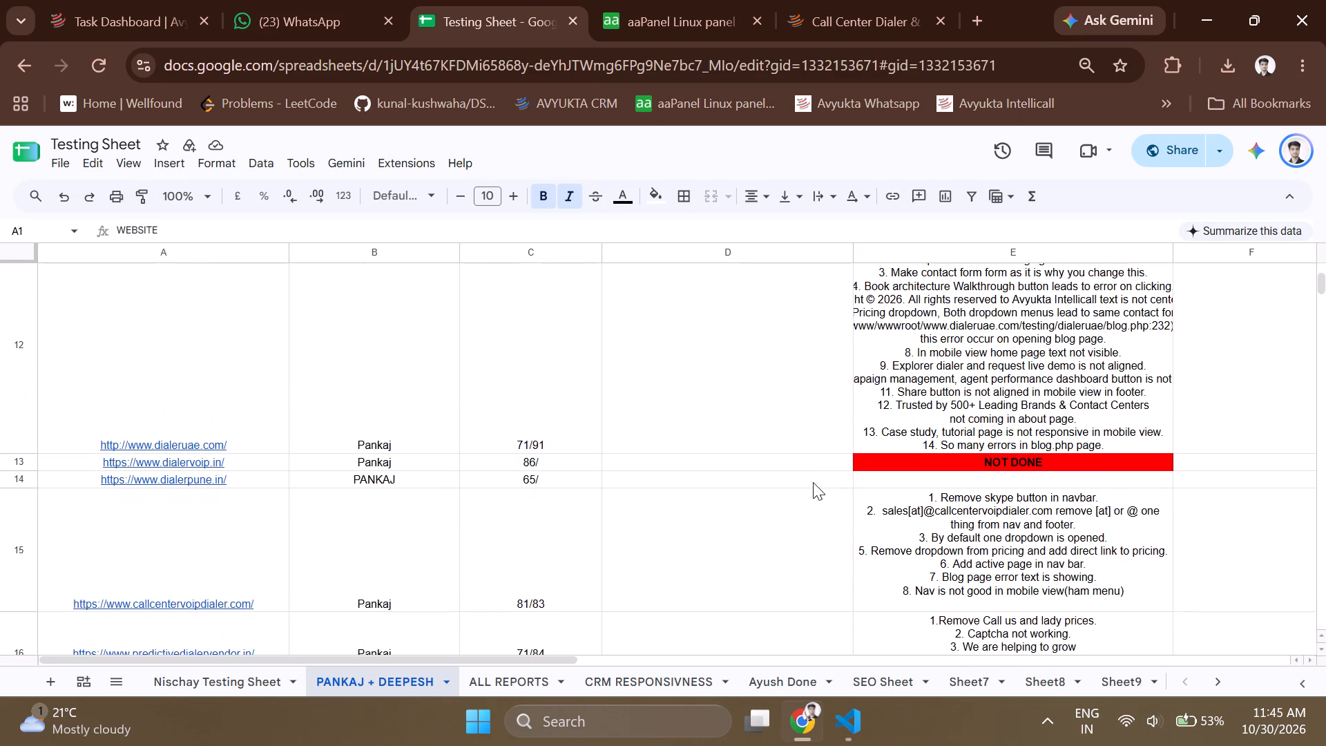
{"action": "scroll", "coordinate": [813, 482], "scroll_direction": "down", "scroll_amount": 2}
{"action": "scroll", "coordinate": [813, 482], "scroll_direction": "up", "scroll_amount": 5}
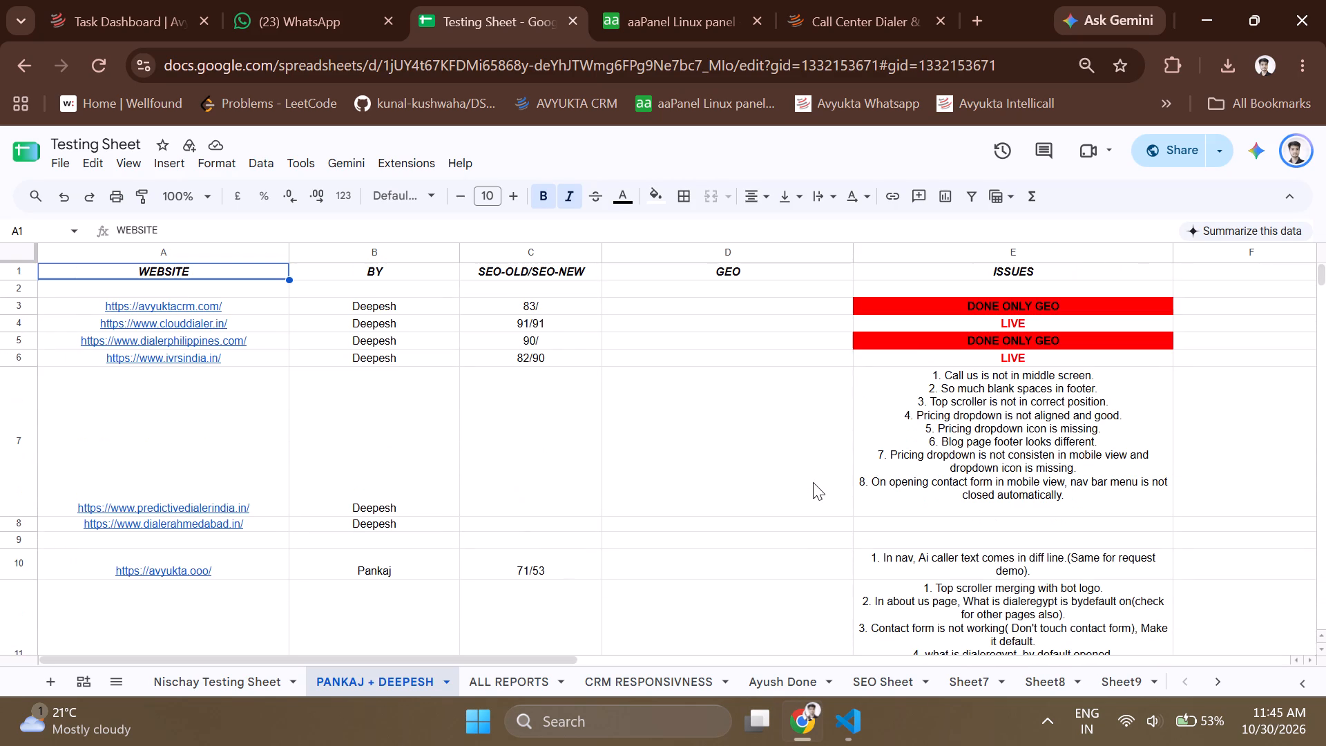
{"action": "scroll", "coordinate": [813, 482], "scroll_direction": "down", "scroll_amount": 2}
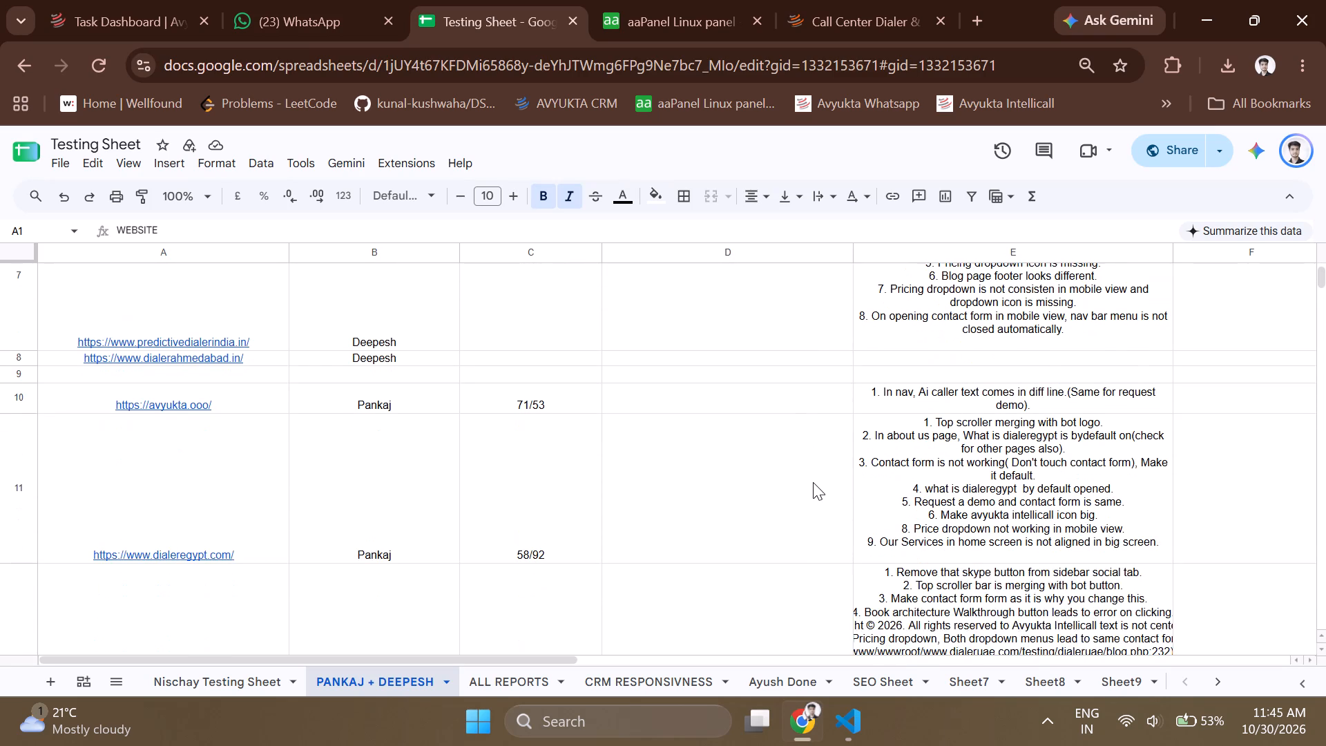
{"action": "scroll", "coordinate": [813, 482], "scroll_direction": "down", "scroll_amount": 1}
{"action": "double_click", "coordinate": [986, 420]}
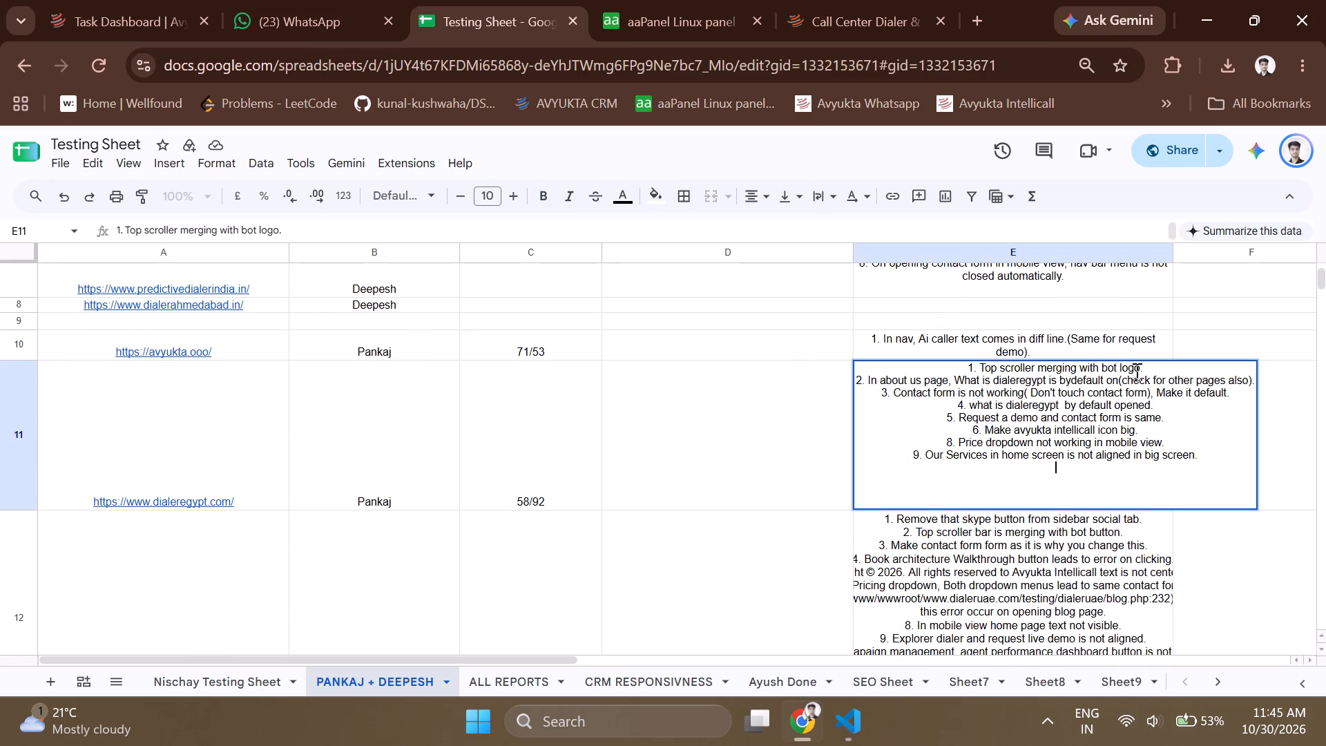
Examine the dialeregypt test site's home page, including its header and the sections below the banner.
{"action": "left_click", "coordinate": [848, 0]}
{"action": "scroll", "coordinate": [657, 449], "scroll_direction": "down", "scroll_amount": 7}
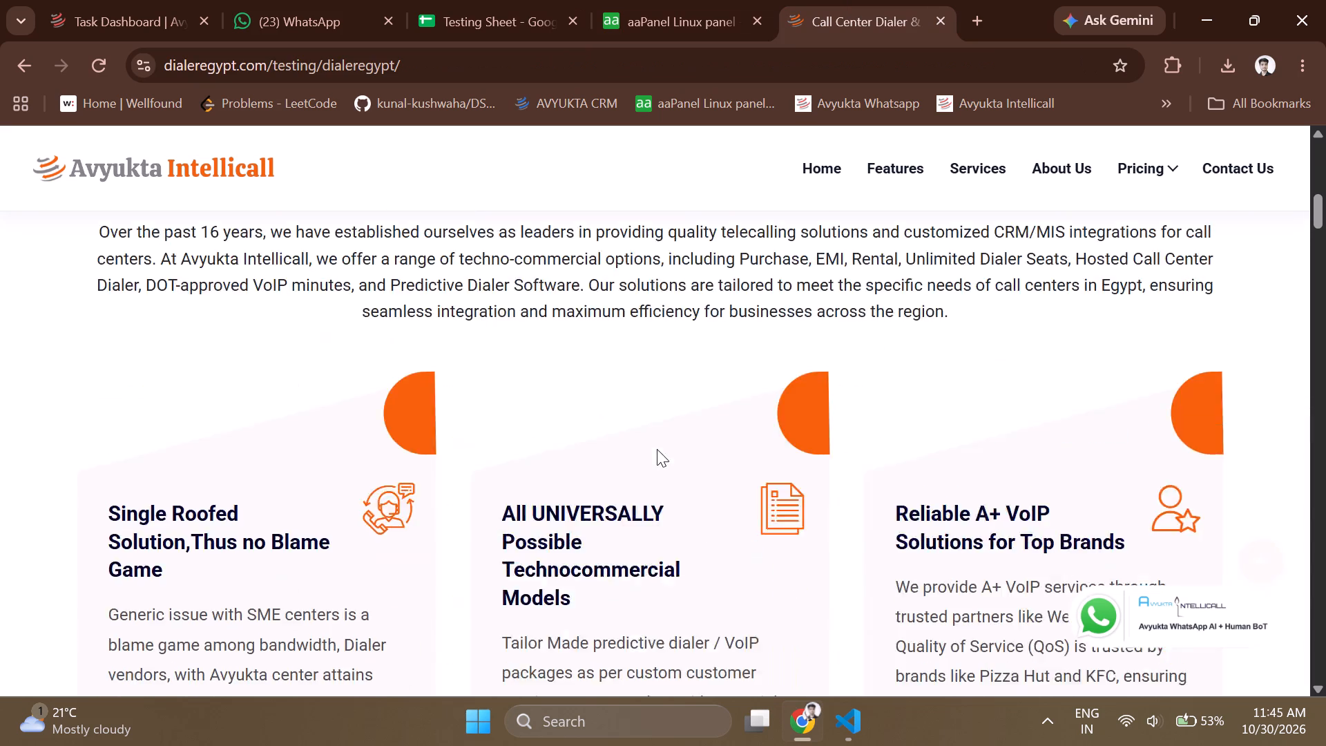
{"action": "scroll", "coordinate": [657, 449], "scroll_direction": "up", "scroll_amount": 13}
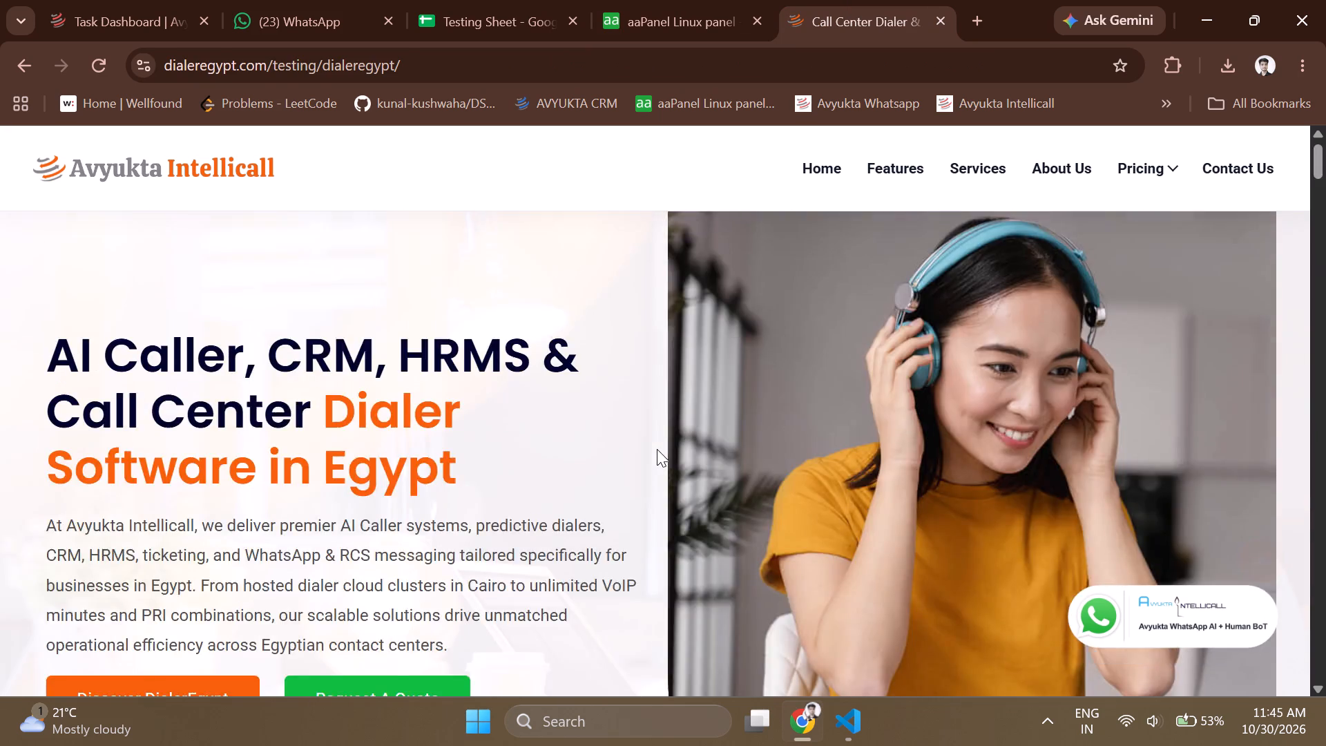
Switch to Visual Studio Code and close its window, returning to the dialeregypt test site in the browser.
{"action": "key", "text": "alt+Tab"}
{"action": "key", "text": "alt+Tab"}
{"action": "key", "text": "alt+Tab"}
{"action": "key", "text": "alt+Tab"}
{"action": "key", "text": "alt+Tab"}
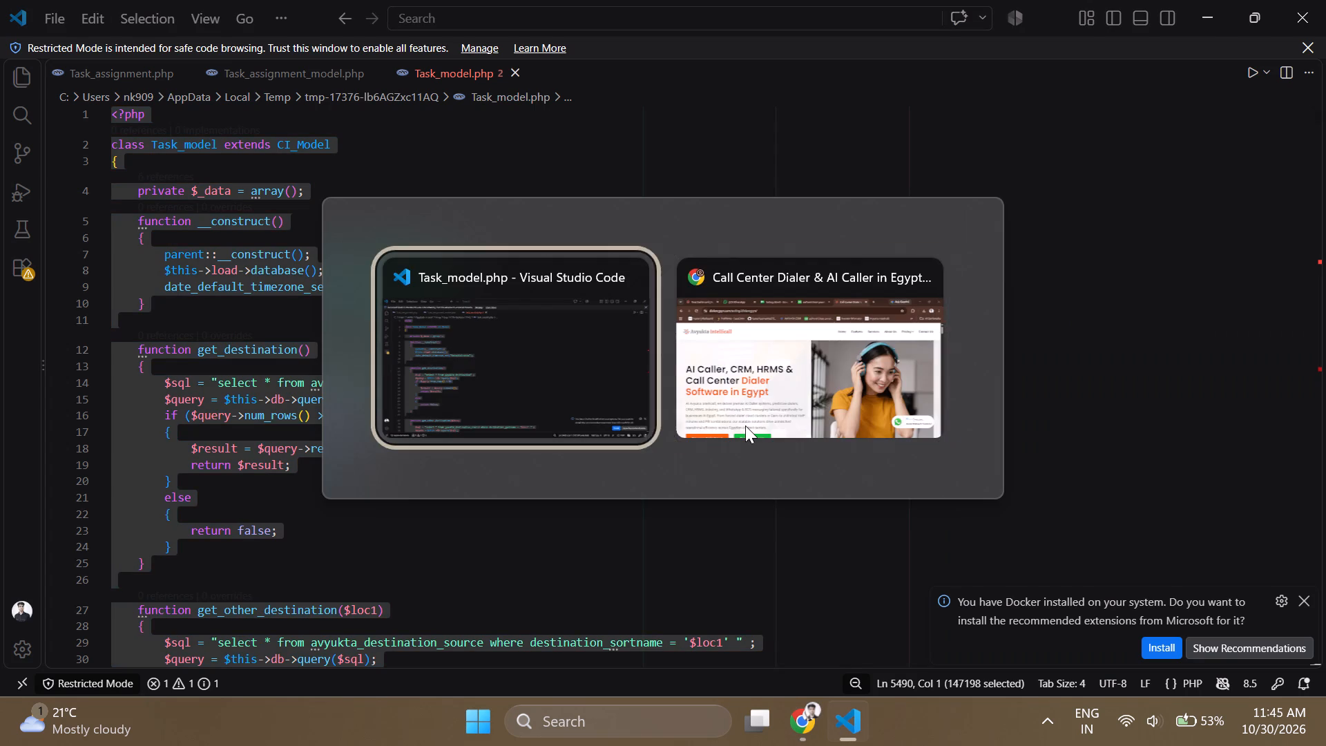
{"action": "left_click", "coordinate": [1325, 0]}
{"action": "key", "text": "alt+Tab"}
{"action": "key", "text": "alt+Tab"}
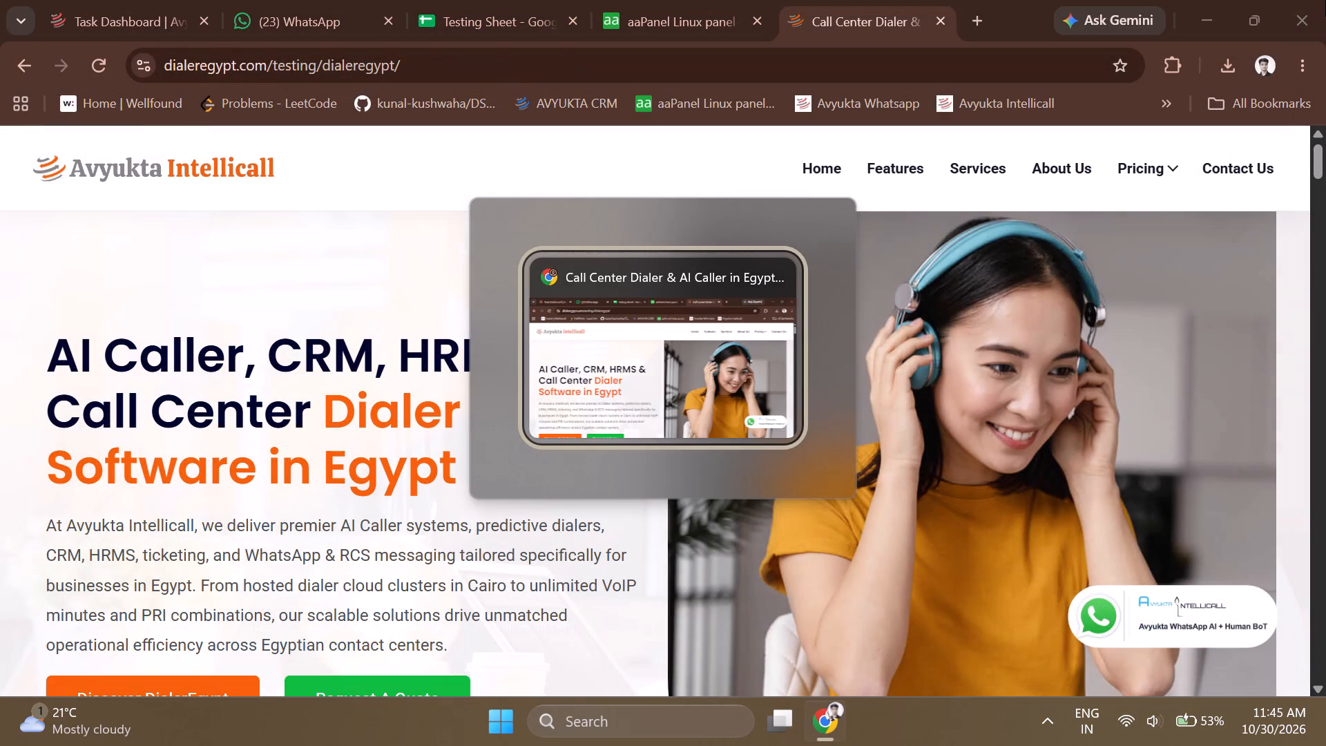
{"action": "left_click", "coordinate": [533, 0]}
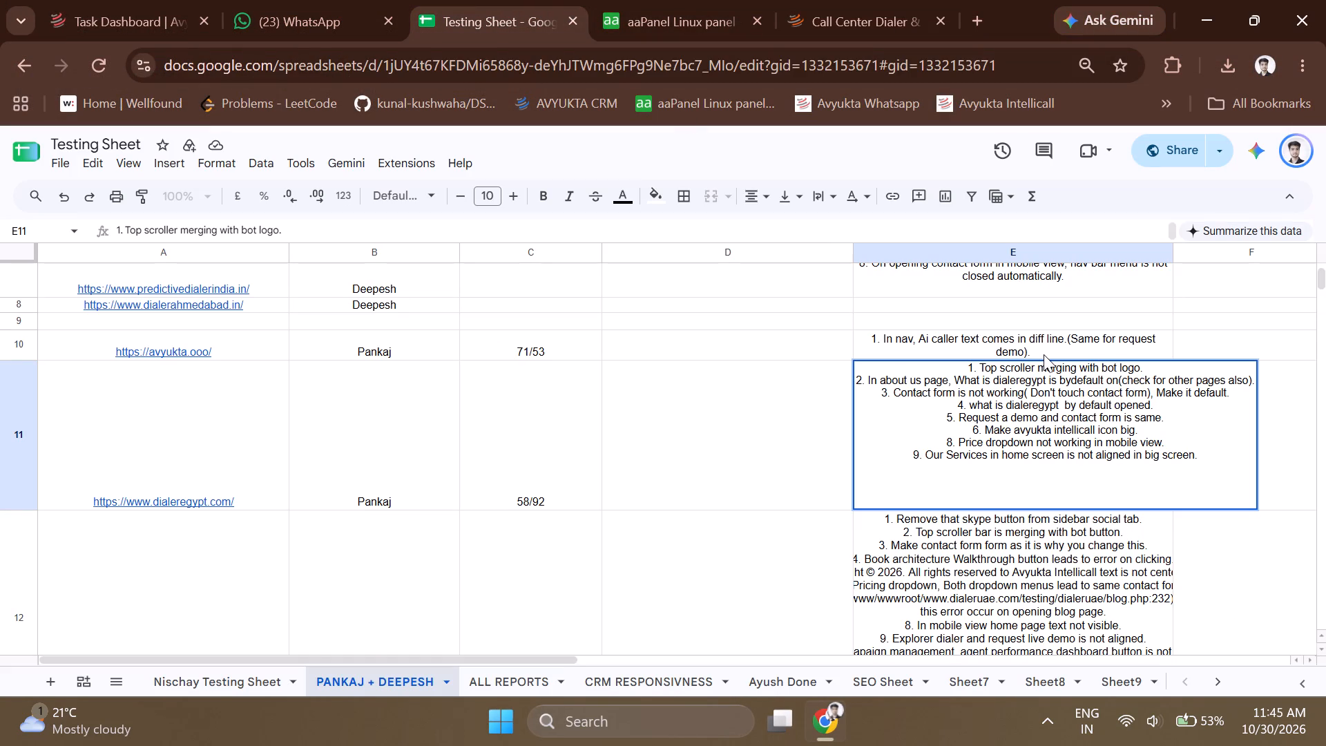
{"action": "double_click", "coordinate": [1044, 354]}
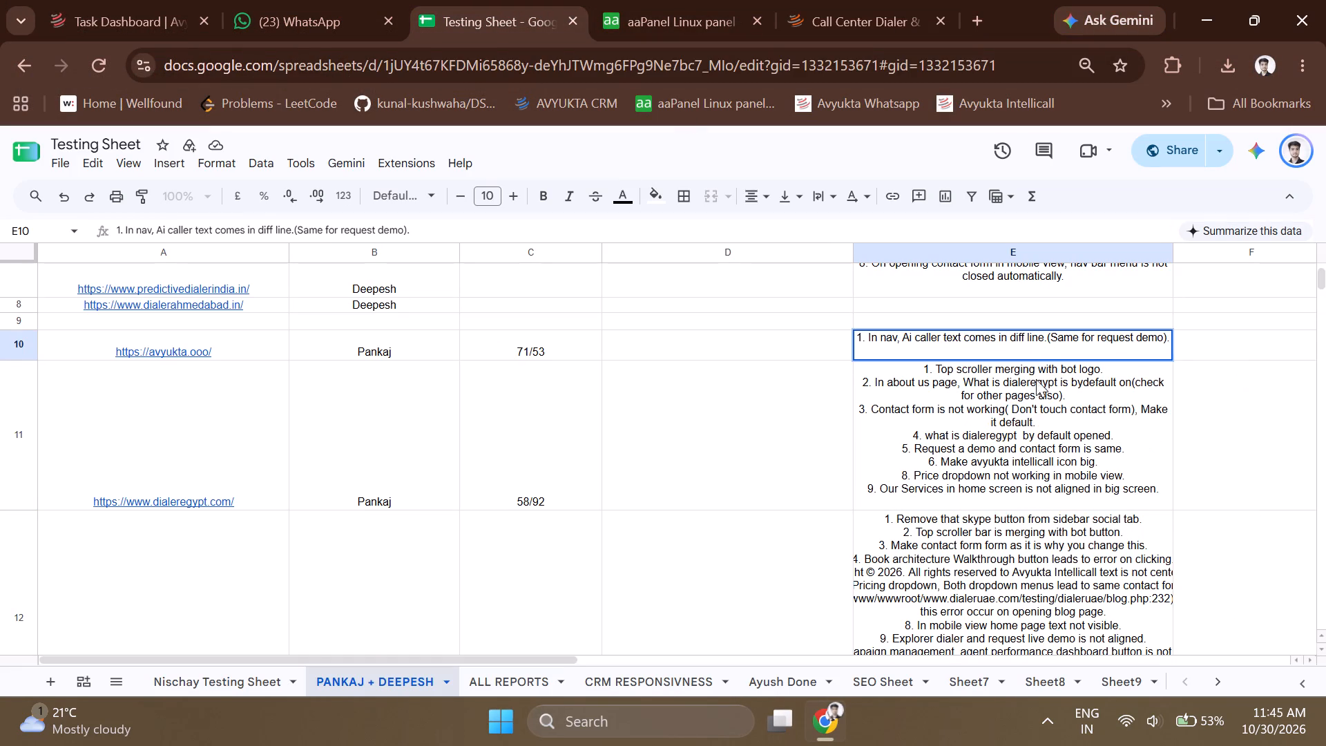
{"action": "double_click", "coordinate": [1032, 393]}
{"action": "triple_click", "coordinate": [1052, 364]}
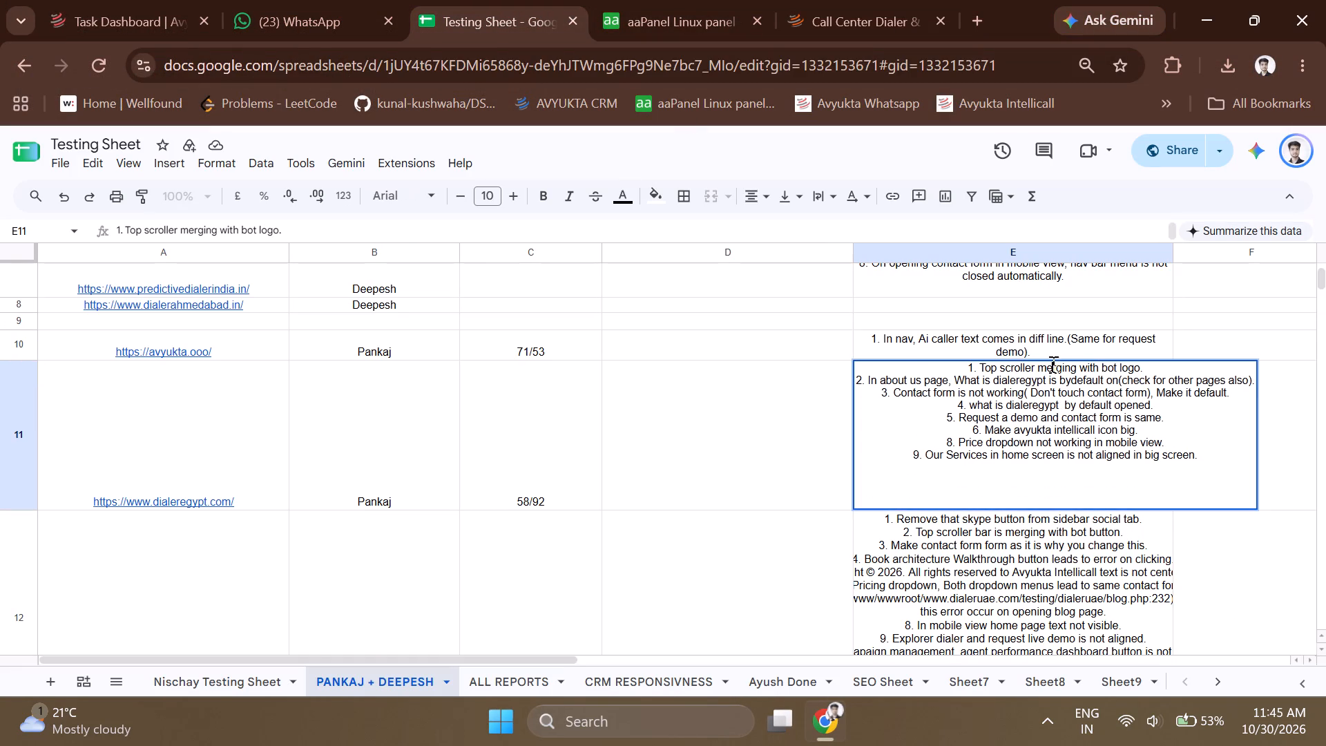
Delete the issue "1. Top scroller merging with bot logo." from the dialeregypt.com notes in cell E11.
{"action": "key", "text": "BackSpace"}
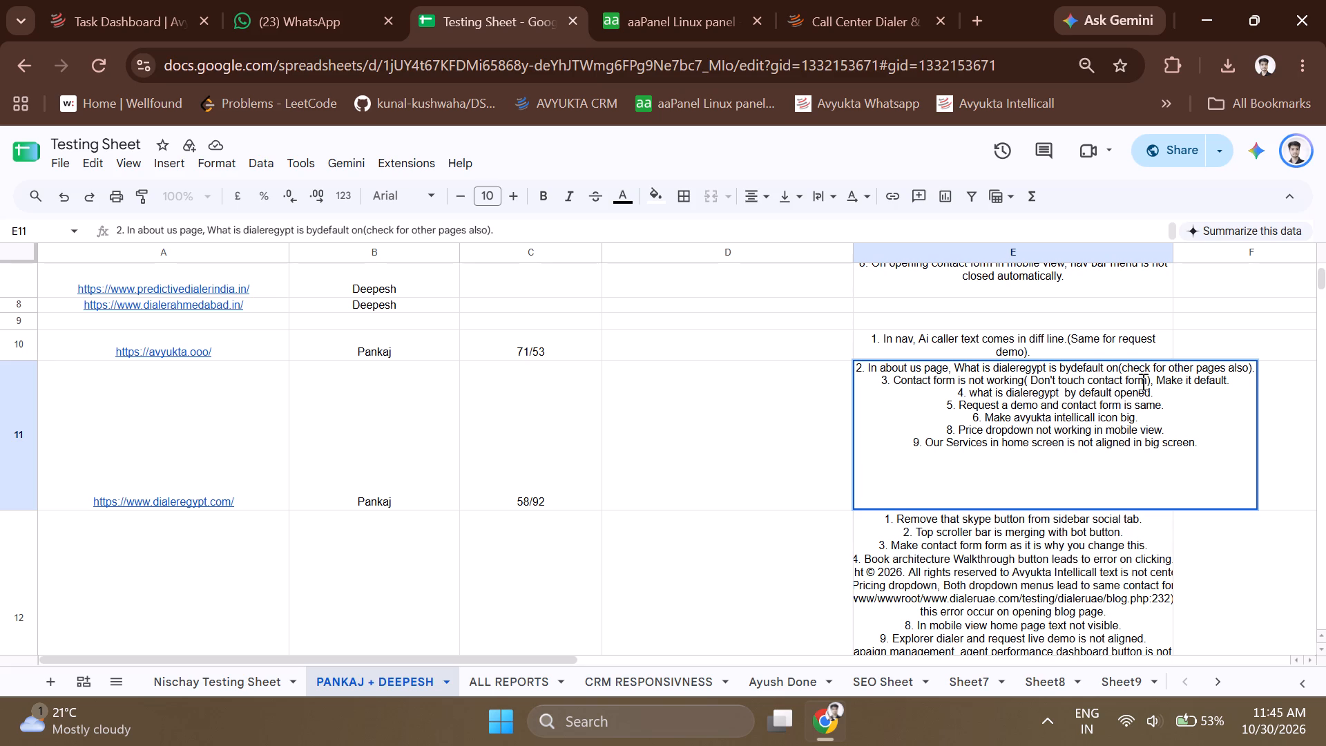
Return to the dialeregypt test site and examine the About Us page's FAQ for whether "What is DialerEgypt?" is open by default.
{"action": "left_click", "coordinate": [821, 0]}
{"action": "left_click", "coordinate": [1068, 178]}
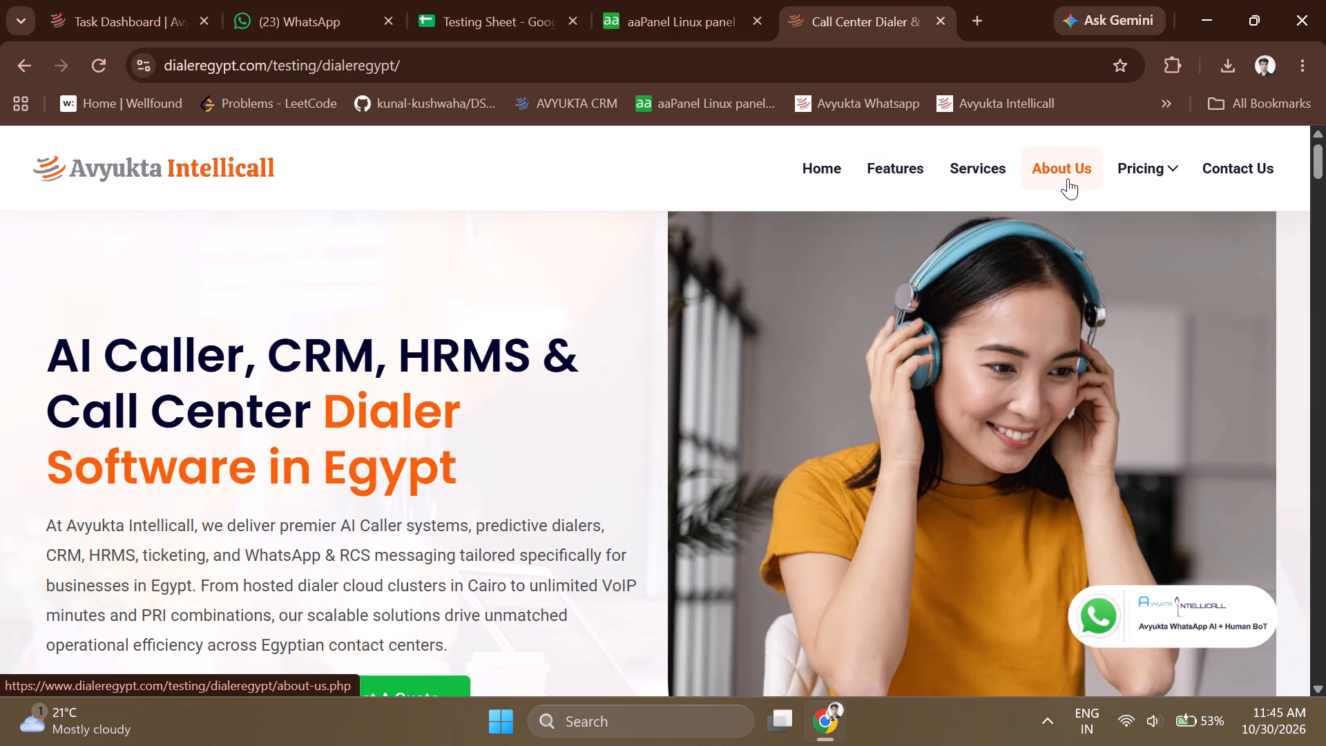
{"action": "scroll", "coordinate": [619, 439], "scroll_direction": "down", "scroll_amount": 1}
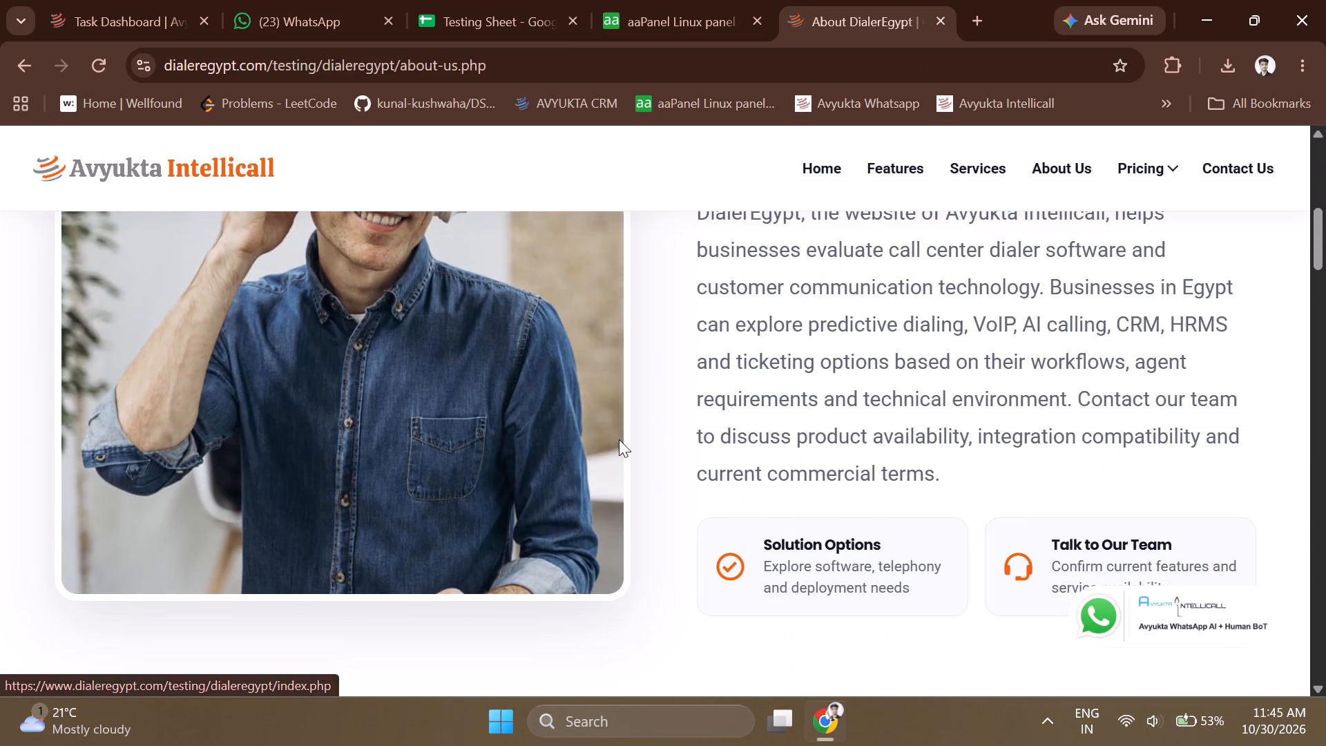
{"action": "scroll", "coordinate": [619, 439], "scroll_direction": "down", "scroll_amount": 9}
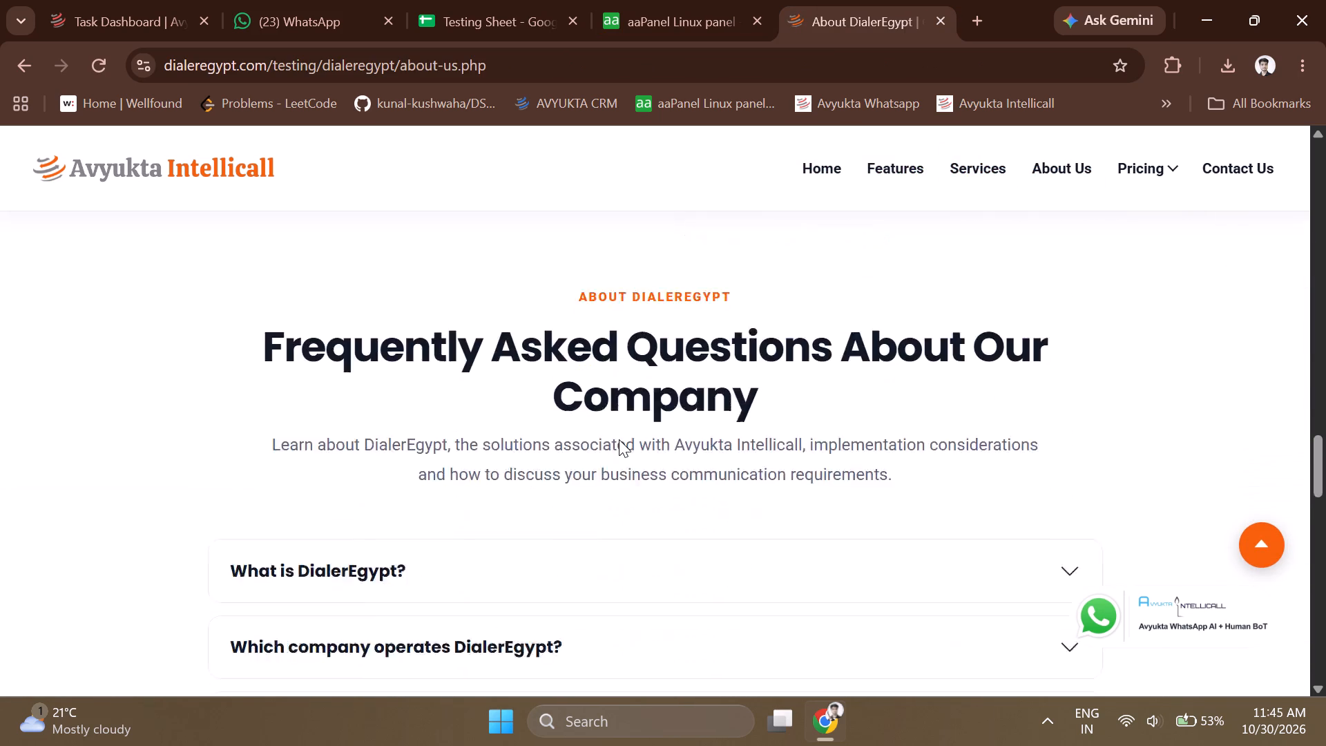
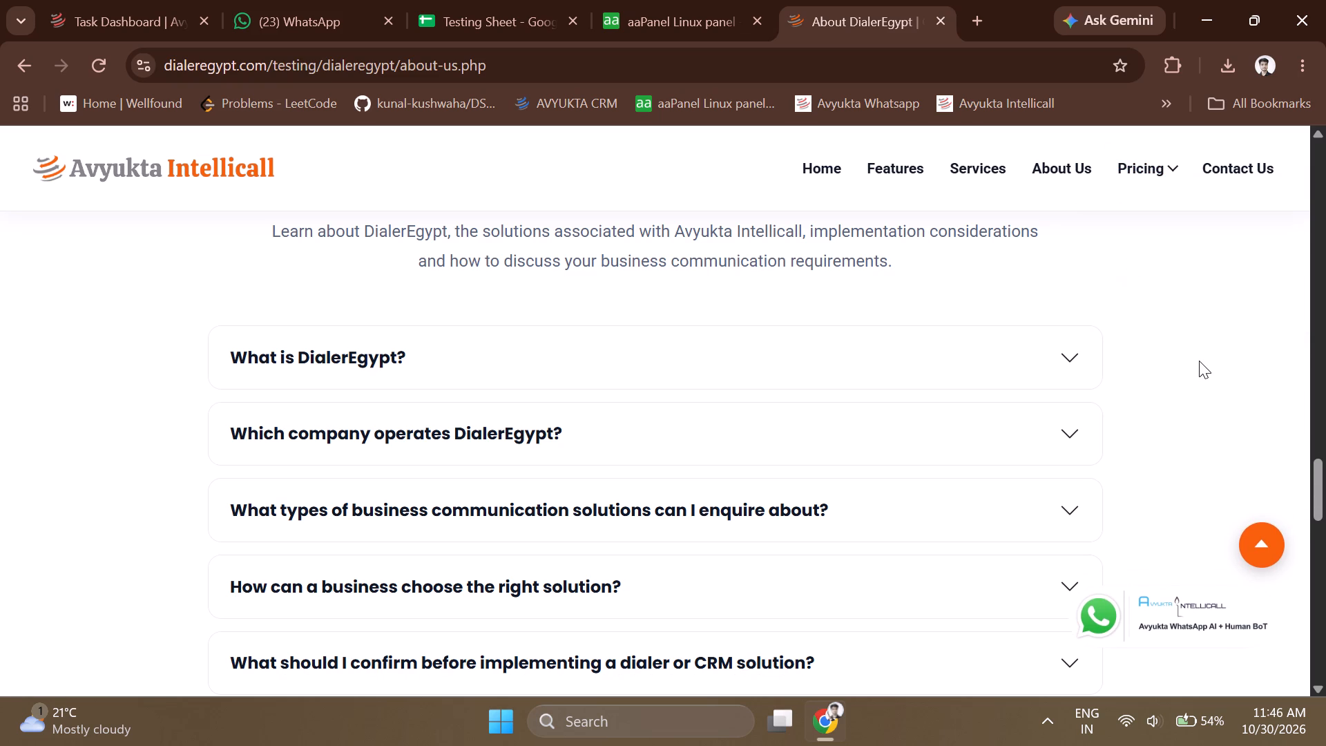
Examine the top of the dialeregypt About Us page, including the header navigation and its Pricing submenu.
{"action": "scroll", "coordinate": [1199, 361], "scroll_direction": "up", "scroll_amount": 10}
{"action": "scroll", "coordinate": [1199, 361], "scroll_direction": "up", "scroll_amount": 11}
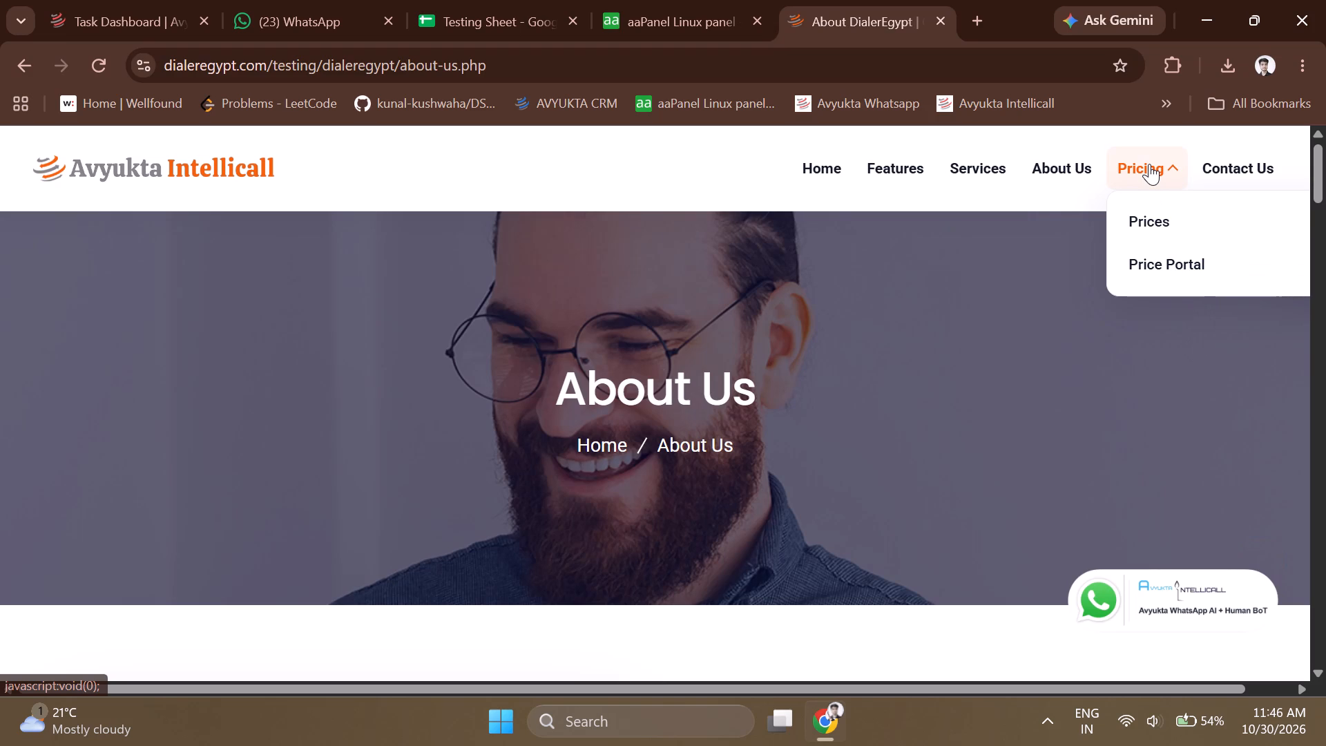
{"action": "left_click", "coordinate": [982, 22]}
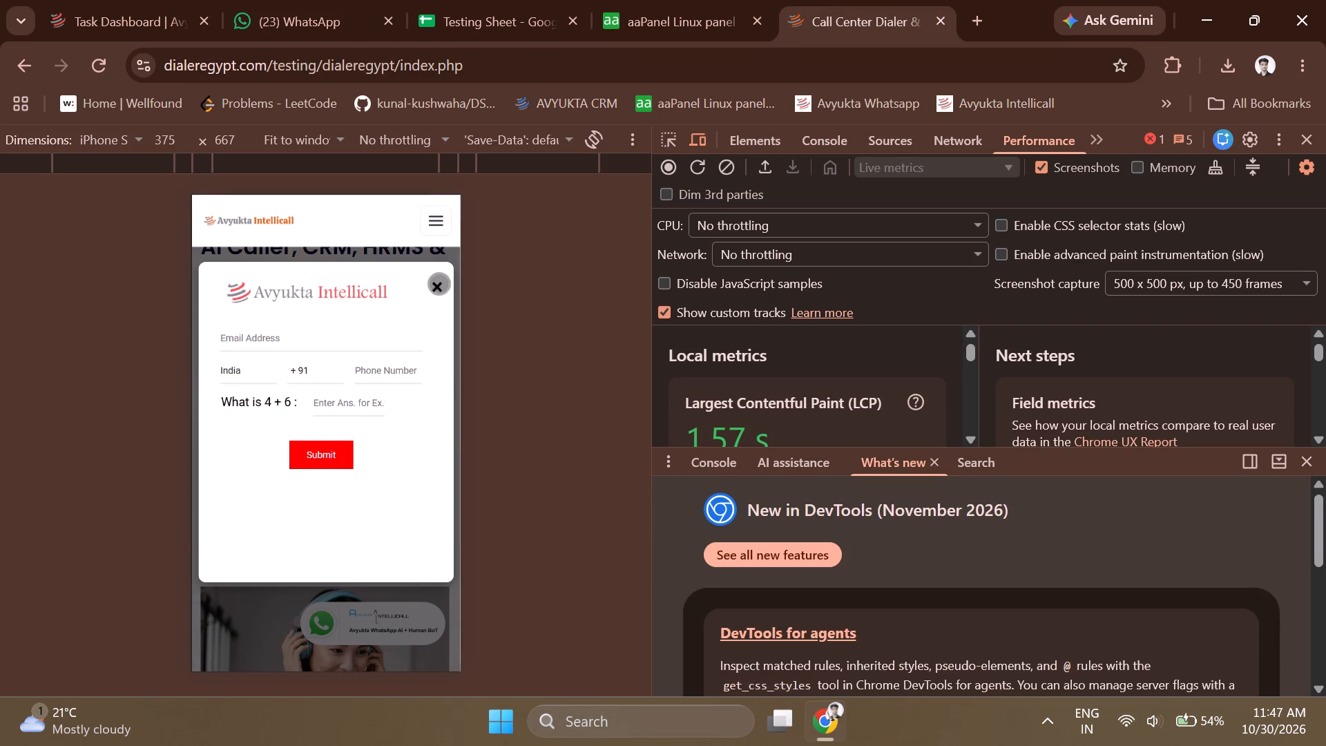
{"action": "left_click", "coordinate": [436, 291]}
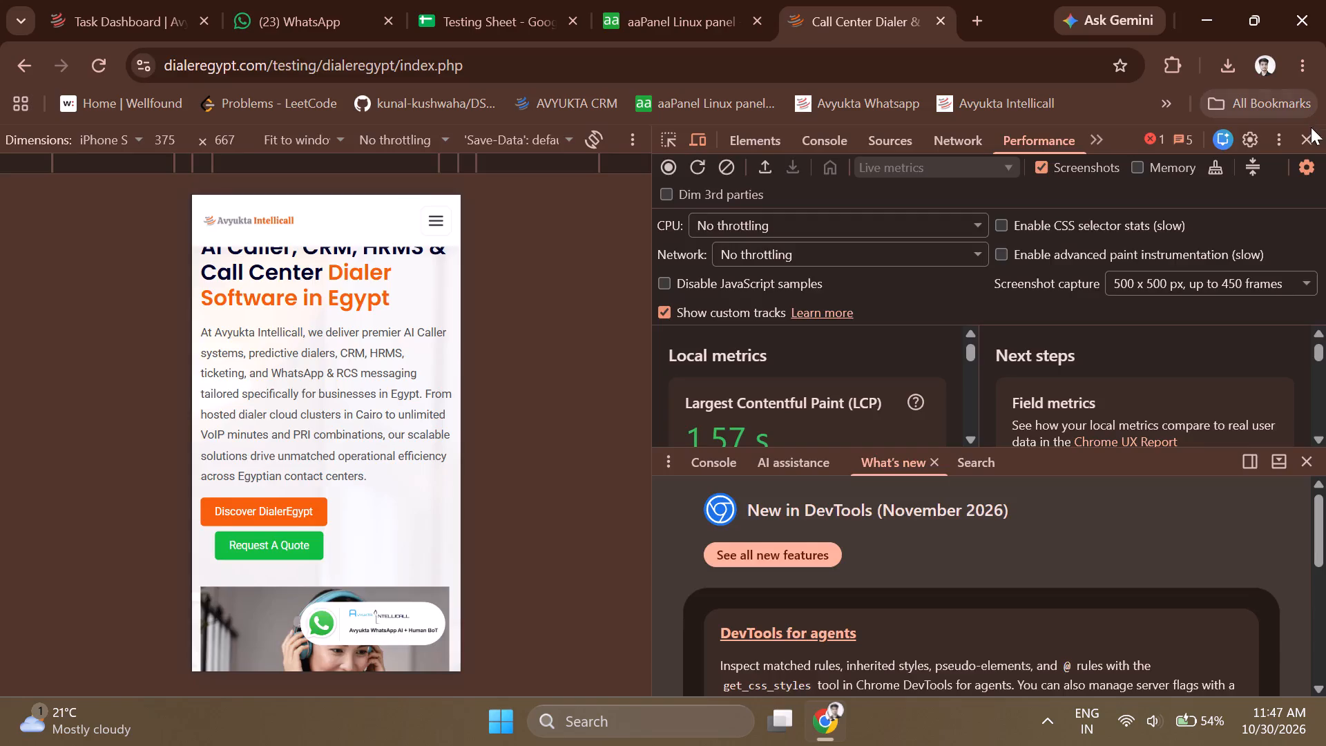
{"action": "left_click", "coordinate": [1309, 128]}
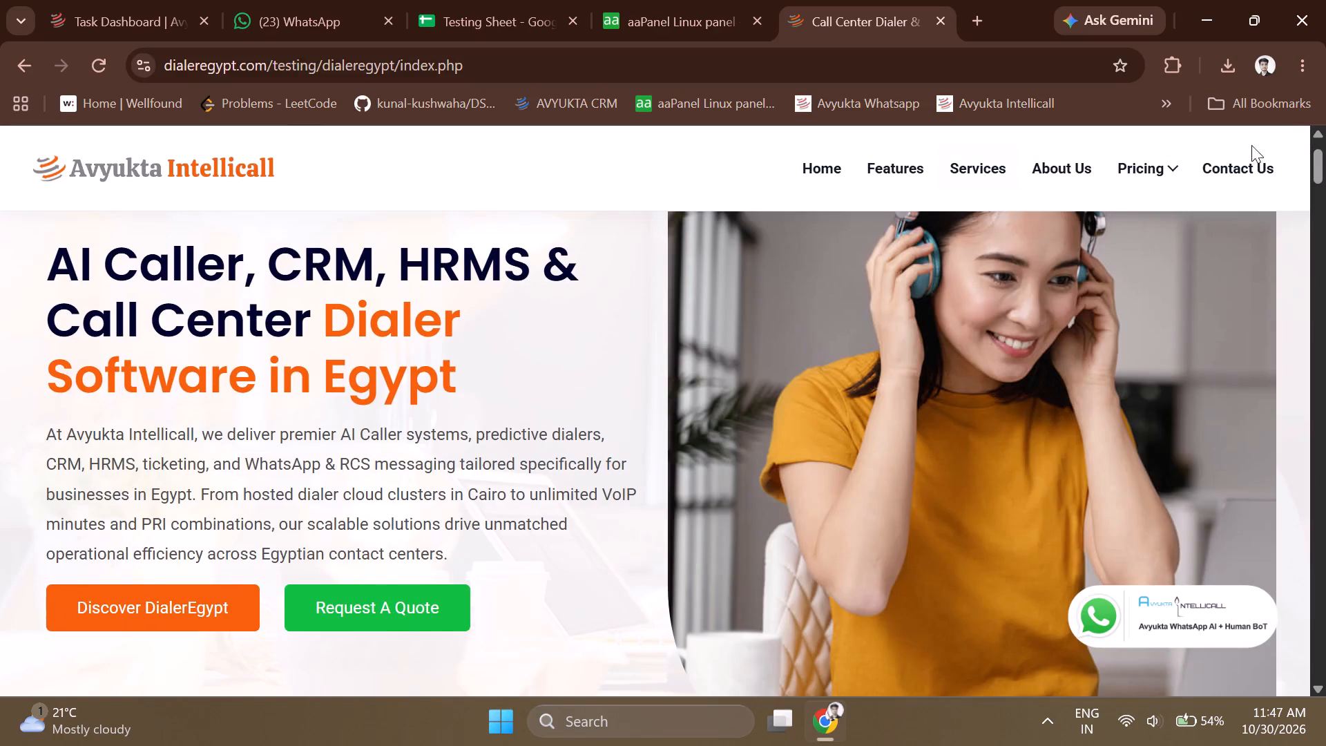
Reopen the Contact Us form and fill in the saved email address and 10 as the answer to the sum.
{"action": "left_click", "coordinate": [1234, 162]}
{"action": "left_click", "coordinate": [359, 346]}
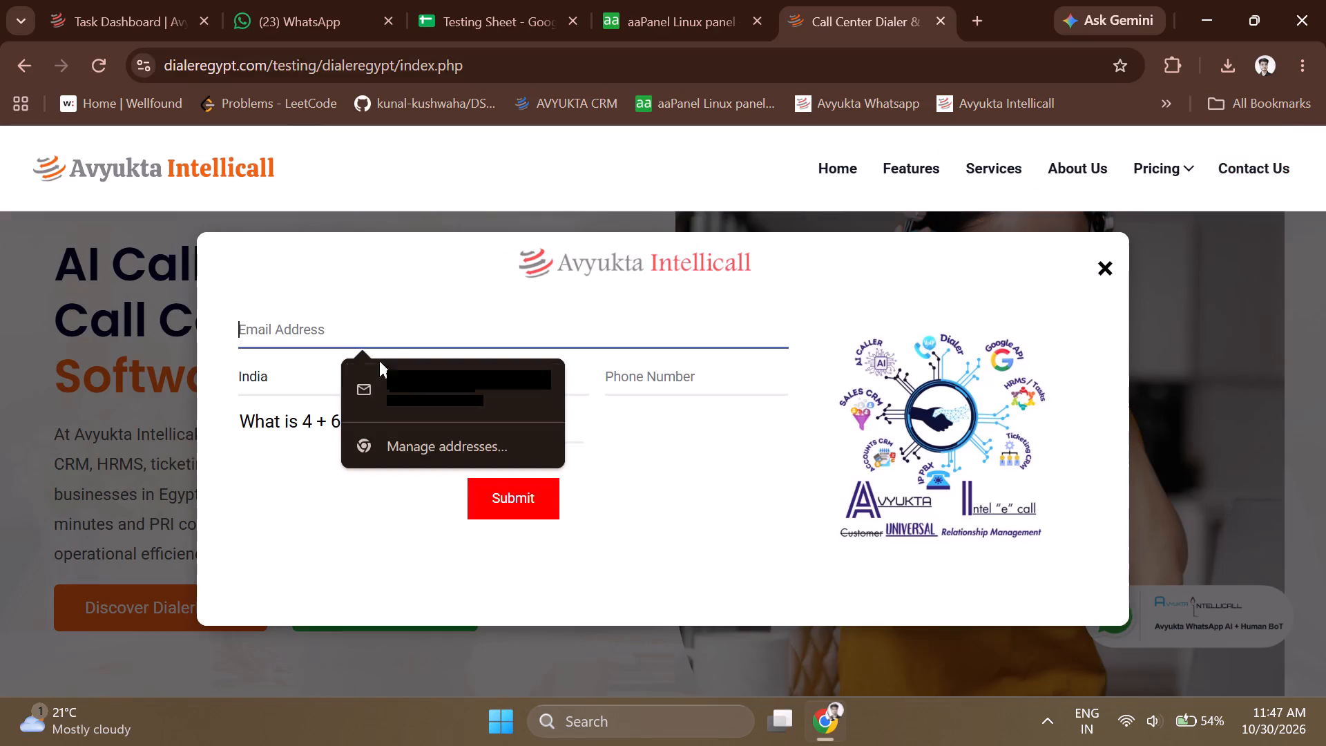
{"action": "left_click", "coordinate": [396, 372]}
{"action": "left_click", "coordinate": [430, 442]}
{"action": "type", "text": "10"}
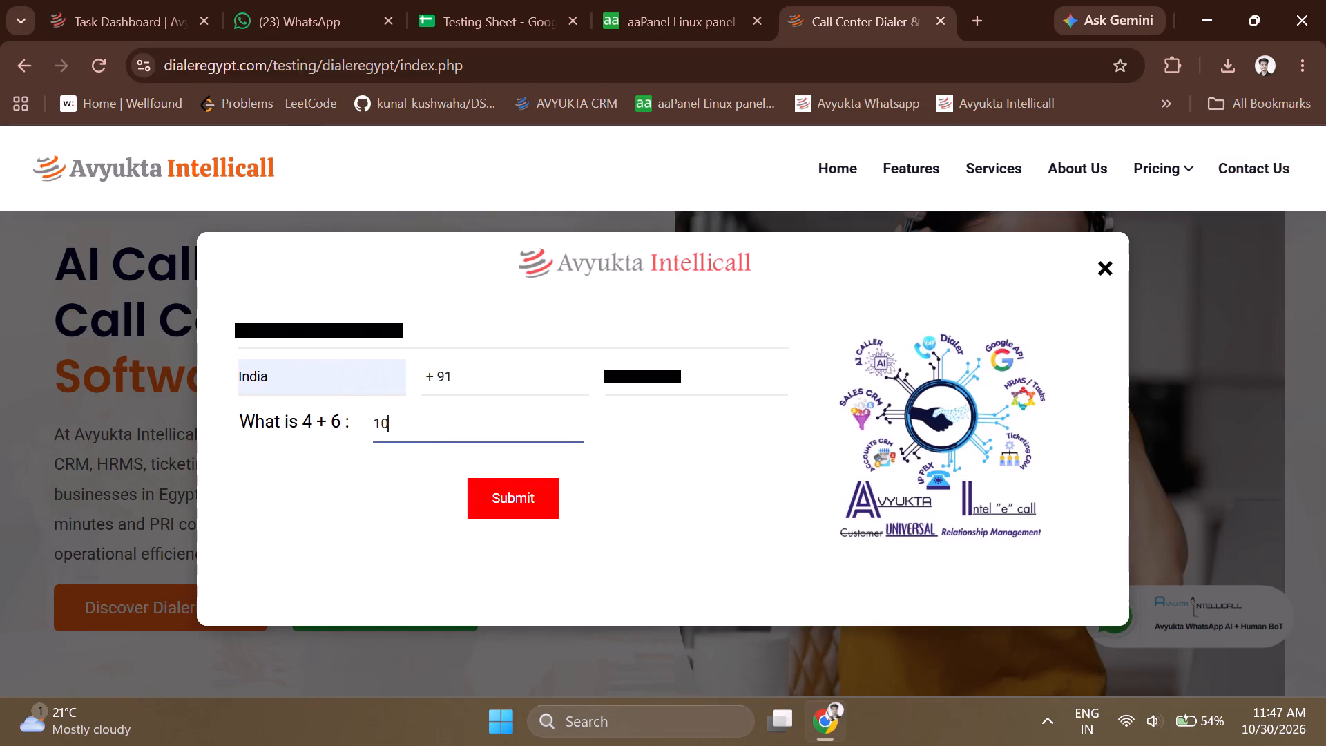
Submit the contact details, choose BPO/ Call Center/ Dialer / Telco as the product, inspect the follow-up fields, and close the form.
{"action": "left_click", "coordinate": [496, 478]}
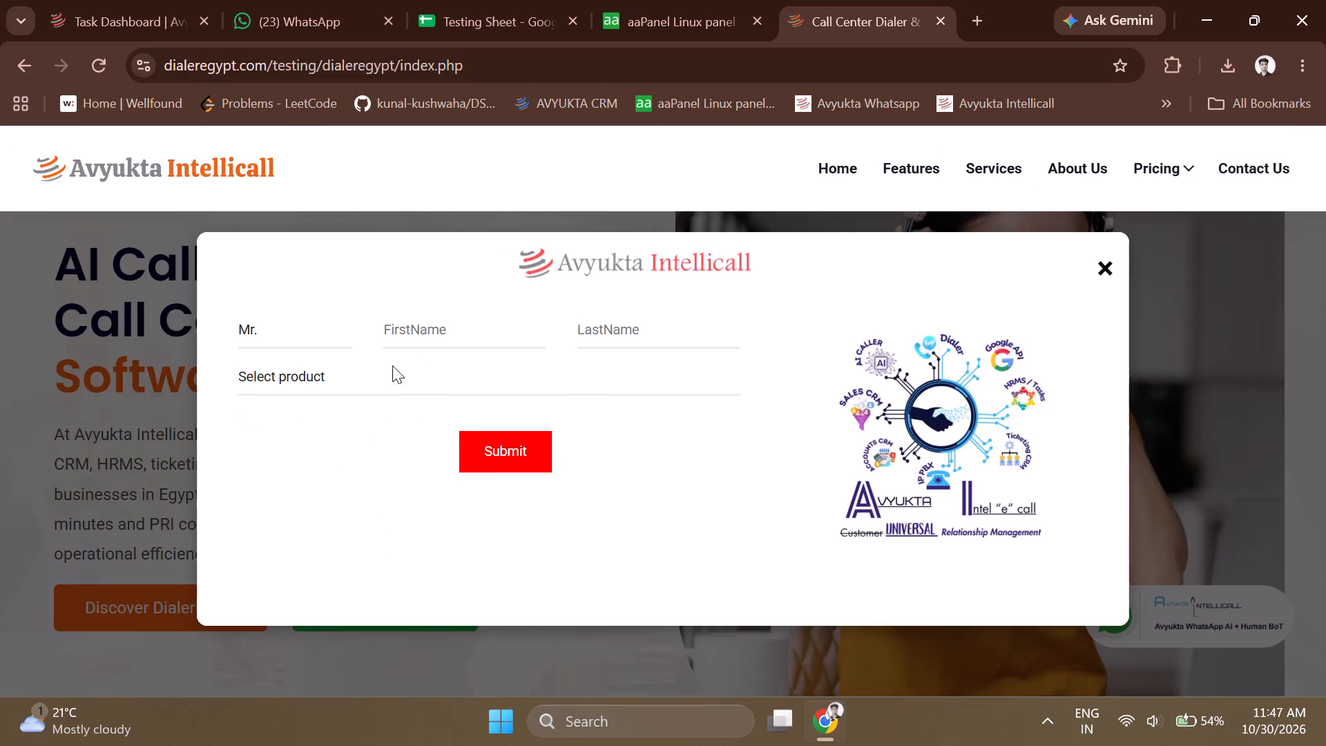
{"action": "left_click", "coordinate": [378, 380]}
{"action": "left_click", "coordinate": [336, 422]}
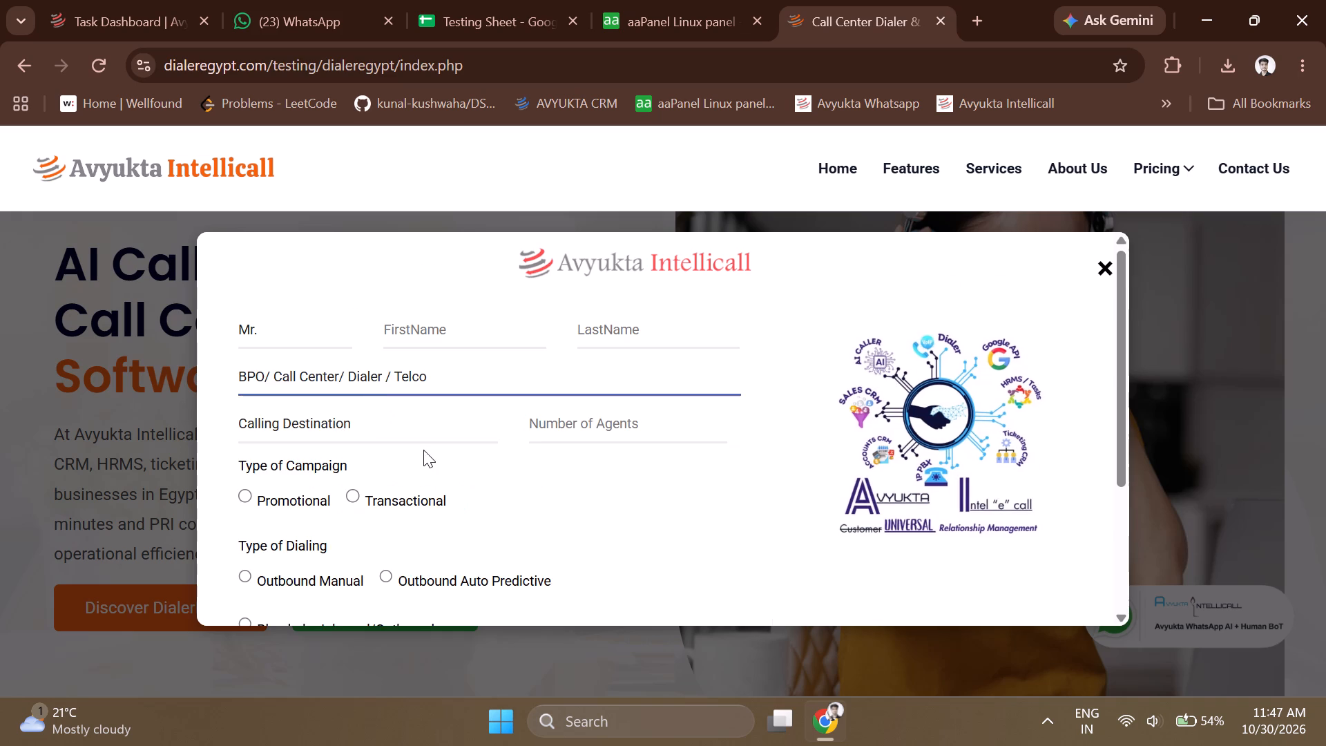
{"action": "scroll", "coordinate": [423, 450], "scroll_direction": "right", "scroll_amount": 2}
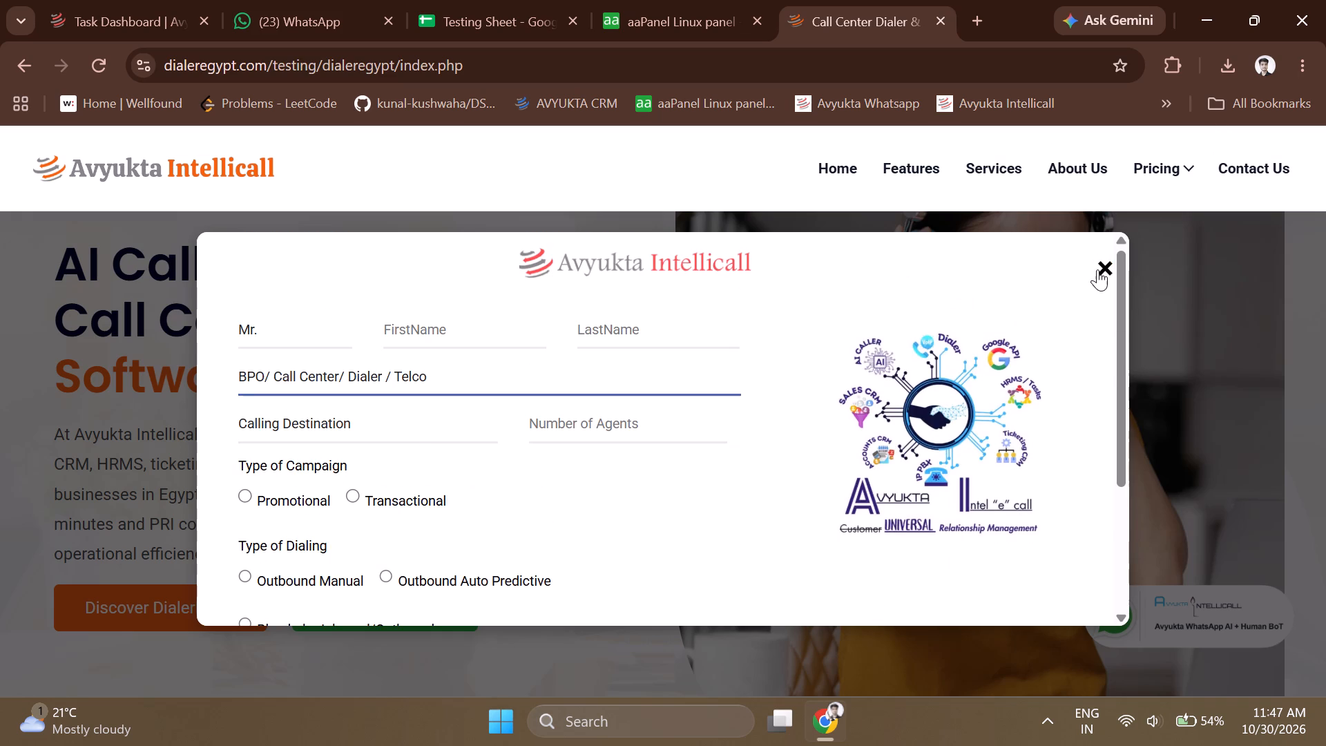
{"action": "left_click", "coordinate": [1097, 269]}
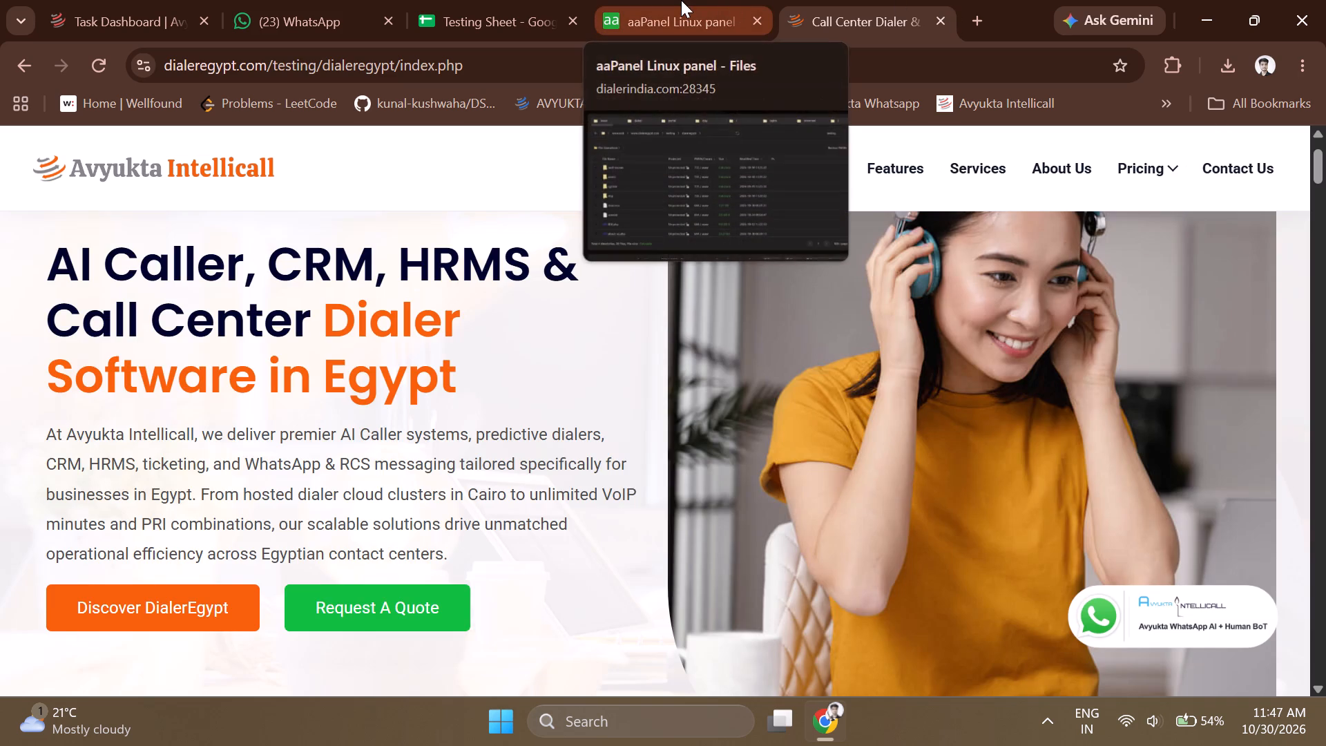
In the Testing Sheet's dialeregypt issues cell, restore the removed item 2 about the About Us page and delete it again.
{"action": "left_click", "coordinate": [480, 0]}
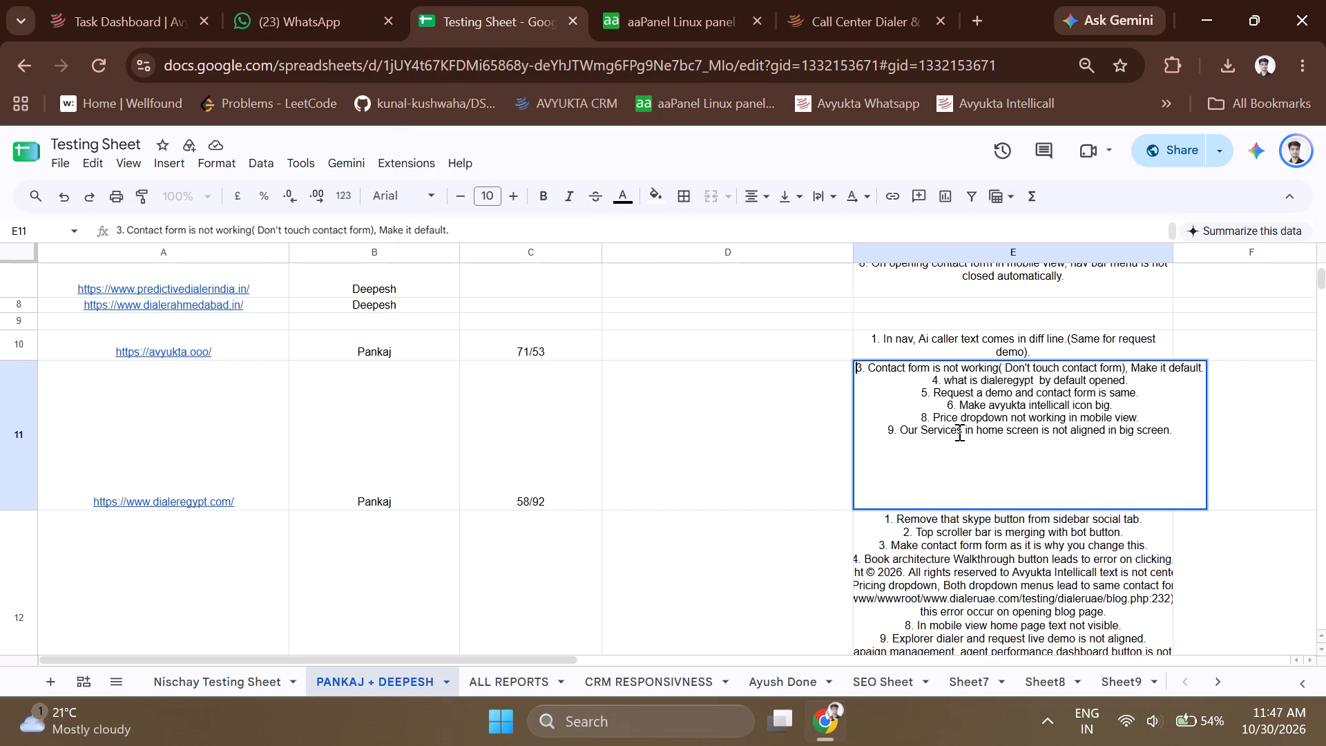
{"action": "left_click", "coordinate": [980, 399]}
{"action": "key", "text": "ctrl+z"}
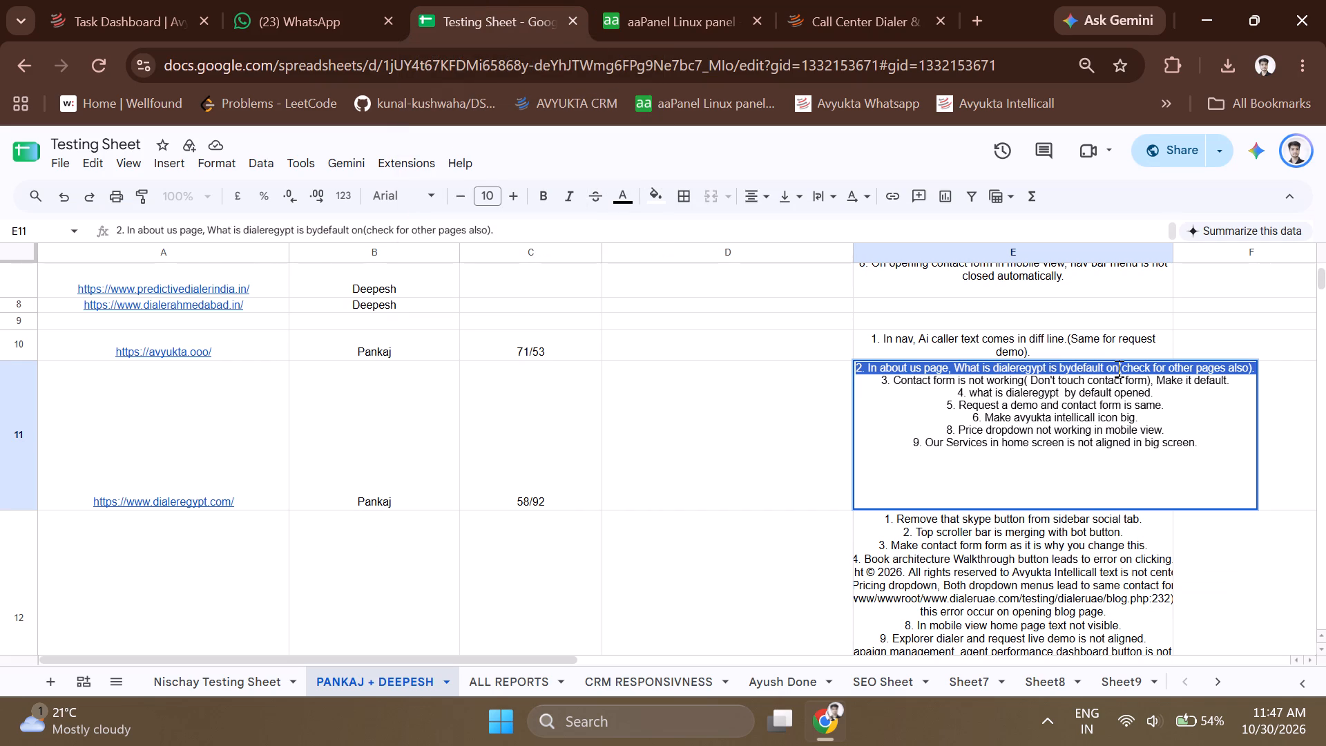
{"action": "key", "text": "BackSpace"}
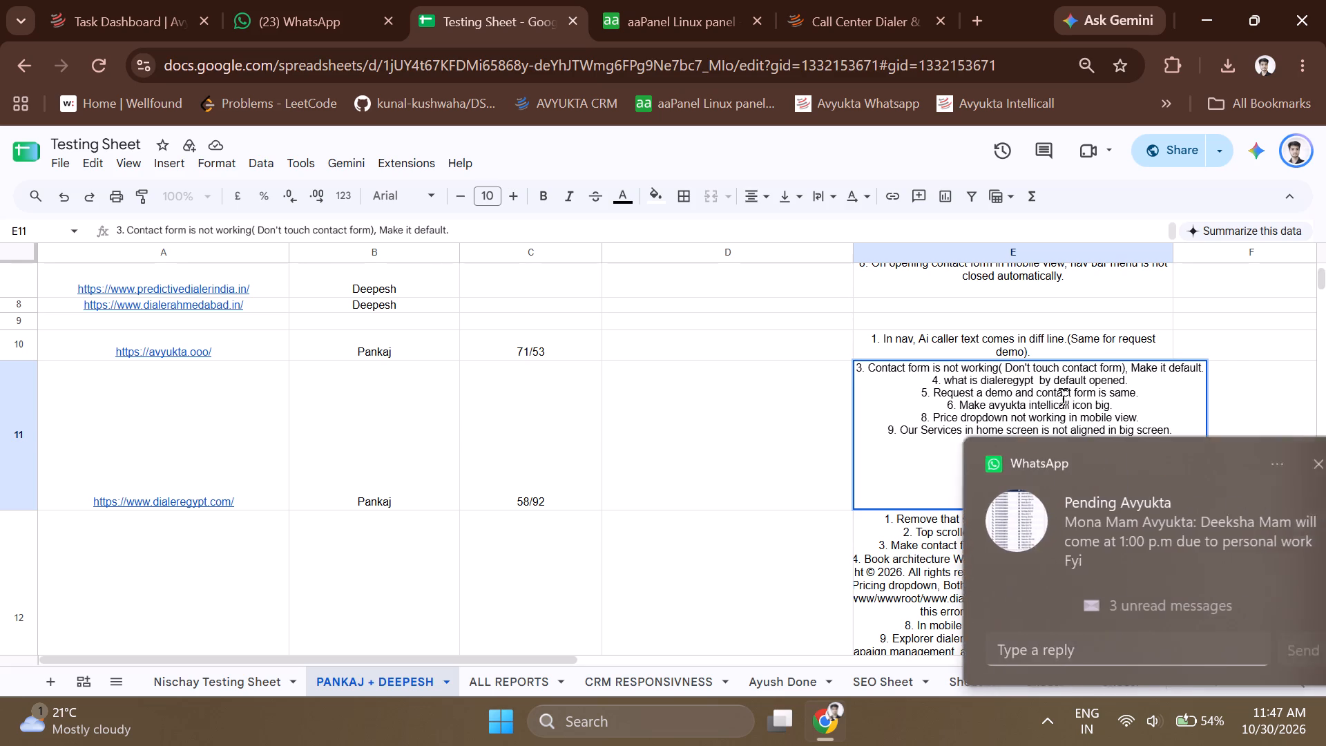
Return to the test site, dismiss the WhatsApp notification, and examine the home page's sections down to the footer.
{"action": "left_click", "coordinate": [876, 0]}
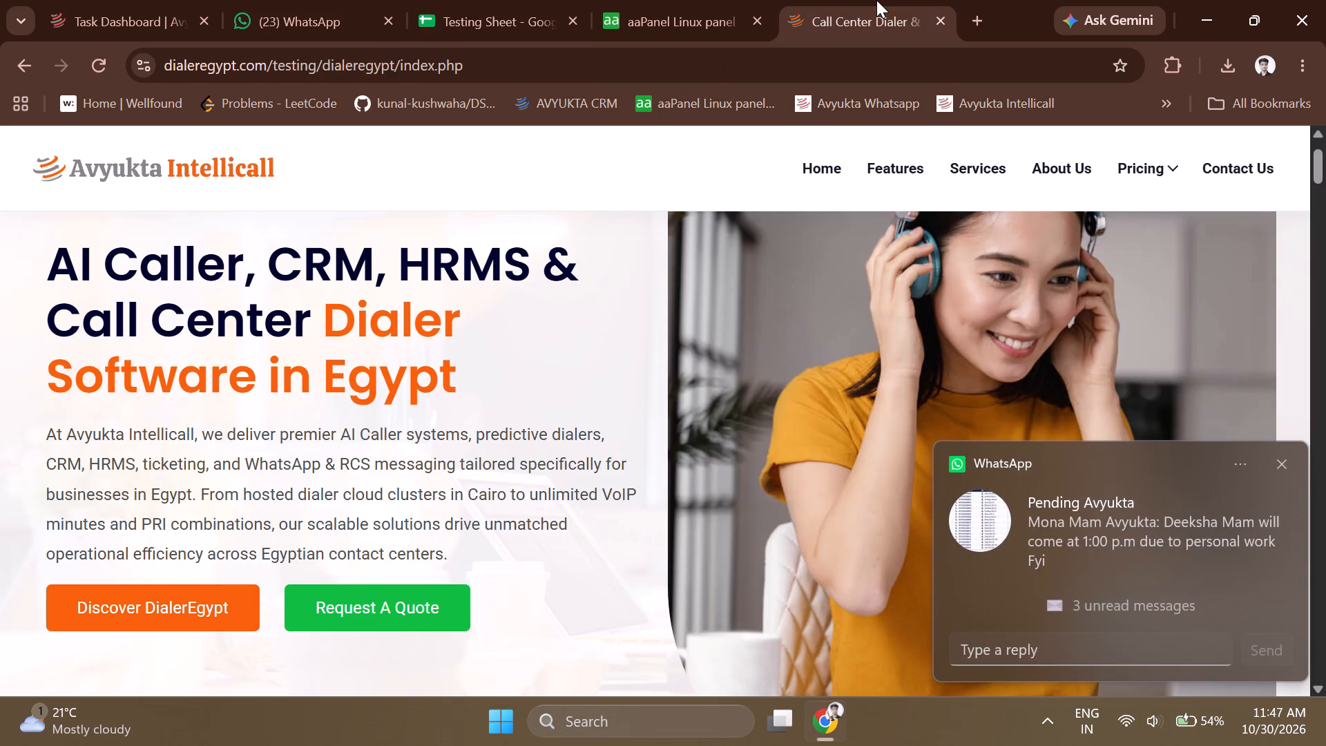
{"action": "left_click", "coordinate": [1282, 463]}
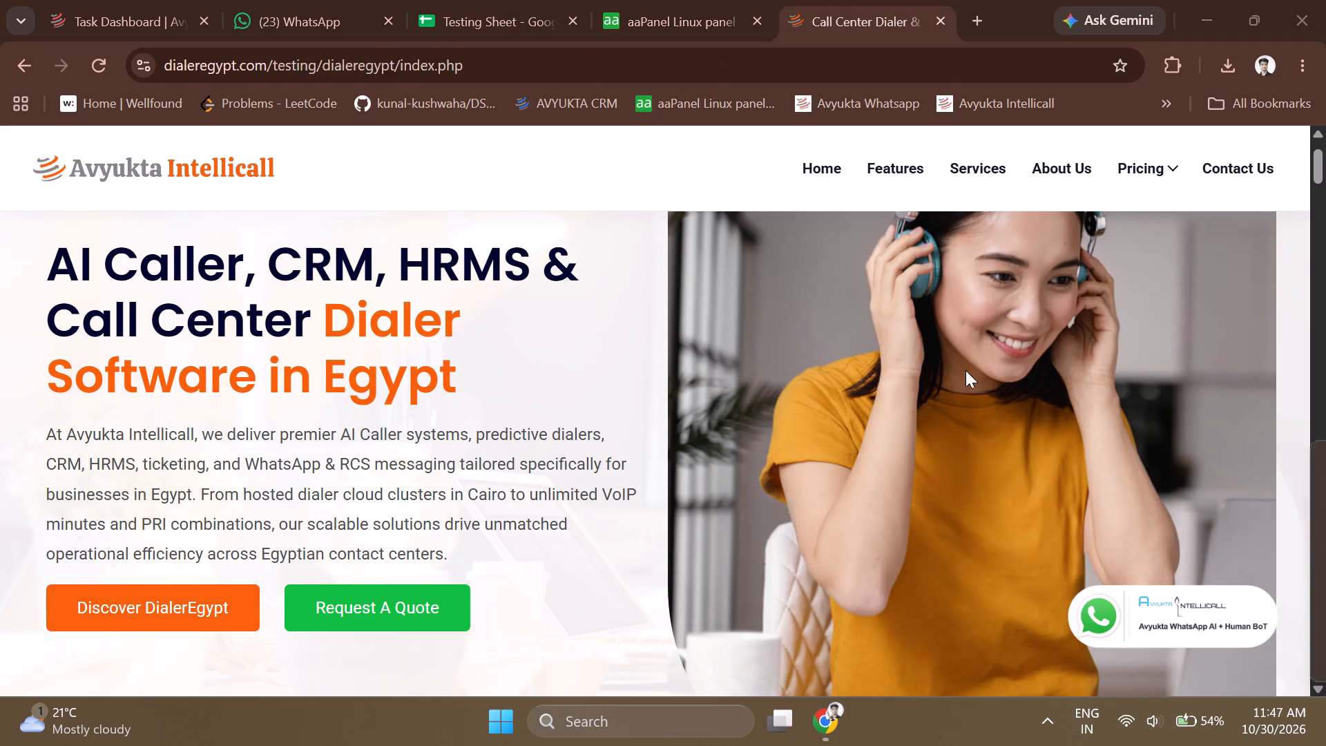
{"action": "scroll", "coordinate": [519, 410], "scroll_direction": "down", "scroll_amount": 10}
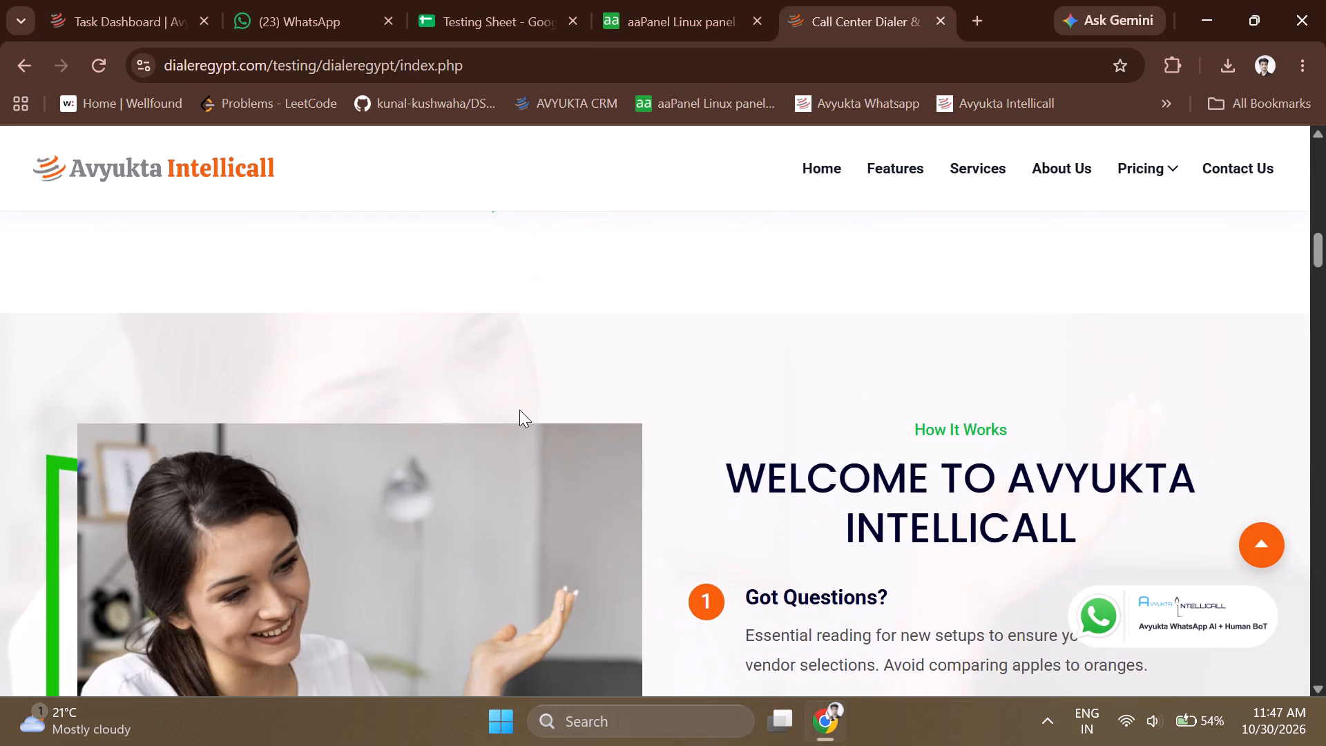
{"action": "scroll", "coordinate": [519, 410], "scroll_direction": "down", "scroll_amount": 10}
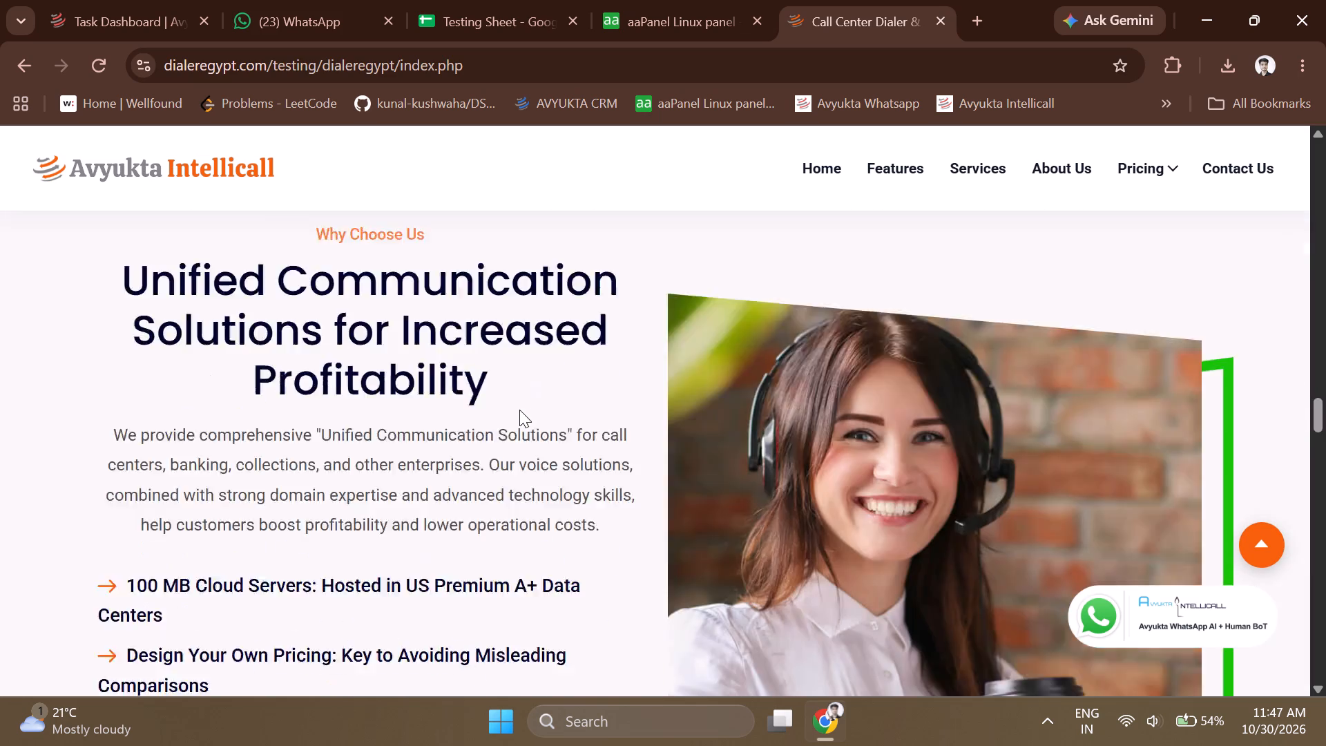
{"action": "scroll", "coordinate": [519, 410], "scroll_direction": "down", "scroll_amount": 10}
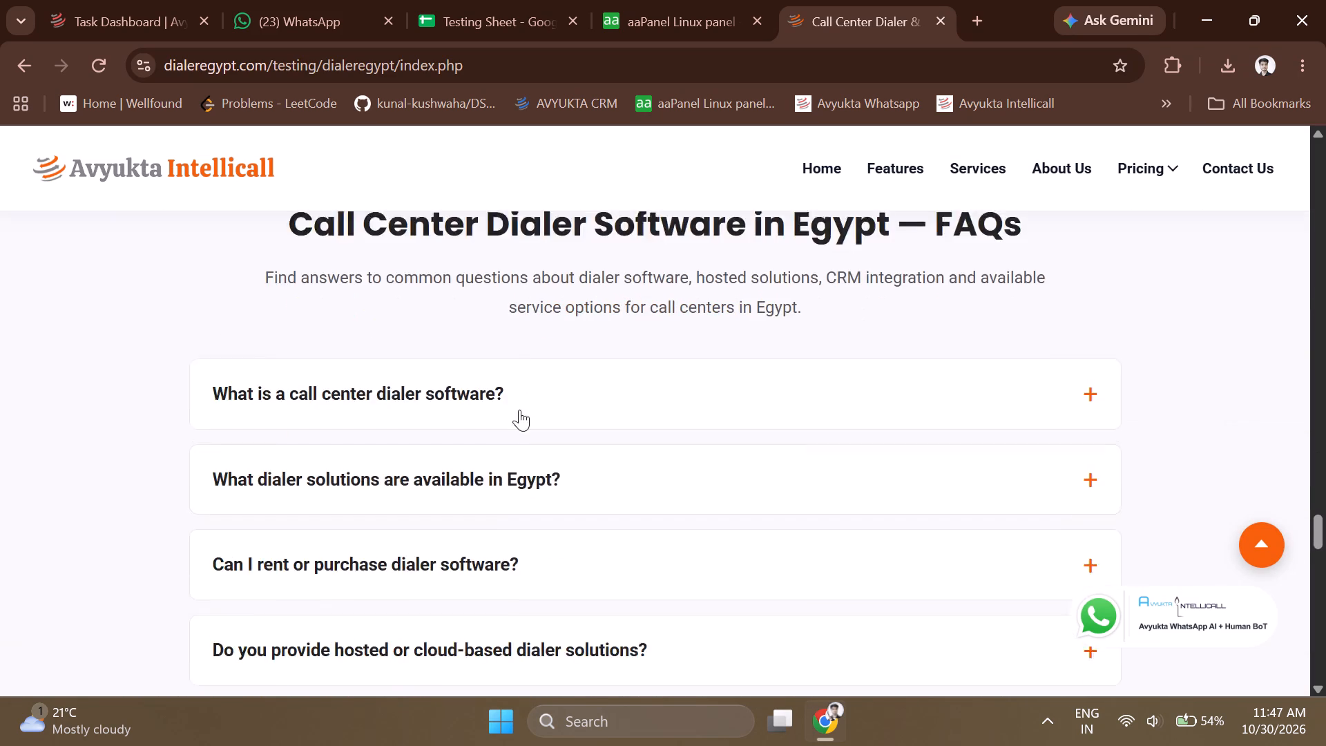
{"action": "scroll", "coordinate": [519, 410], "scroll_direction": "down", "scroll_amount": 6}
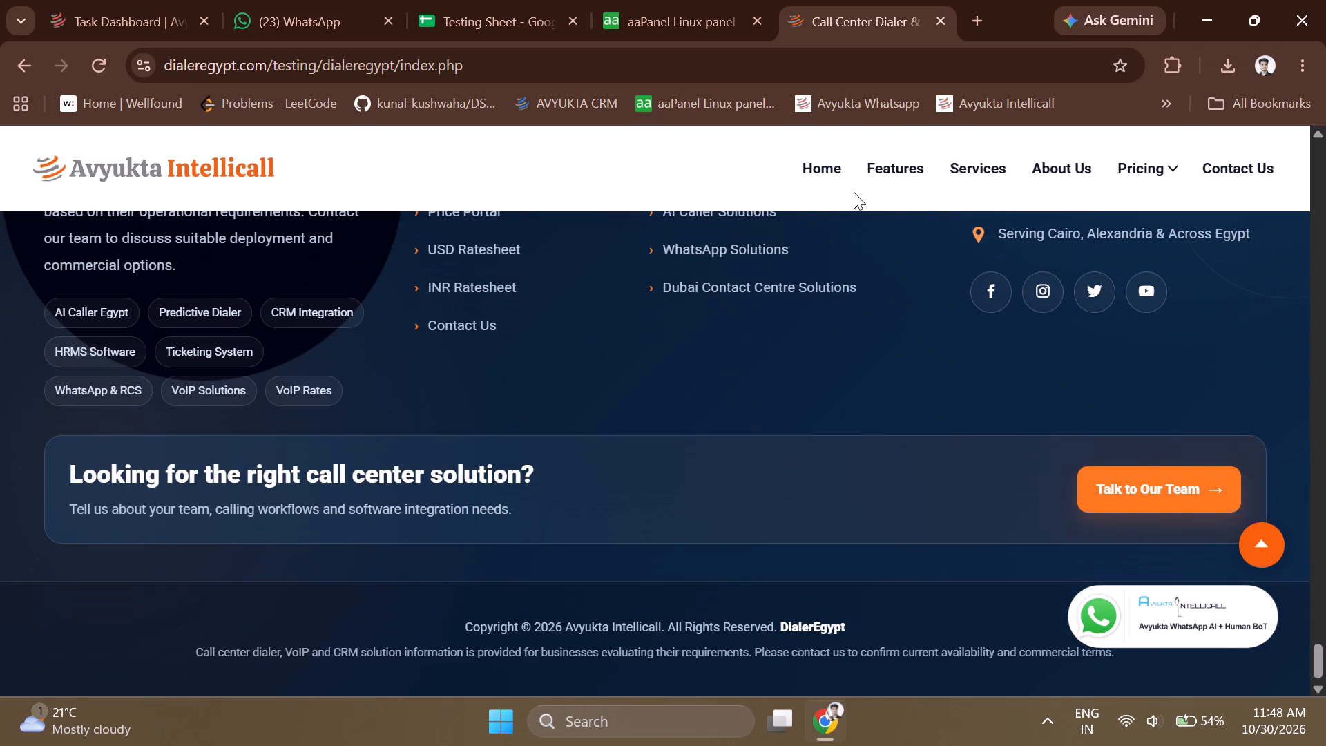
Examine the test site's Features page and Services page.
{"action": "left_click", "coordinate": [890, 162]}
{"action": "scroll", "coordinate": [768, 421], "scroll_direction": "right", "scroll_amount": 1}
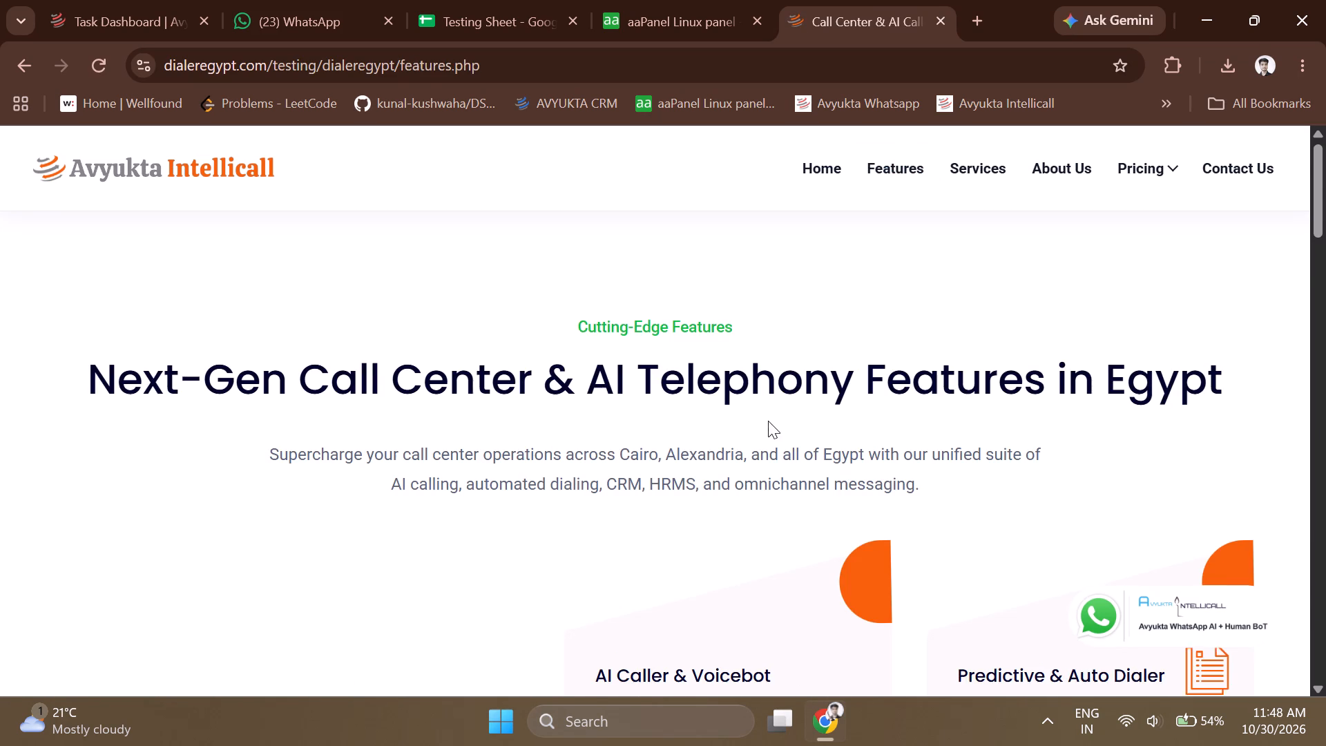
{"action": "scroll", "coordinate": [768, 421], "scroll_direction": "right", "scroll_amount": 3}
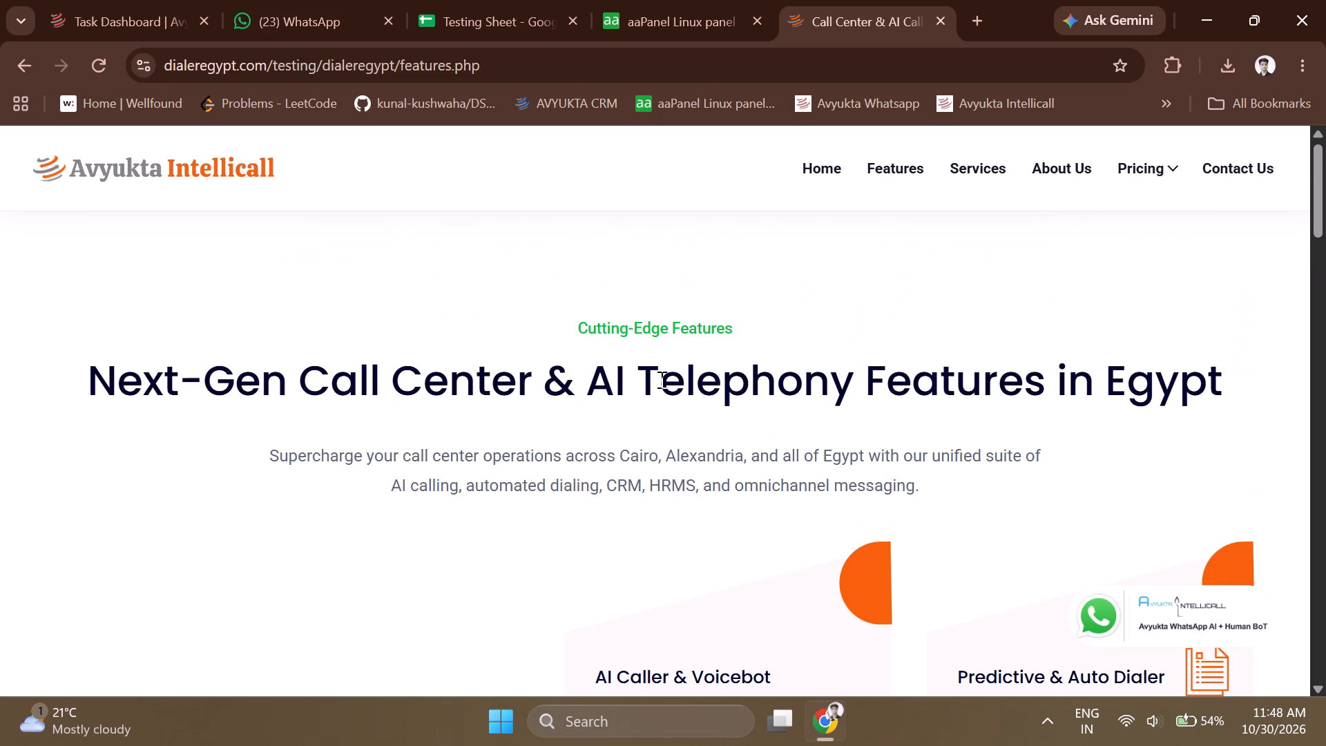
{"action": "scroll", "coordinate": [651, 381], "scroll_direction": "up", "scroll_amount": 5}
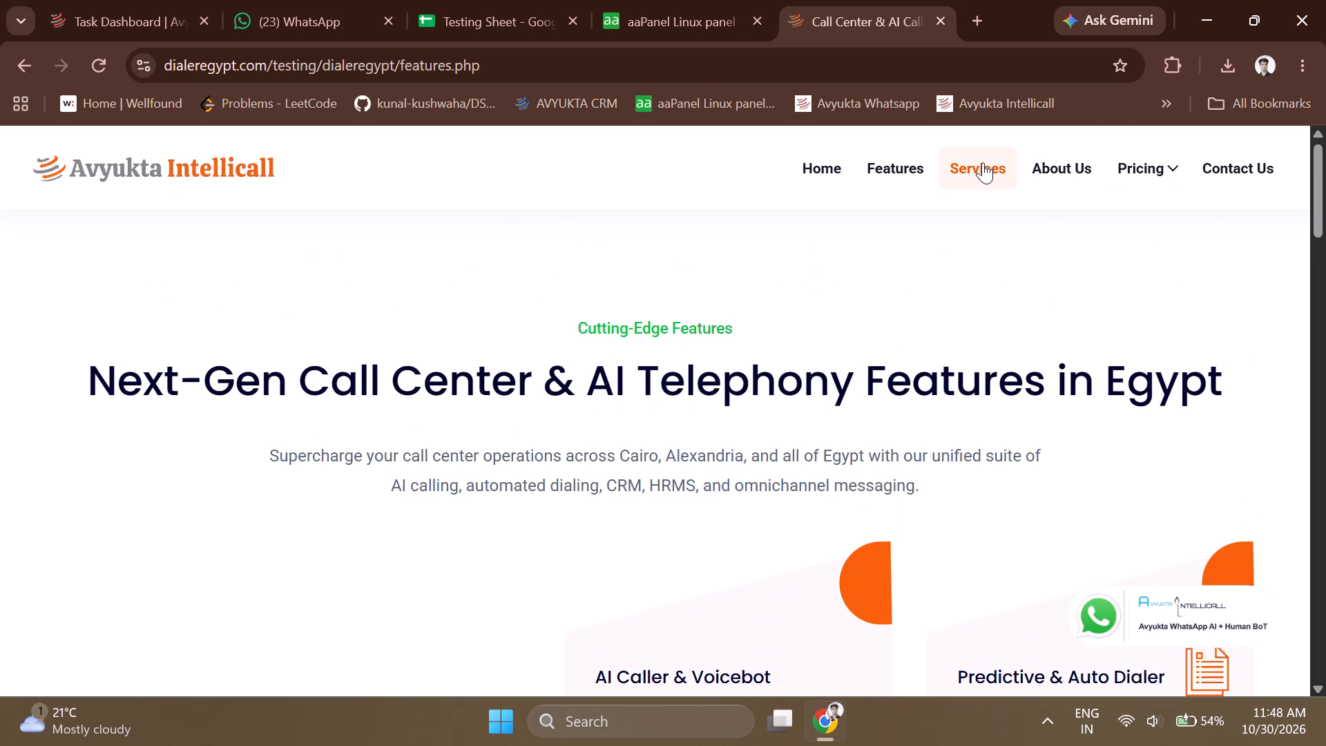
{"action": "left_click", "coordinate": [983, 162]}
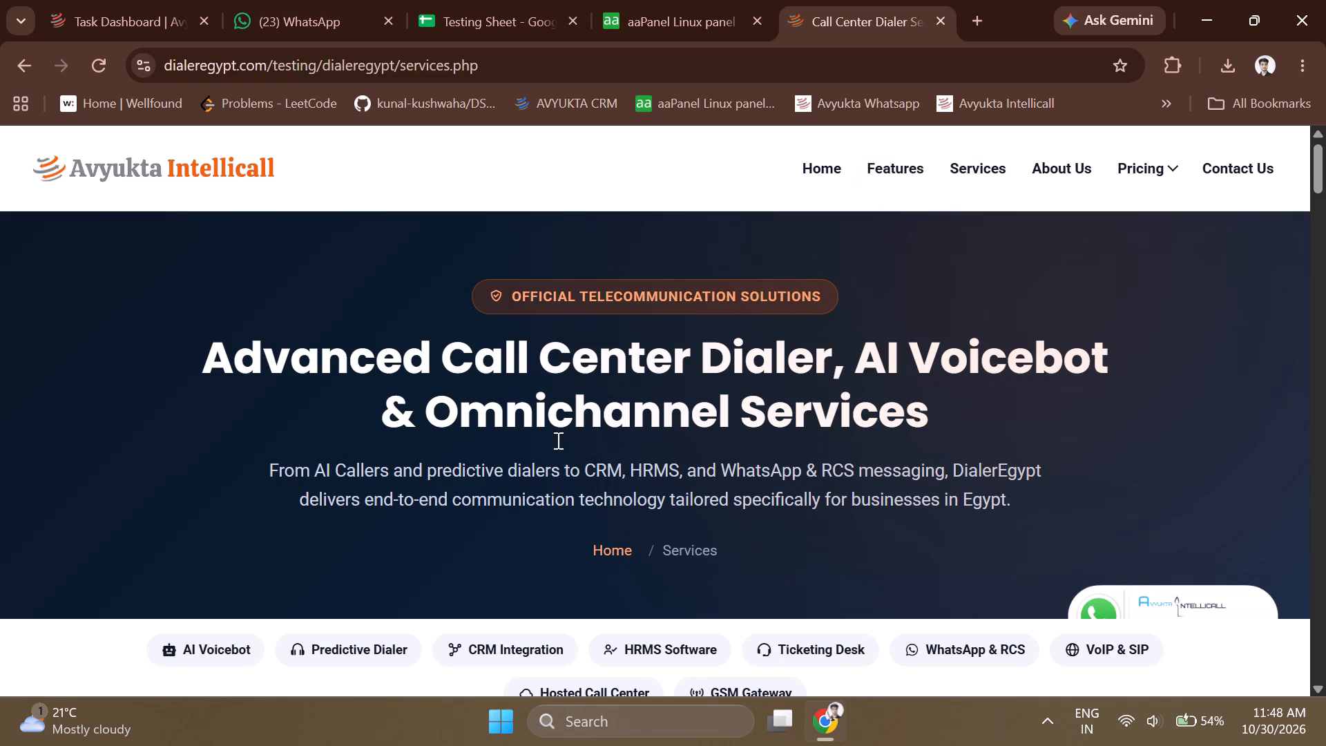
Compare the test site's About Us and Services pages, examining the Services page from its banner down to the FAQ section.
{"action": "left_click", "coordinate": [1043, 173]}
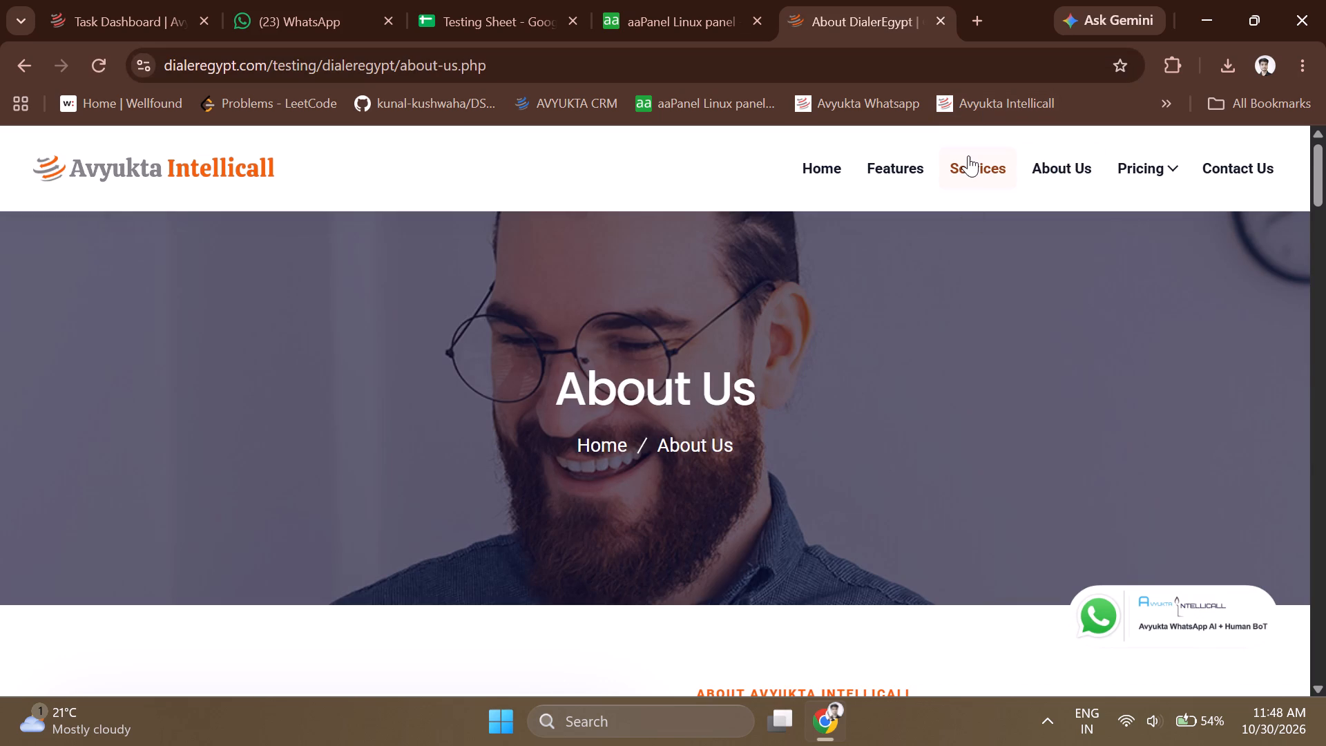
{"action": "left_click", "coordinate": [968, 155]}
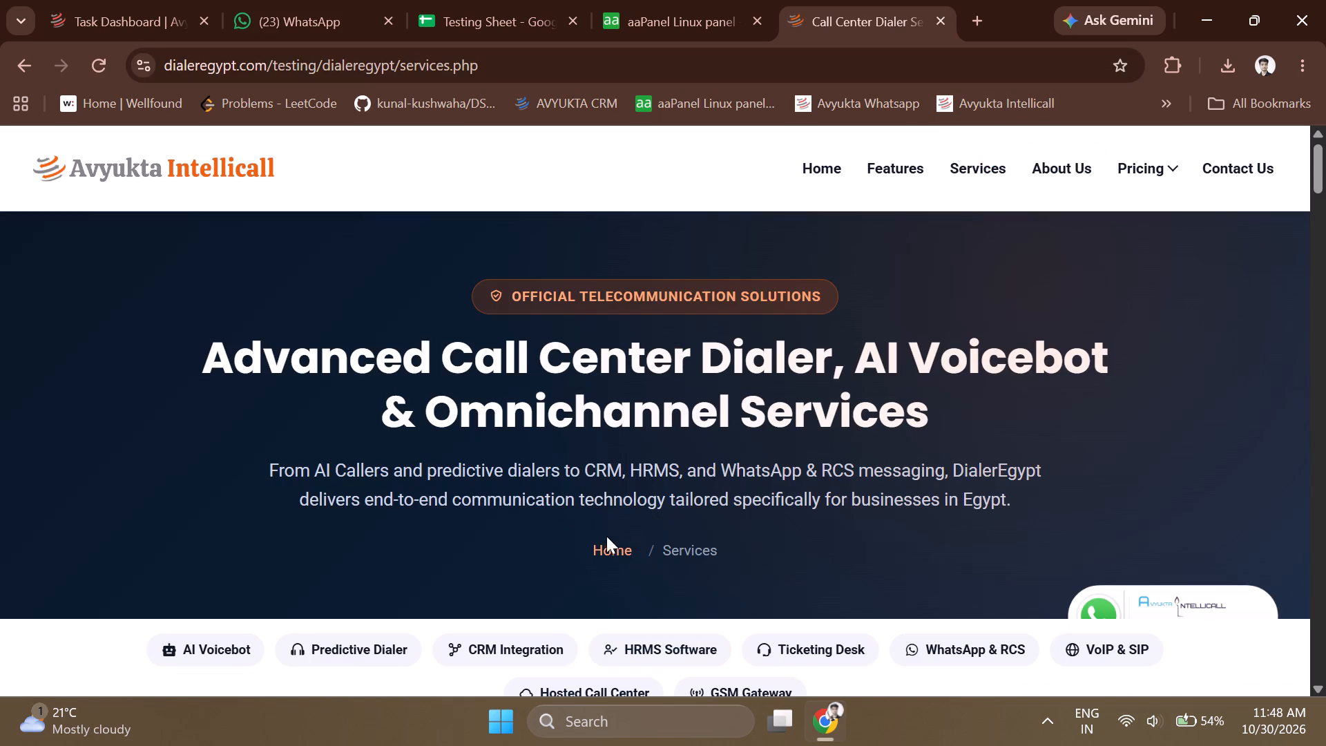
{"action": "left_click", "coordinate": [1049, 176]}
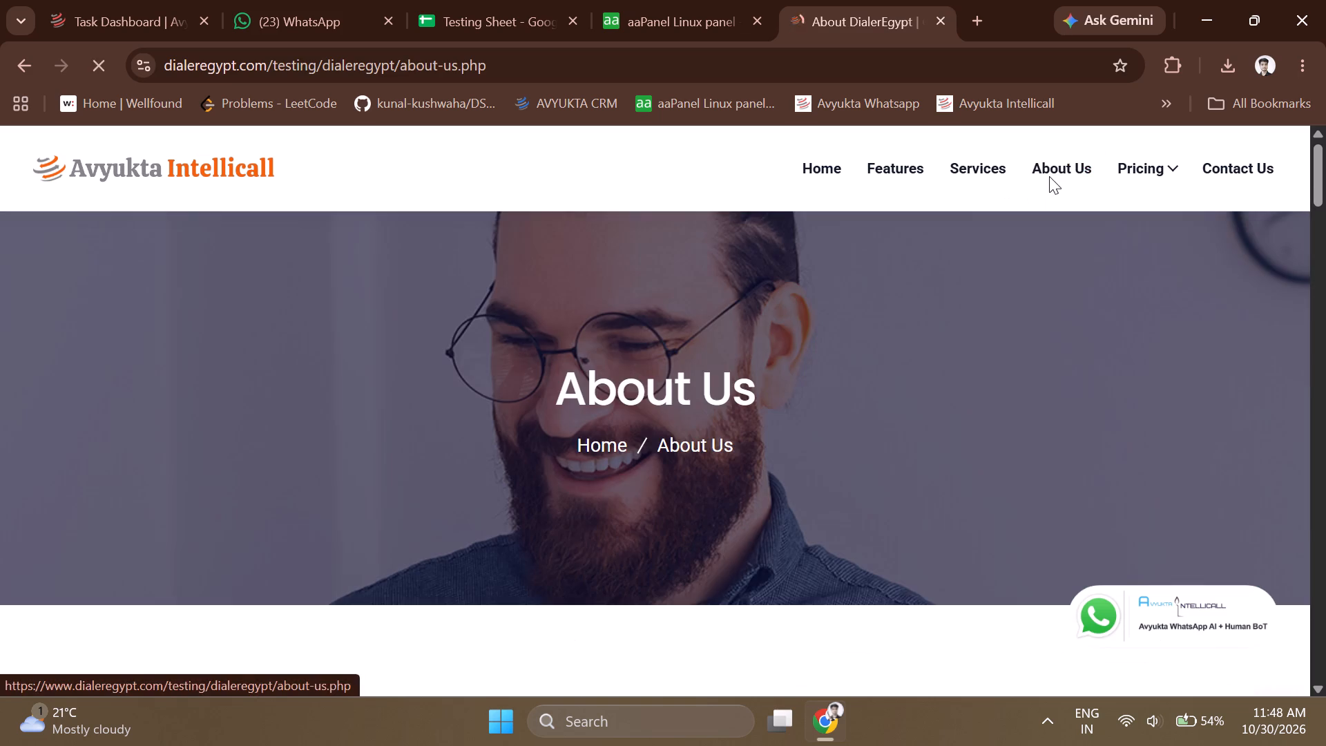
{"action": "left_click", "coordinate": [963, 167]}
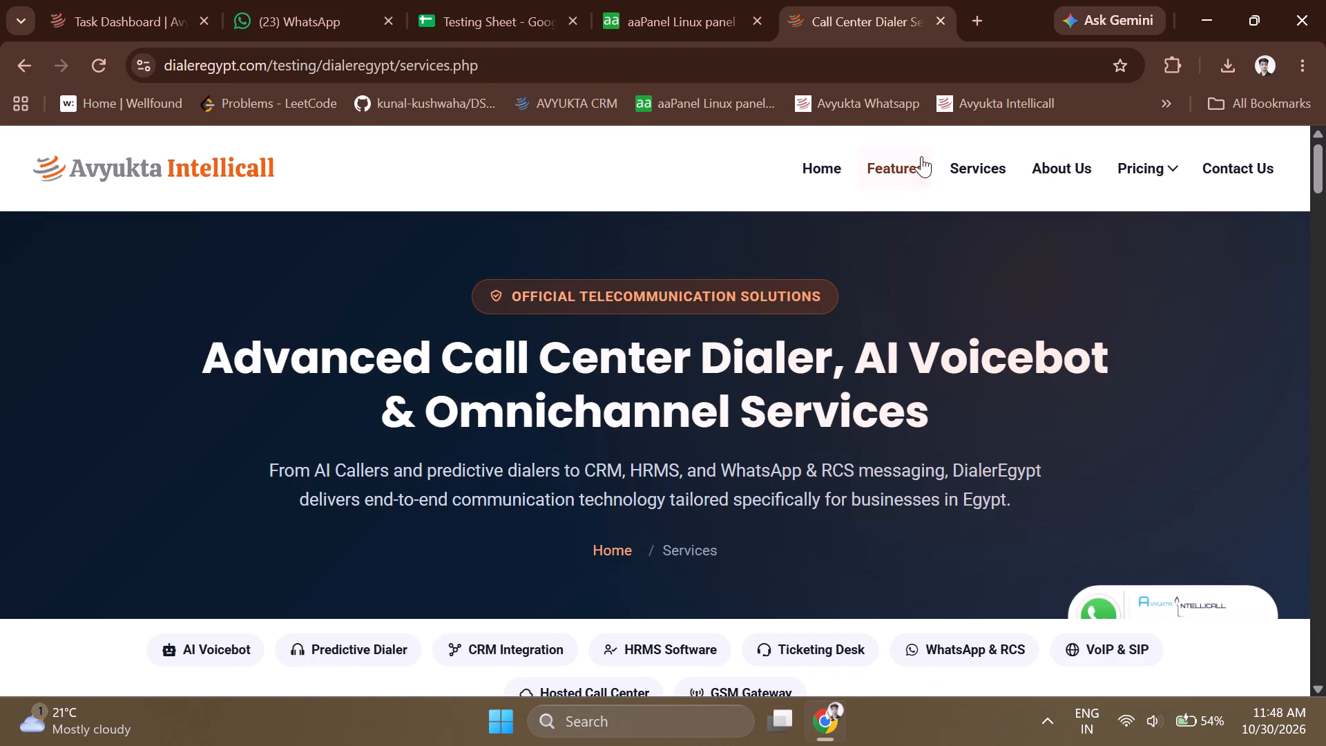
{"action": "scroll", "coordinate": [786, 350], "scroll_direction": "down", "scroll_amount": 4}
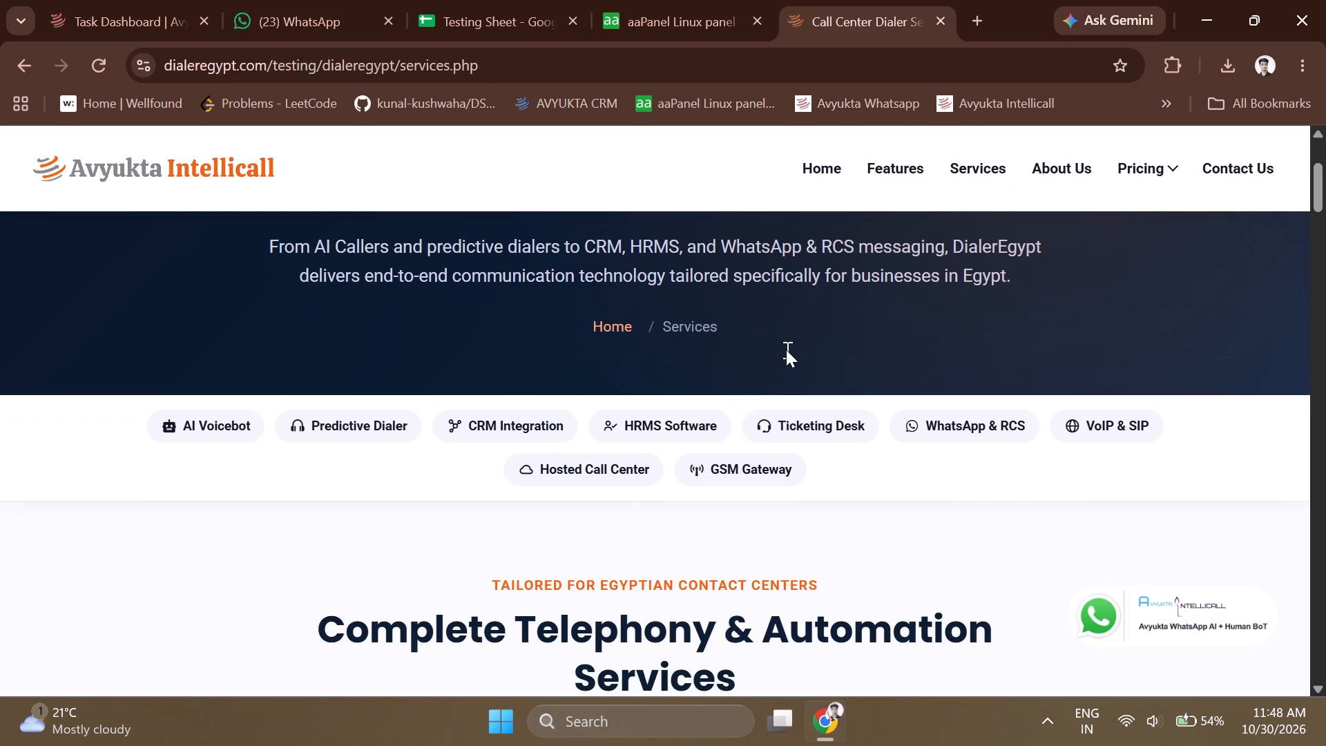
{"action": "scroll", "coordinate": [786, 350], "scroll_direction": "down", "scroll_amount": 1}
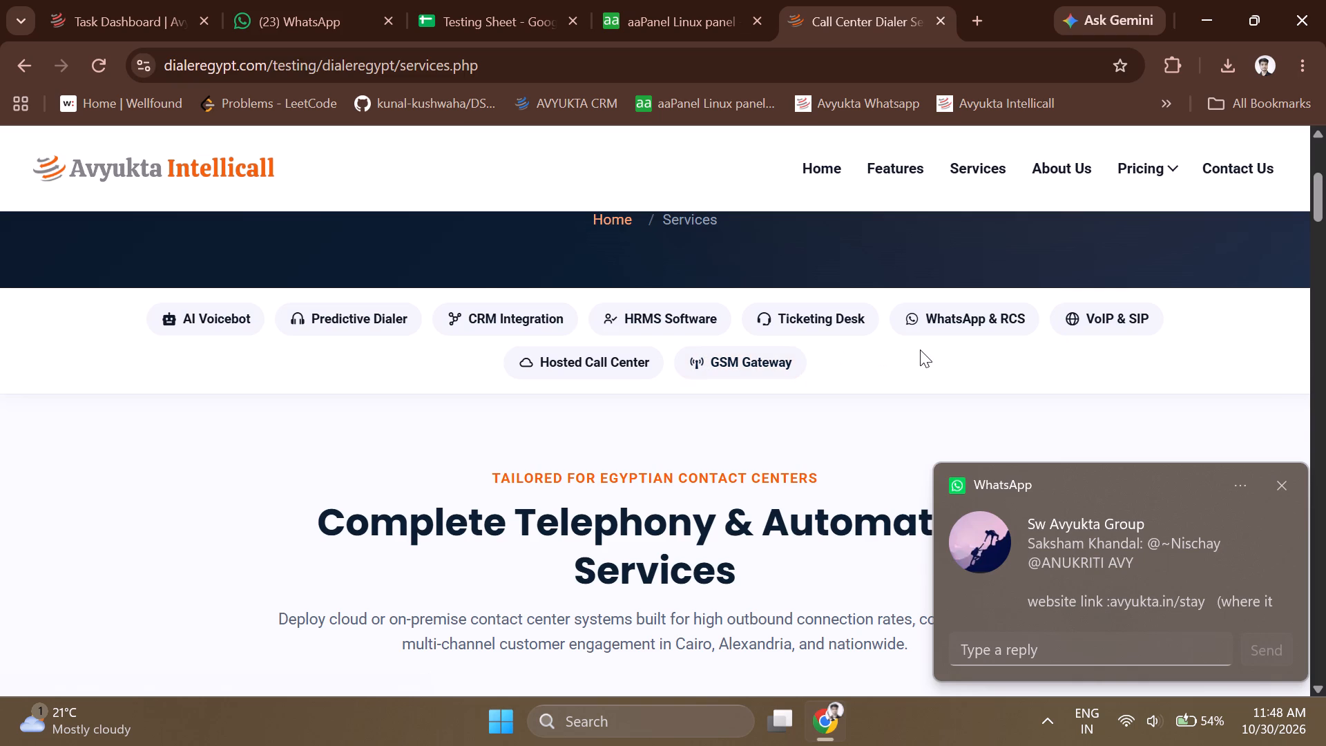
{"action": "left_click", "coordinate": [1285, 483]}
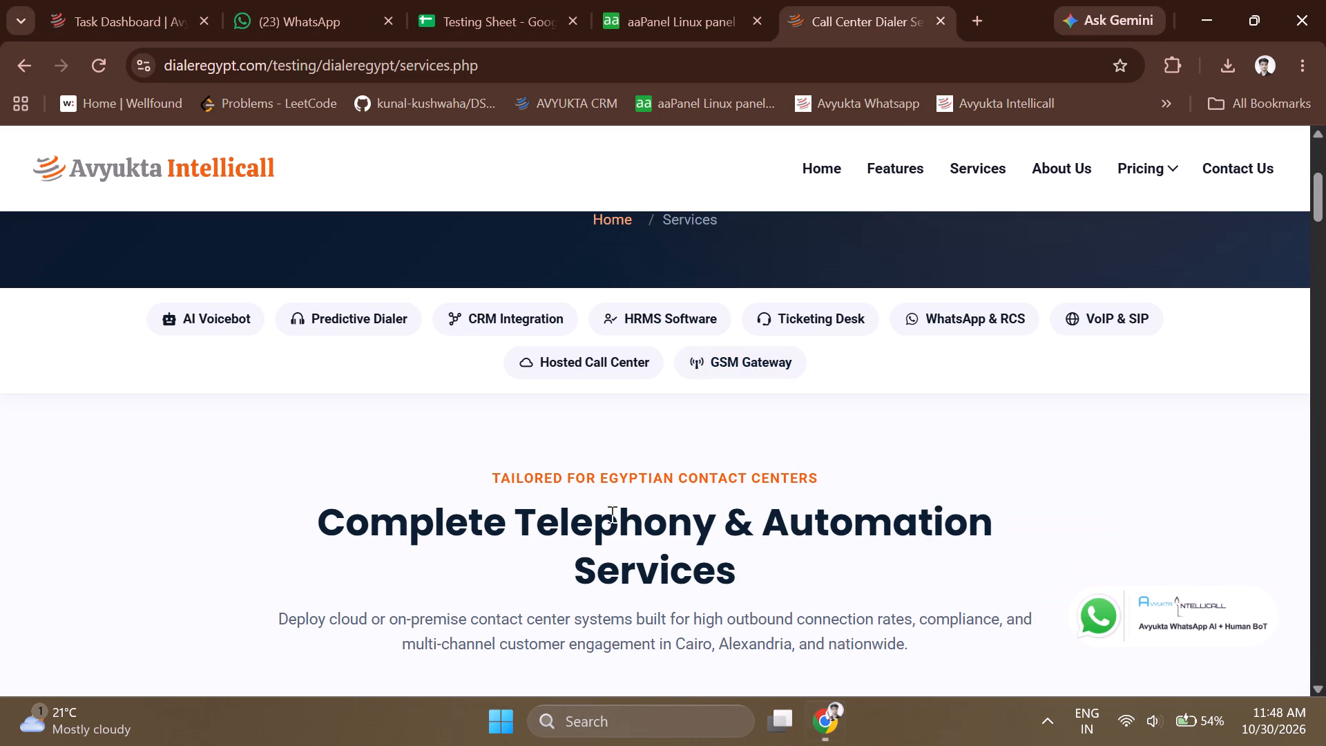
{"action": "scroll", "coordinate": [611, 514], "scroll_direction": "down", "scroll_amount": 5}
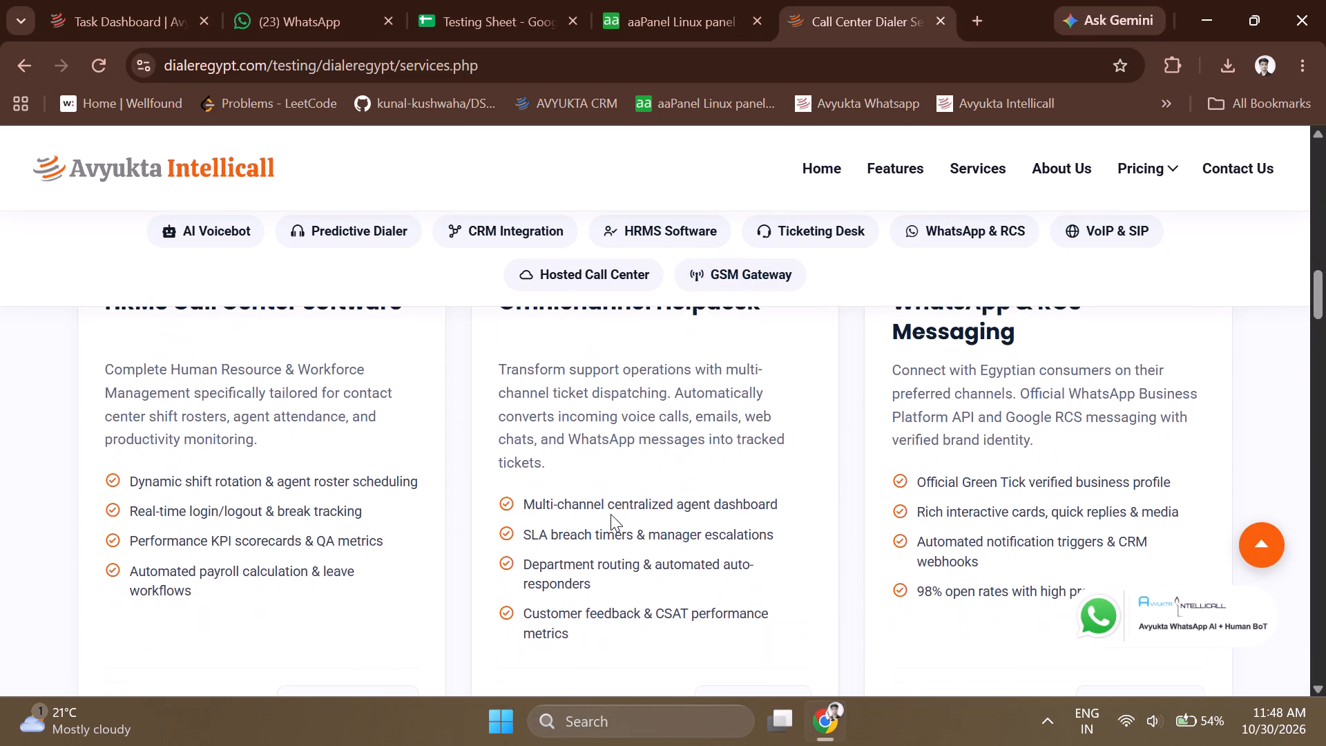
{"action": "scroll", "coordinate": [611, 514], "scroll_direction": "down", "scroll_amount": 10}
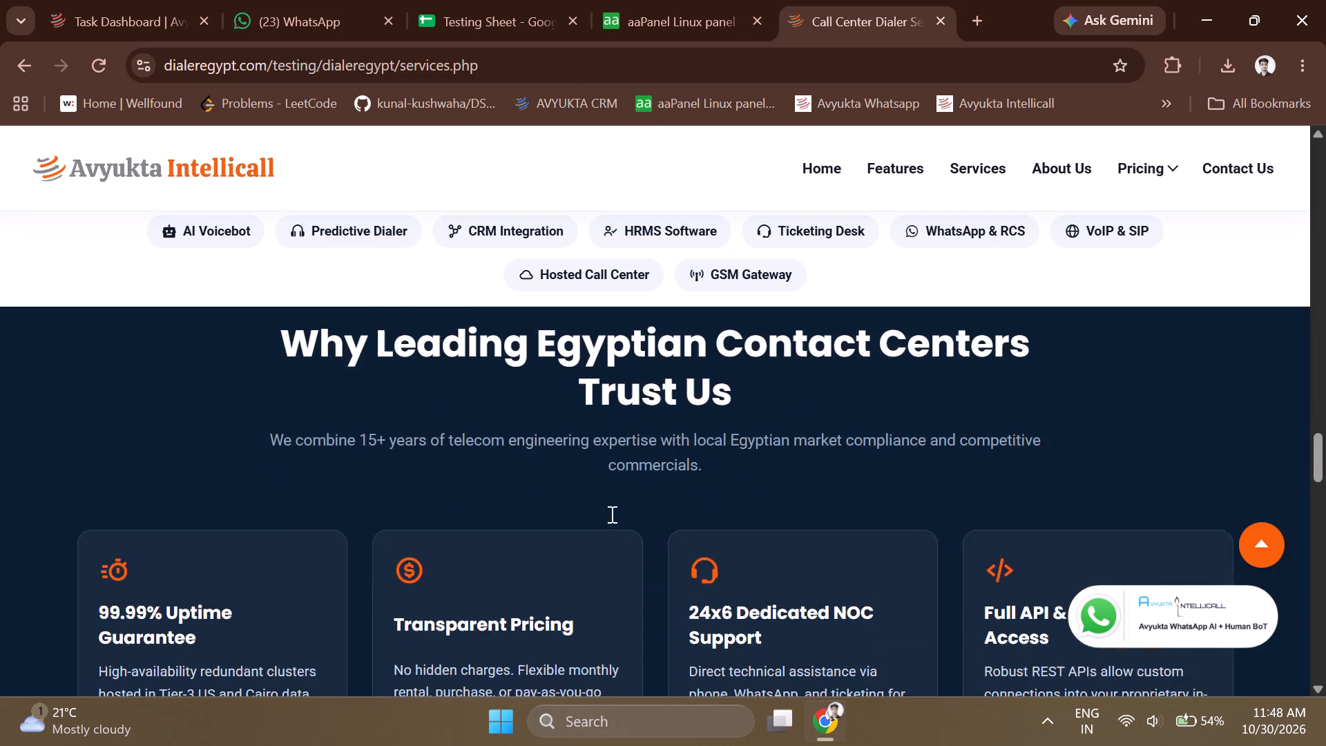
{"action": "scroll", "coordinate": [611, 514], "scroll_direction": "down", "scroll_amount": 8}
Open YouTube in a new tab and search for "pardes katenda".
{"action": "left_click", "coordinate": [979, 23]}
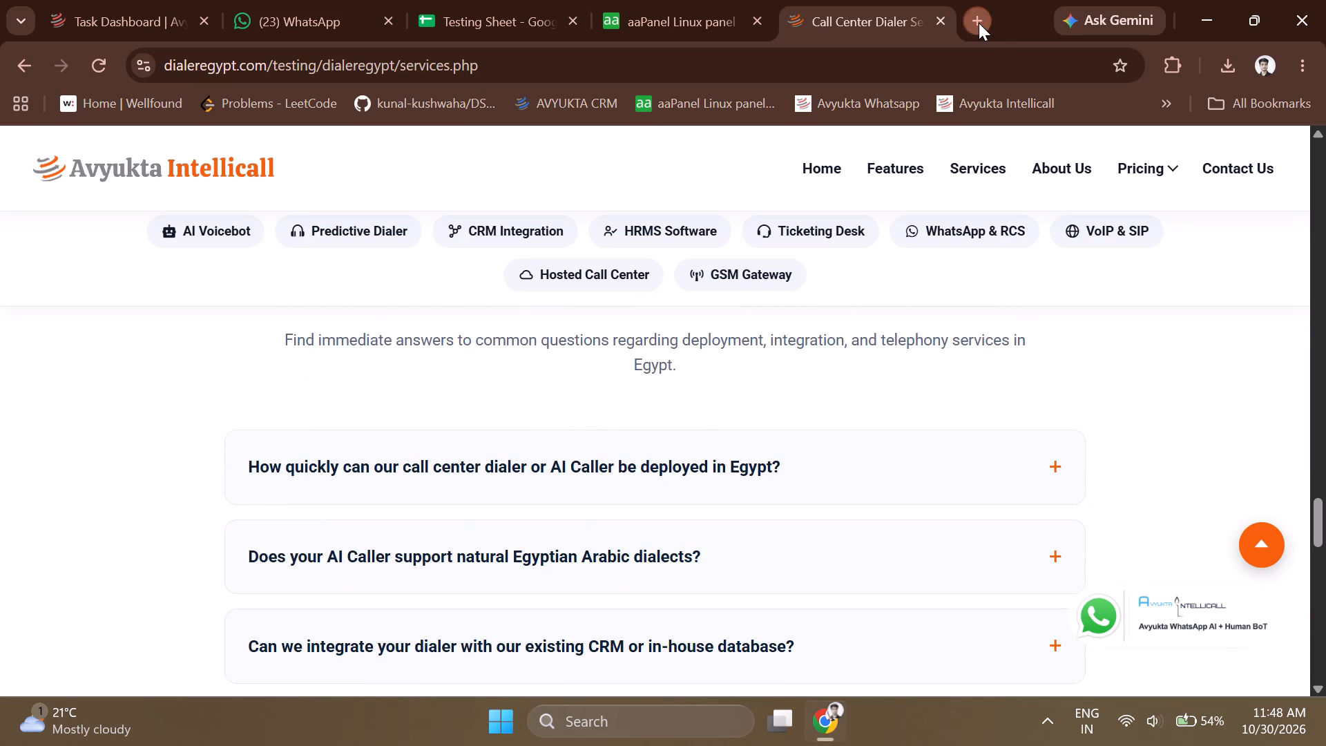
{"action": "type", "text": "yt"}
{"action": "key", "text": "Return"}
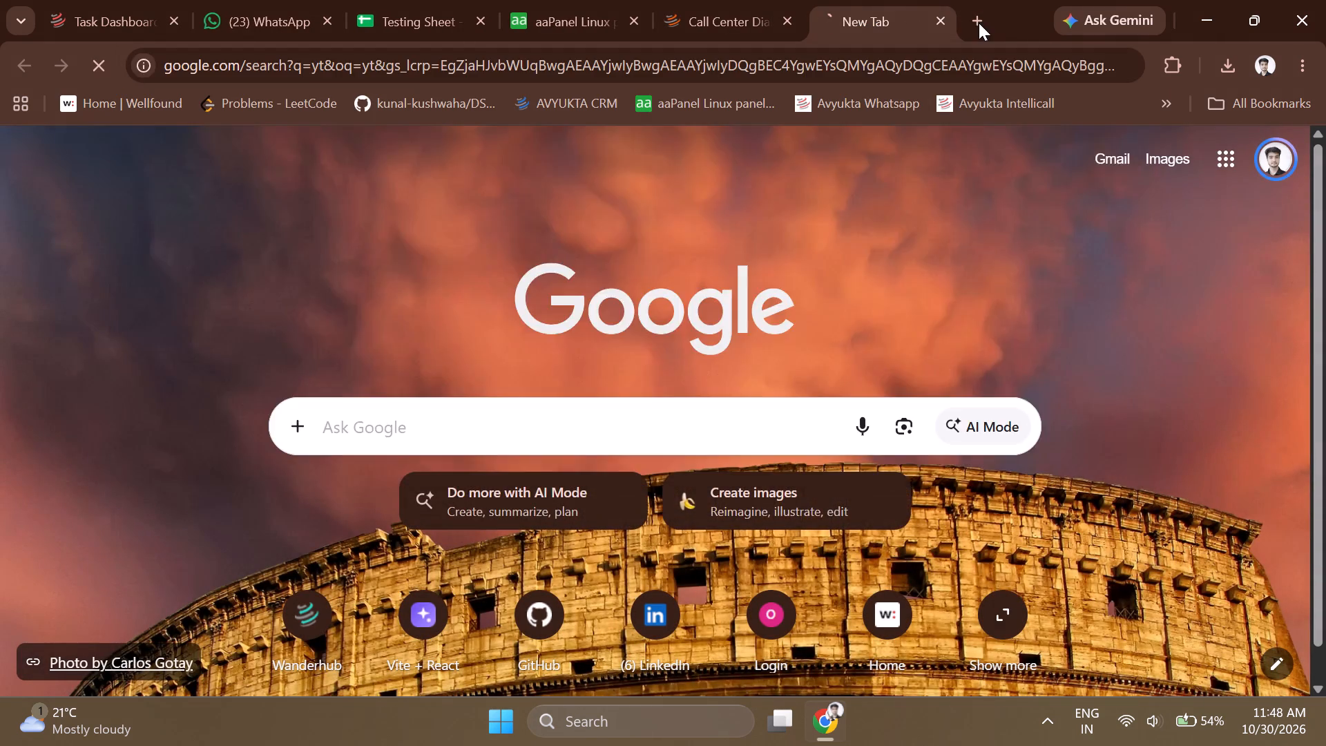
{"action": "left_click", "coordinate": [135, 358]}
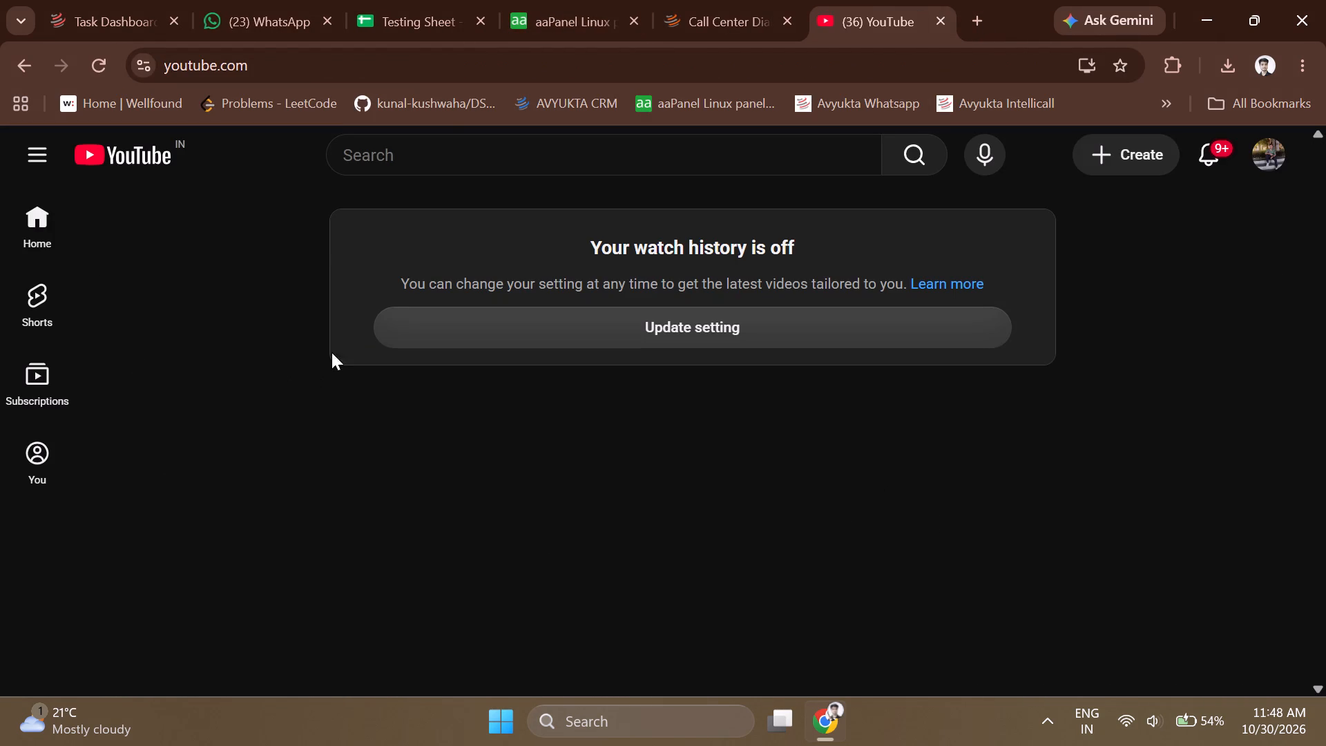
{"action": "left_click", "coordinate": [444, 136]}
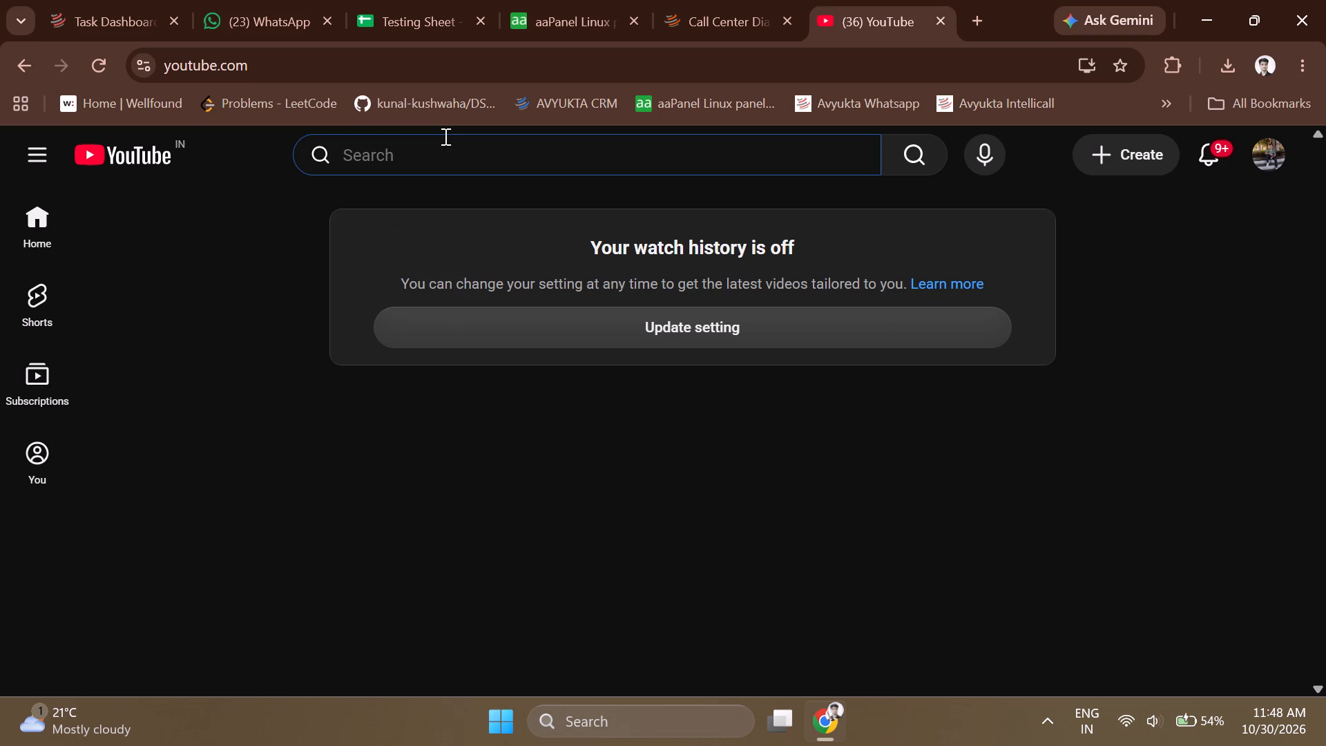
{"action": "type", "text": "pardesh"}
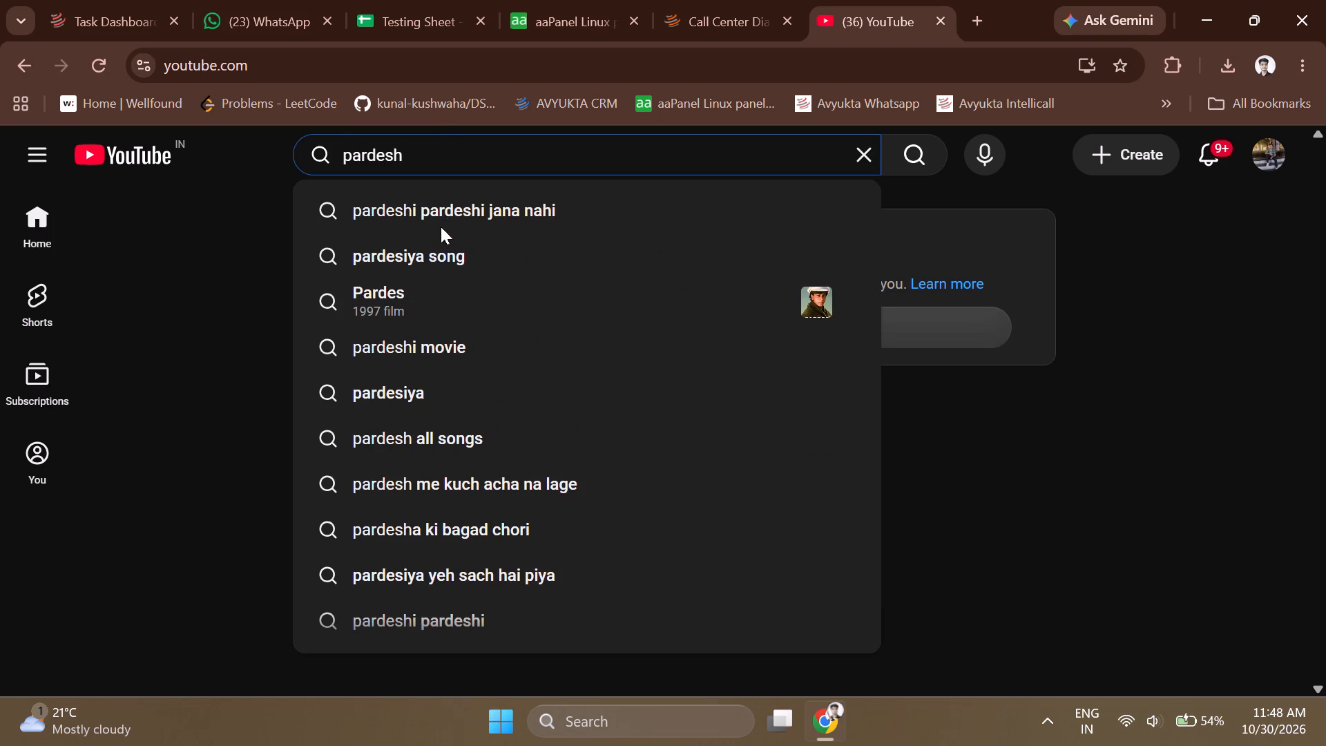
{"action": "key", "text": "space"}
{"action": "type", "text": "kat"}
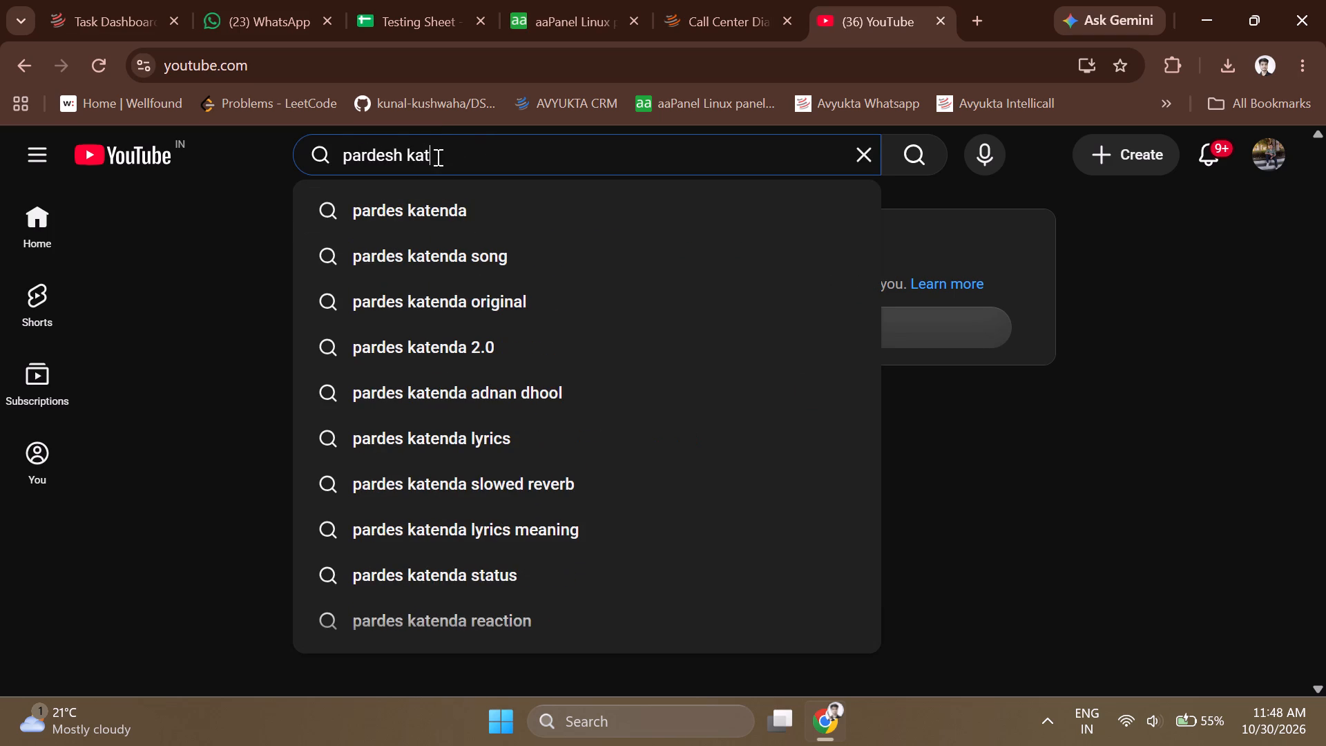
{"action": "left_click", "coordinate": [414, 226]}
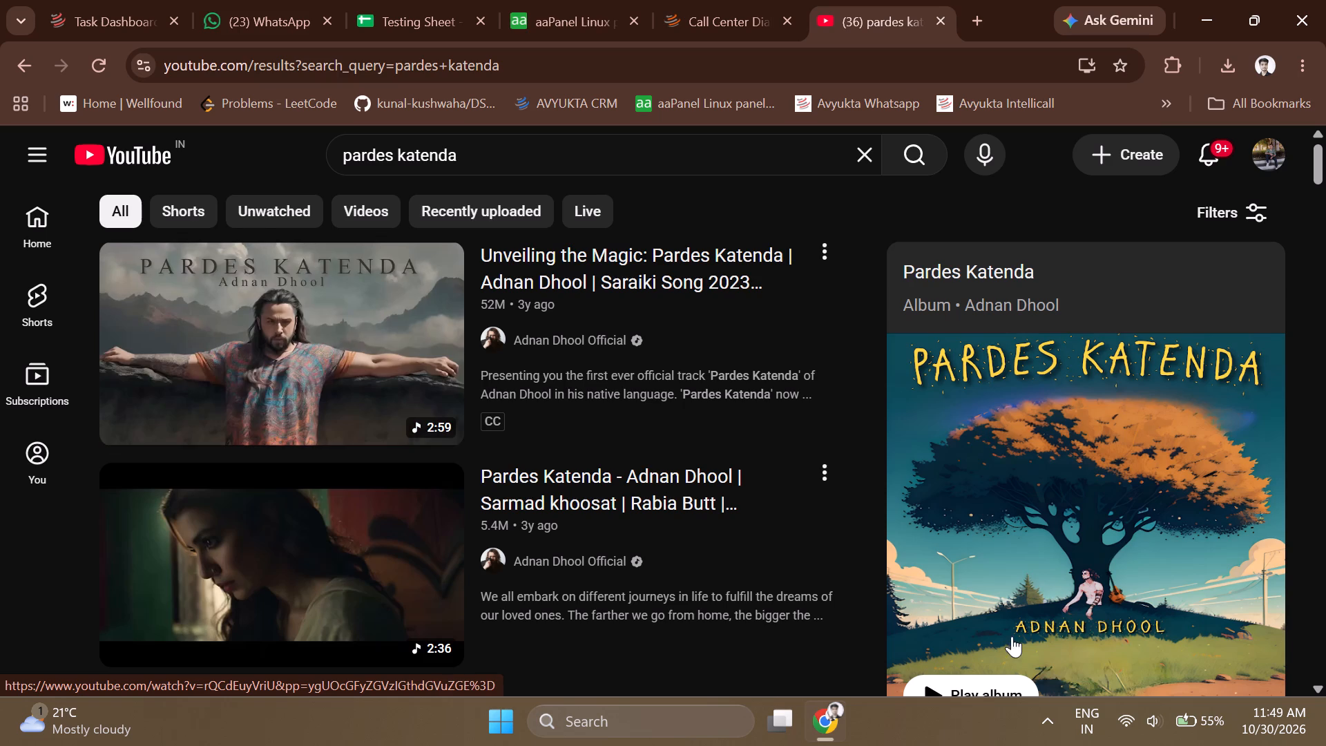
Play the "Unveiling the Magic: Pardes Katenda" video by Adnan Dhool Official and unmute it.
{"action": "left_click", "coordinate": [1175, 722]}
{"action": "left_click", "coordinate": [1043, 602]}
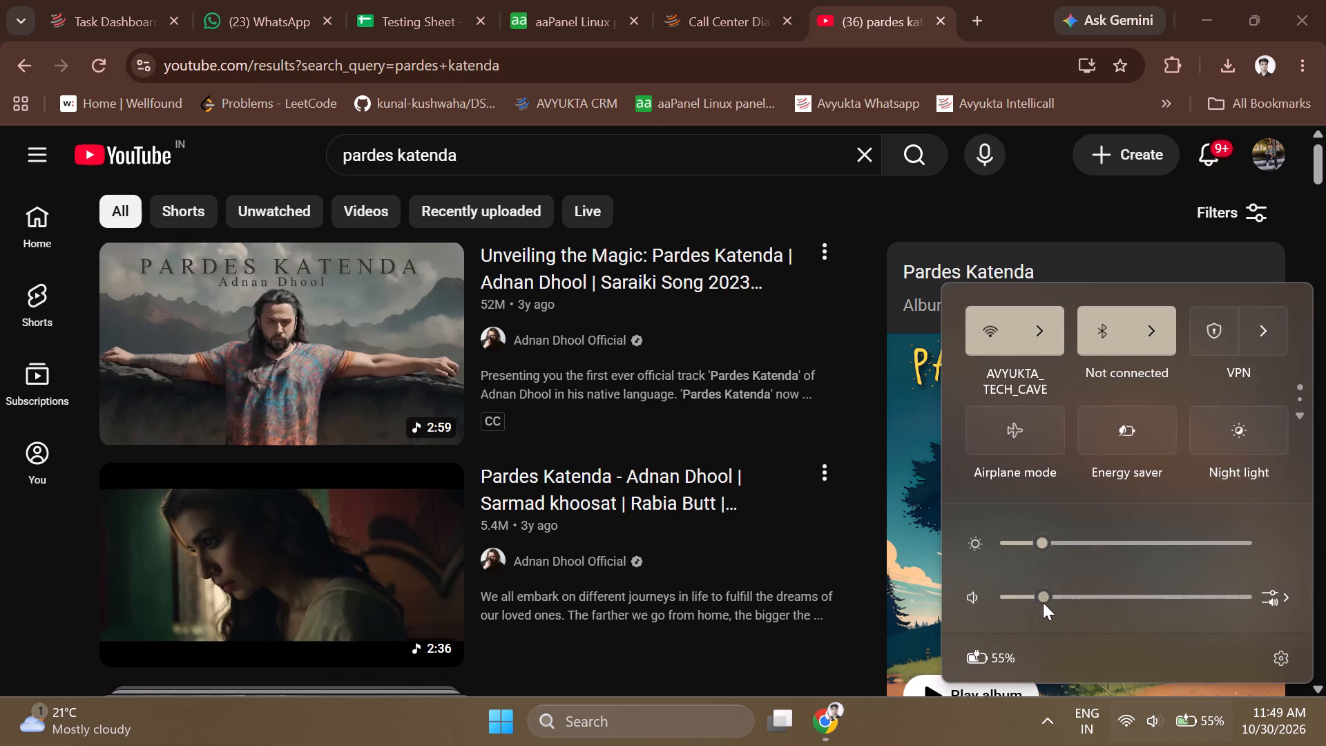
{"action": "left_click", "coordinate": [420, 350]}
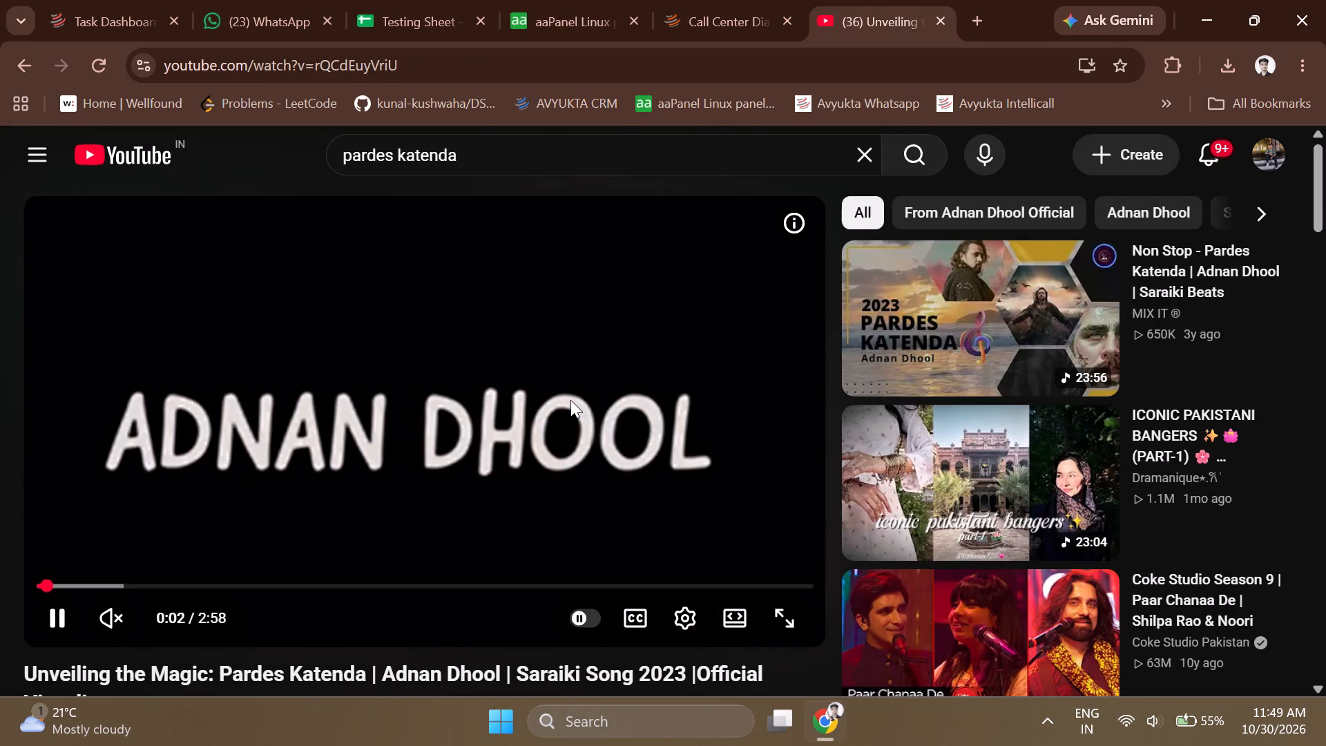
{"action": "left_click", "coordinate": [104, 619]}
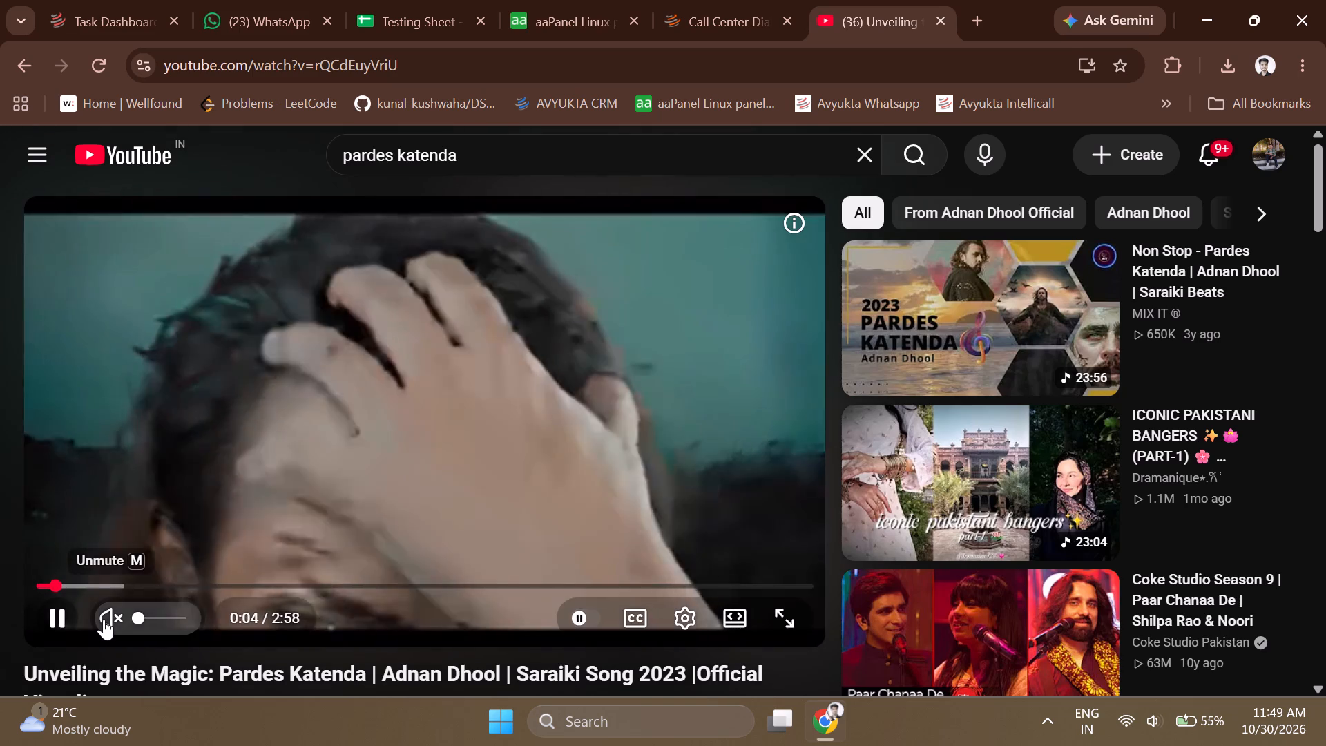
Raise the system volume to about 24 for the playing song.
{"action": "left_click", "coordinate": [1126, 702]}
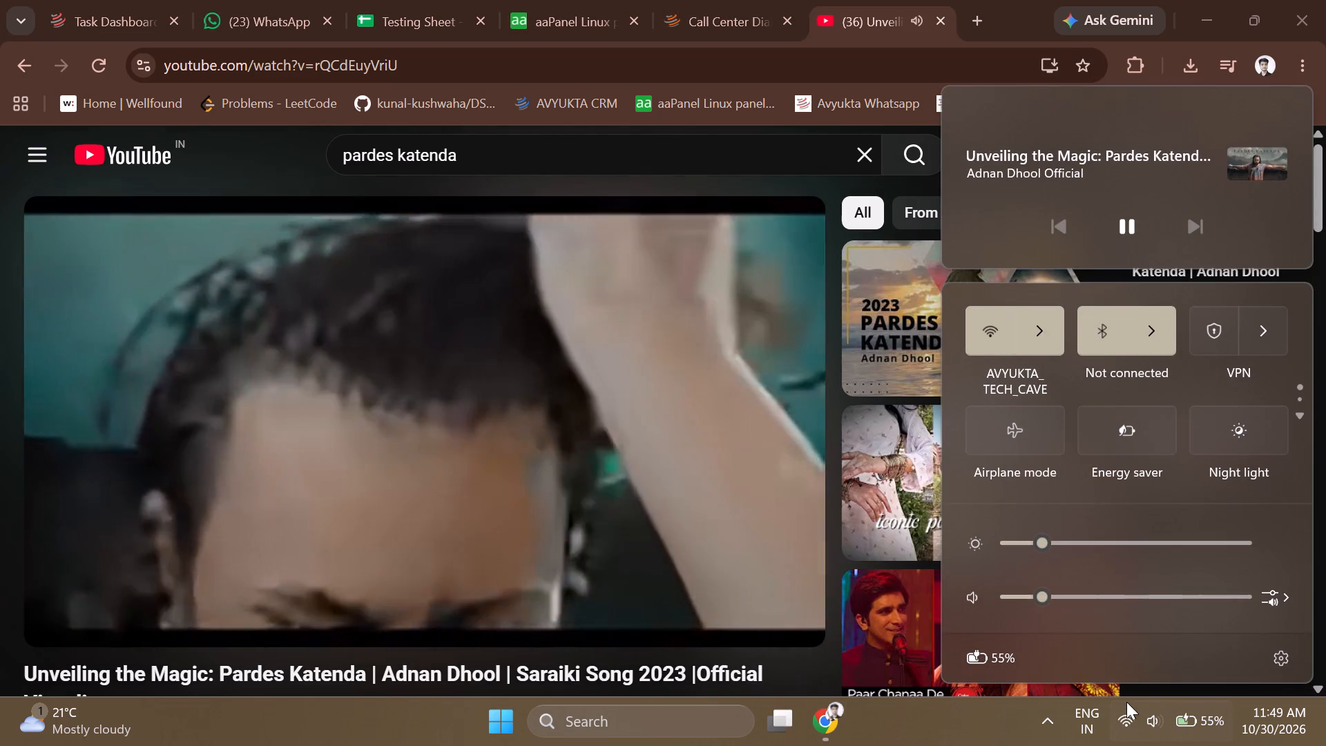
{"action": "left_click_drag", "start_coordinate": [1046, 599], "coordinate": [1064, 600]}
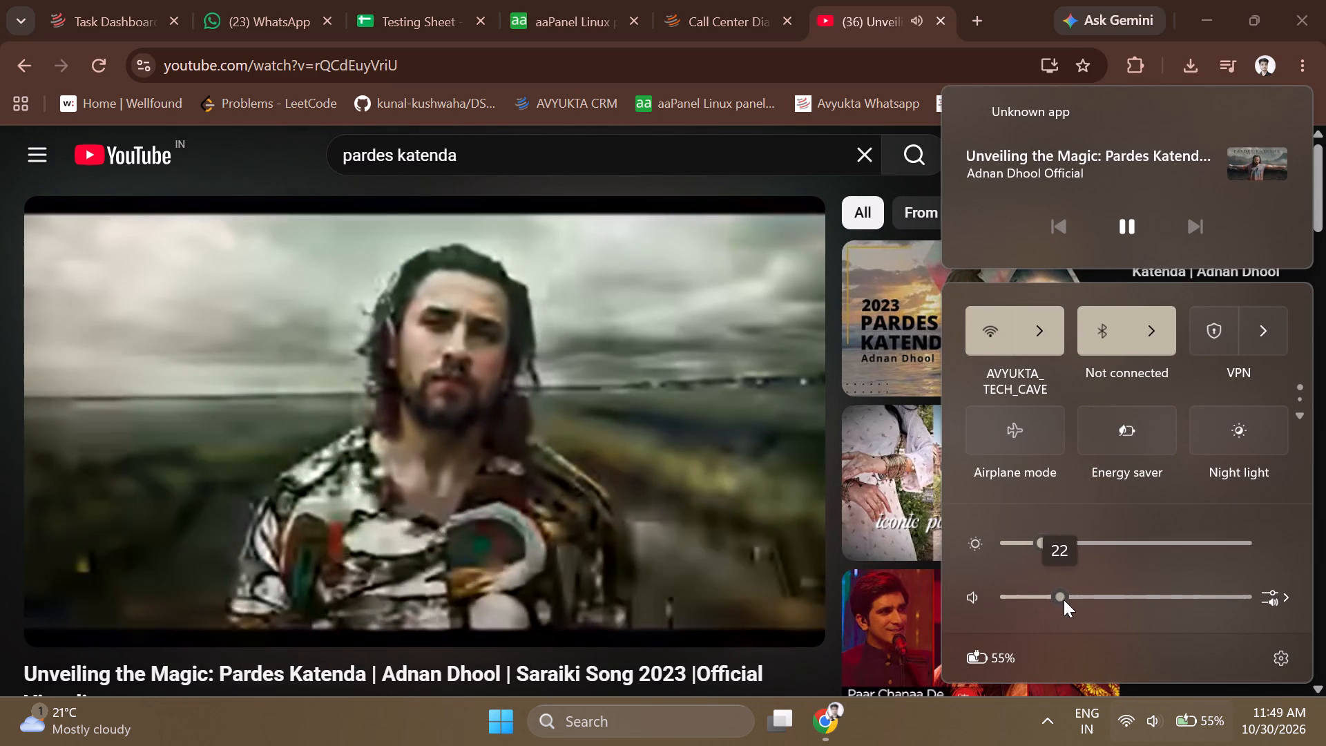
{"action": "left_click_drag", "start_coordinate": [1064, 600], "coordinate": [1070, 604]}
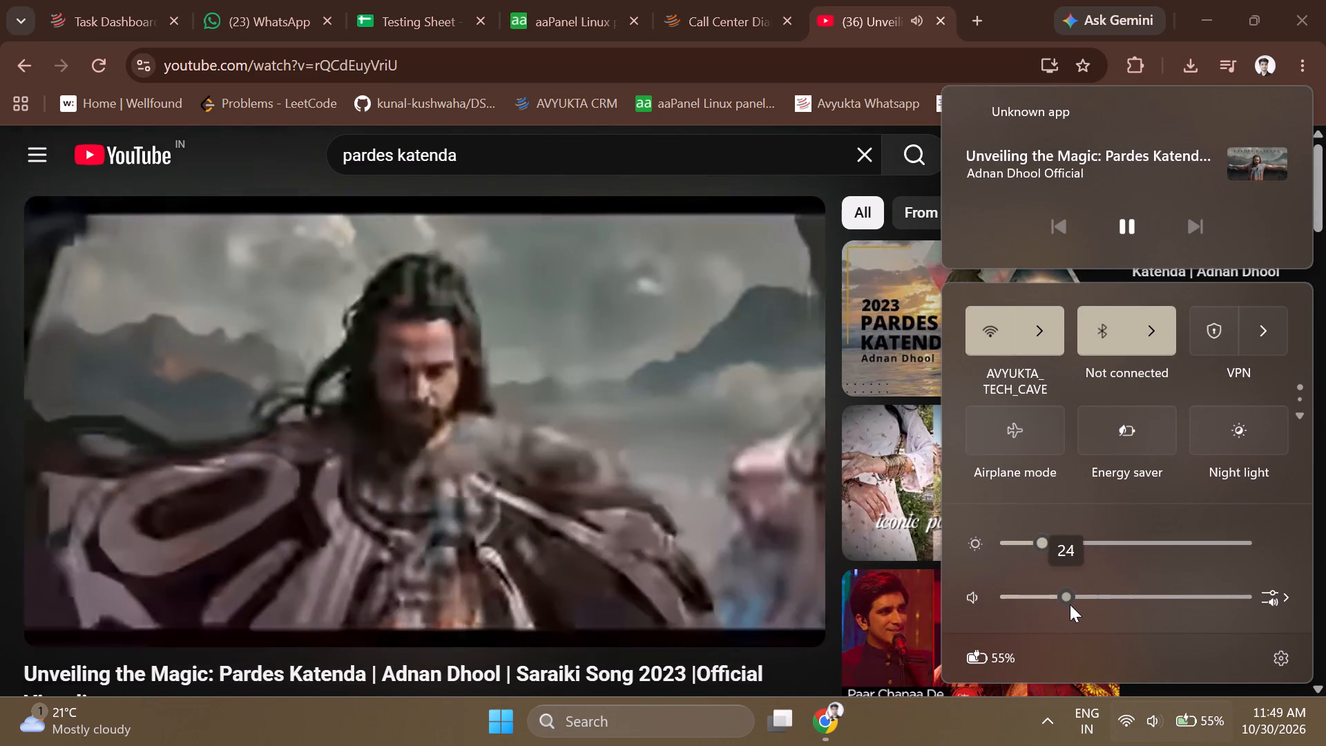
{"action": "left_click_drag", "start_coordinate": [1070, 604], "coordinate": [1071, 604]}
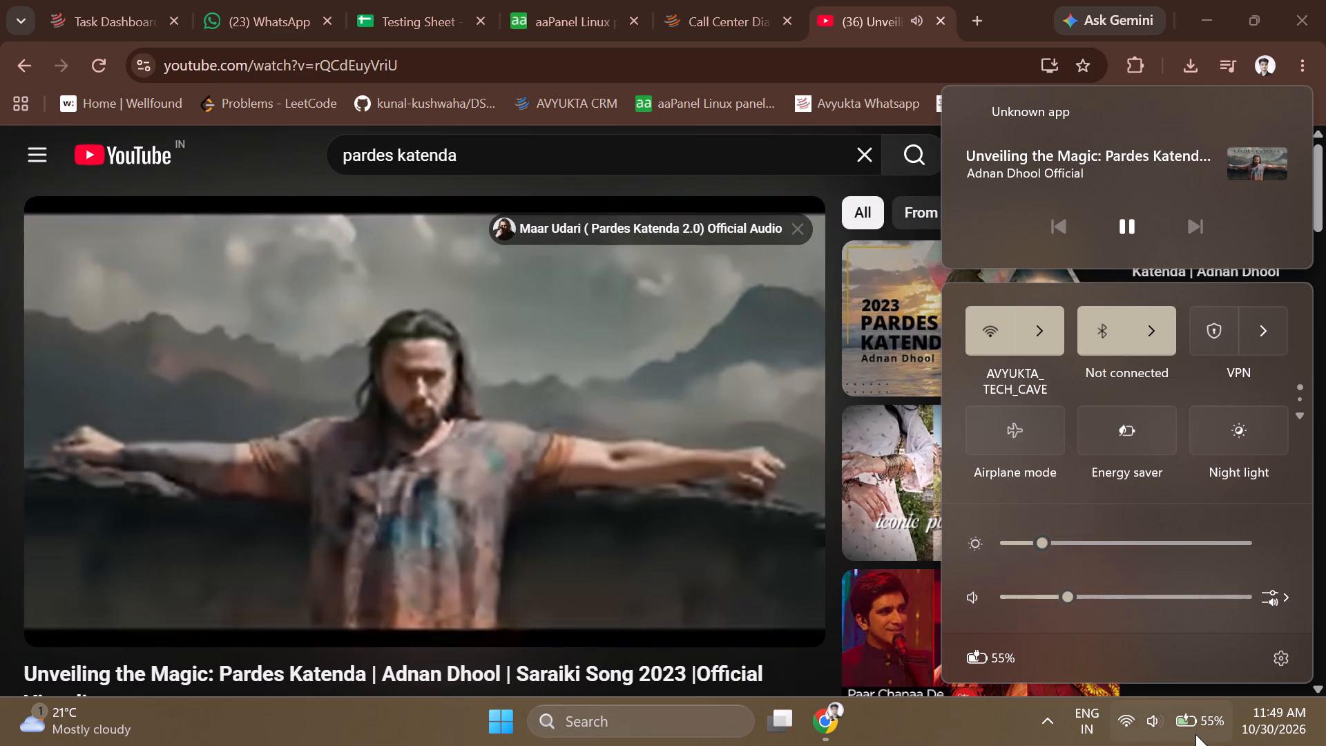
{"action": "left_click", "coordinate": [1195, 734]}
{"action": "key", "text": "Tab"}
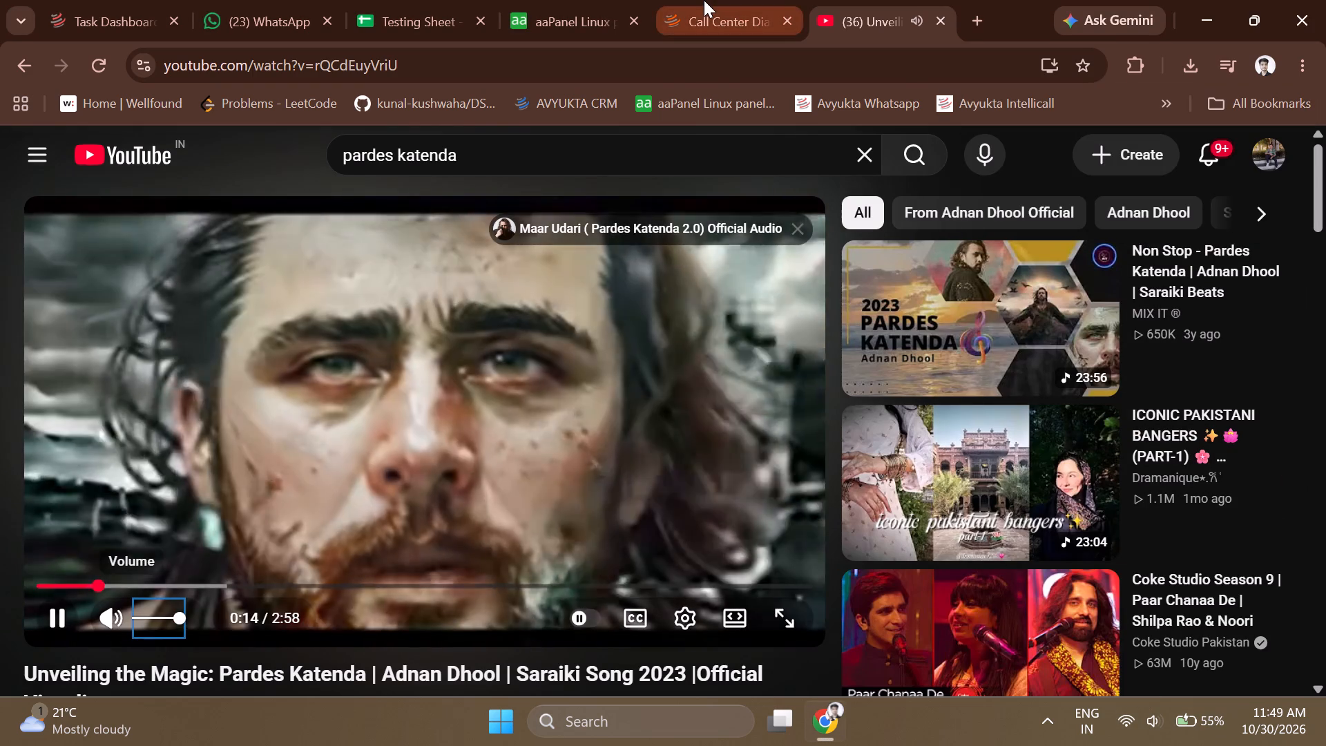
Return to the test site's Services page and examine its banner, sticky service links, service cards and lower sections down to the FAQ.
{"action": "left_click", "coordinate": [704, 0]}
{"action": "scroll", "coordinate": [740, 463], "scroll_direction": "down", "scroll_amount": 2}
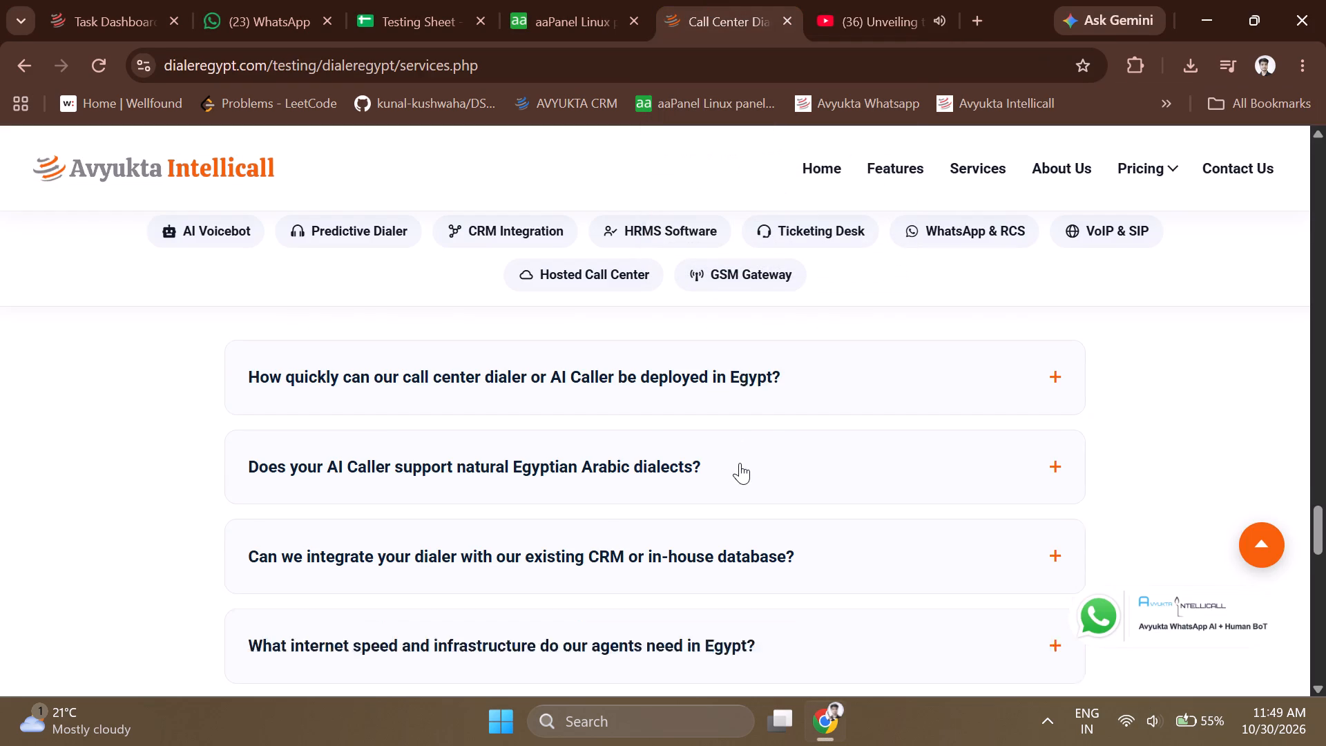
{"action": "scroll", "coordinate": [740, 463], "scroll_direction": "down", "scroll_amount": 11}
{"action": "scroll", "coordinate": [740, 463], "scroll_direction": "up", "scroll_amount": 20}
{"action": "scroll", "coordinate": [740, 463], "scroll_direction": "up", "scroll_amount": 1}
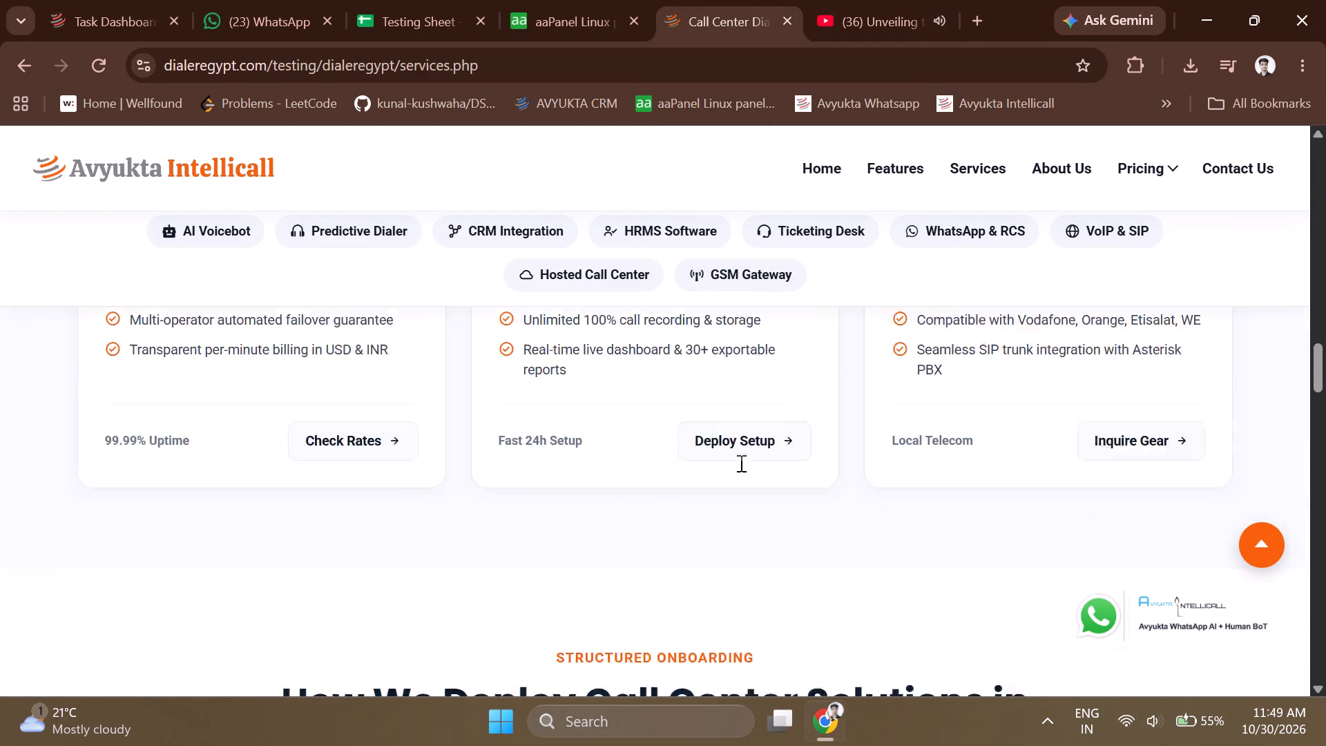
{"action": "scroll", "coordinate": [740, 463], "scroll_direction": "up", "scroll_amount": 8}
{"action": "scroll", "coordinate": [740, 463], "scroll_direction": "down", "scroll_amount": 13}
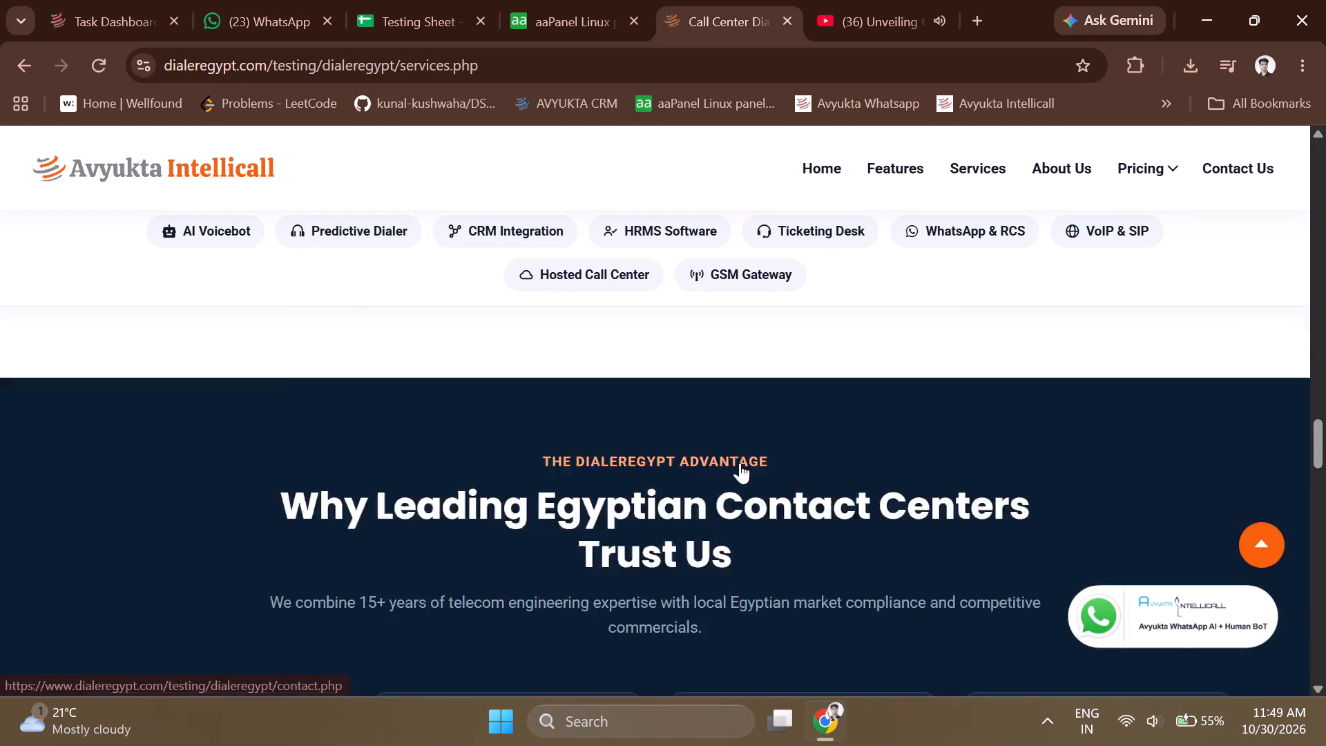
{"action": "scroll", "coordinate": [740, 463], "scroll_direction": "down", "scroll_amount": 3}
{"action": "scroll", "coordinate": [740, 463], "scroll_direction": "up", "scroll_amount": 19}
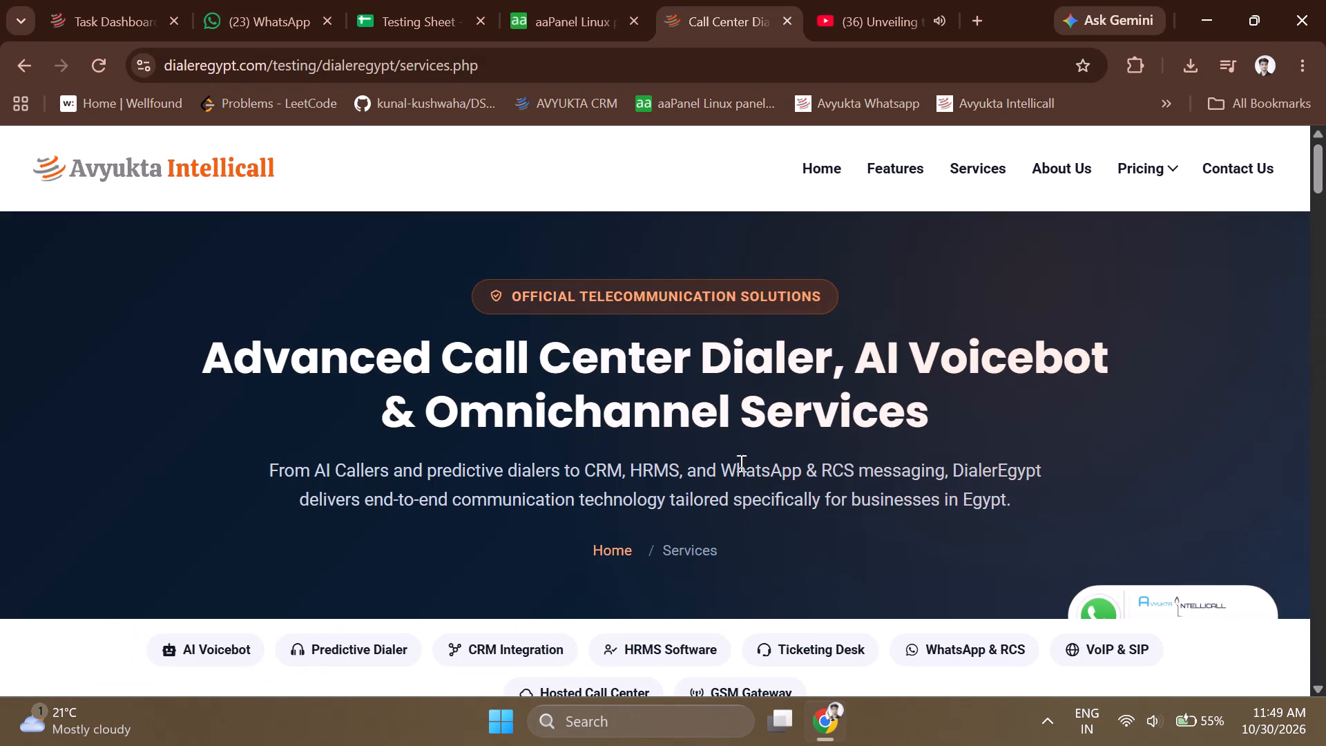
{"action": "scroll", "coordinate": [740, 463], "scroll_direction": "right", "scroll_amount": 1}
{"action": "scroll", "coordinate": [740, 463], "scroll_direction": "down", "scroll_amount": 1}
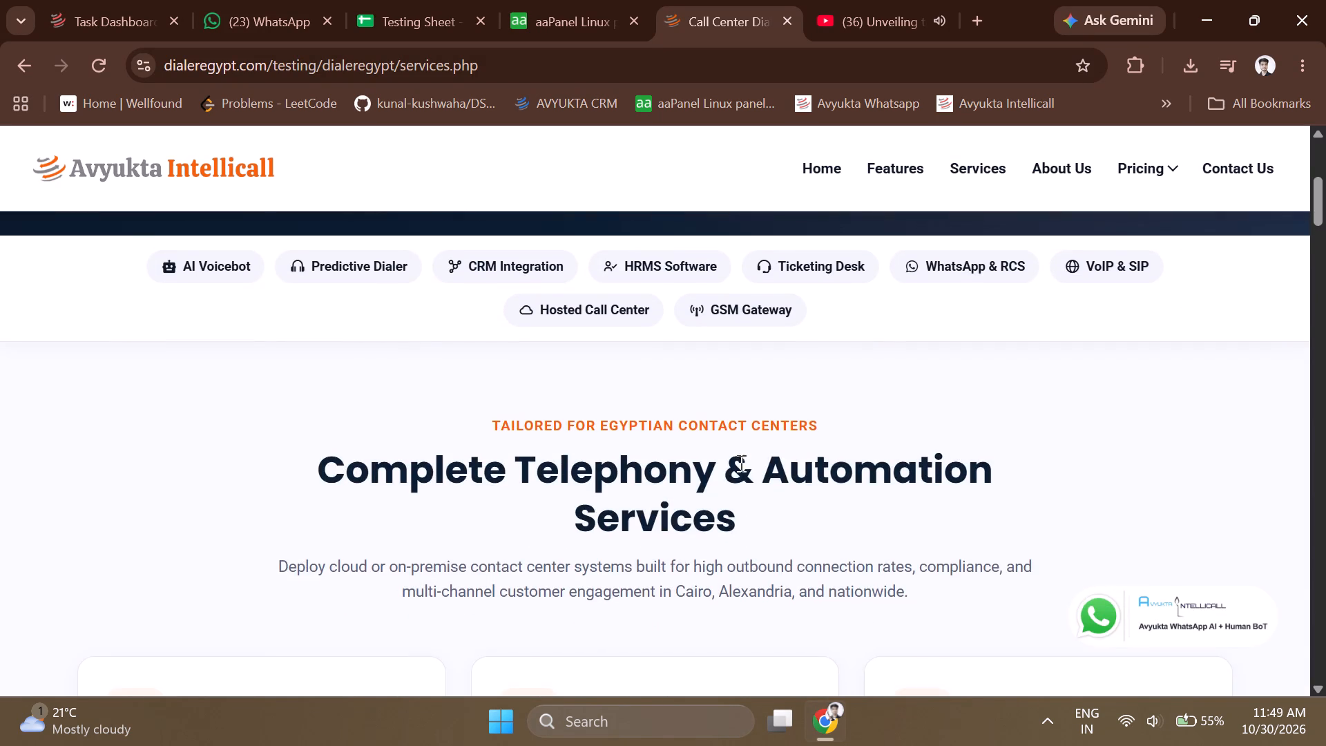
{"action": "scroll", "coordinate": [740, 463], "scroll_direction": "down", "scroll_amount": 5}
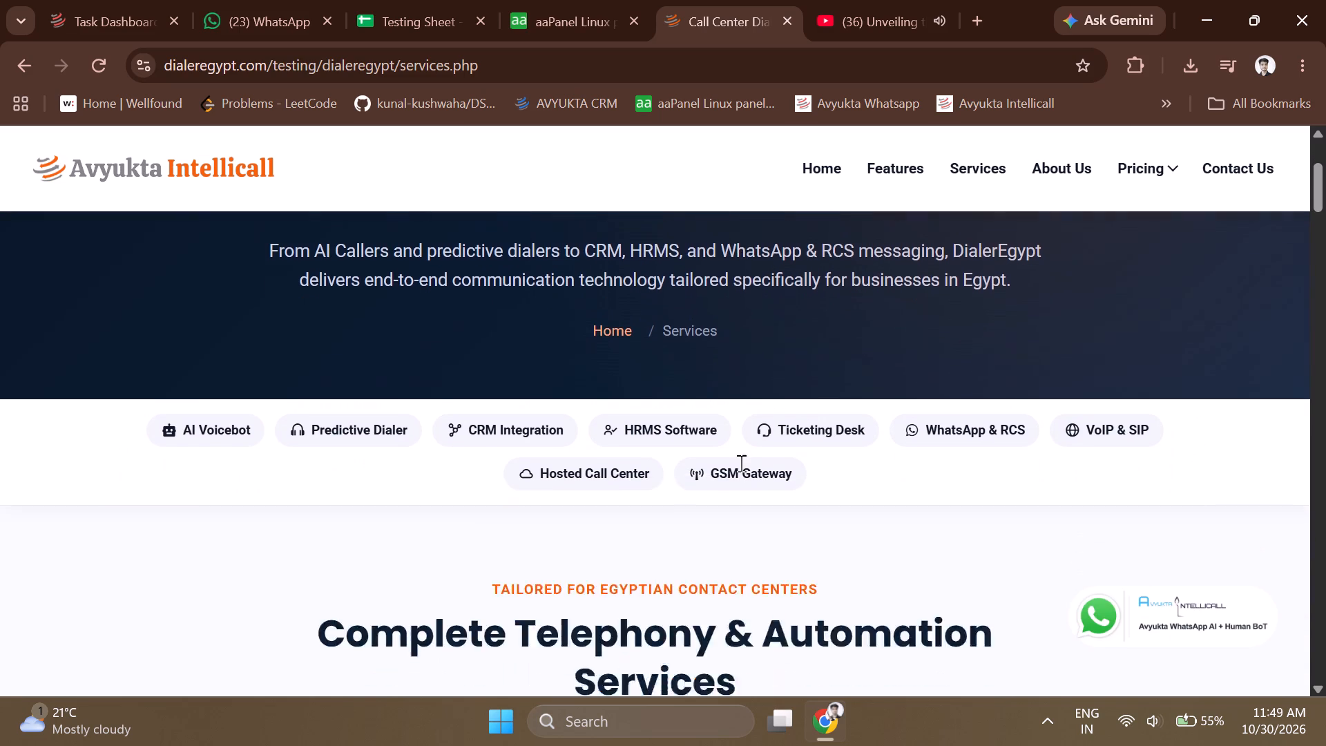
{"action": "scroll", "coordinate": [740, 463], "scroll_direction": "down", "scroll_amount": 8}
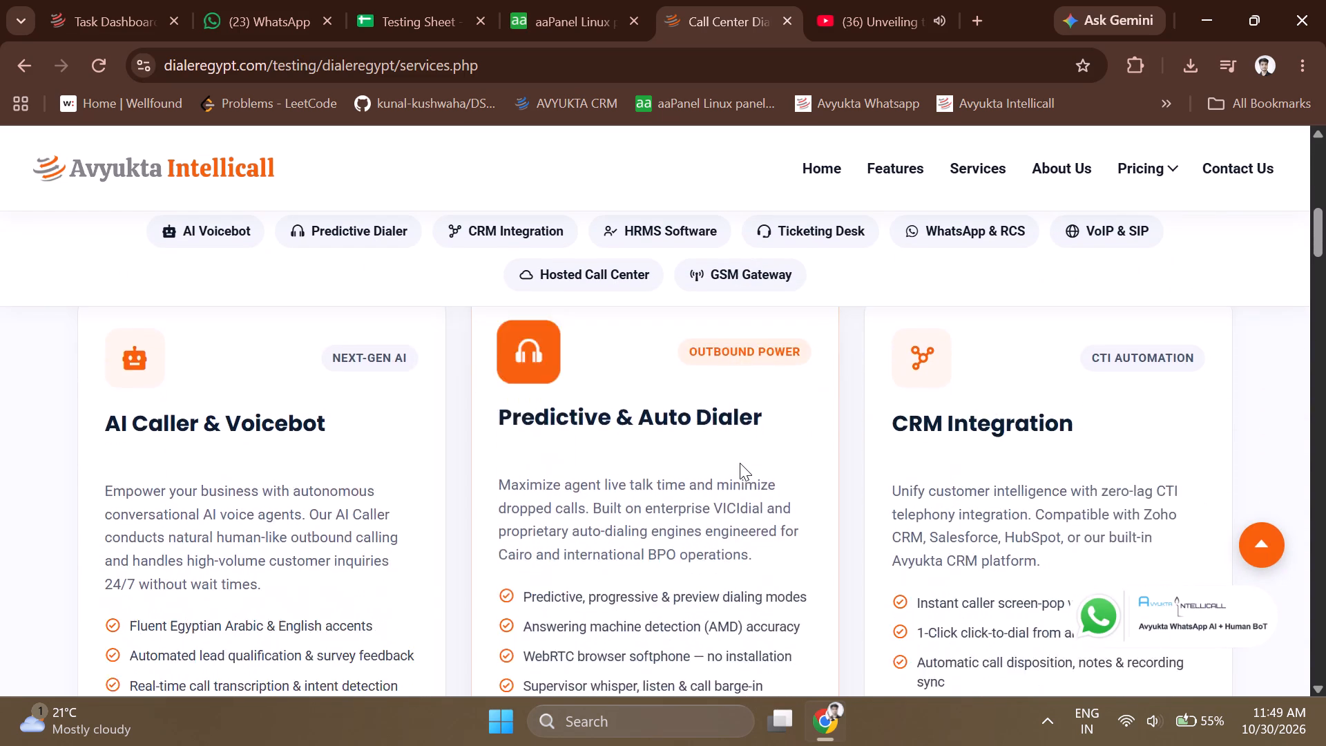
{"action": "scroll", "coordinate": [740, 463], "scroll_direction": "down", "scroll_amount": 5}
{"action": "scroll", "coordinate": [740, 463], "scroll_direction": "right", "scroll_amount": 4}
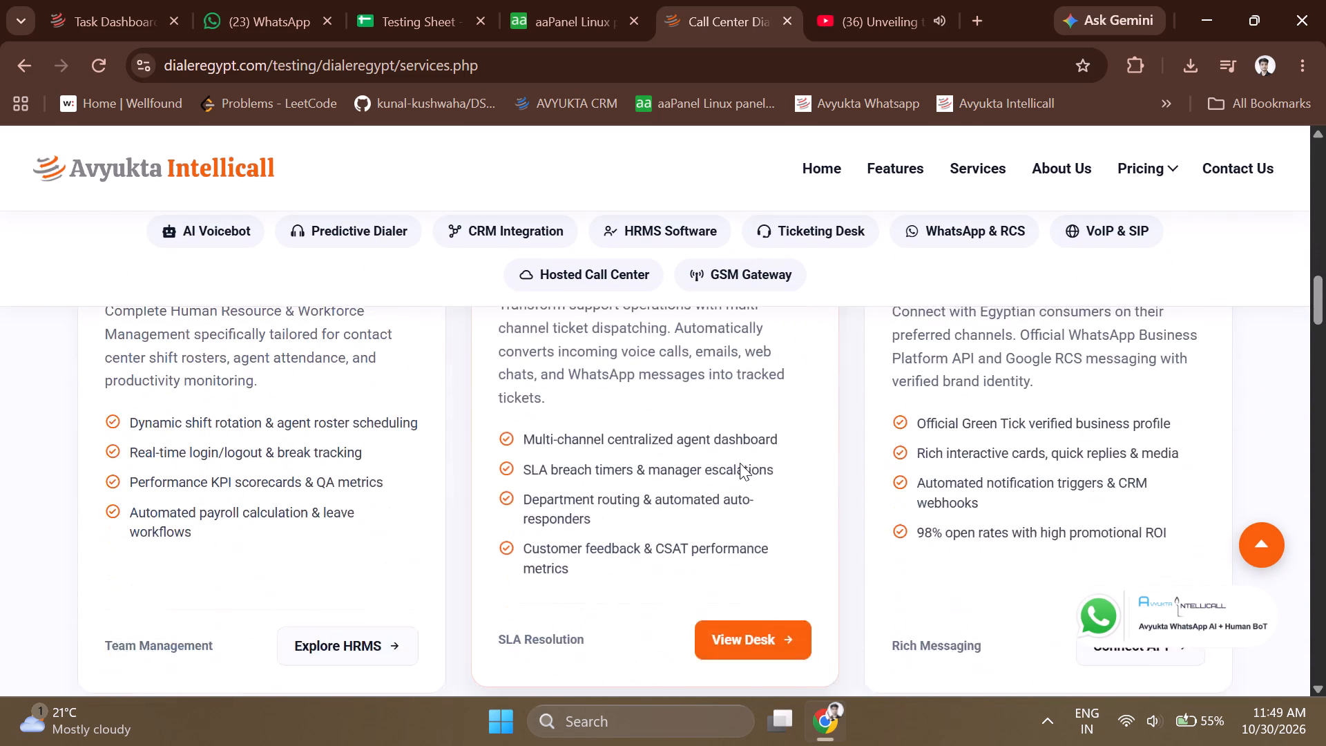
{"action": "scroll", "coordinate": [740, 463], "scroll_direction": "right", "scroll_amount": 2}
{"action": "scroll", "coordinate": [740, 463], "scroll_direction": "up", "scroll_amount": 6}
{"action": "scroll", "coordinate": [740, 463], "scroll_direction": "right", "scroll_amount": 1}
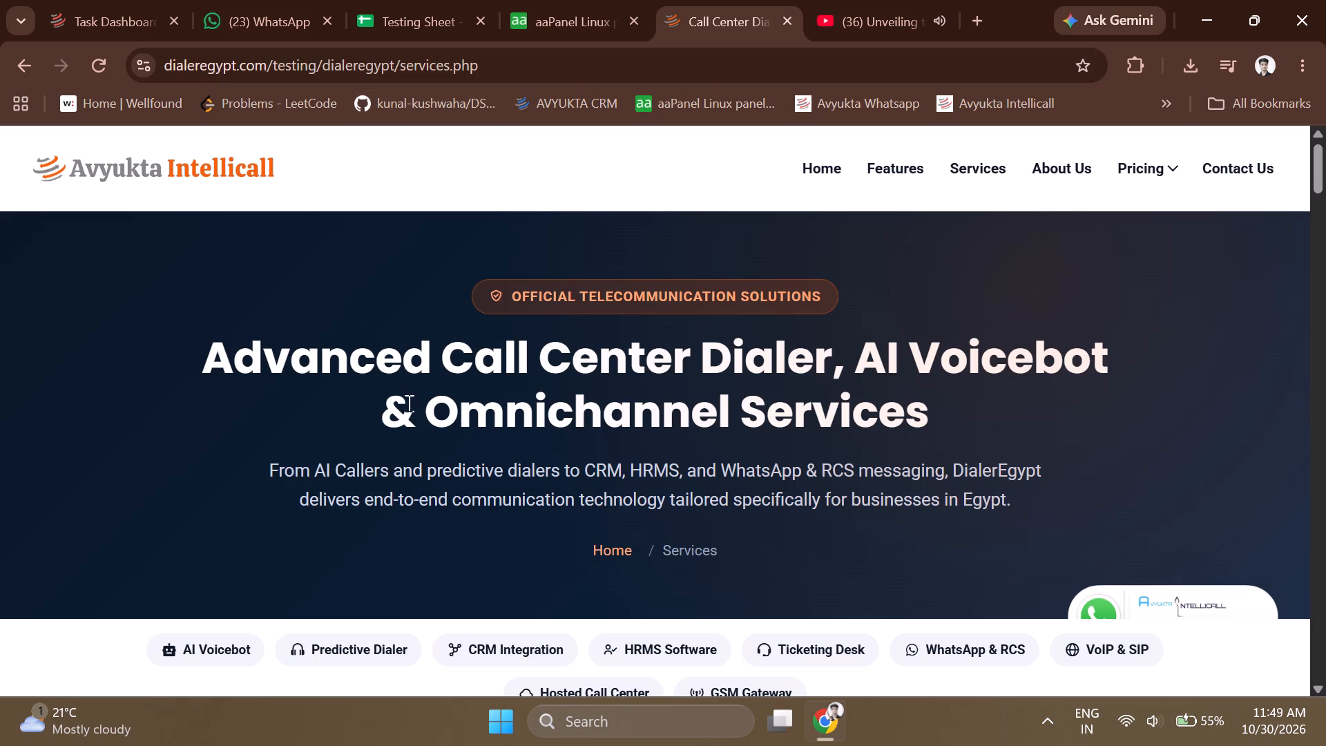
Compare the About Us page's banner with the Services page's banner and its opening sections.
{"action": "left_click", "coordinate": [1041, 178]}
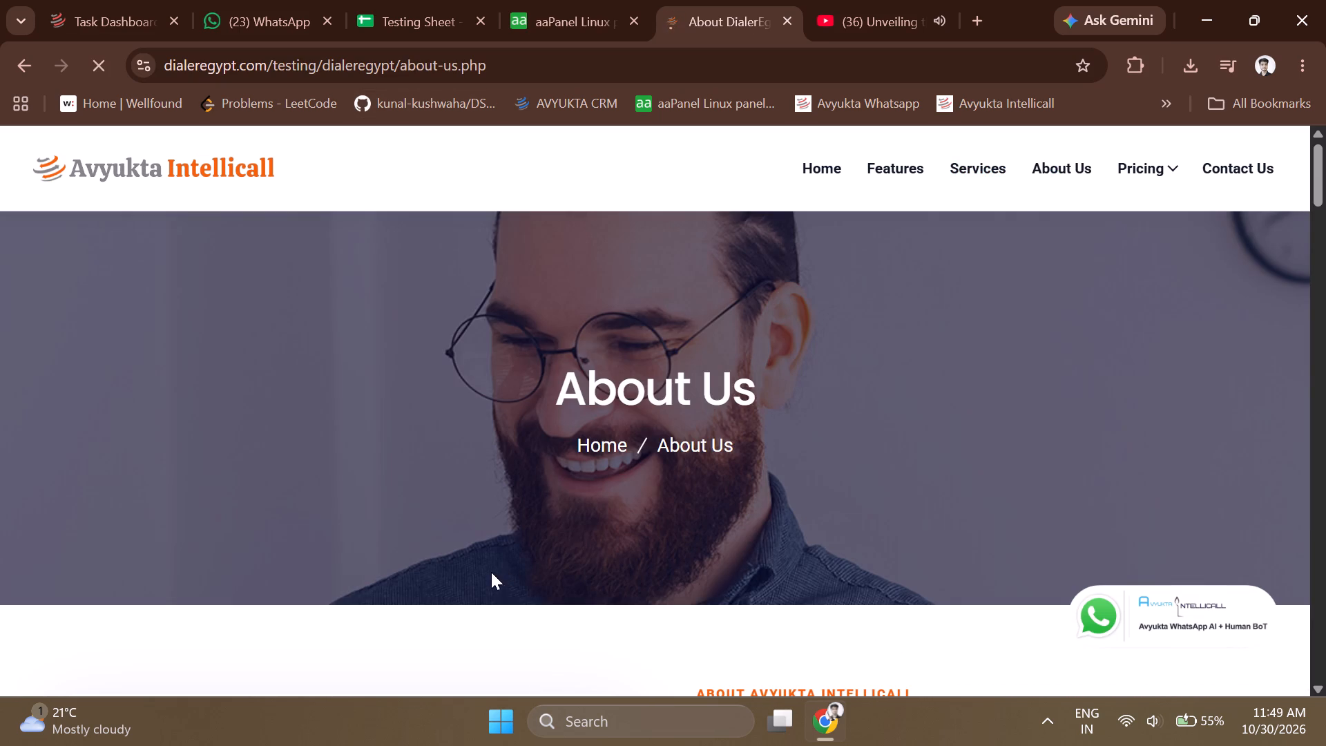
{"action": "left_click", "coordinate": [970, 160]}
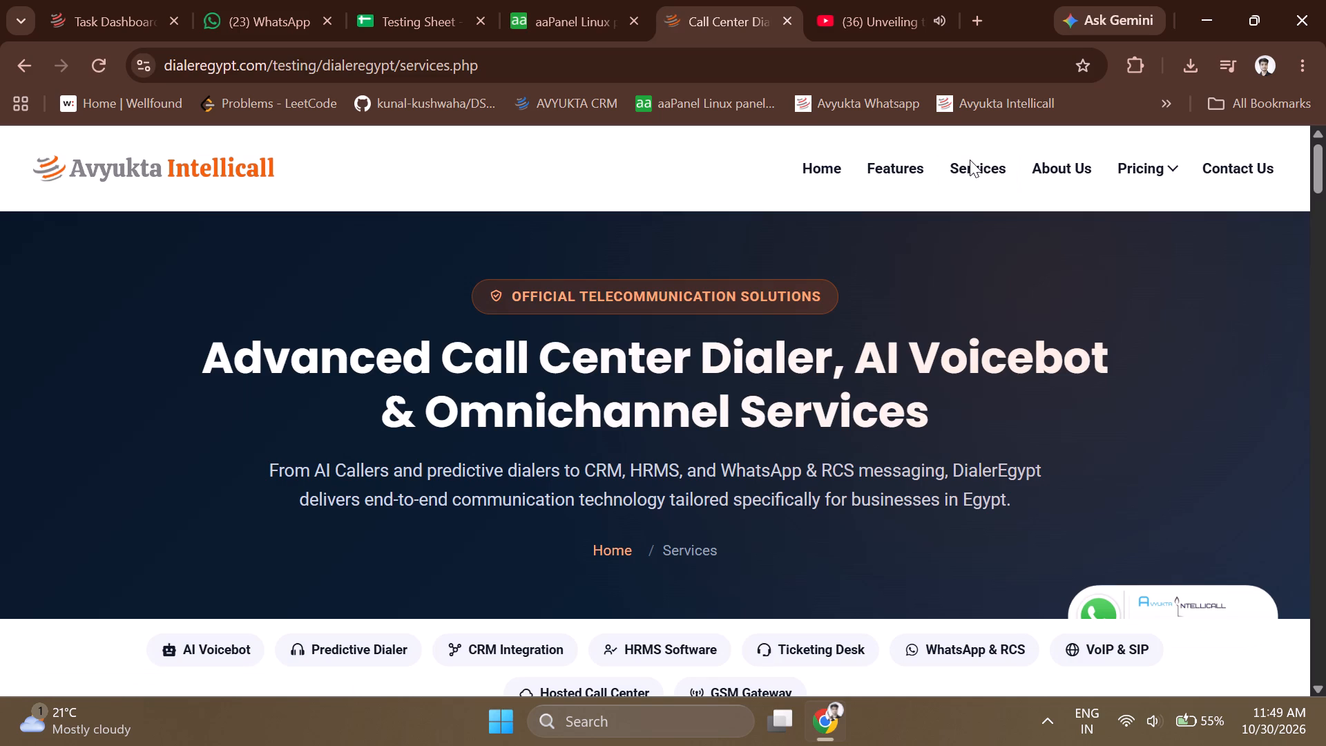
{"action": "scroll", "coordinate": [660, 444], "scroll_direction": "down", "scroll_amount": 4}
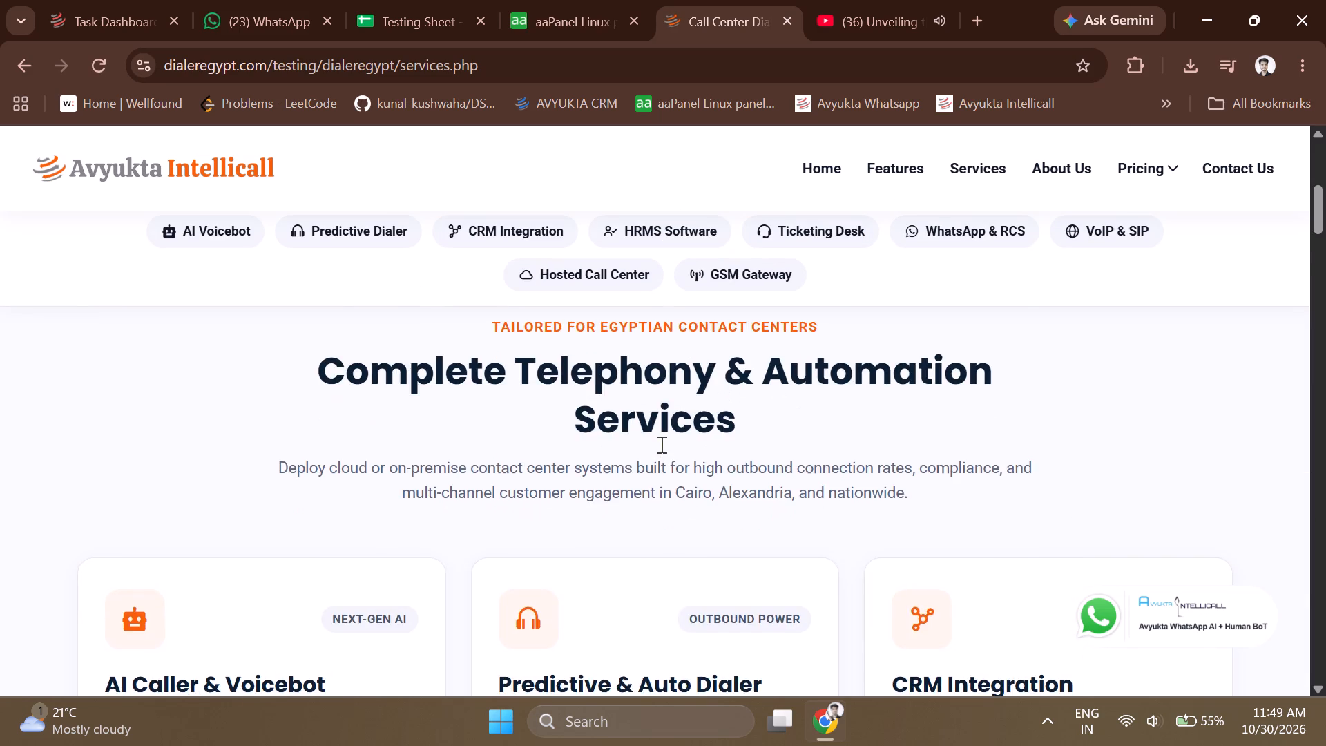
{"action": "scroll", "coordinate": [660, 444], "scroll_direction": "down", "scroll_amount": 2}
{"action": "scroll", "coordinate": [628, 517], "scroll_direction": "up", "scroll_amount": 9}
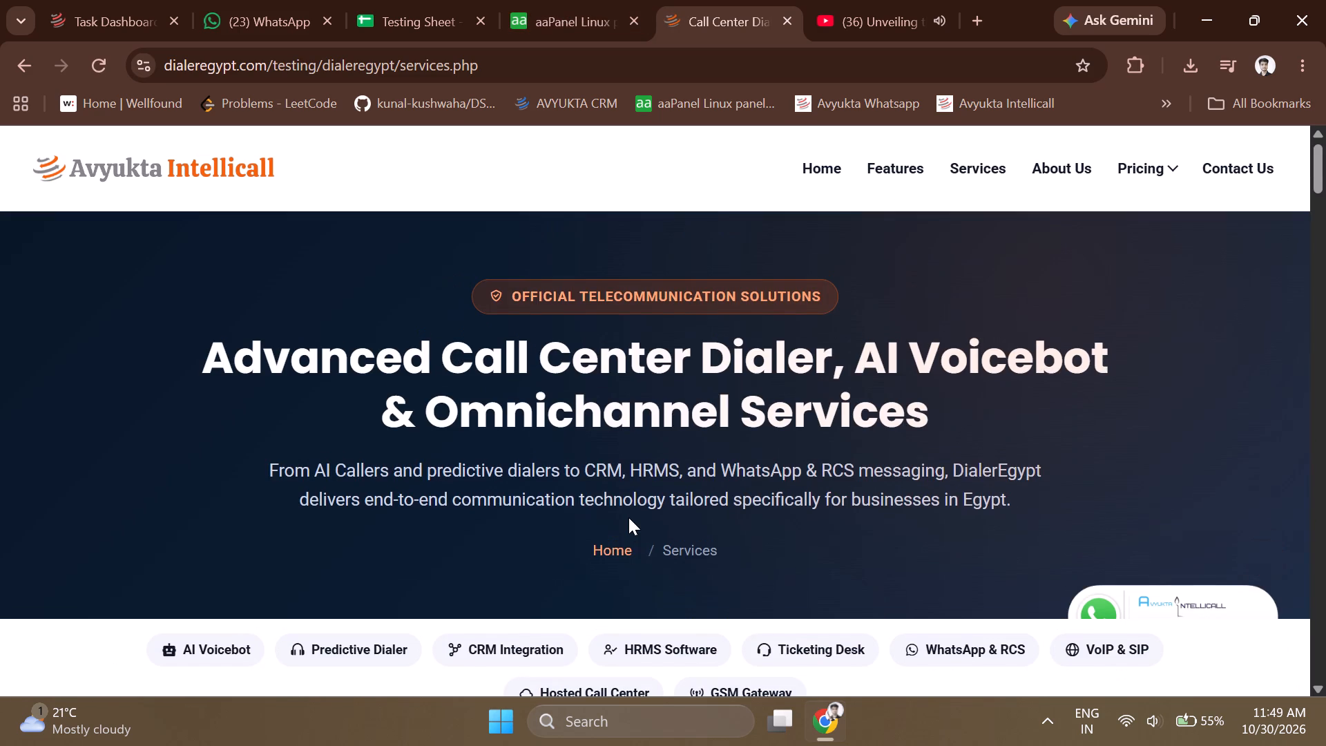
Inspect the Services page in the developer tools' mobile device view.
{"action": "key", "text": "F12"}
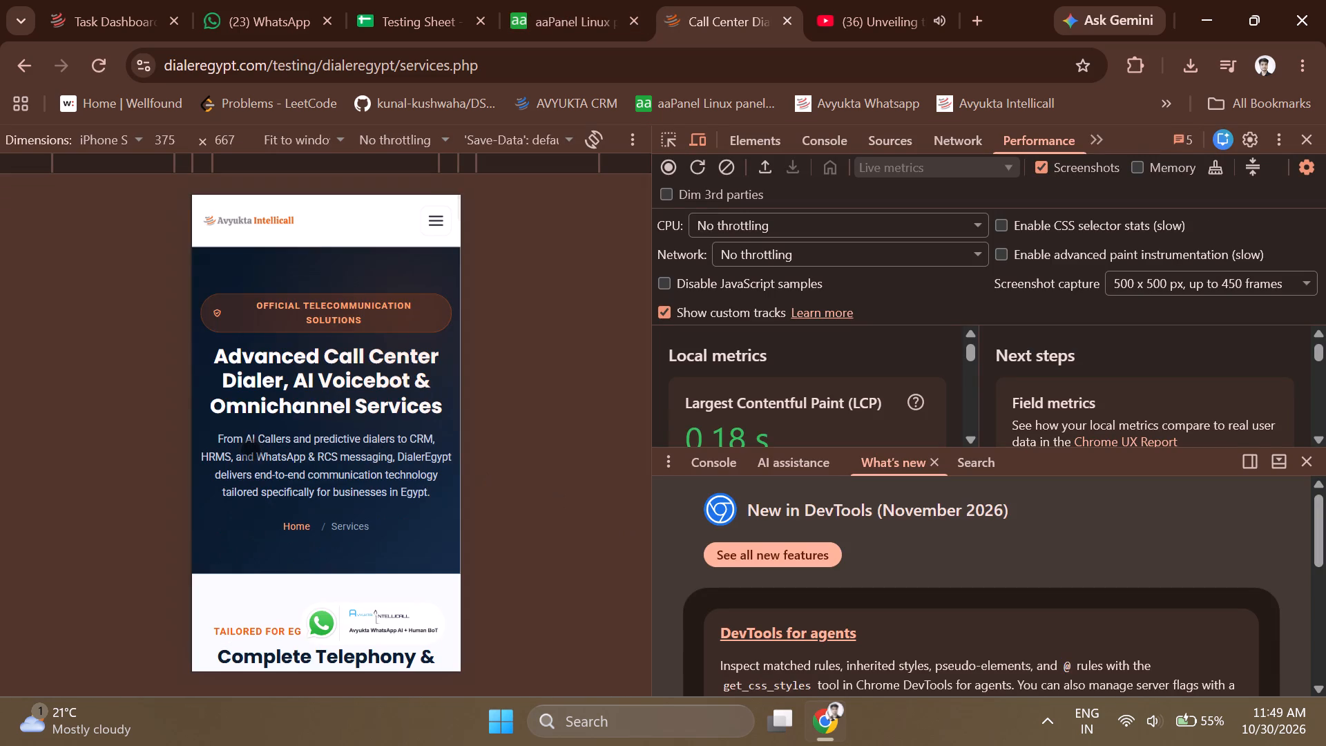
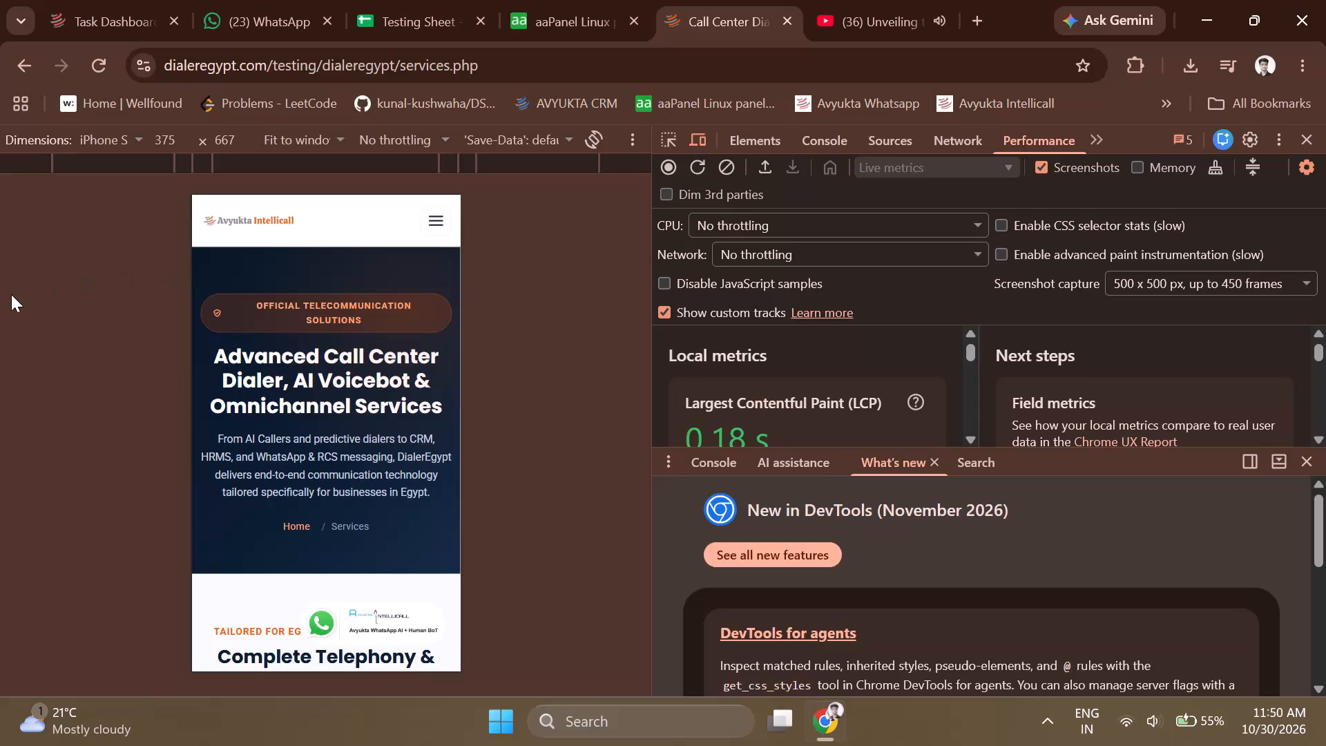
Open the system quick settings for network, sound and battery.
{"action": "left_click", "coordinate": [1166, 727]}
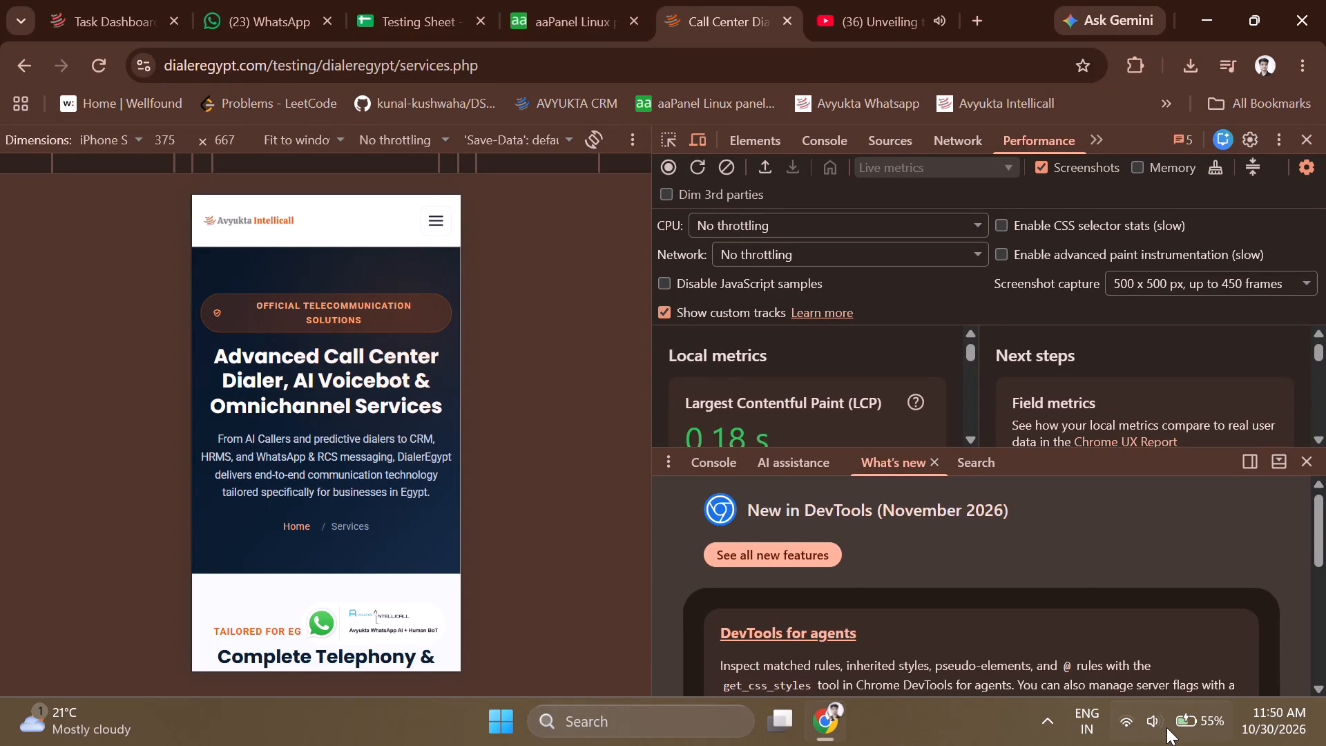
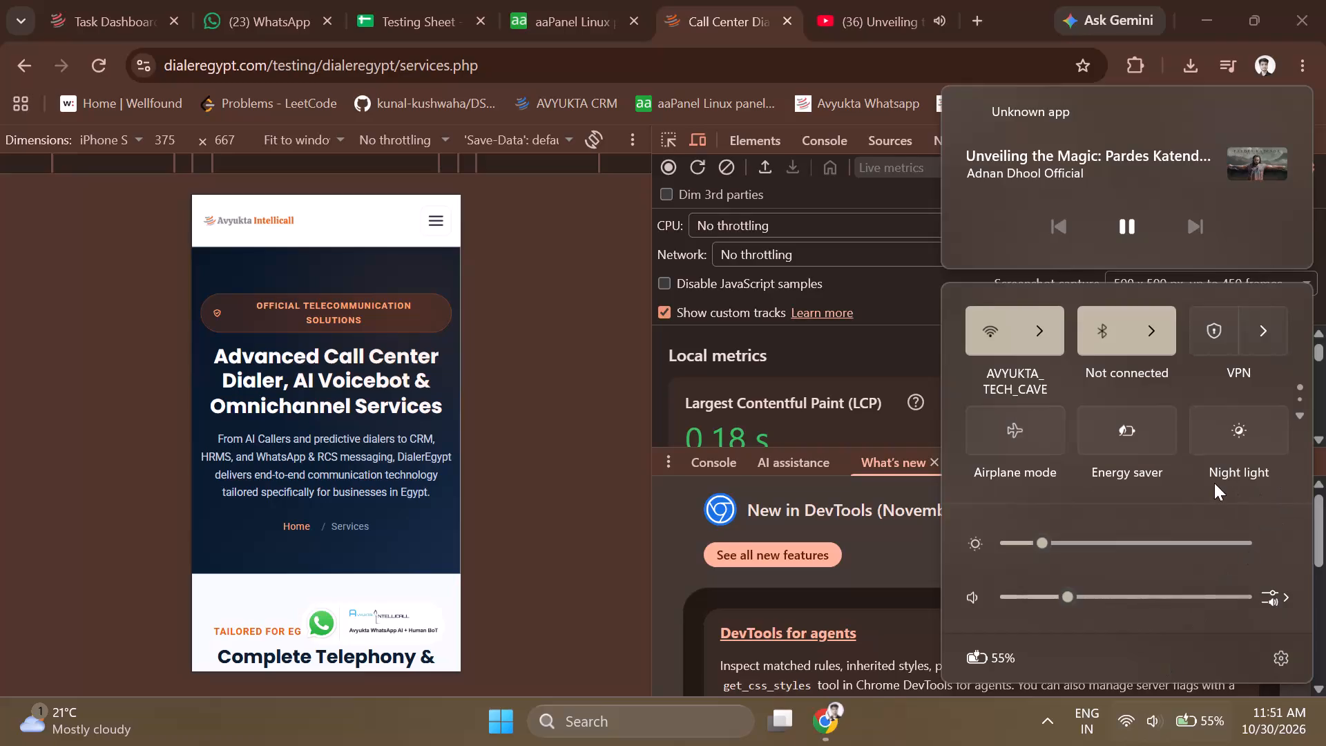
Raise the system volume to about 30.
{"action": "left_click", "coordinate": [1165, 725]}
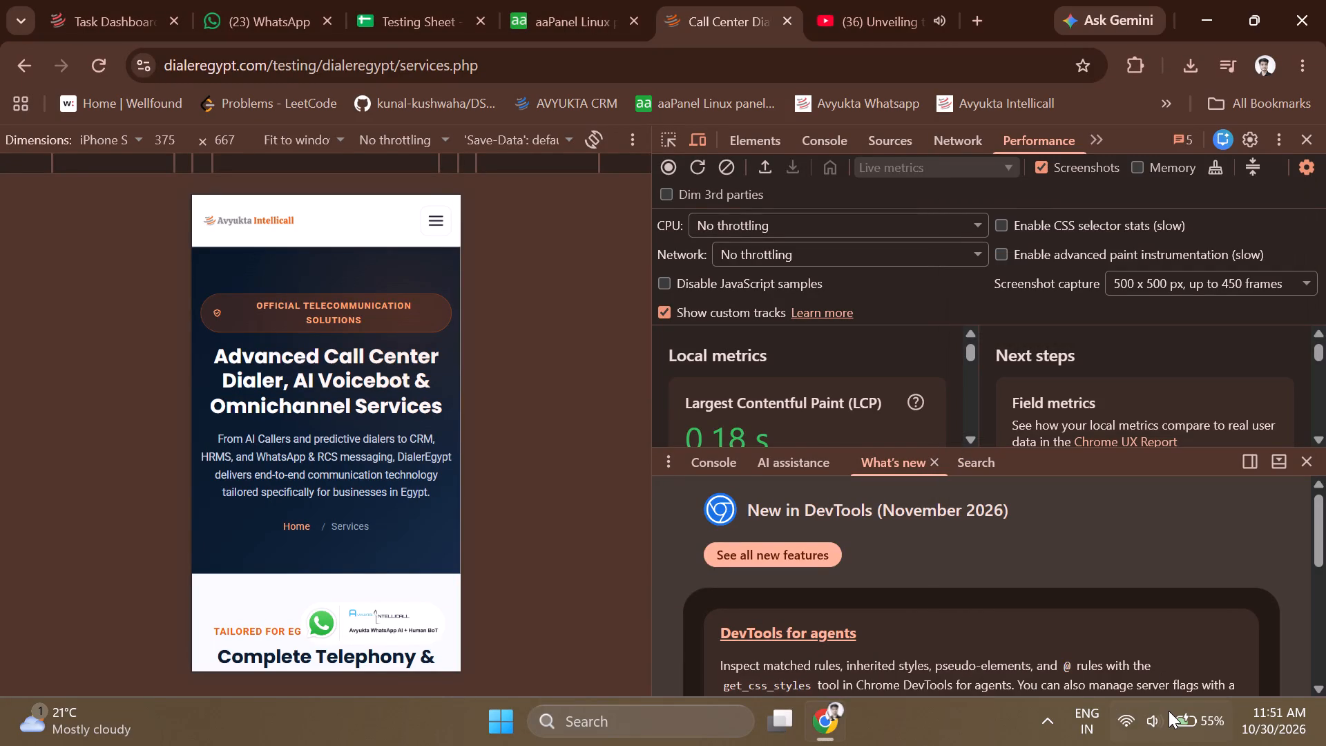
{"action": "left_click", "coordinate": [1169, 711]}
{"action": "left_click", "coordinate": [1186, 734]}
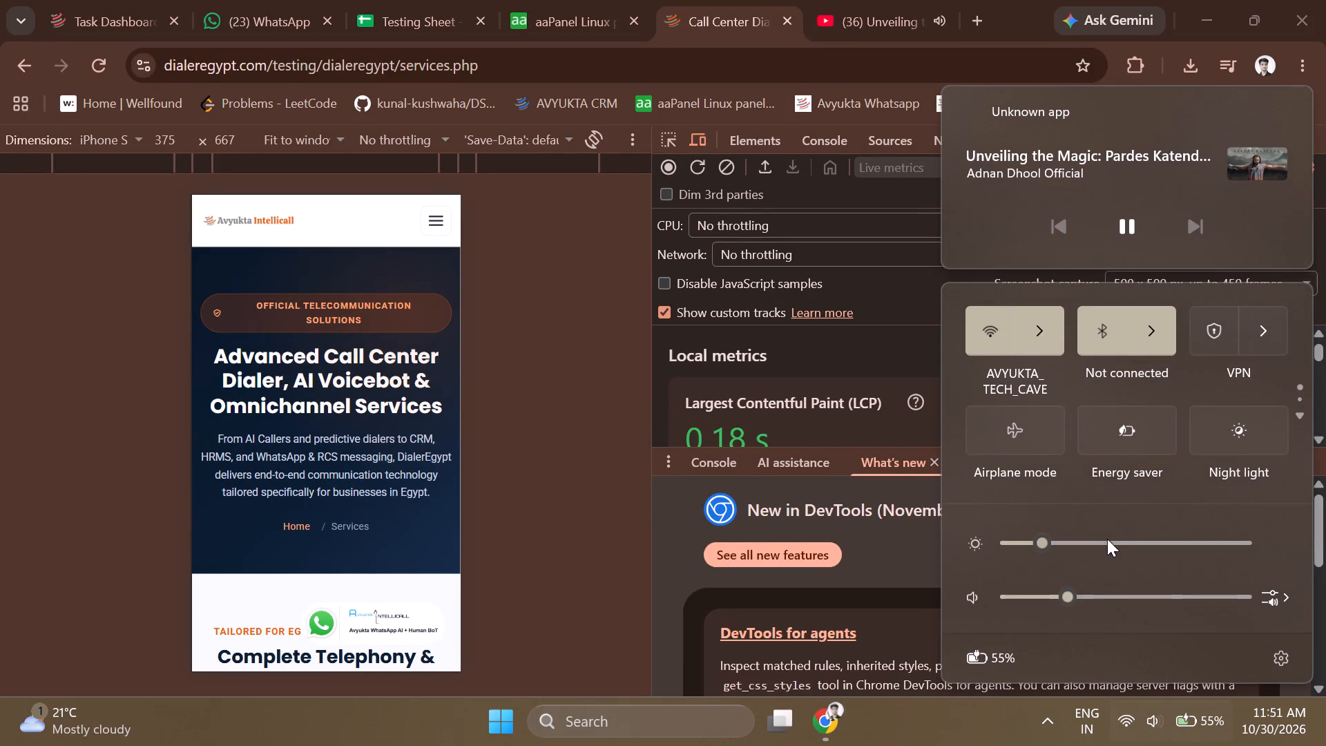
{"action": "left_click_drag", "start_coordinate": [1064, 592], "coordinate": [1077, 599]}
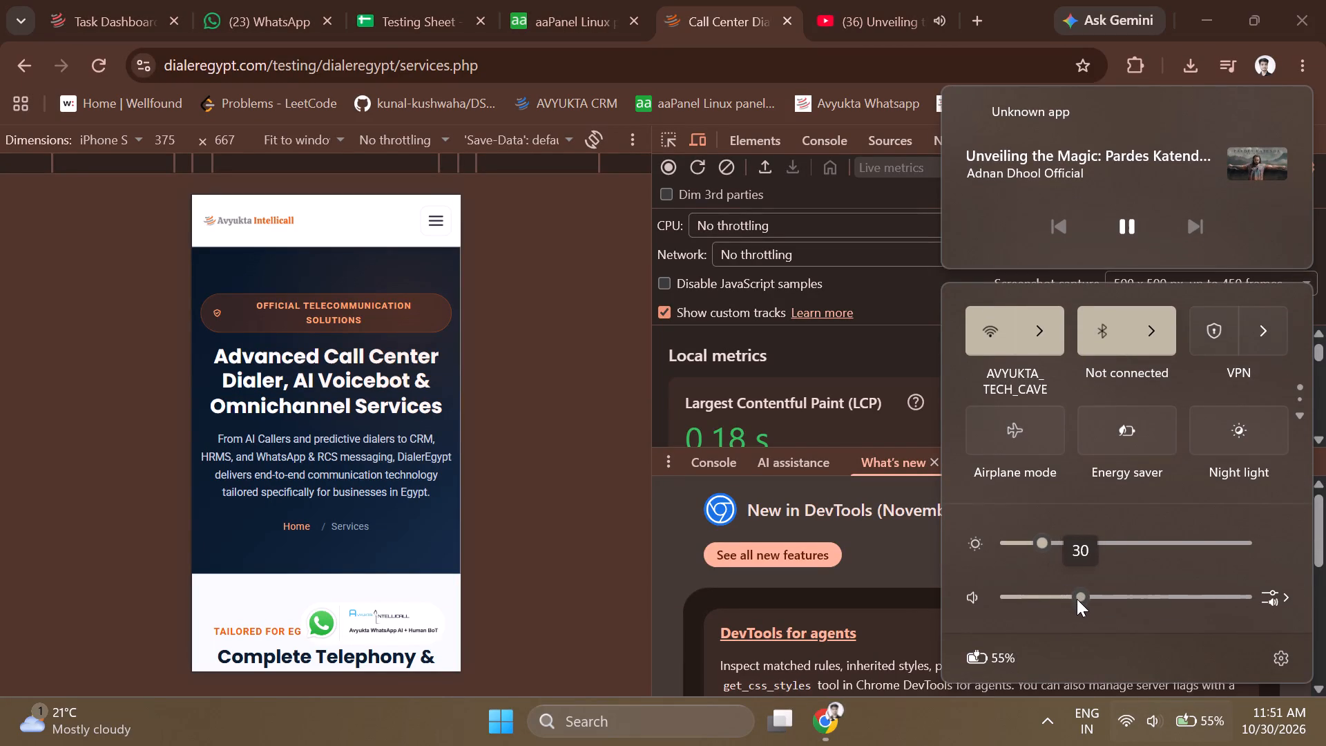
{"action": "left_click_drag", "start_coordinate": [1077, 599], "coordinate": [1077, 601]}
{"action": "left_click", "coordinate": [1182, 742]}
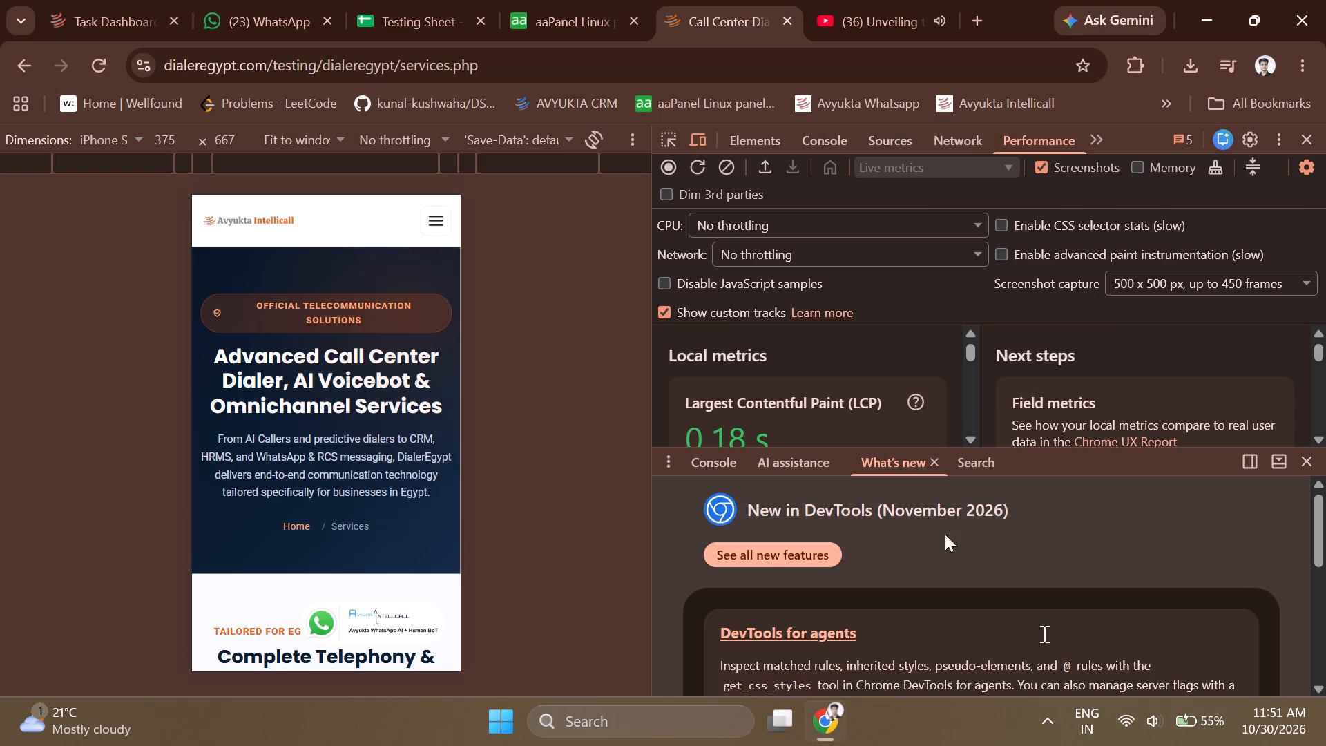
Pause the Pardes Katenda song playing on YouTube.
{"action": "left_click", "coordinate": [921, 0]}
{"action": "left_click", "coordinate": [383, 367]}
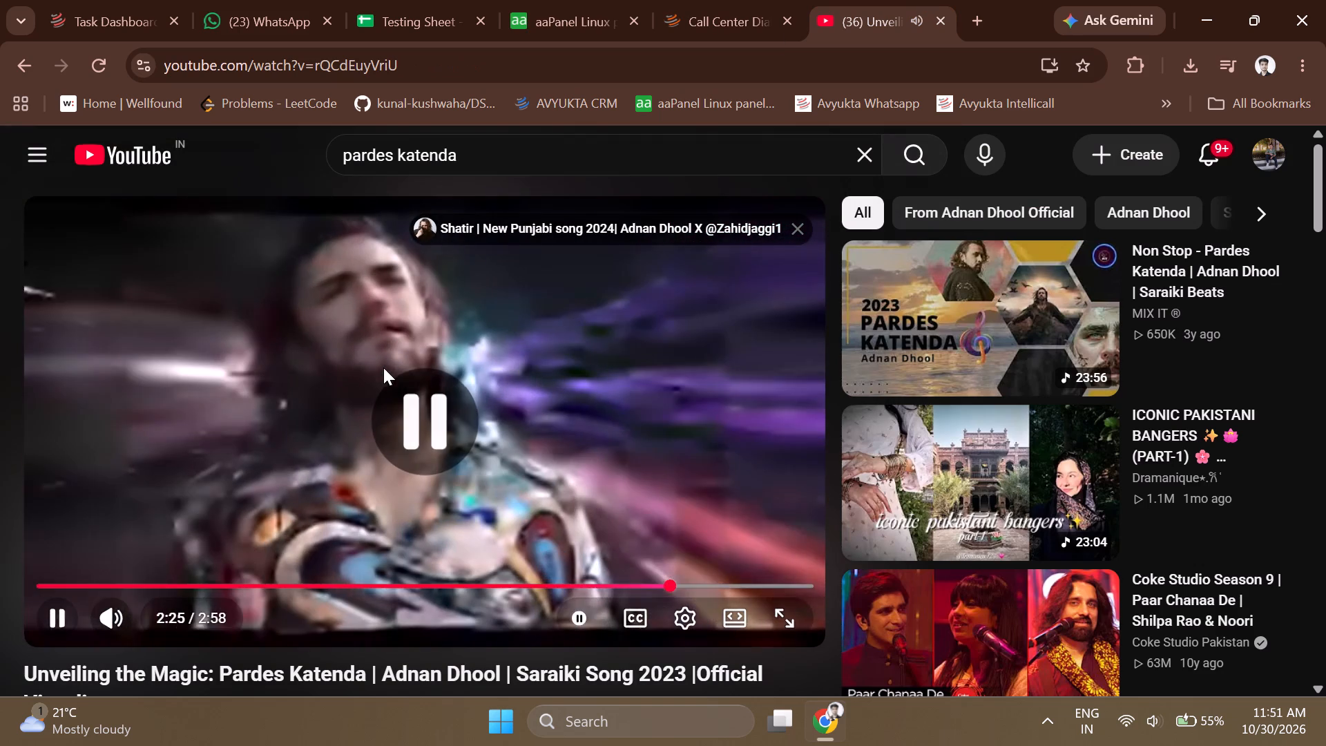
Return to the test site's Services page and close its developer tools to restore the desktop view.
{"action": "left_click", "coordinate": [680, 0]}
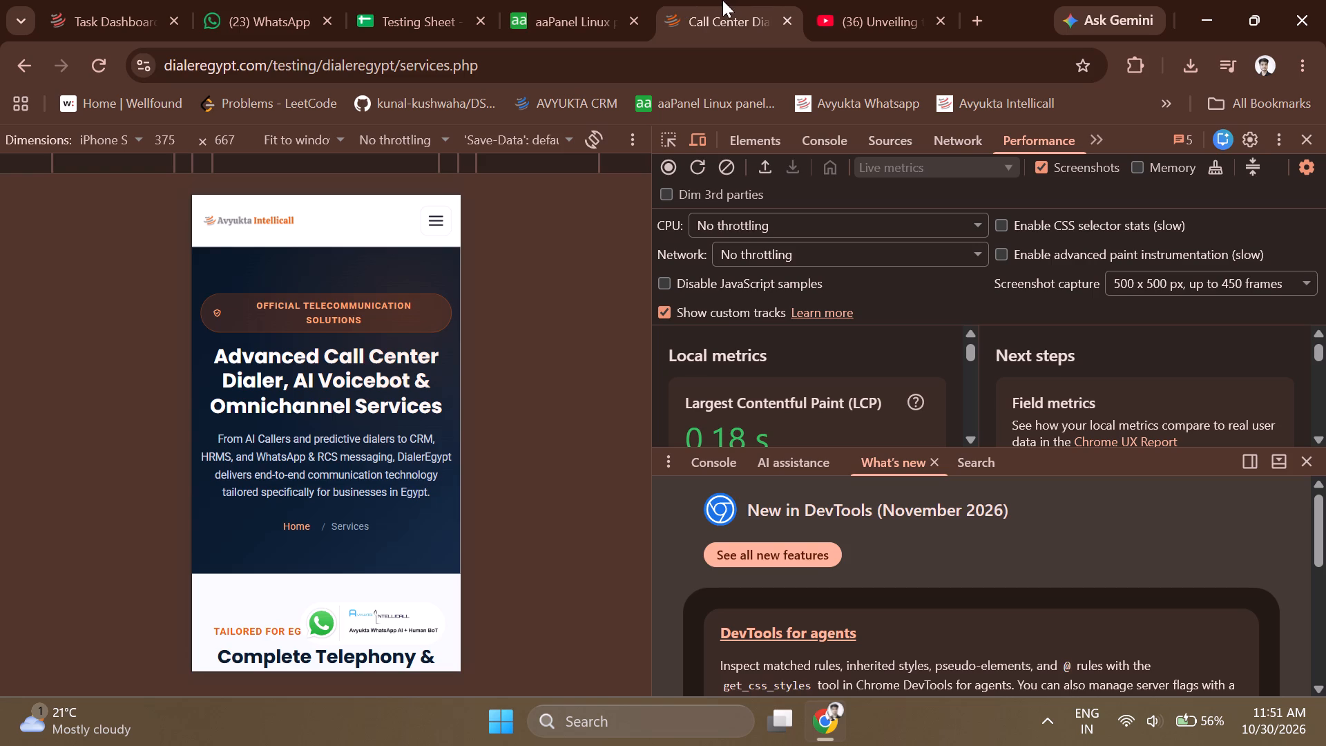
{"action": "left_click", "coordinate": [1309, 144]}
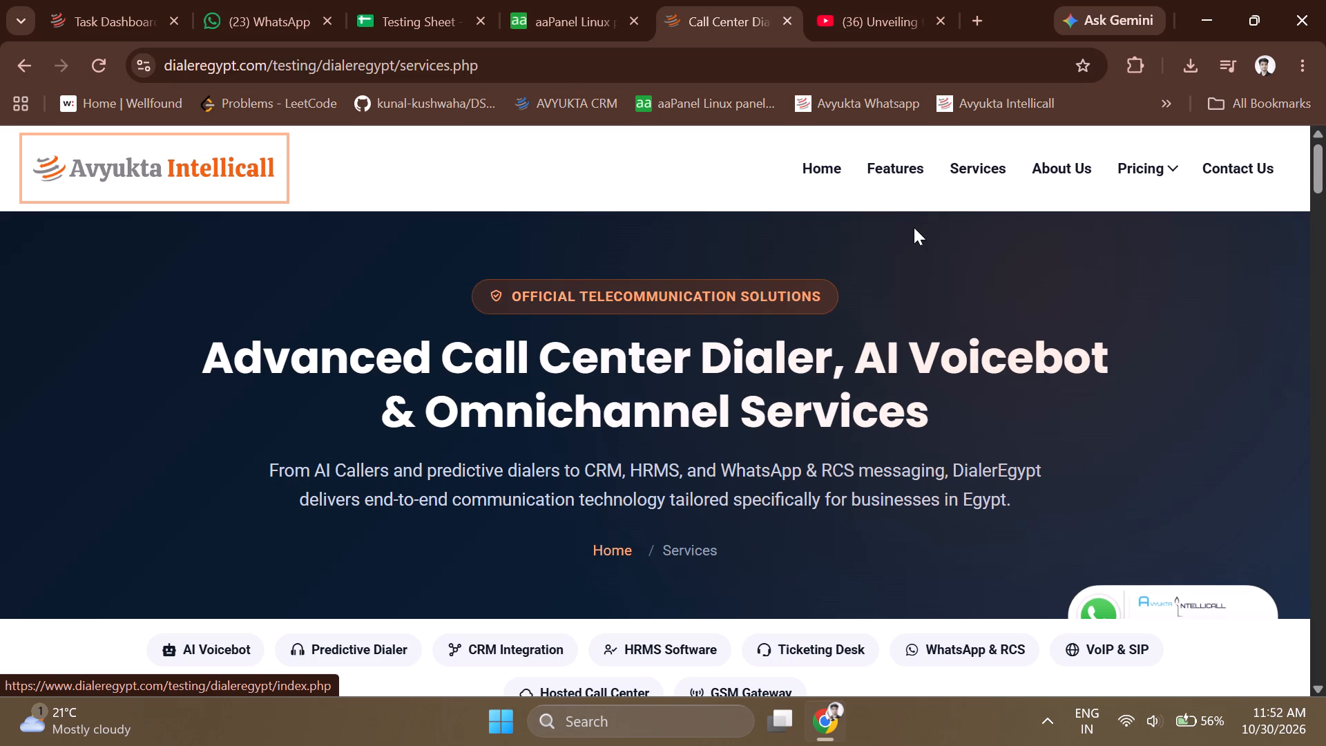
{"action": "left_click", "coordinate": [494, 189]}
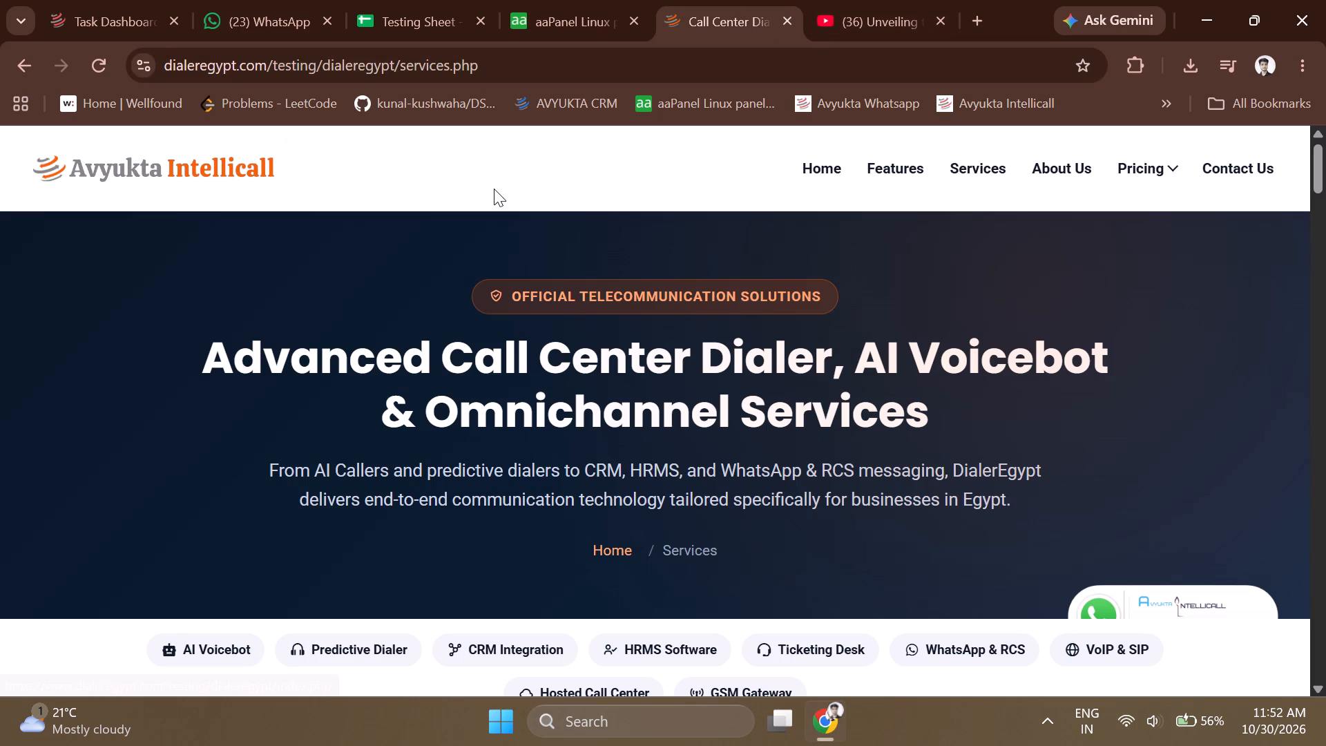
Close the YouTube tab.
{"action": "left_click", "coordinate": [941, 26]}
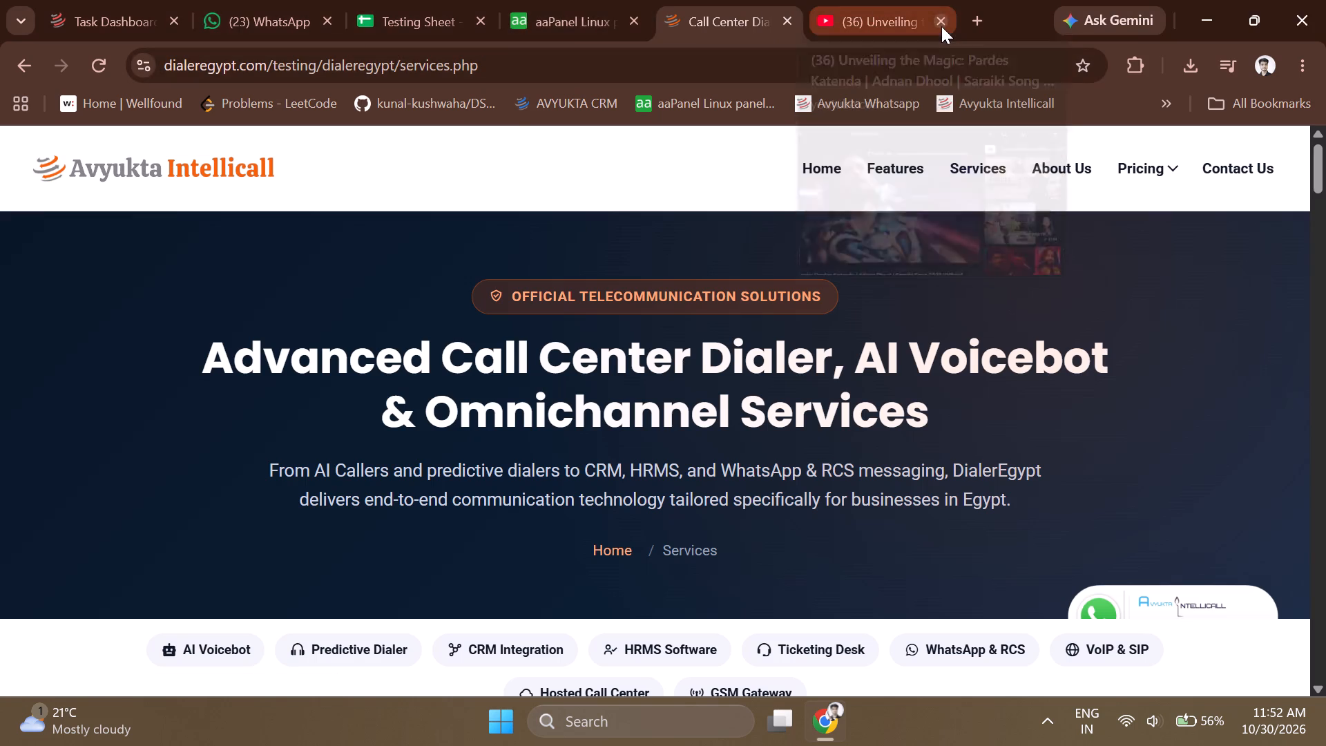
Open the test site's Home page and look over its hero section.
{"action": "scroll", "coordinate": [559, 411], "scroll_direction": "right", "scroll_amount": 6}
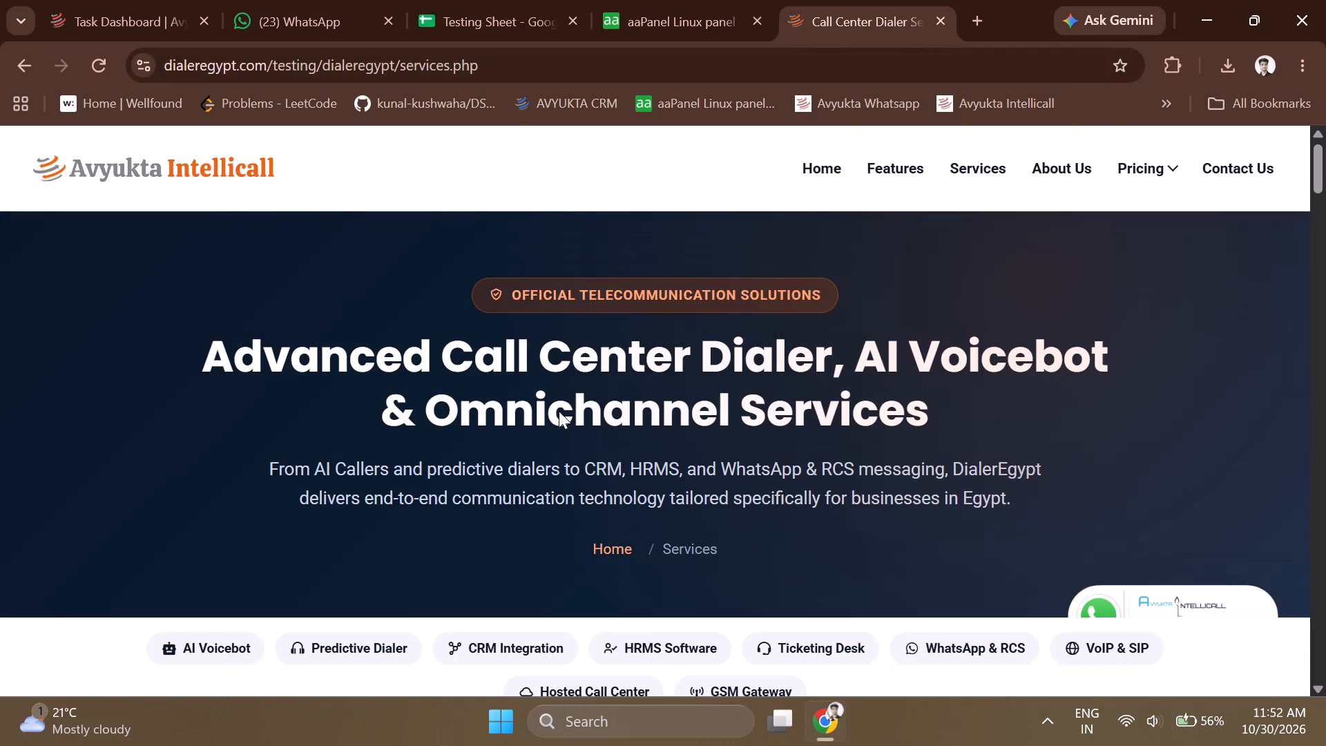
{"action": "left_click", "coordinate": [13, 61]}
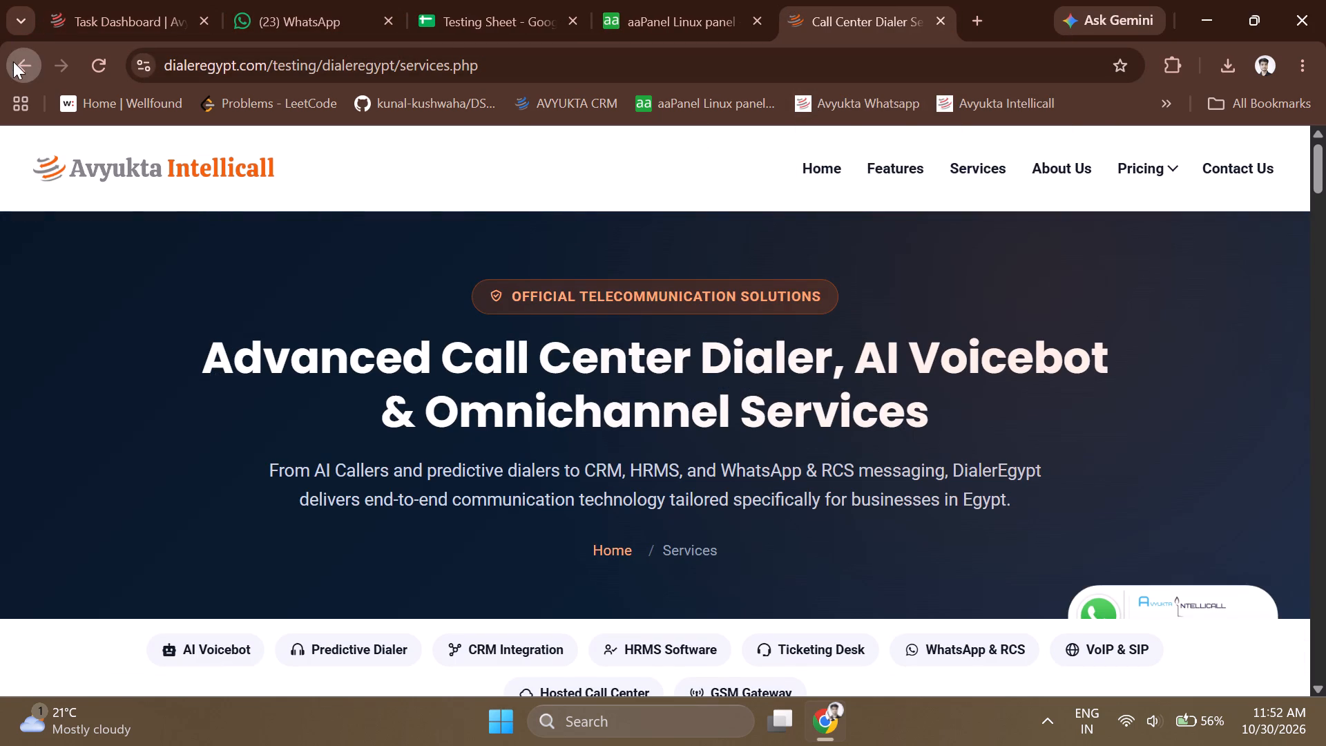
{"action": "left_click", "coordinate": [832, 169]}
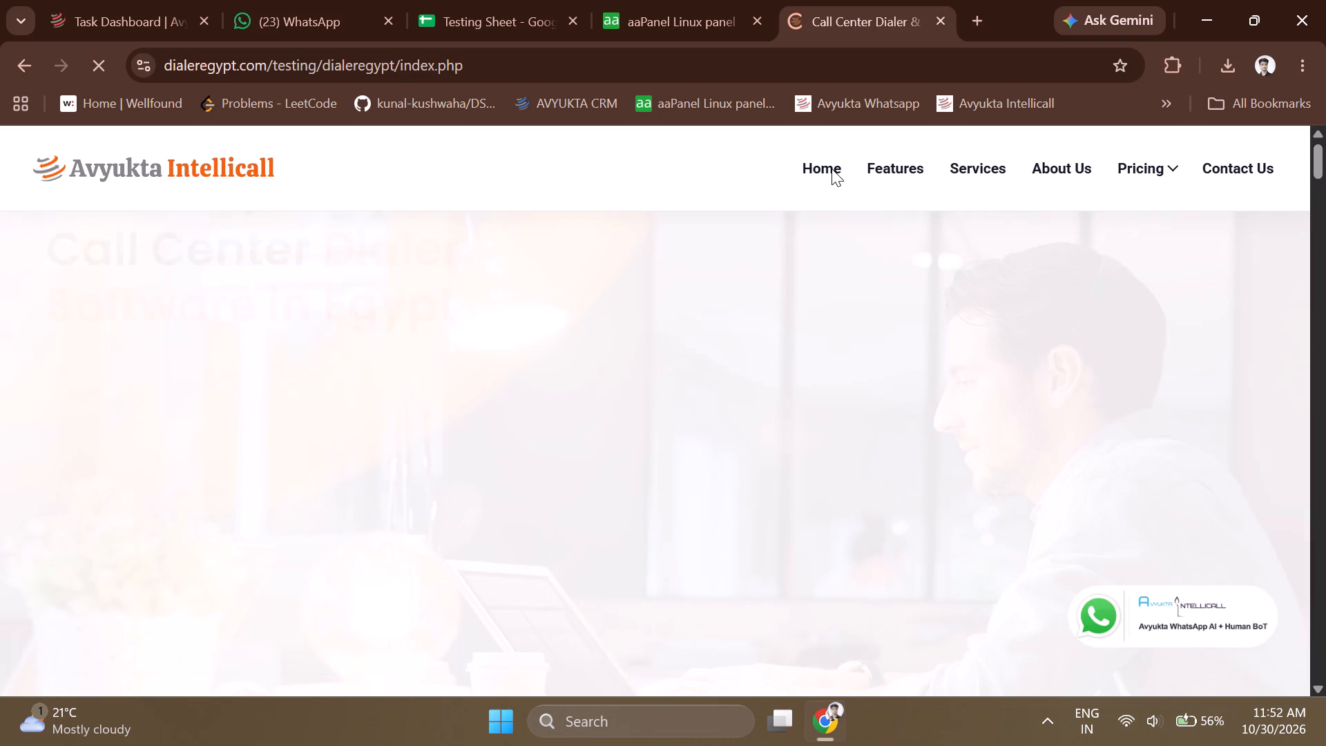
{"action": "scroll", "coordinate": [598, 431], "scroll_direction": "down", "scroll_amount": 4}
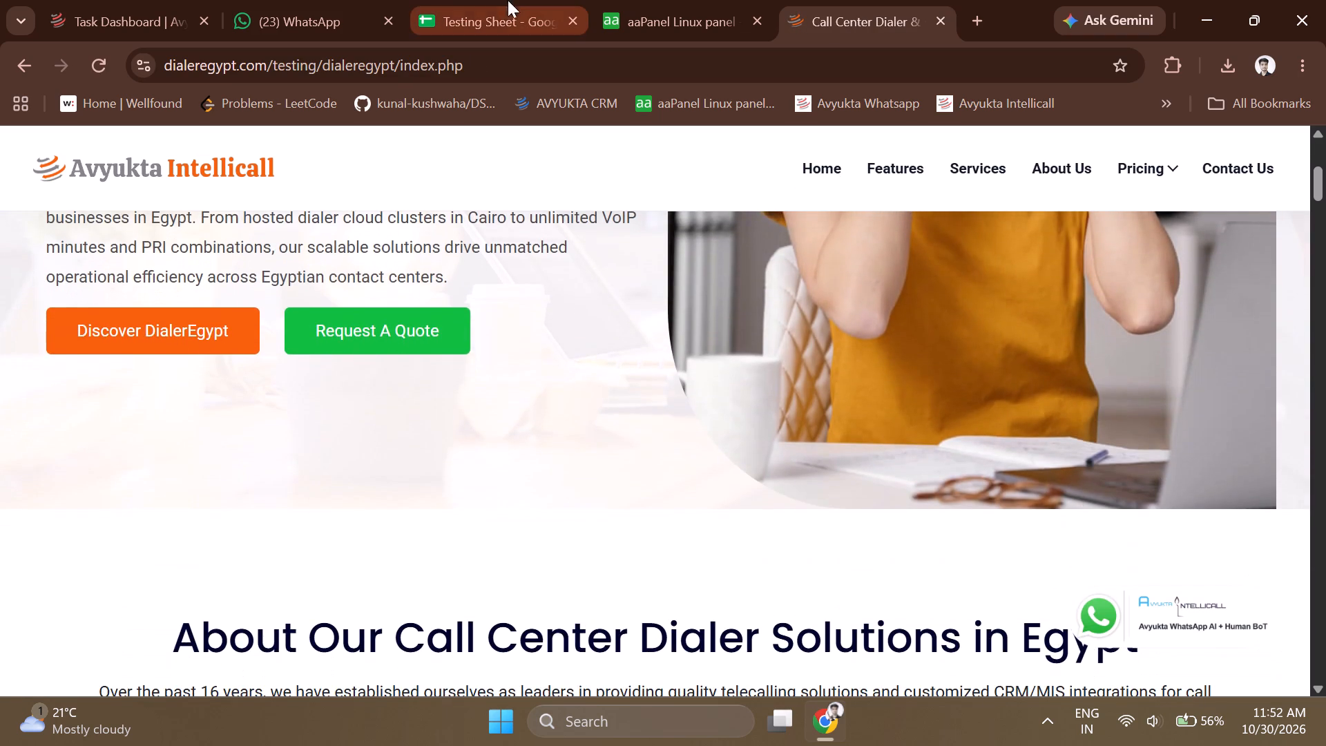
{"action": "left_click", "coordinate": [460, 0]}
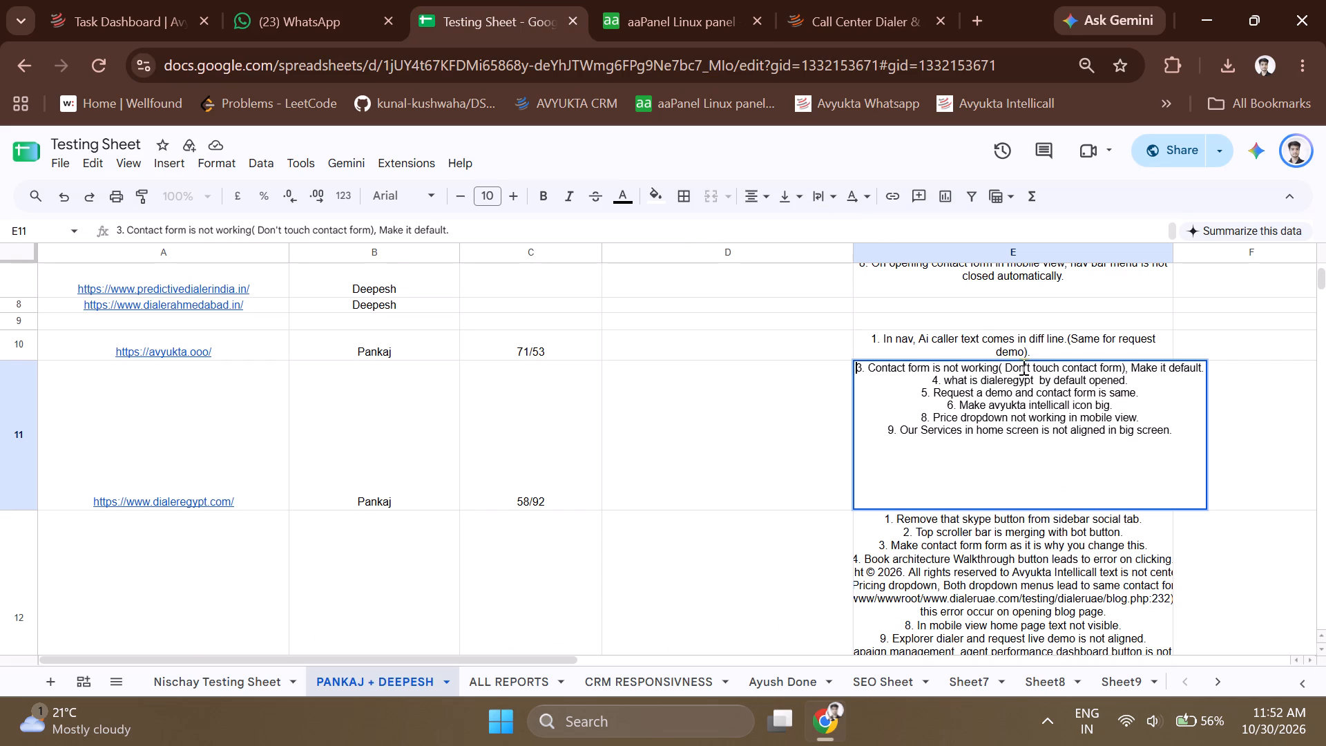
{"action": "triple_click", "coordinate": [1024, 366]}
{"action": "key", "text": "BackSpace"}
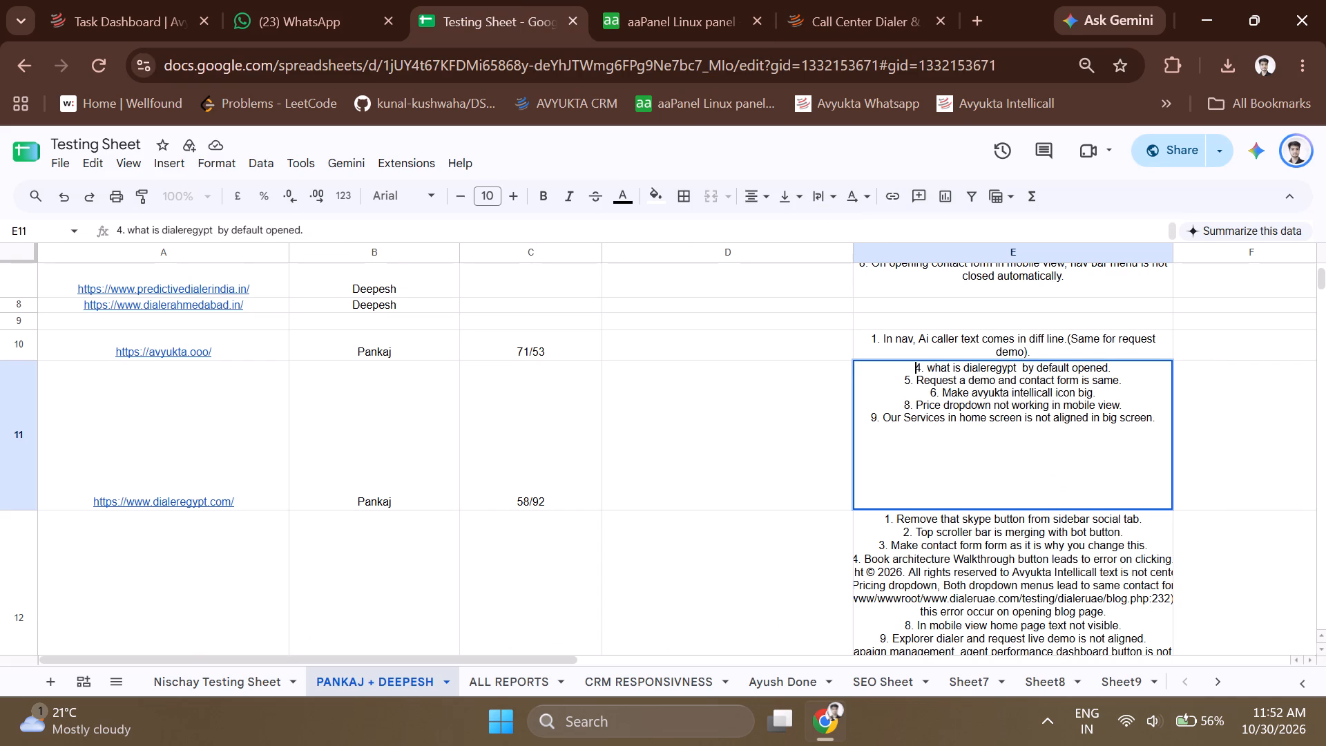
{"action": "triple_click", "coordinate": [1053, 363]}
{"action": "key", "text": "BackSpace"}
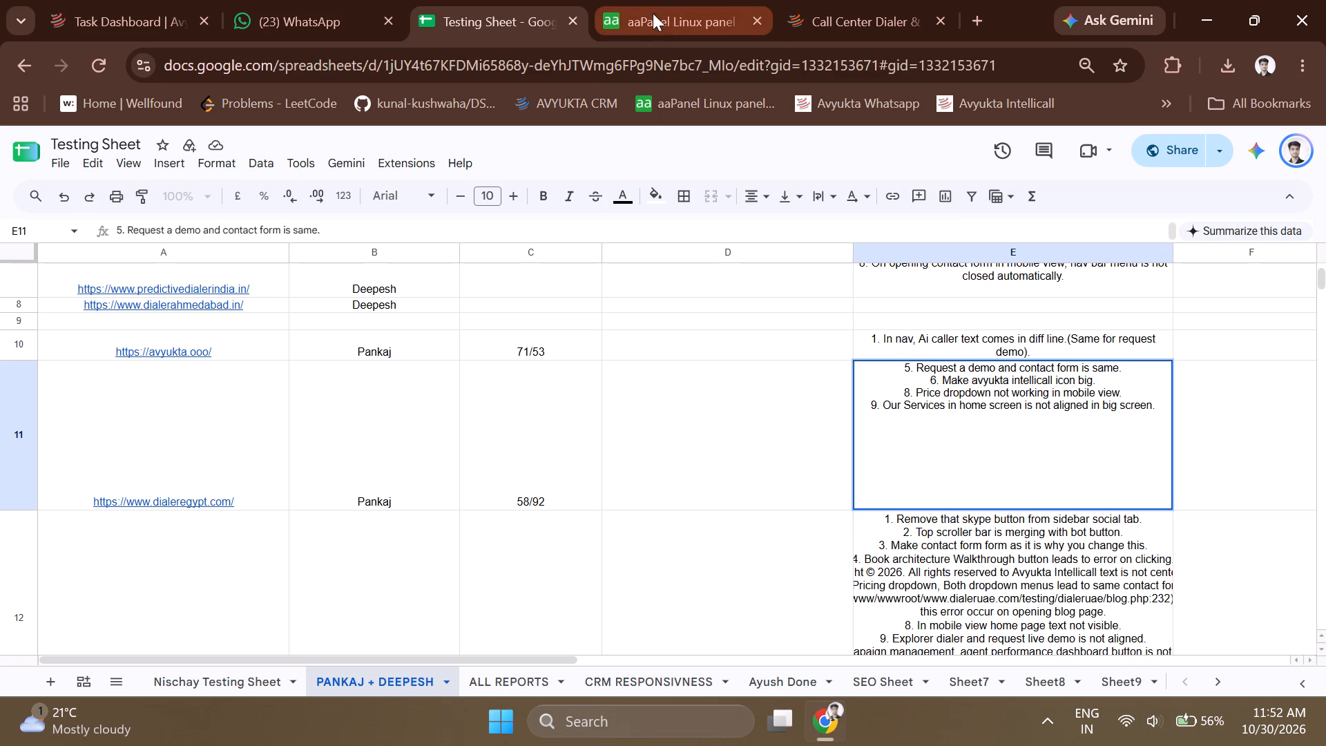
{"action": "triple_click", "coordinate": [983, 370]}
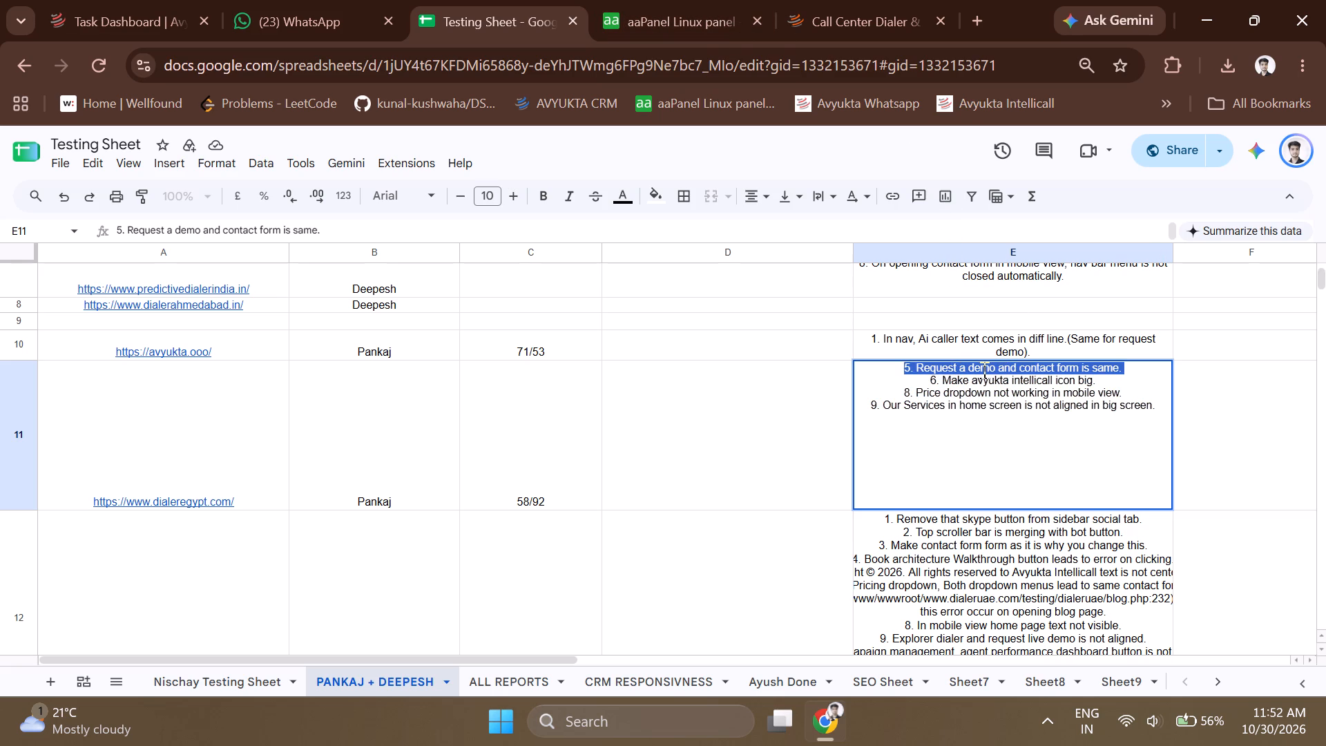
{"action": "key", "text": "BackSpace"}
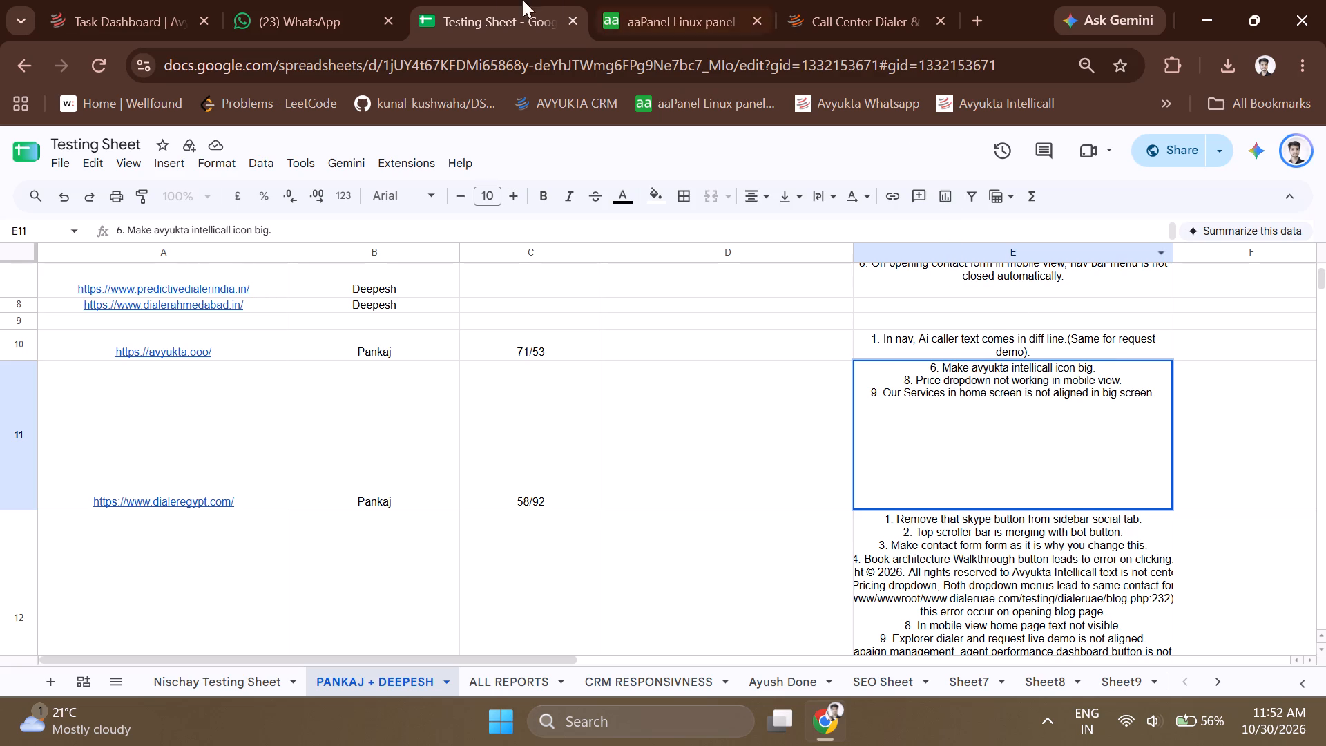
Check the Avyukta Intellicall logo on the test site and delete issue 6 about its size from cell E11 of the Testing Sheet.
{"action": "left_click", "coordinate": [849, 0]}
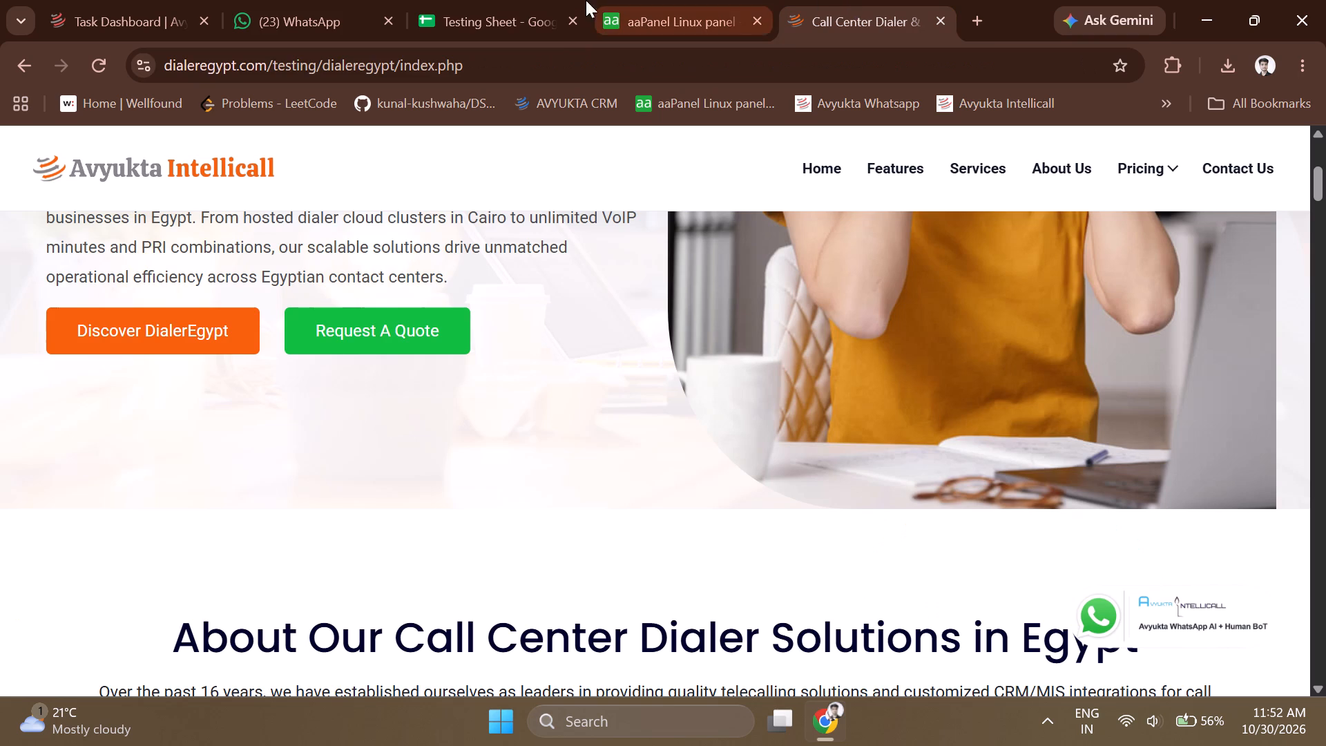
{"action": "left_click", "coordinate": [506, 0]}
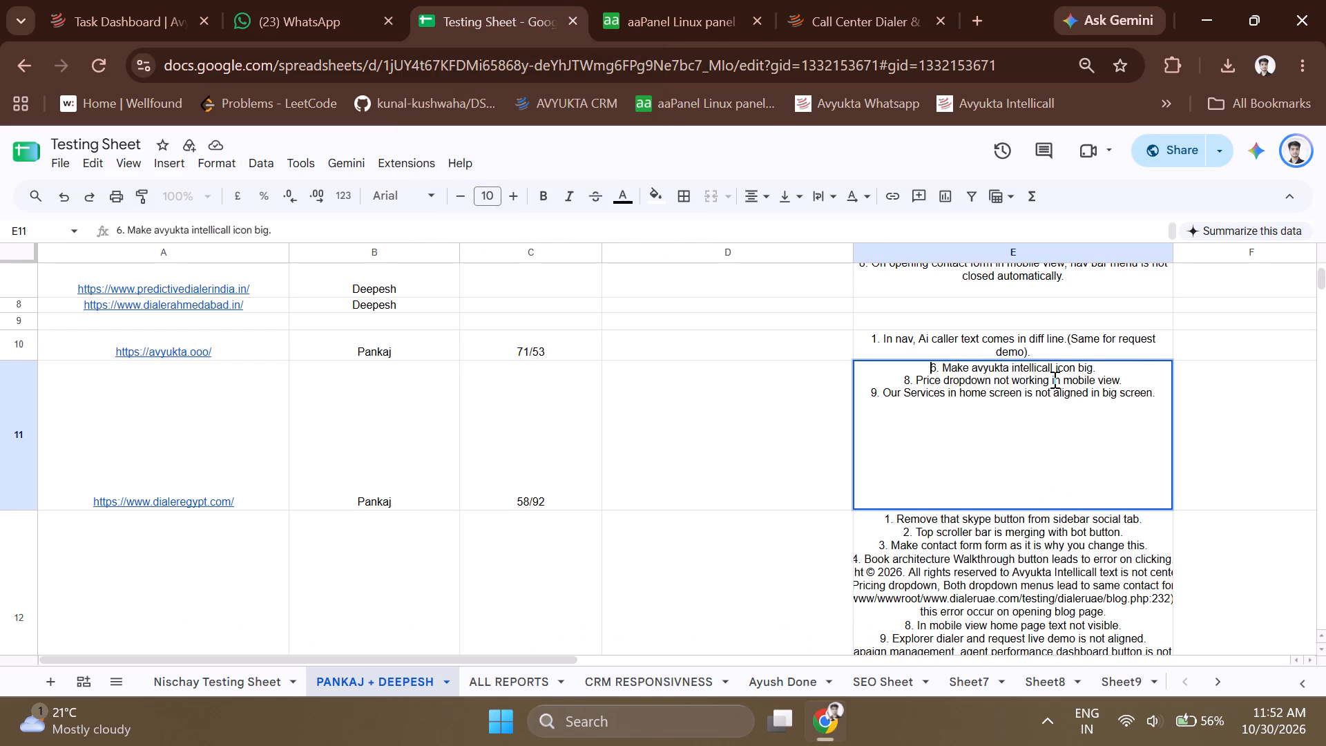
{"action": "triple_click", "coordinate": [1057, 363]}
{"action": "key", "text": "BackSpace"}
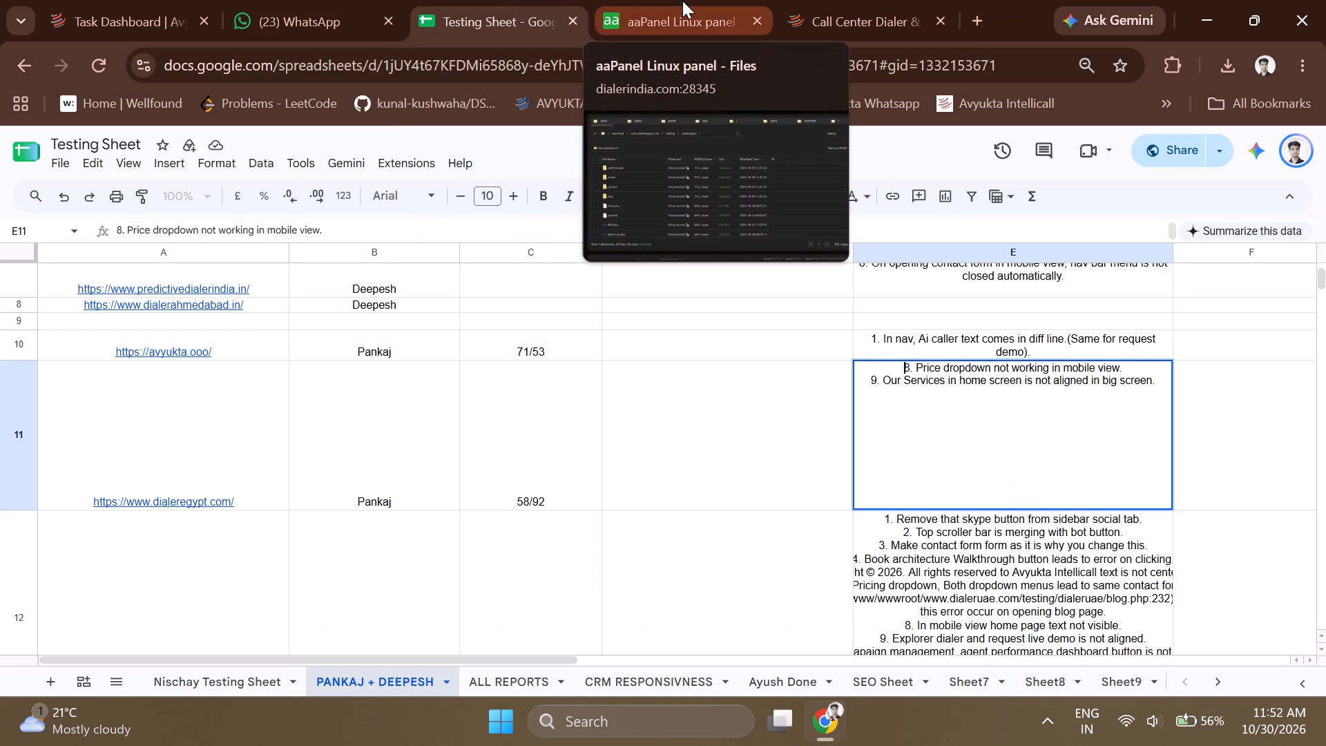
Test expanding and collapsing the Pricing dropdown in the Home page's navigation menu, using the developer tools' mobile device view.
{"action": "left_click", "coordinate": [843, 0]}
{"action": "key", "text": "F12"}
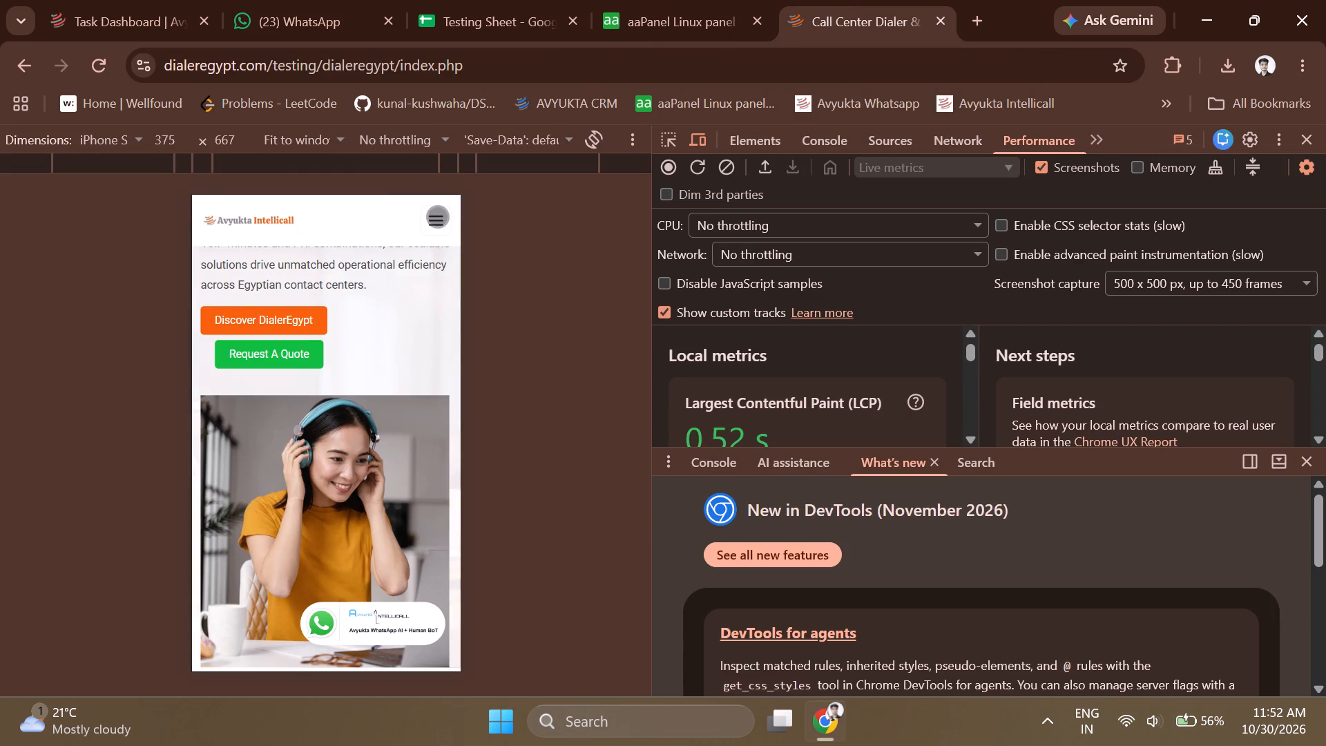
{"action": "left_click", "coordinate": [438, 217]}
{"action": "left_click", "coordinate": [283, 413]}
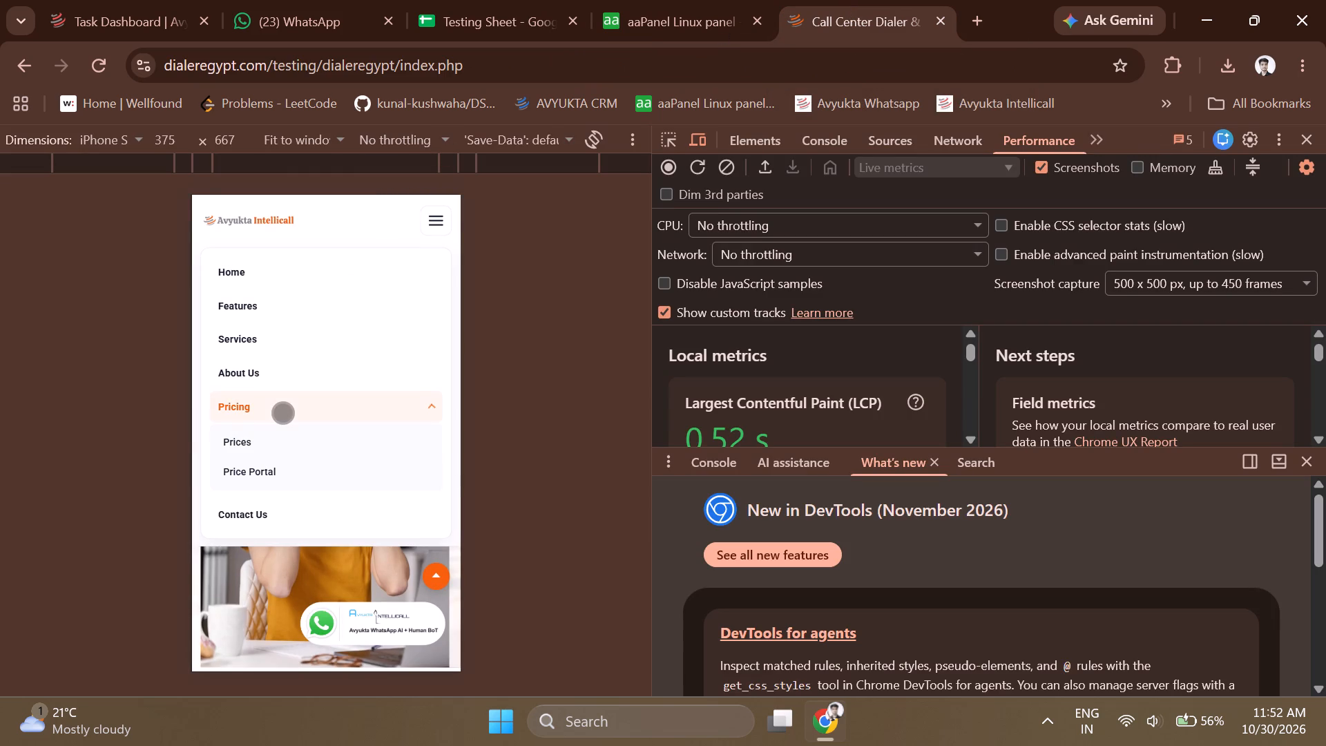
{"action": "left_click", "coordinate": [283, 413]}
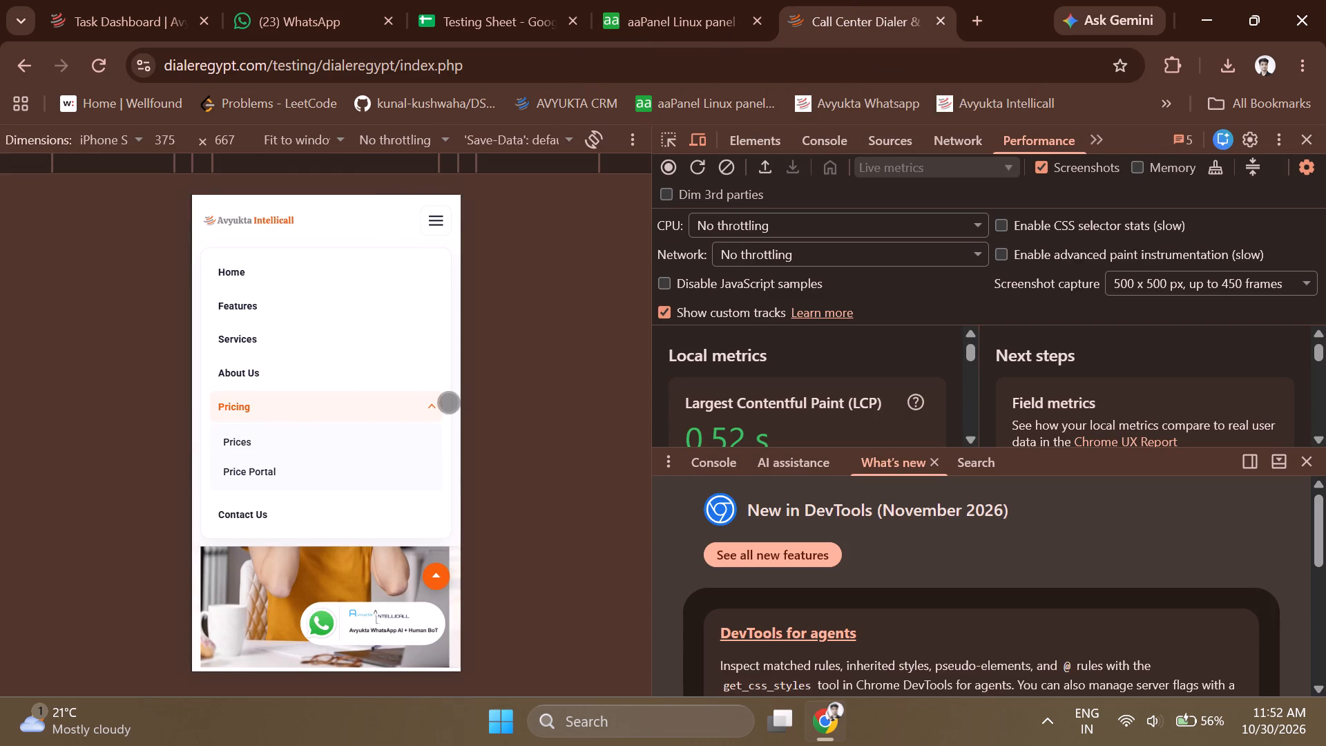
{"action": "left_click", "coordinate": [433, 405]}
{"action": "left_click", "coordinate": [433, 405]}
{"action": "left_click", "coordinate": [433, 405]}
{"action": "left_click", "coordinate": [253, 403]}
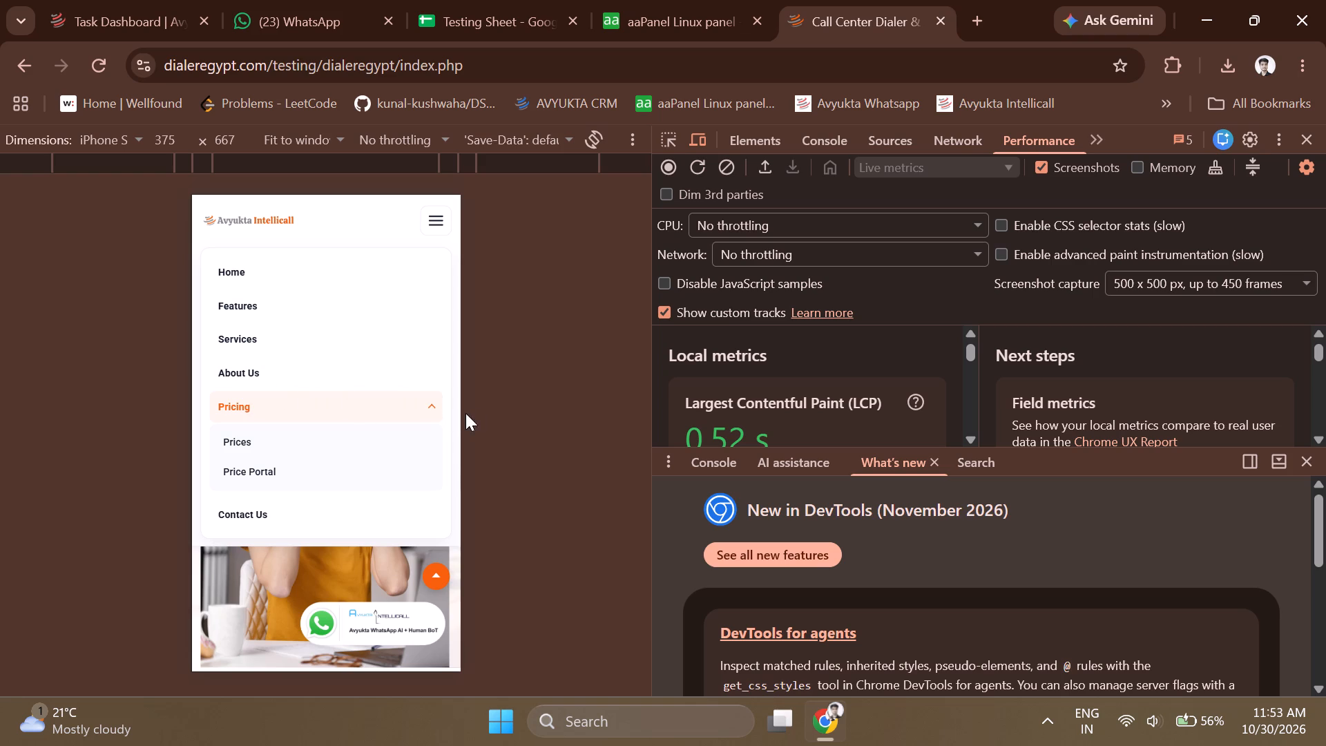
{"action": "left_click", "coordinate": [431, 405]}
{"action": "left_click", "coordinate": [431, 405]}
{"action": "key", "text": "ctrl+shift+r"}
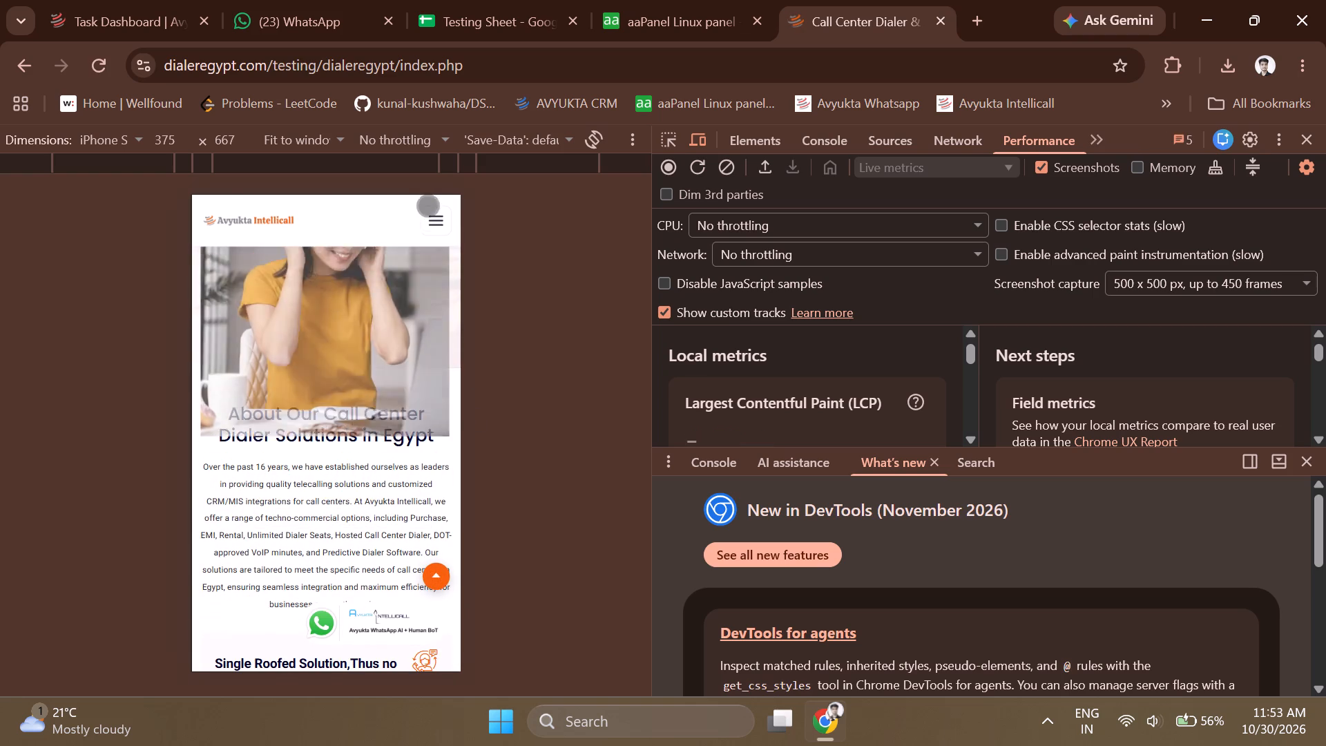
{"action": "left_click", "coordinate": [433, 224]}
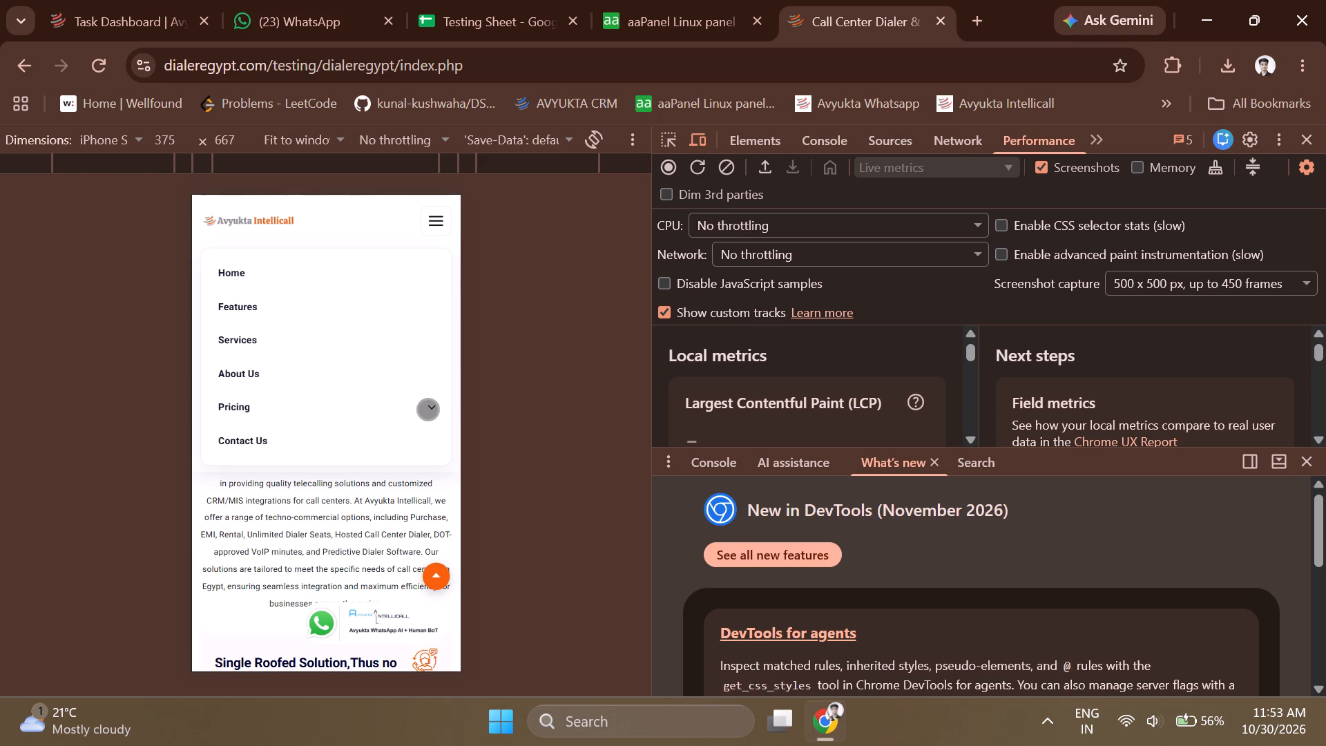
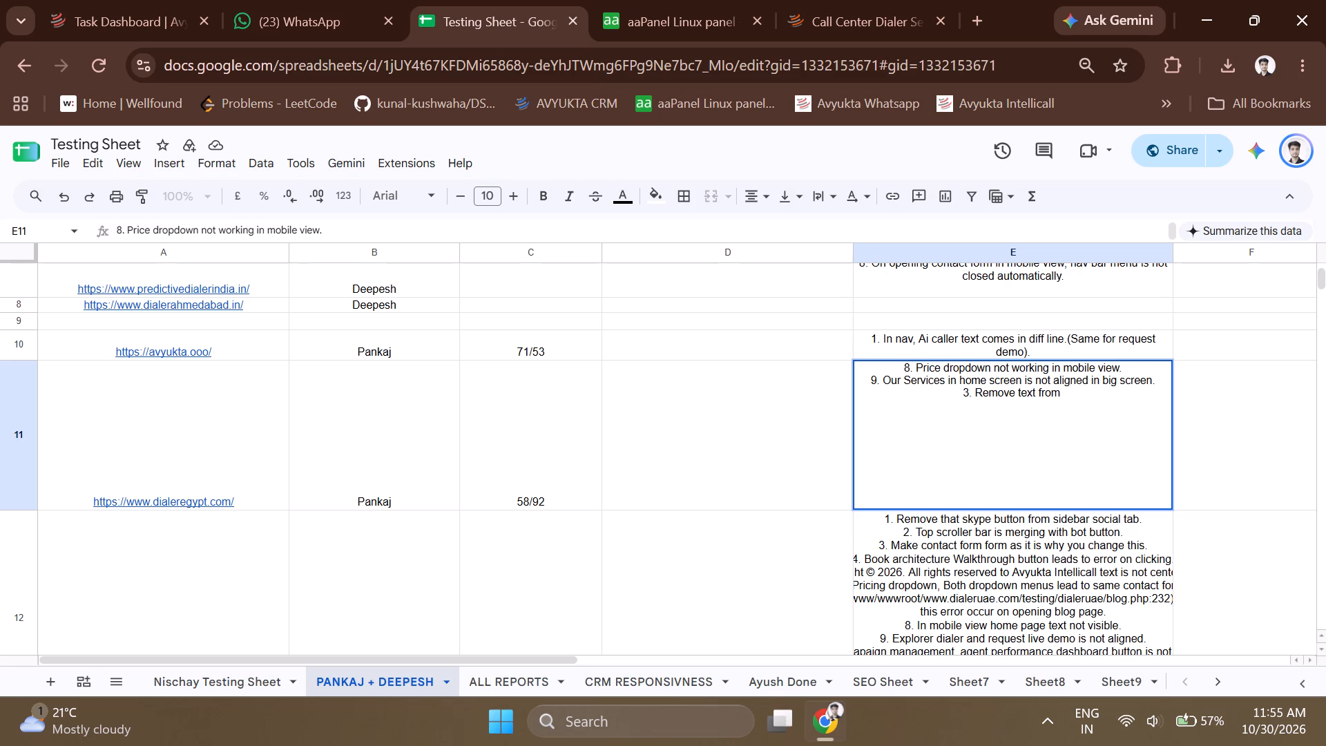
{"action": "type", "text": "breadcur"}
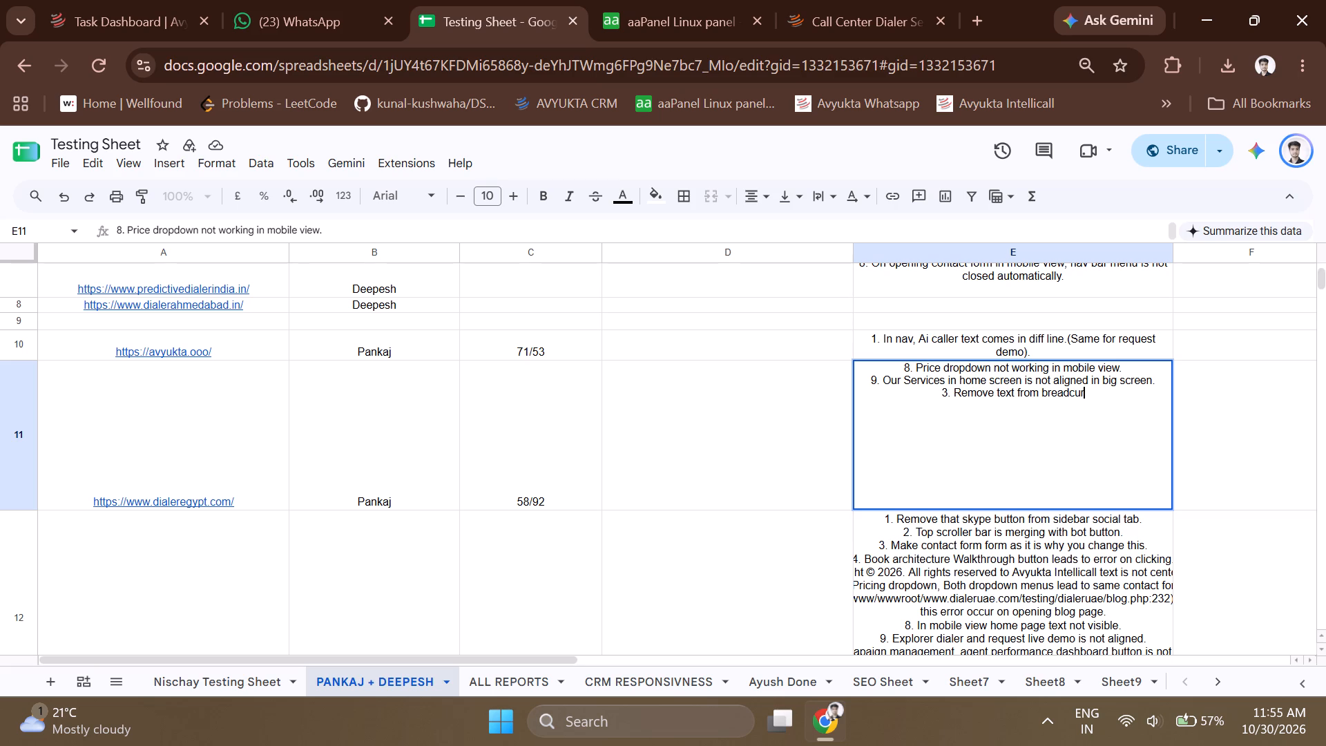
{"action": "key", "text": "BackSpace"}
{"action": "key", "text": "BackSpace"}
{"action": "type", "text": "rumb"}
{"action": "key", "text": "space"}
{"action": "type", "text": "services."}
{"action": "key", "text": "ctrl+Return"}
{"action": "type", "text": "4."}
{"action": "key", "text": "space"}
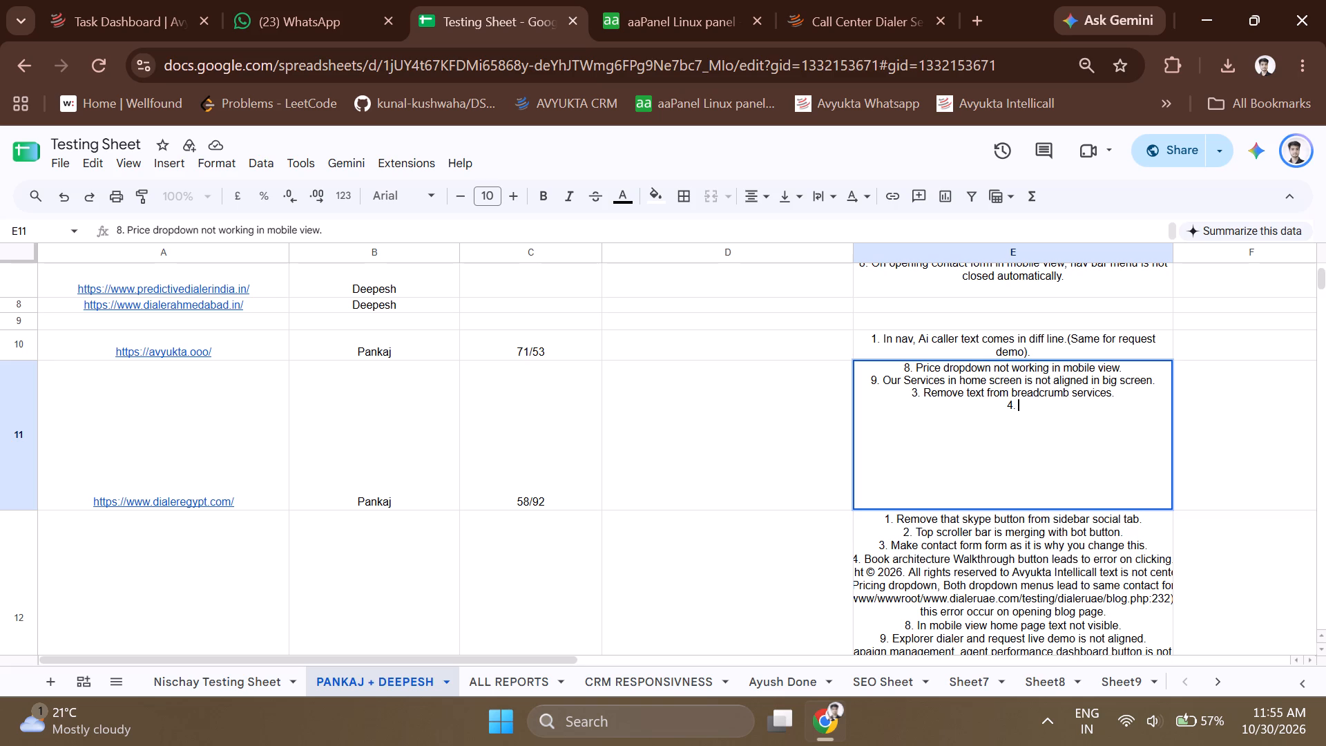
On the test site's Home page, check the Request A Quote form and the Discover DialerEgypt link, returning to the Home page.
{"action": "left_click", "coordinate": [814, 0]}
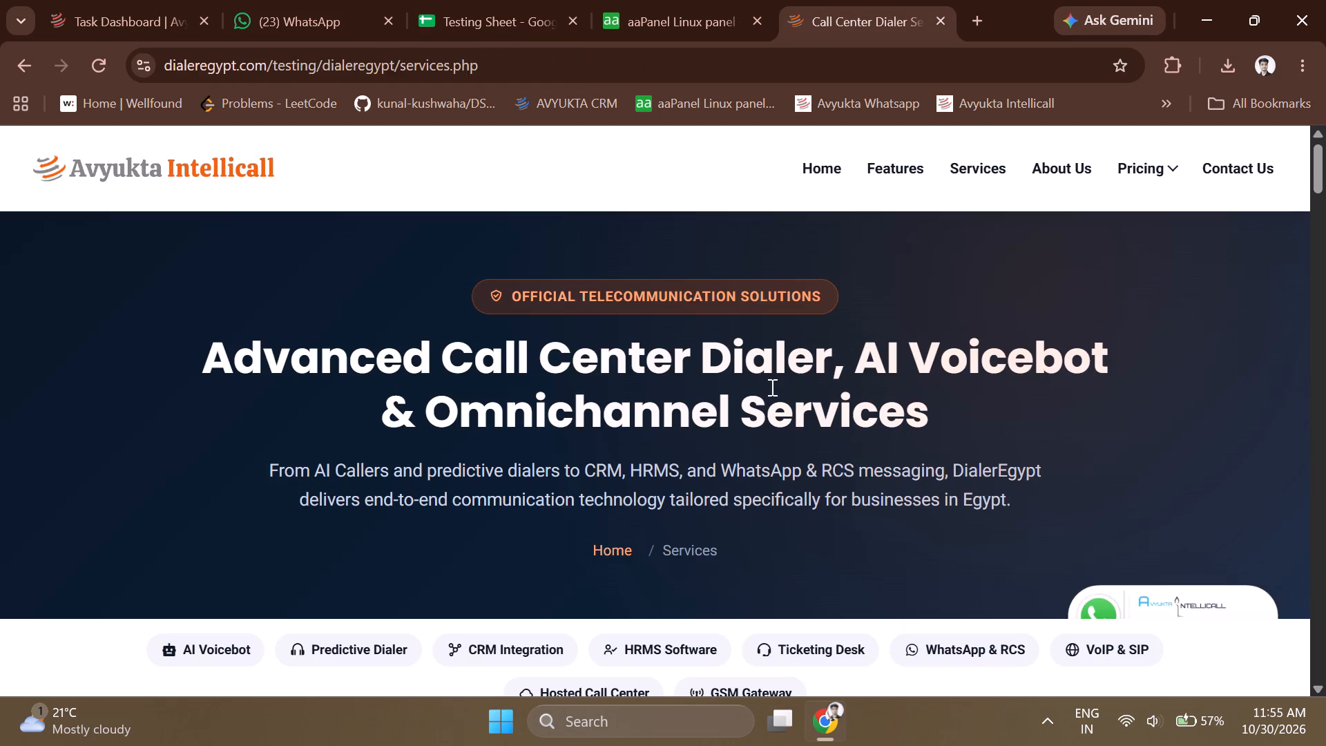
{"action": "scroll", "coordinate": [765, 415], "scroll_direction": "down", "scroll_amount": 2}
{"action": "left_click", "coordinate": [819, 171]}
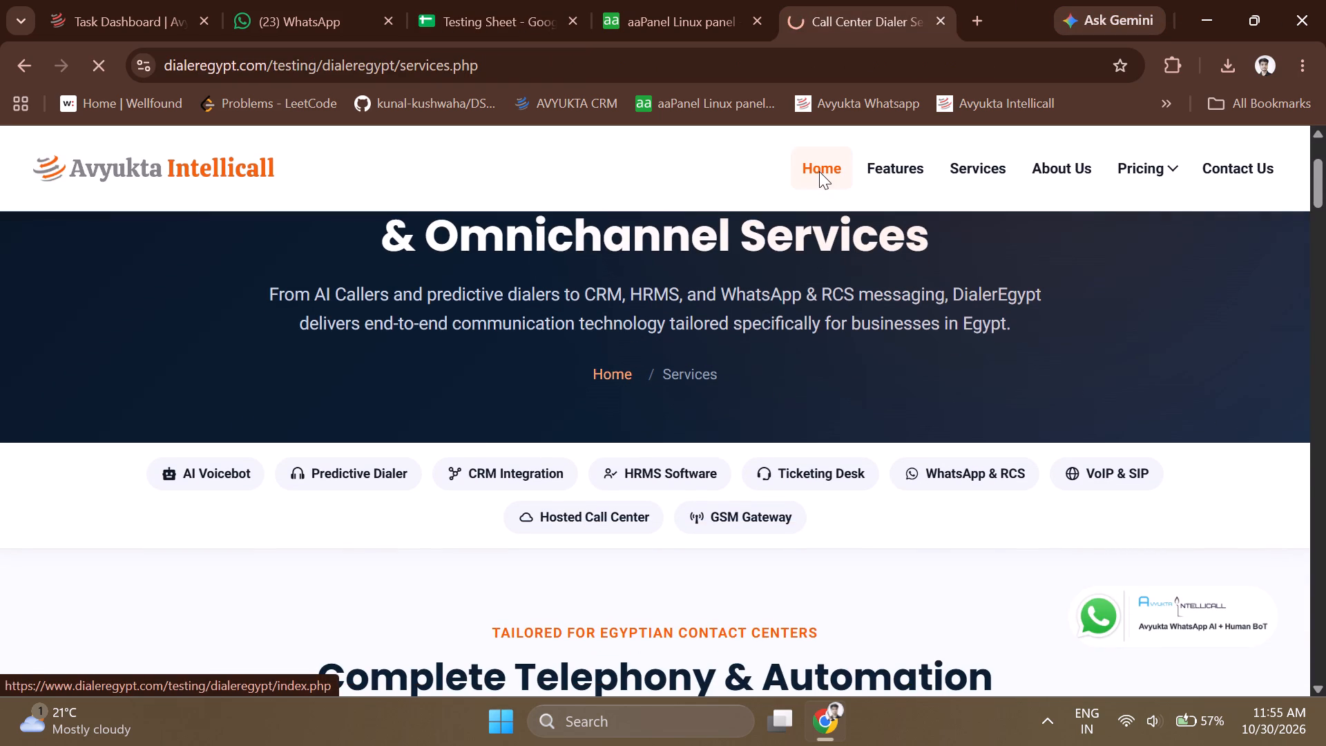
{"action": "scroll", "coordinate": [728, 489], "scroll_direction": "down", "scroll_amount": 3}
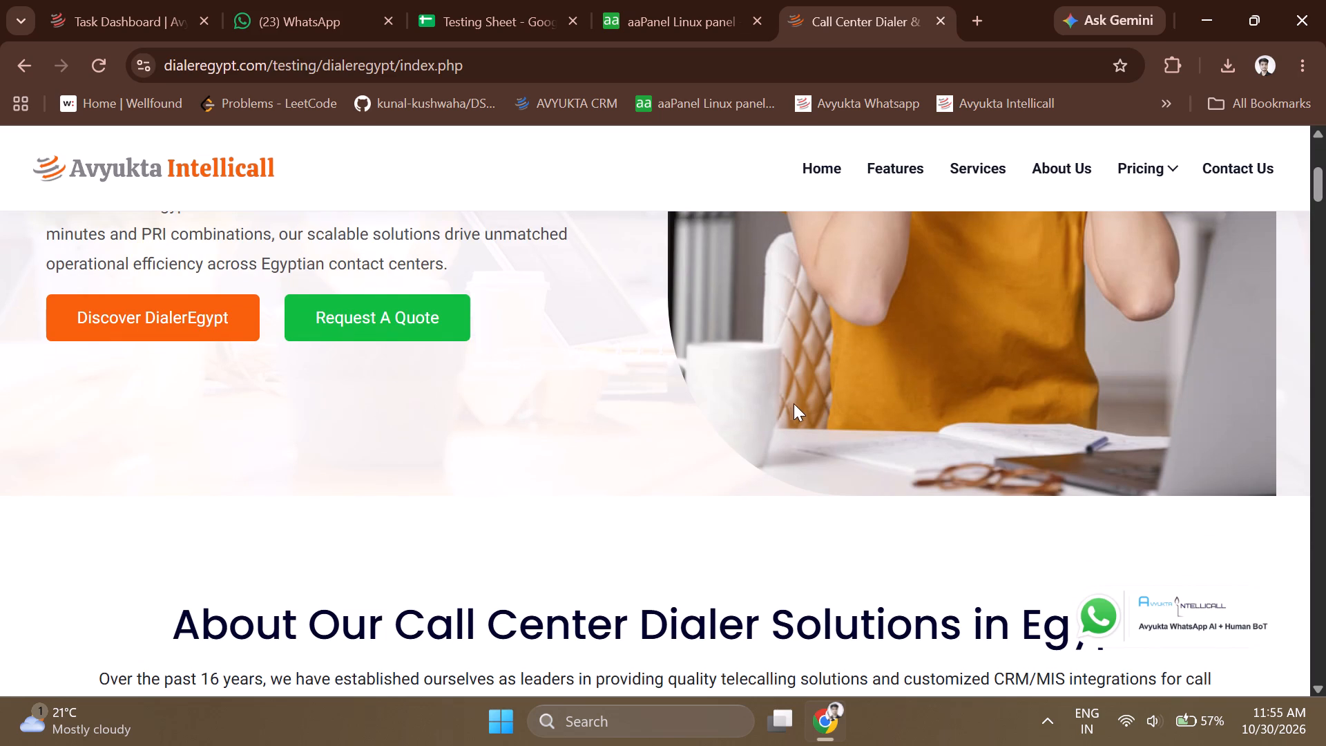
{"action": "scroll", "coordinate": [794, 399], "scroll_direction": "up", "scroll_amount": 1}
{"action": "left_click", "coordinate": [401, 401]}
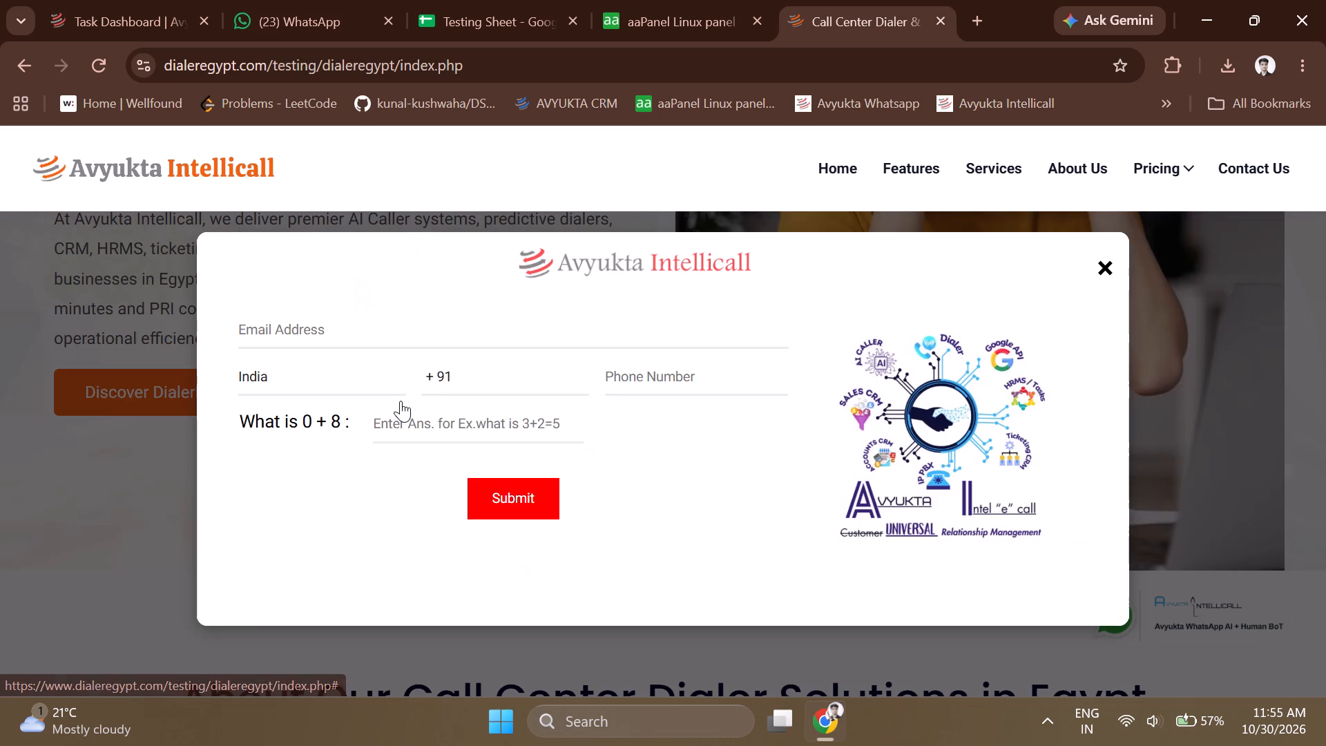
{"action": "left_click", "coordinate": [1103, 267]}
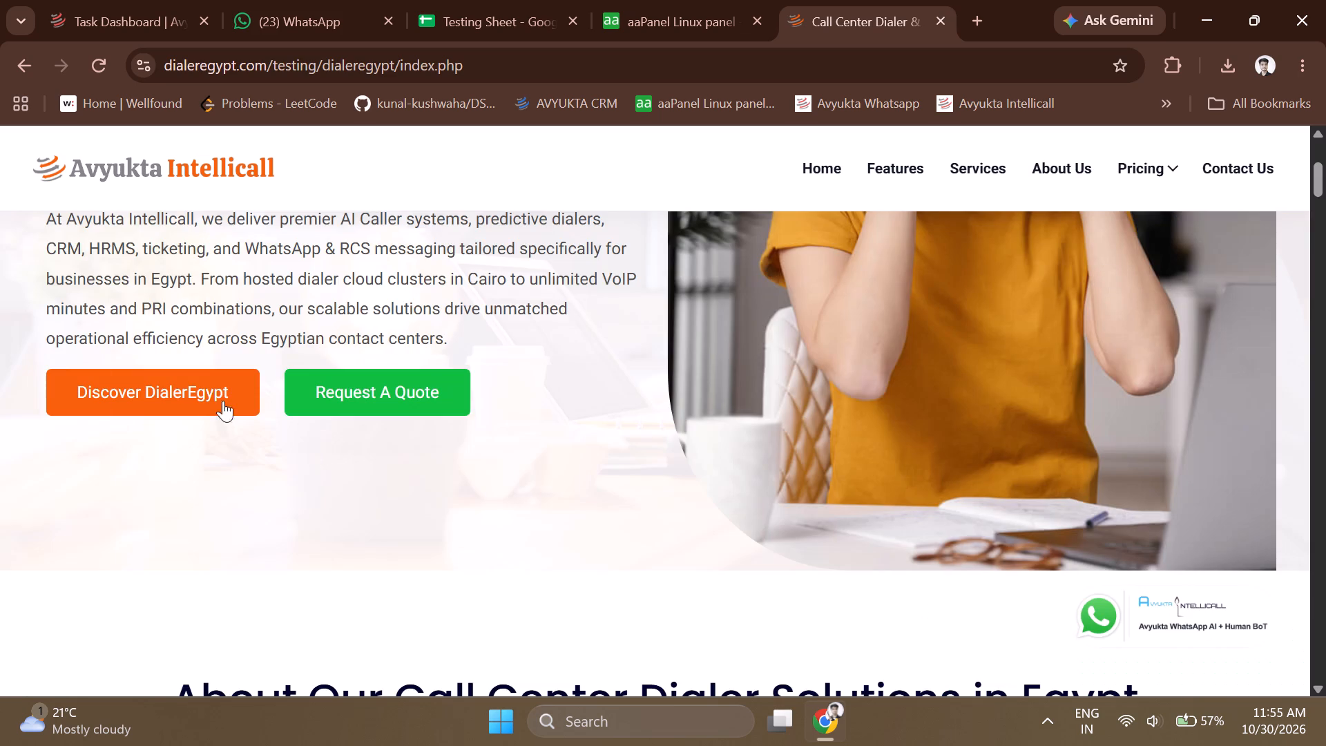
{"action": "left_click", "coordinate": [212, 395]}
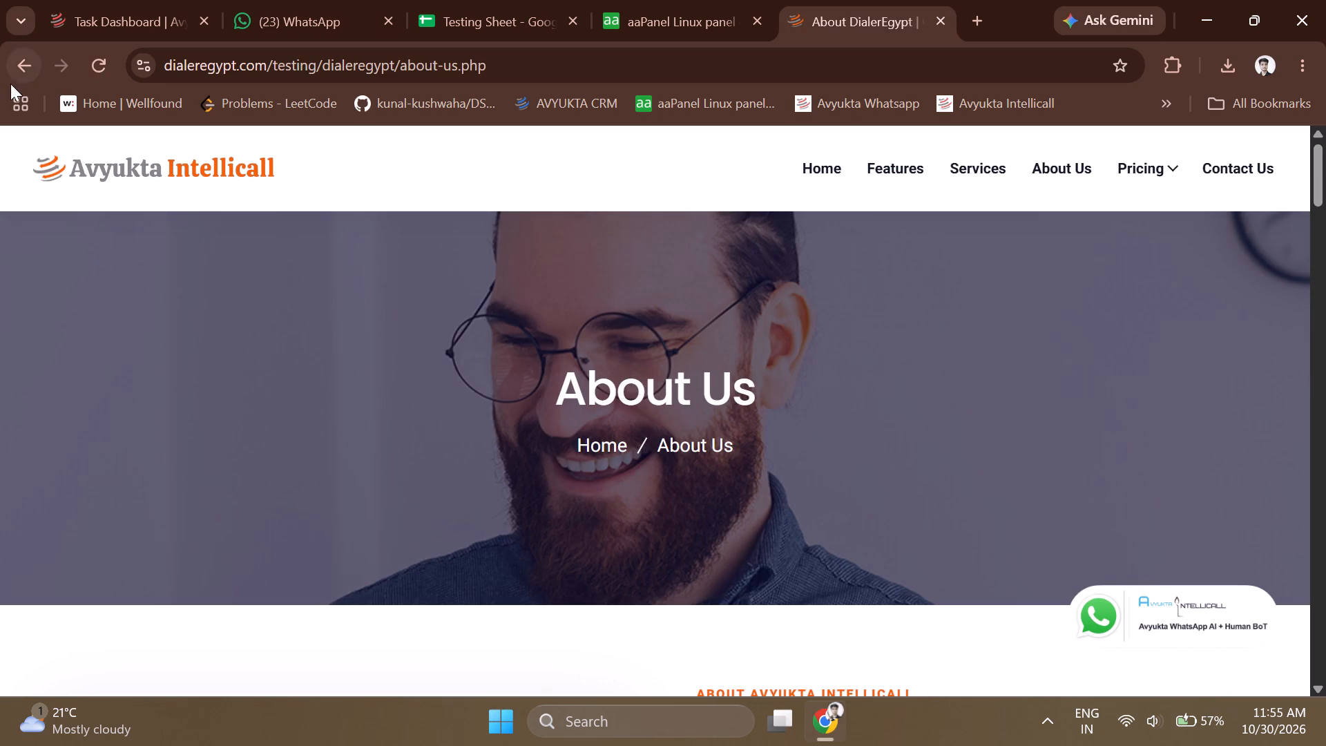
{"action": "left_click", "coordinate": [24, 66]}
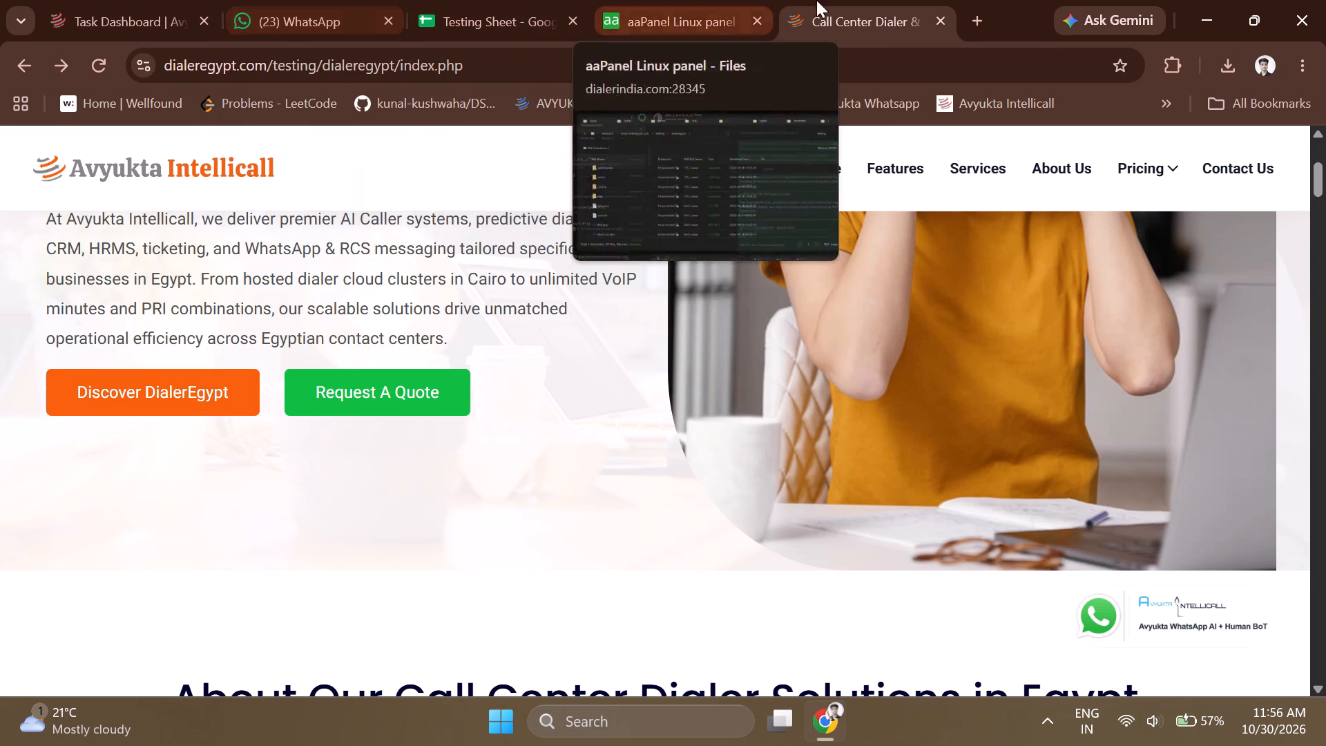
Open a new browser tab.
{"action": "left_click", "coordinate": [983, 21]}
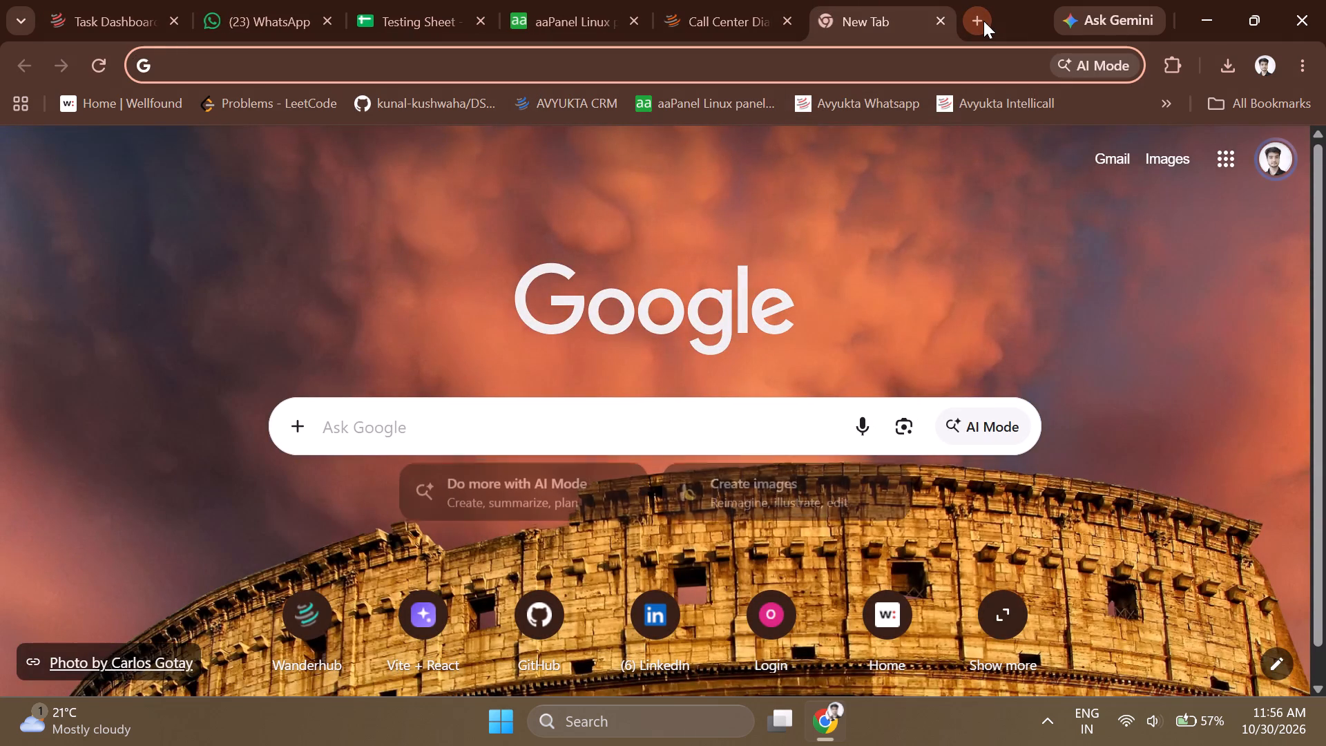
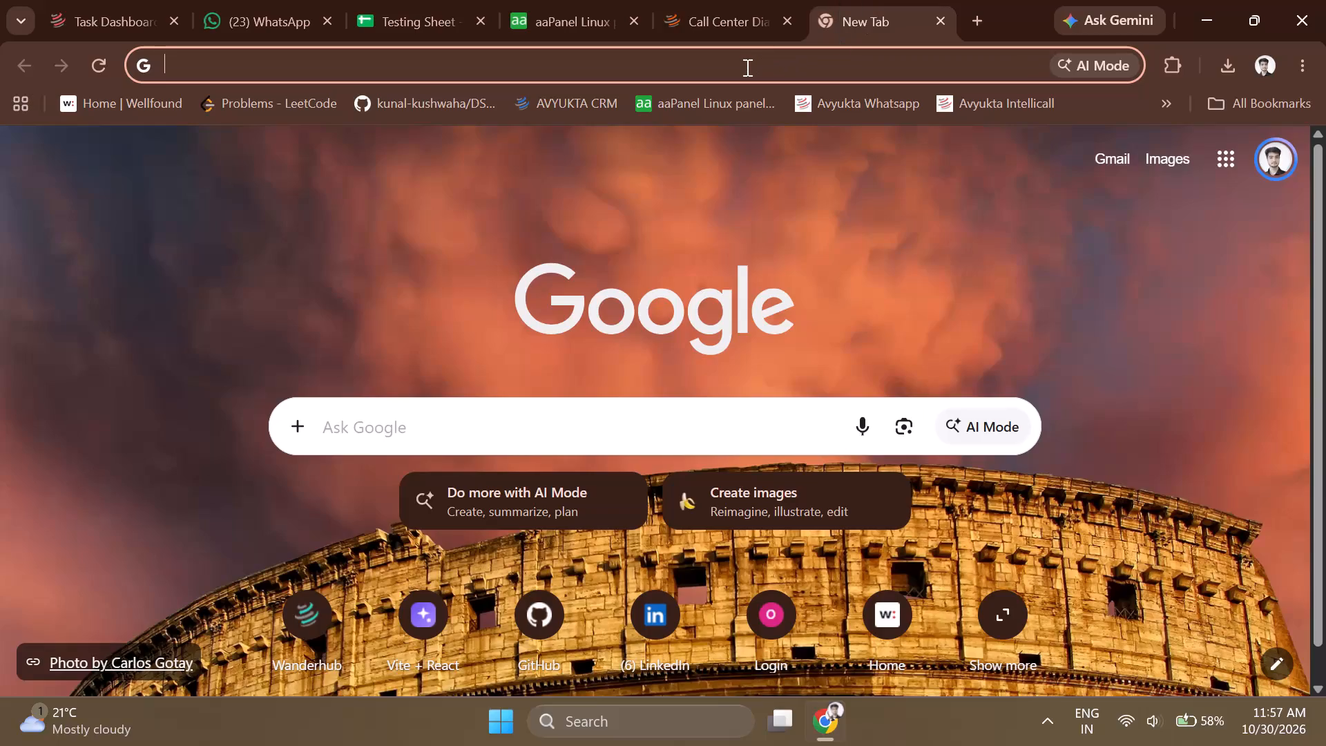
Open the avyukta.in website in the new browser tab.
{"action": "left_click", "coordinate": [745, 67]}
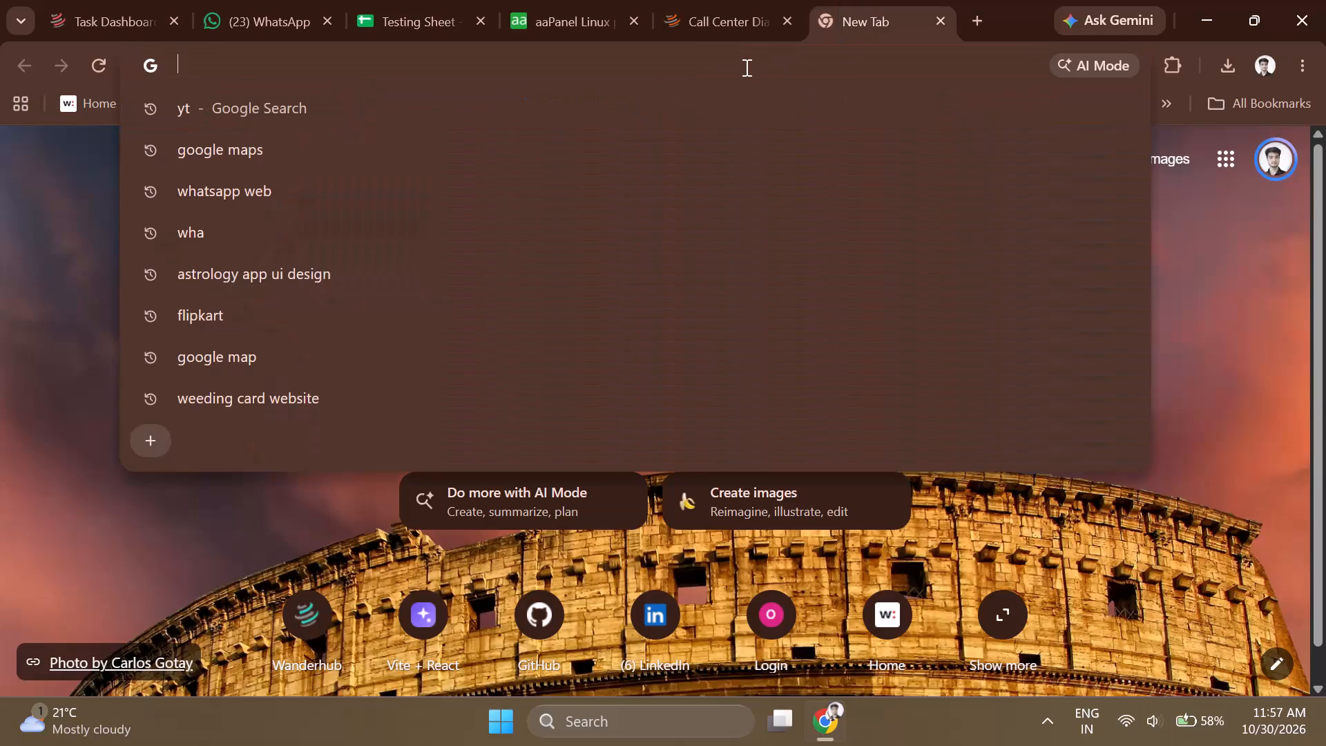
{"action": "type", "text": "avyuky"}
{"action": "key", "text": "BackSpace"}
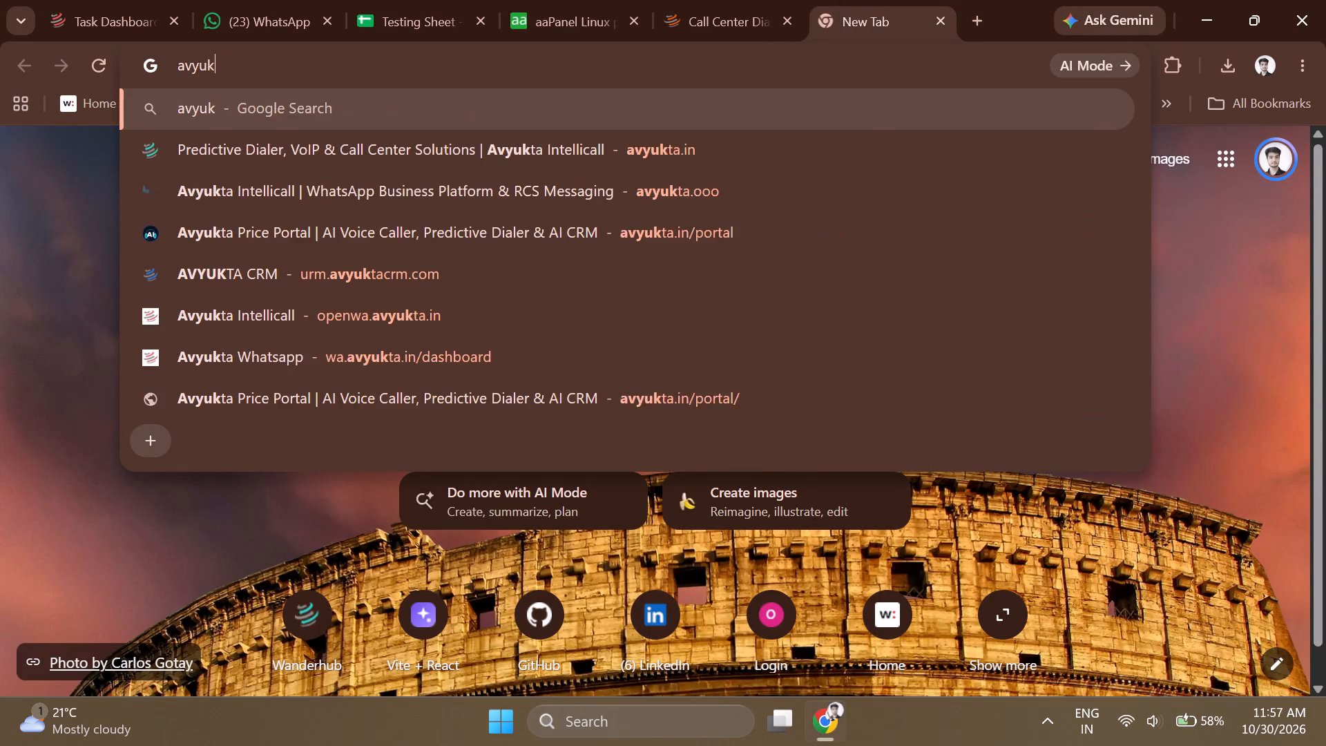
{"action": "type", "text": "ta"}
{"action": "key", "text": "Return"}
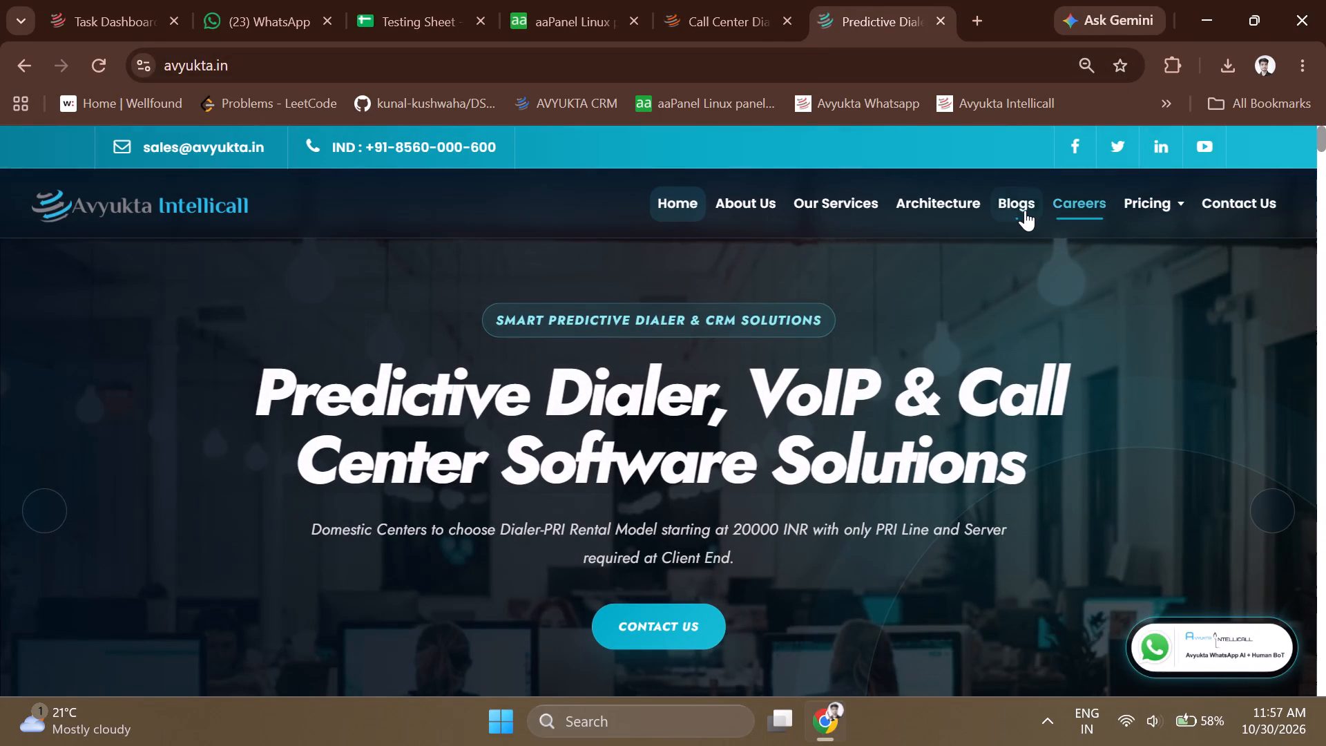
Open the site's Blogs page and look through its FAQs, post listing and Categories sections.
{"action": "left_click", "coordinate": [1025, 210]}
{"action": "scroll", "coordinate": [820, 419], "scroll_direction": "down", "scroll_amount": 1}
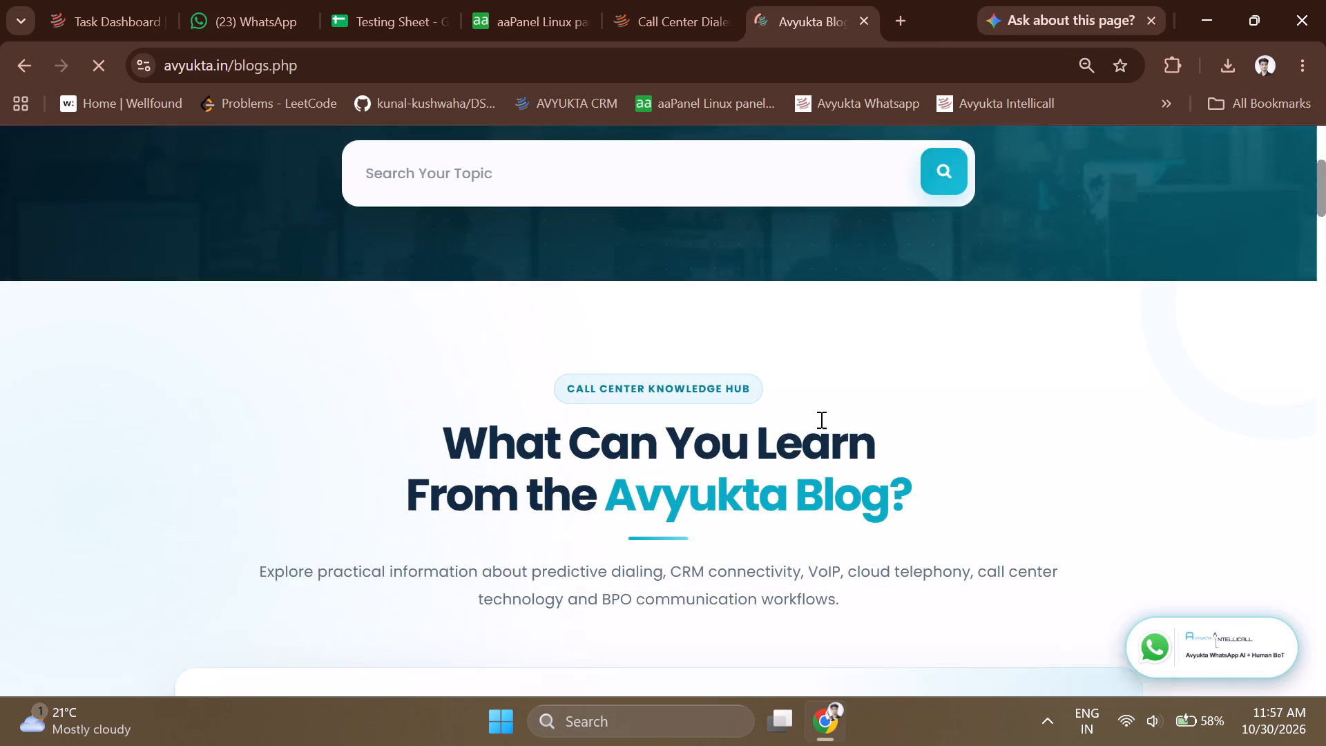
{"action": "scroll", "coordinate": [820, 419], "scroll_direction": "down", "scroll_amount": 9}
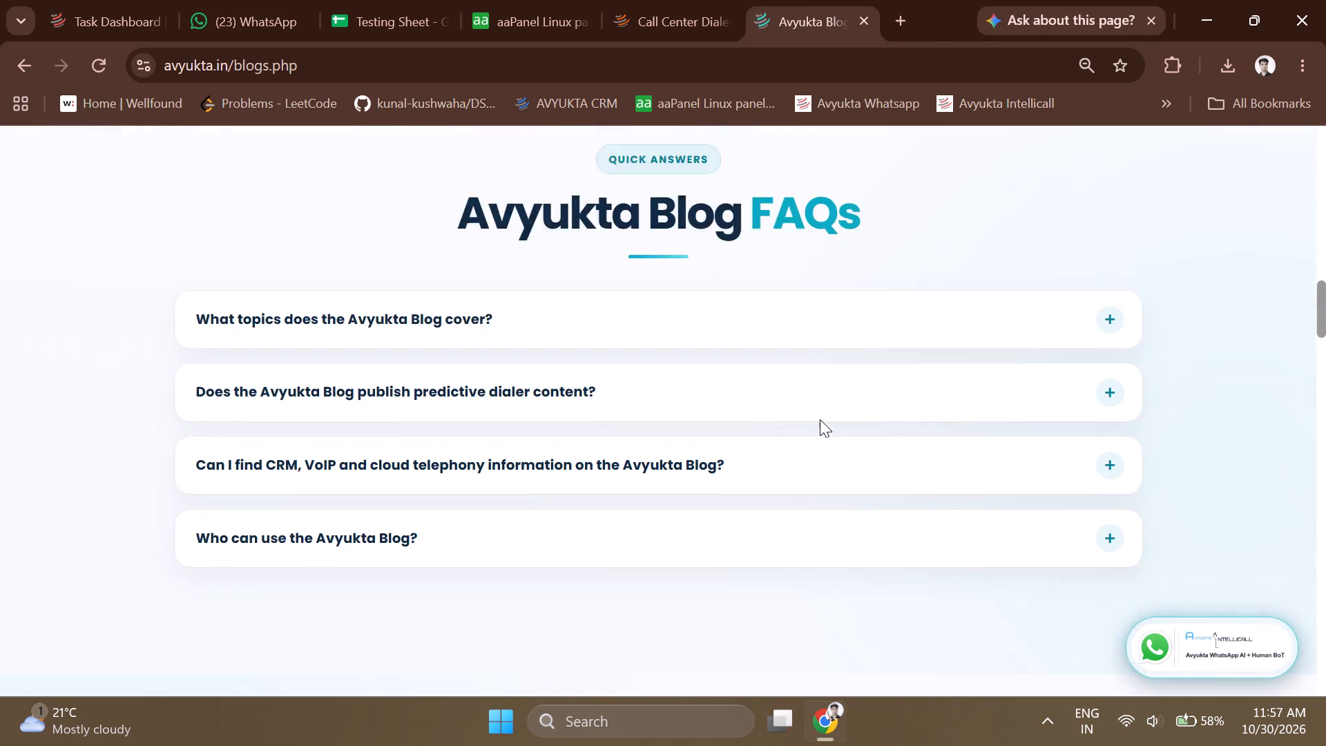
{"action": "scroll", "coordinate": [820, 419], "scroll_direction": "down", "scroll_amount": 6}
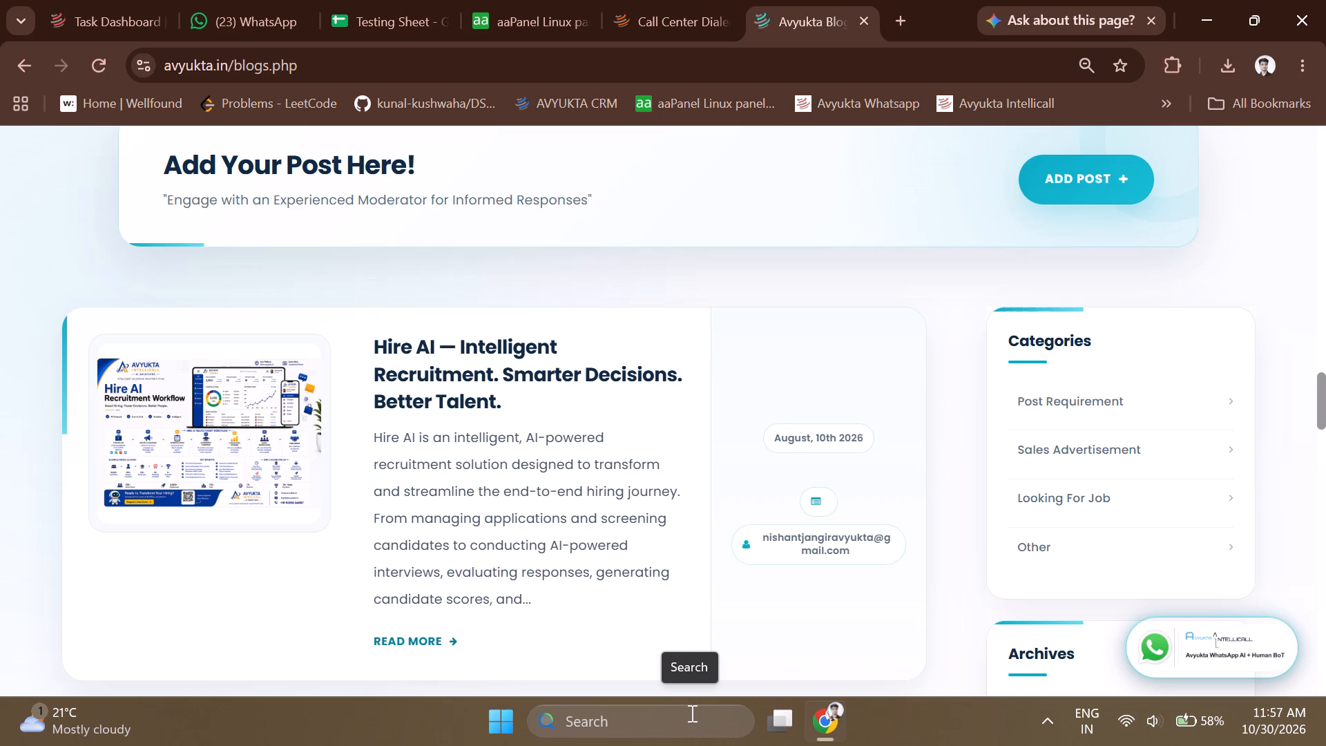
Open DevTools with the phone-size preview and examine how the Blogs page's FAQs and post cards are laid out on mobile.
{"action": "key", "text": "F12"}
{"action": "scroll", "coordinate": [324, 438], "scroll_direction": "down", "scroll_amount": 4}
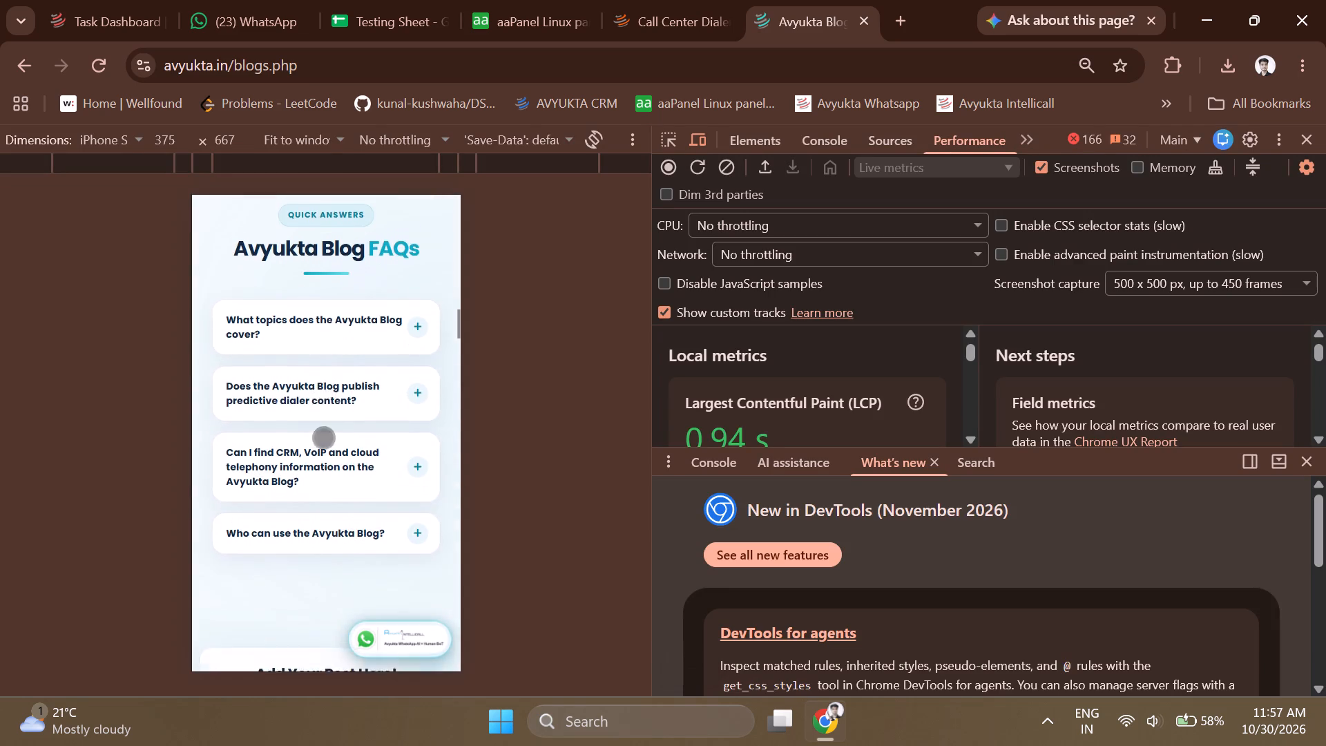
{"action": "scroll", "coordinate": [324, 438], "scroll_direction": "down", "scroll_amount": 7}
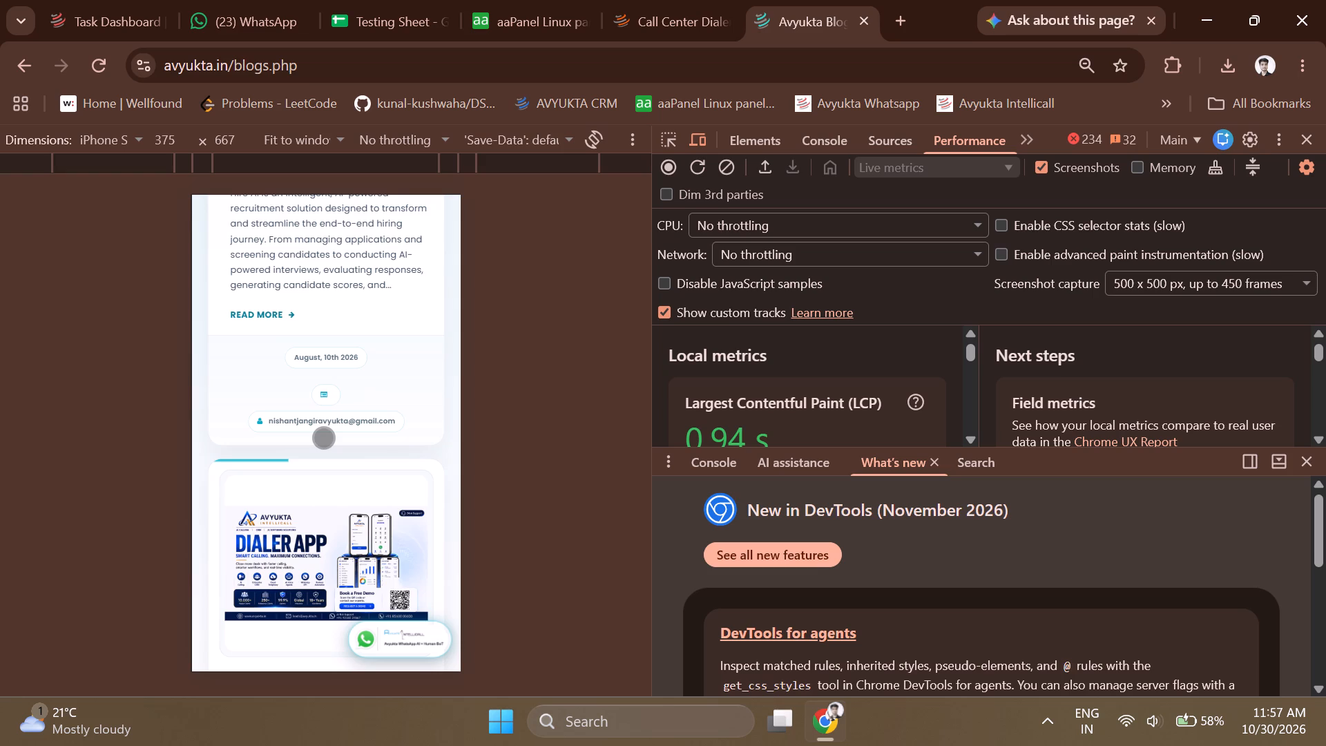
{"action": "scroll", "coordinate": [324, 438], "scroll_direction": "down", "scroll_amount": 5}
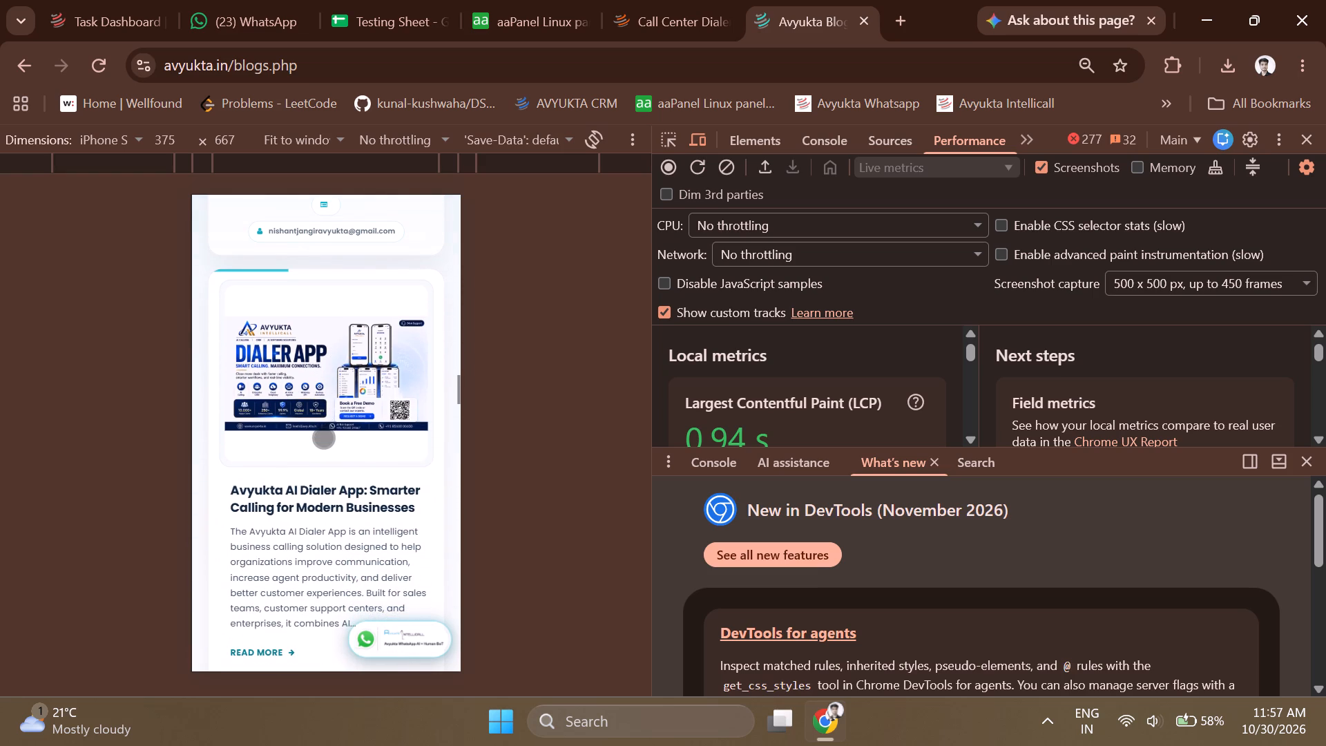
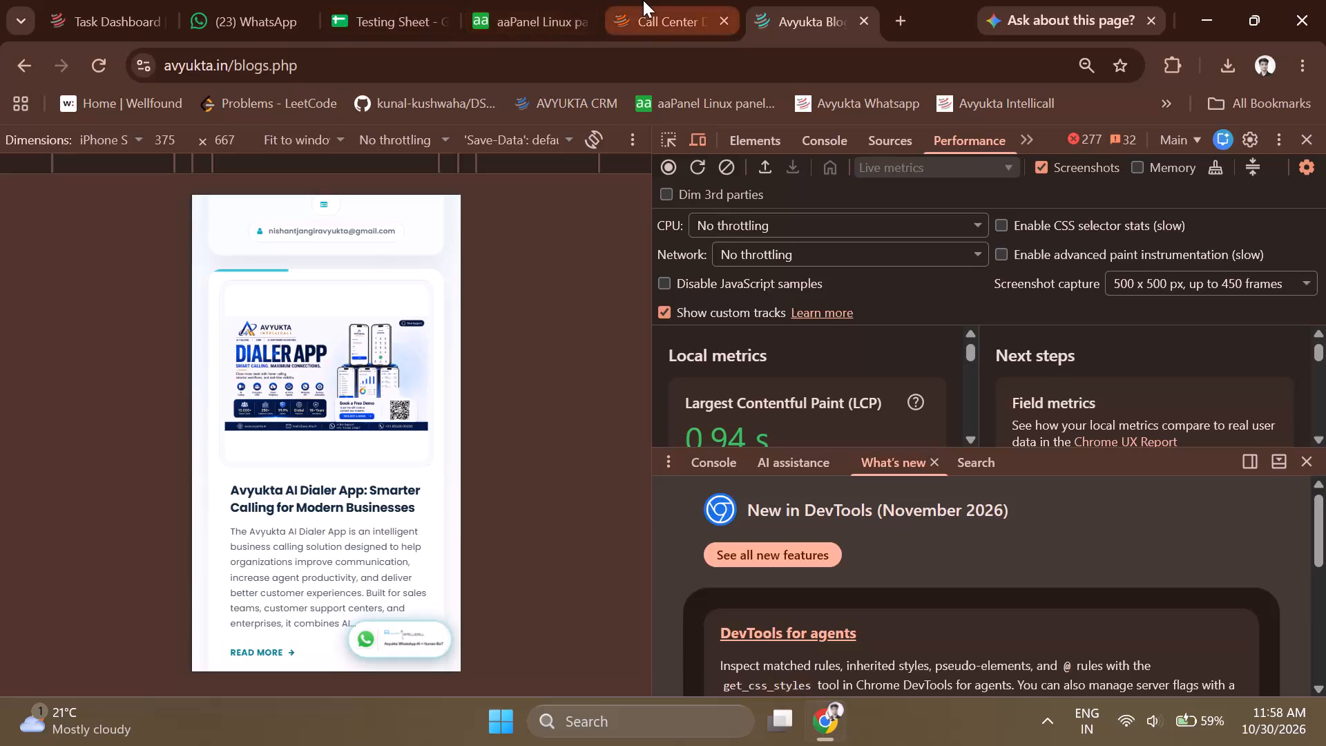
Return to the dialeregypt.com test site and open its Request A Quote form.
{"action": "left_click", "coordinate": [643, 0]}
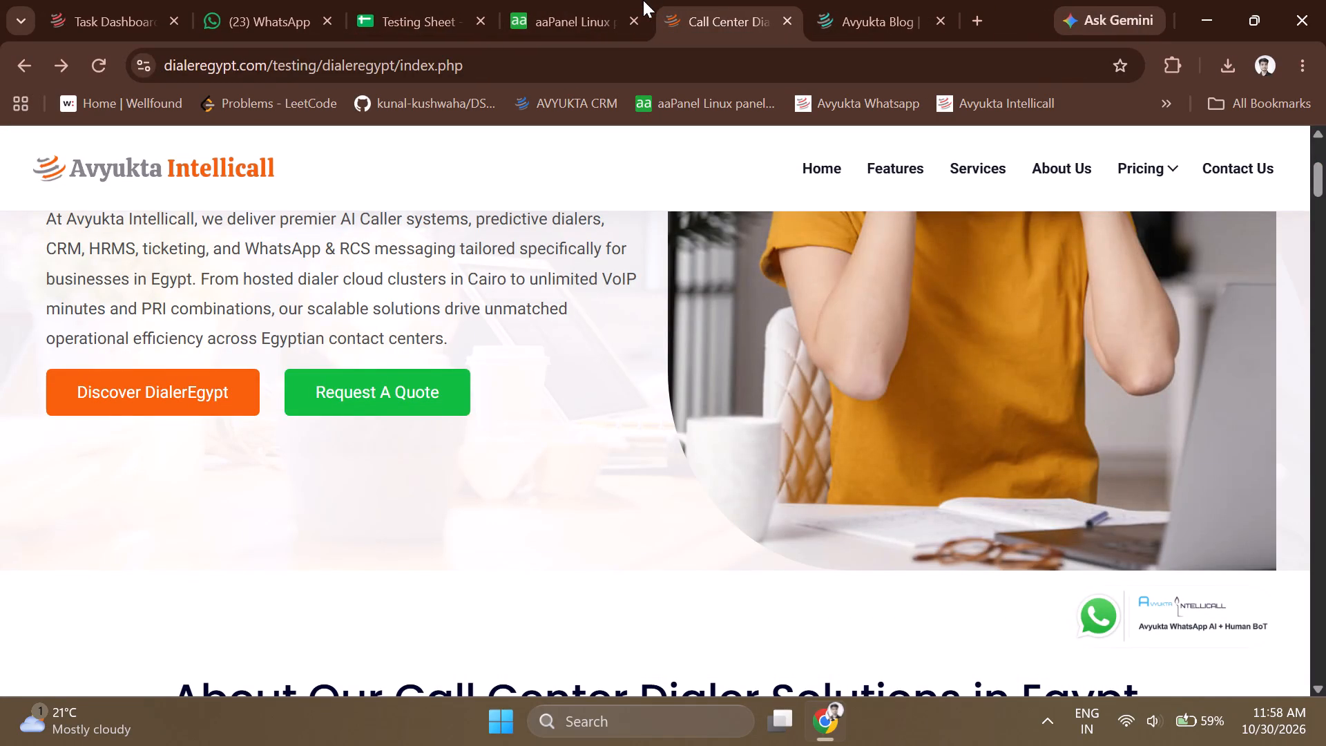
{"action": "left_click", "coordinate": [430, 383]}
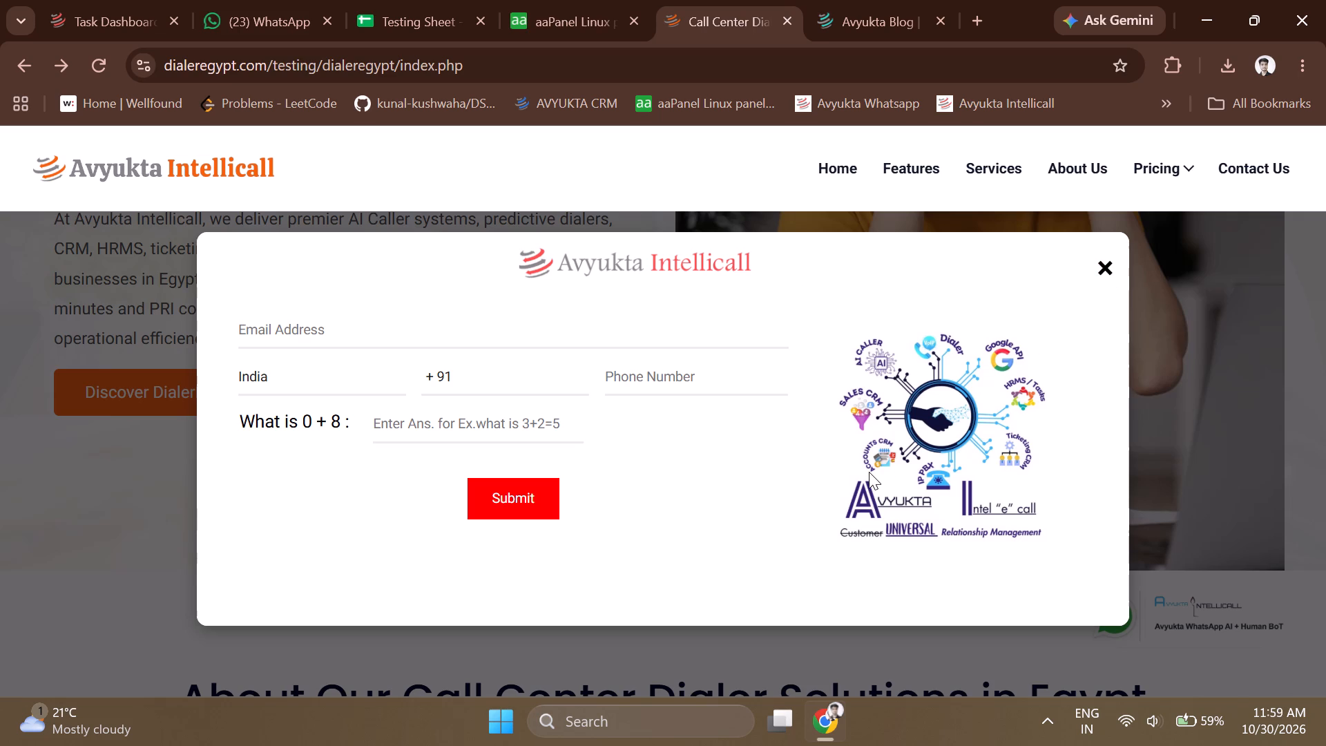
Bring up the browser's own options while the quote form is open on the test site.
{"action": "left_click", "coordinate": [1312, 59]}
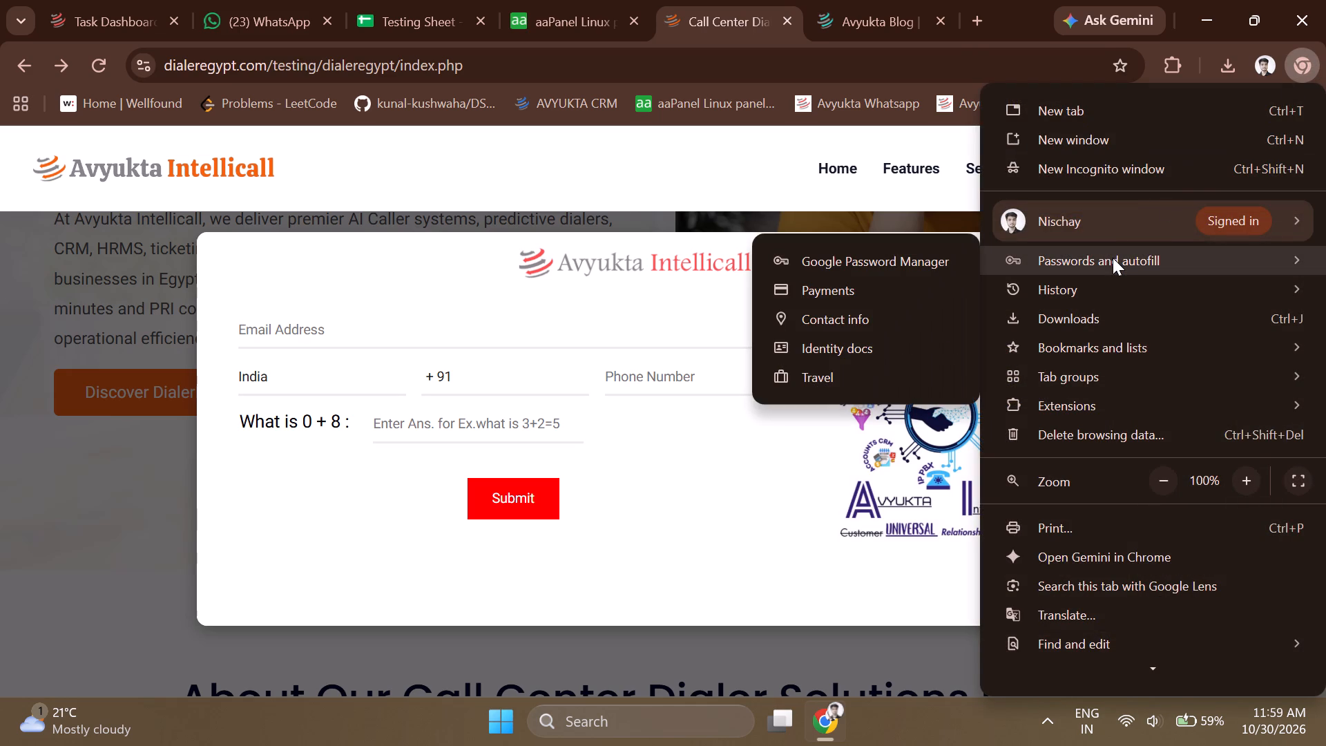
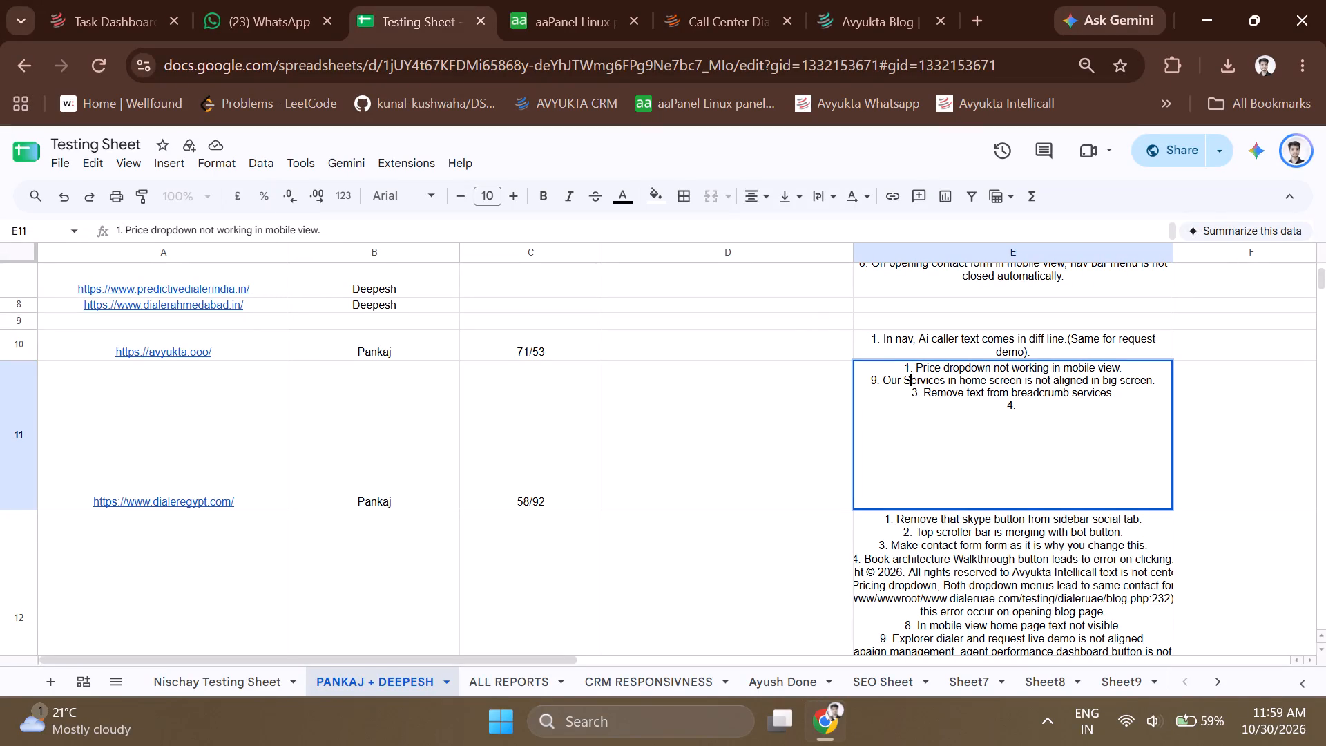
Renumber the "Our Services in home screen is not aligned in big screen" issue in cell E11 as 2.
{"action": "key", "text": "Down"}
{"action": "key", "text": "Left"}
{"action": "key", "text": "Left"}
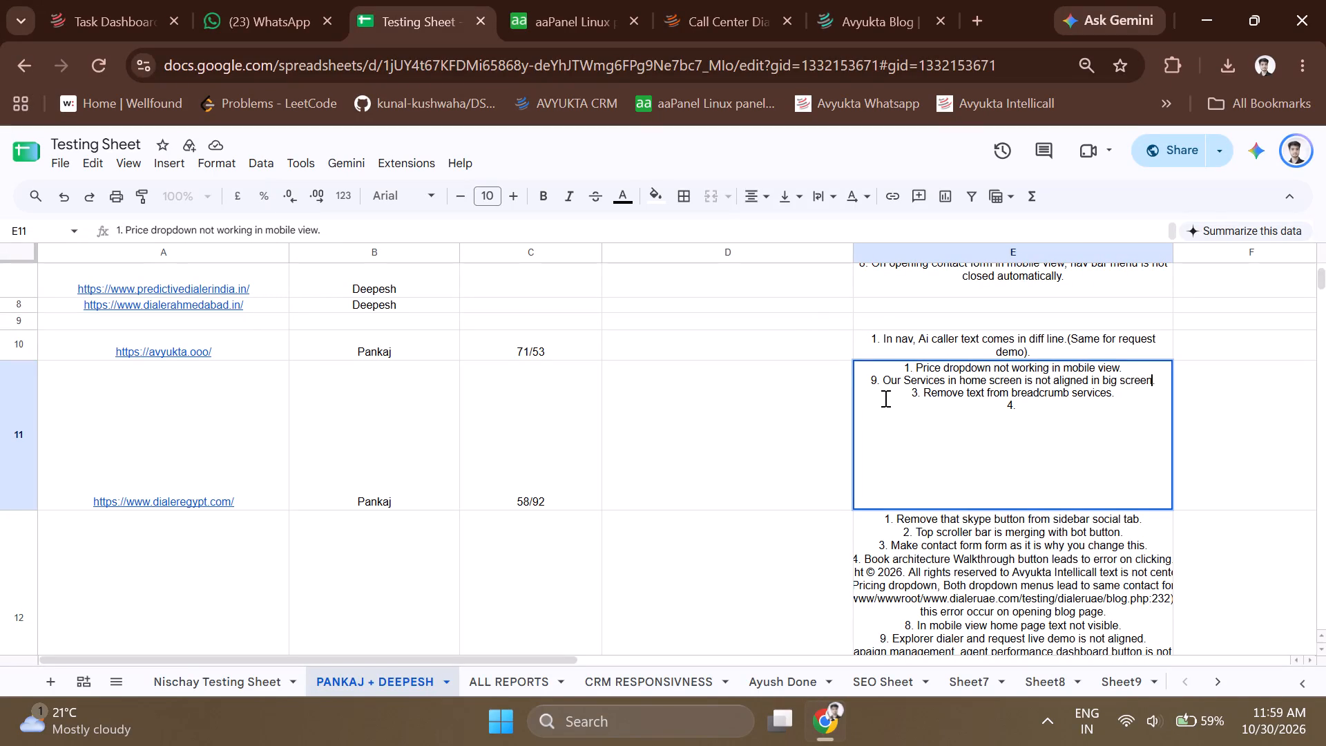
{"action": "left_click", "coordinate": [874, 384]}
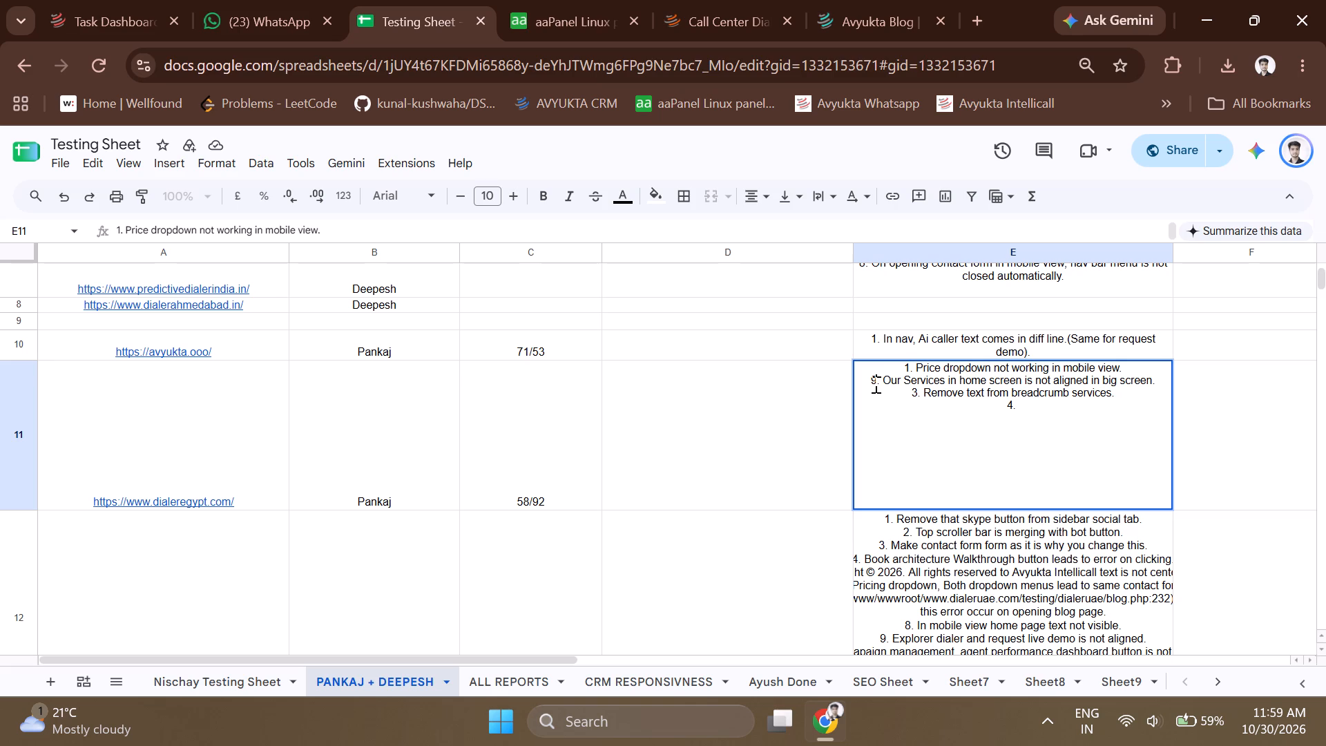
{"action": "key", "text": "BackSpace"}
{"action": "key", "text": "2"}
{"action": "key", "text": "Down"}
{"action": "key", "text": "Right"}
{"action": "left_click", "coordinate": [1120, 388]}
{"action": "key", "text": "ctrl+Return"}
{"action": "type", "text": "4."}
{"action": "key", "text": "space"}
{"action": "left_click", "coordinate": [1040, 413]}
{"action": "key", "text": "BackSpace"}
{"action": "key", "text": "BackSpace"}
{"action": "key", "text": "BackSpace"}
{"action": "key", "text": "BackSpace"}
Return to the dialeregypt.com test site and close its quote form.
{"action": "left_click", "coordinate": [742, 0]}
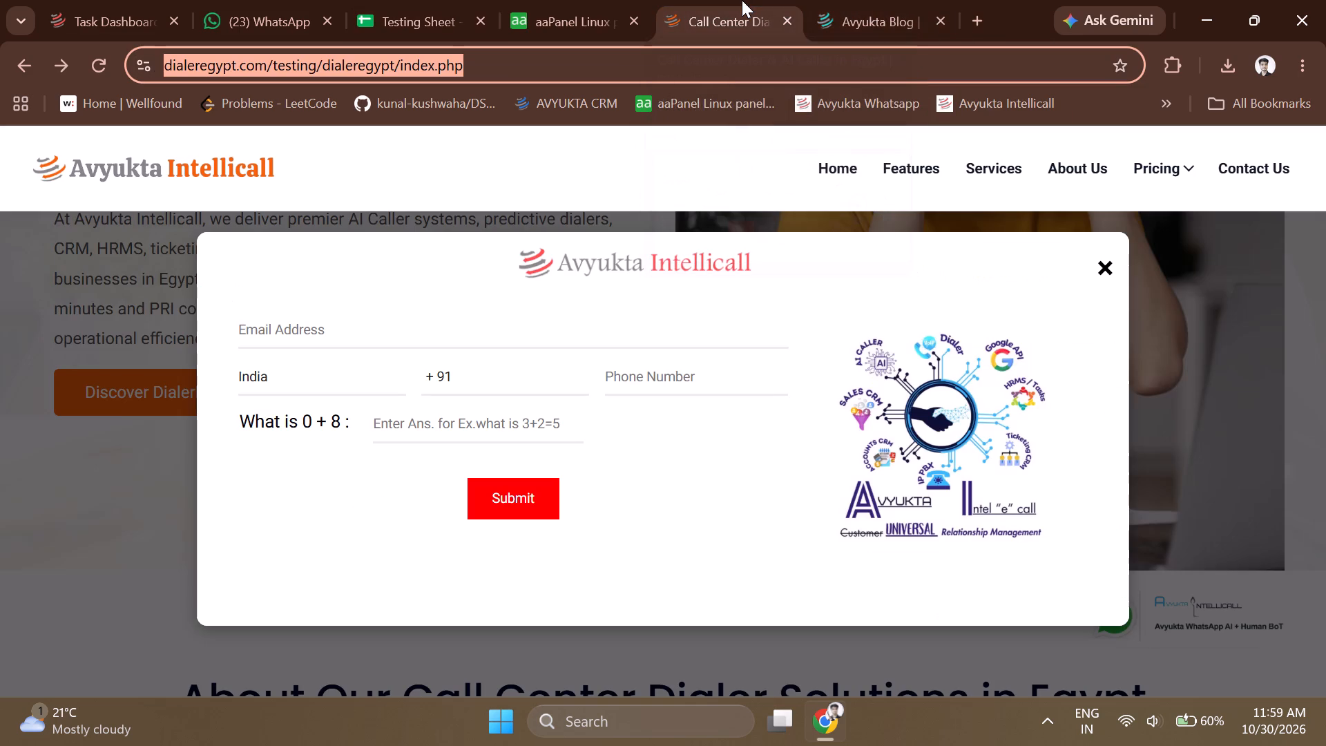
{"action": "left_click", "coordinate": [1112, 269]}
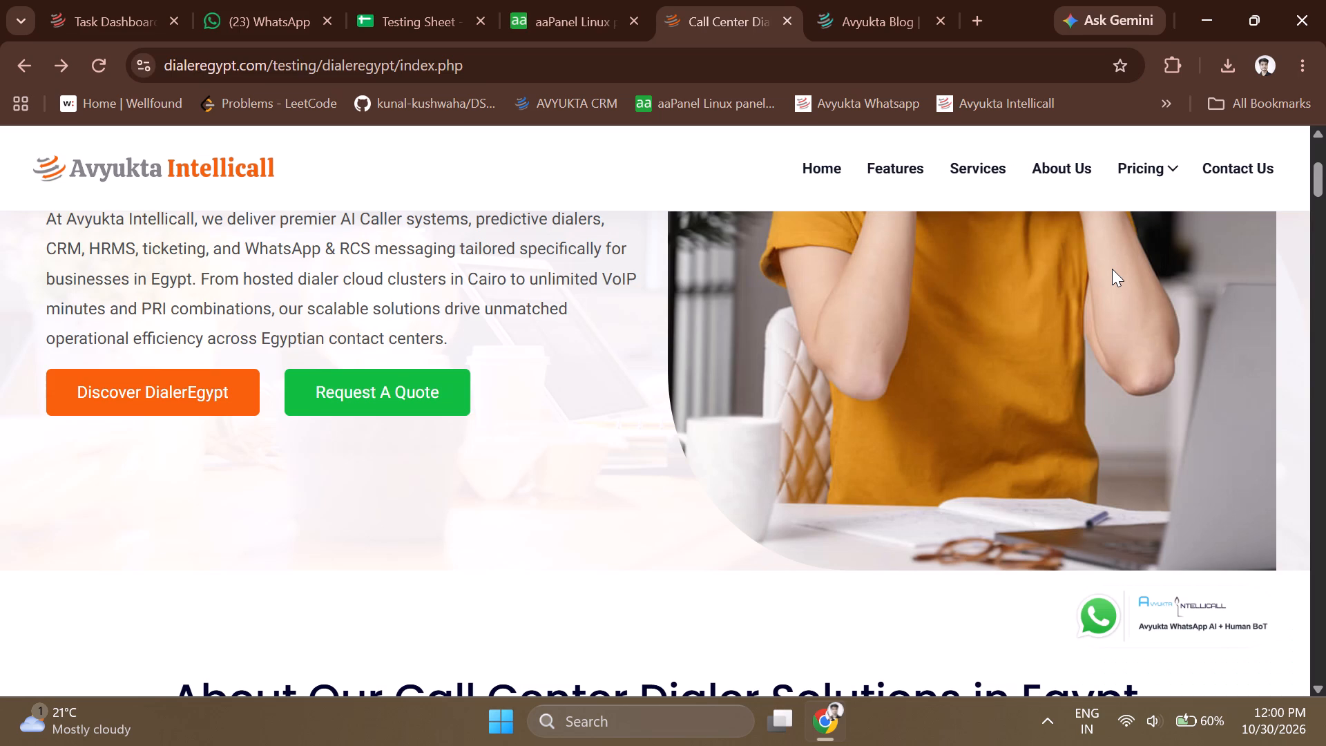
Look further down the blog cards on avyukta.in's Blogs page in the mobile preview.
{"action": "left_click", "coordinate": [826, 0]}
{"action": "scroll", "coordinate": [289, 432], "scroll_direction": "down", "scroll_amount": 4}
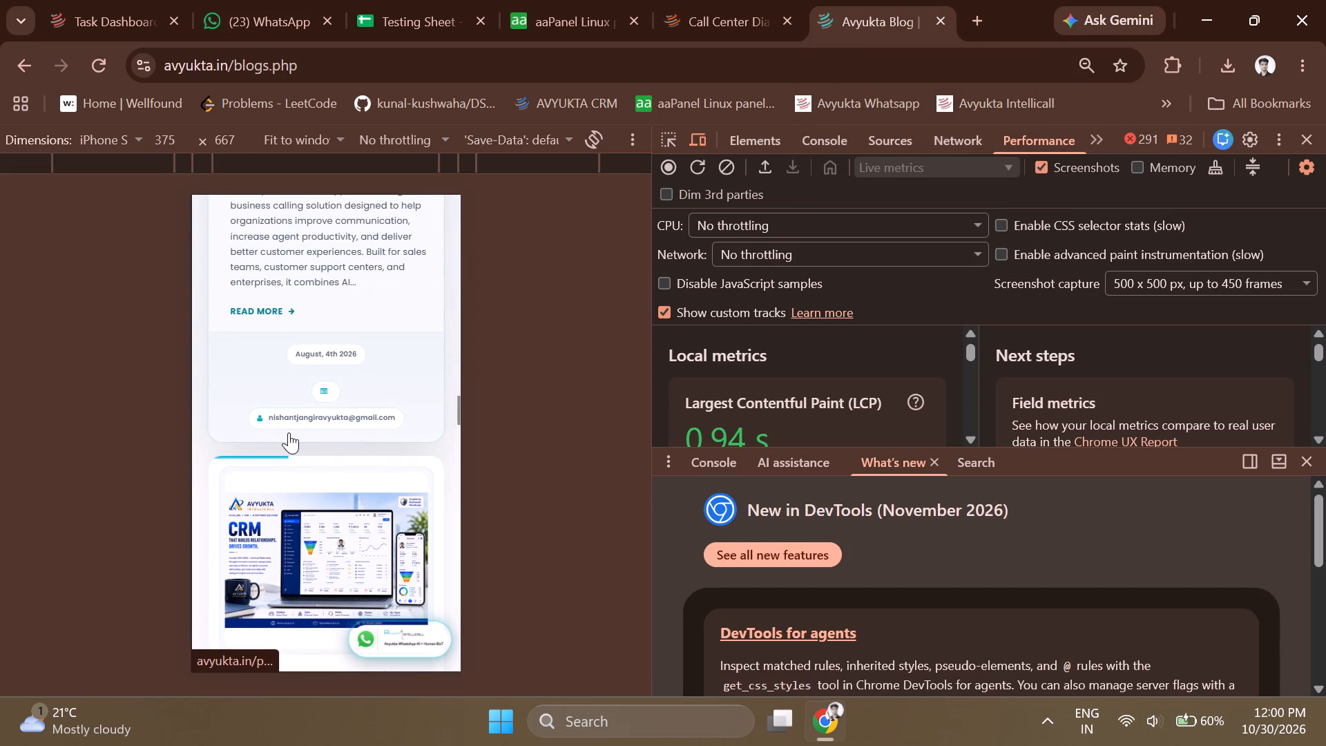
Go back to the dialeregypt.com test site and reopen its Request A Quote form.
{"action": "left_click", "coordinate": [760, 0]}
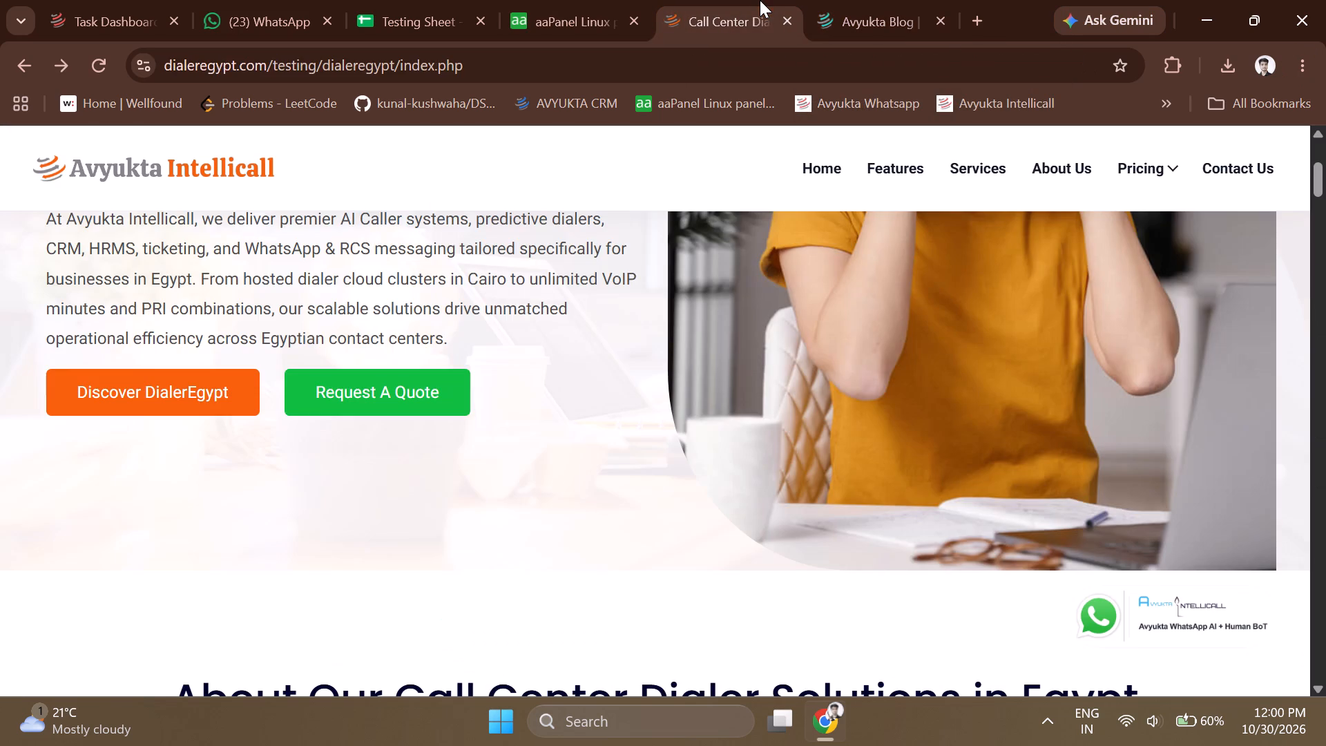
{"action": "left_click", "coordinate": [439, 388]}
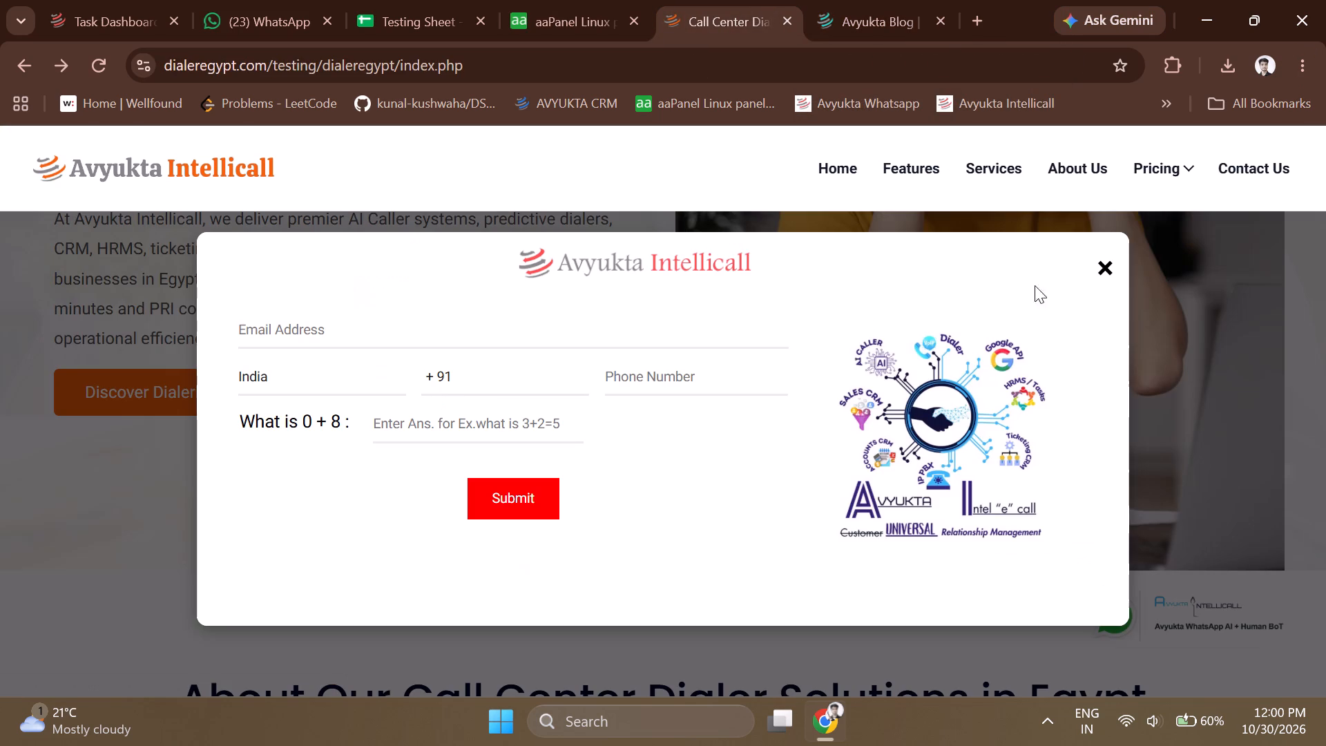
Close the quote form, reopen it from Request A Quote to check it once more, and close it again.
{"action": "left_click", "coordinate": [1106, 270]}
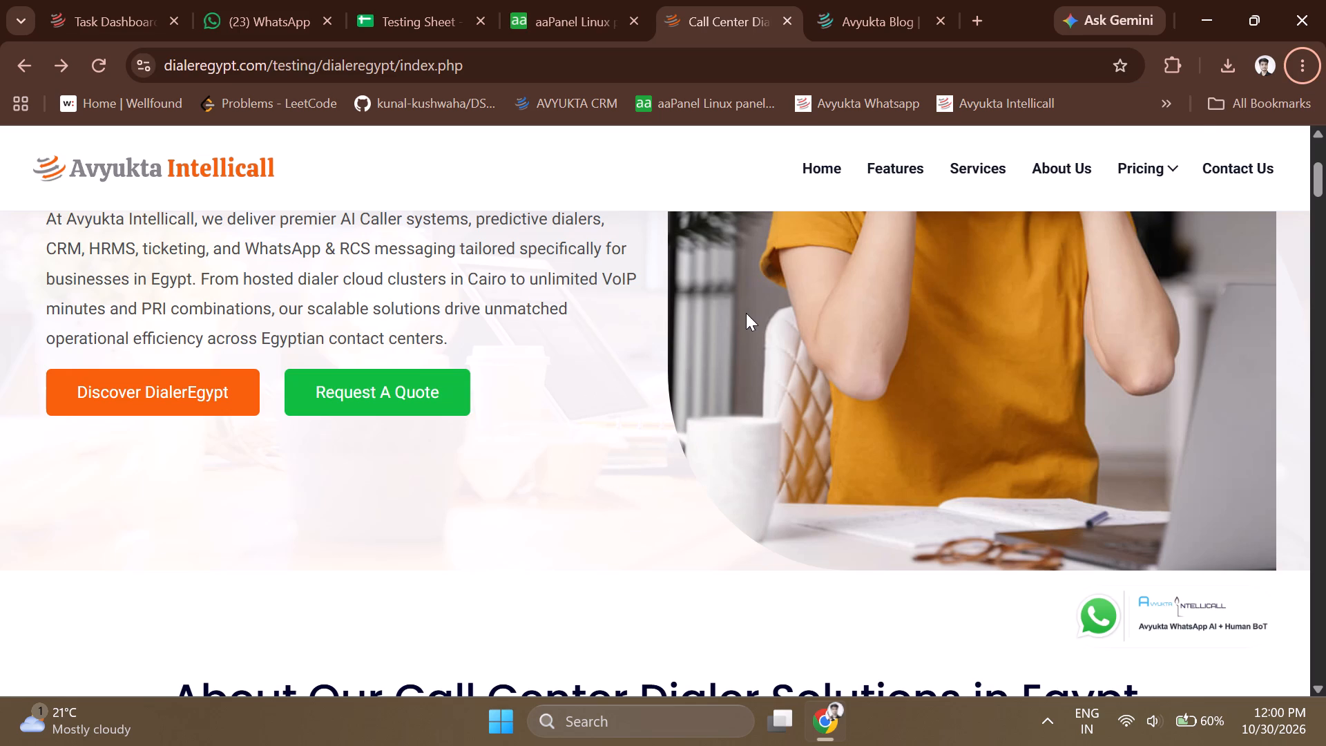
{"action": "key", "text": "Tab"}
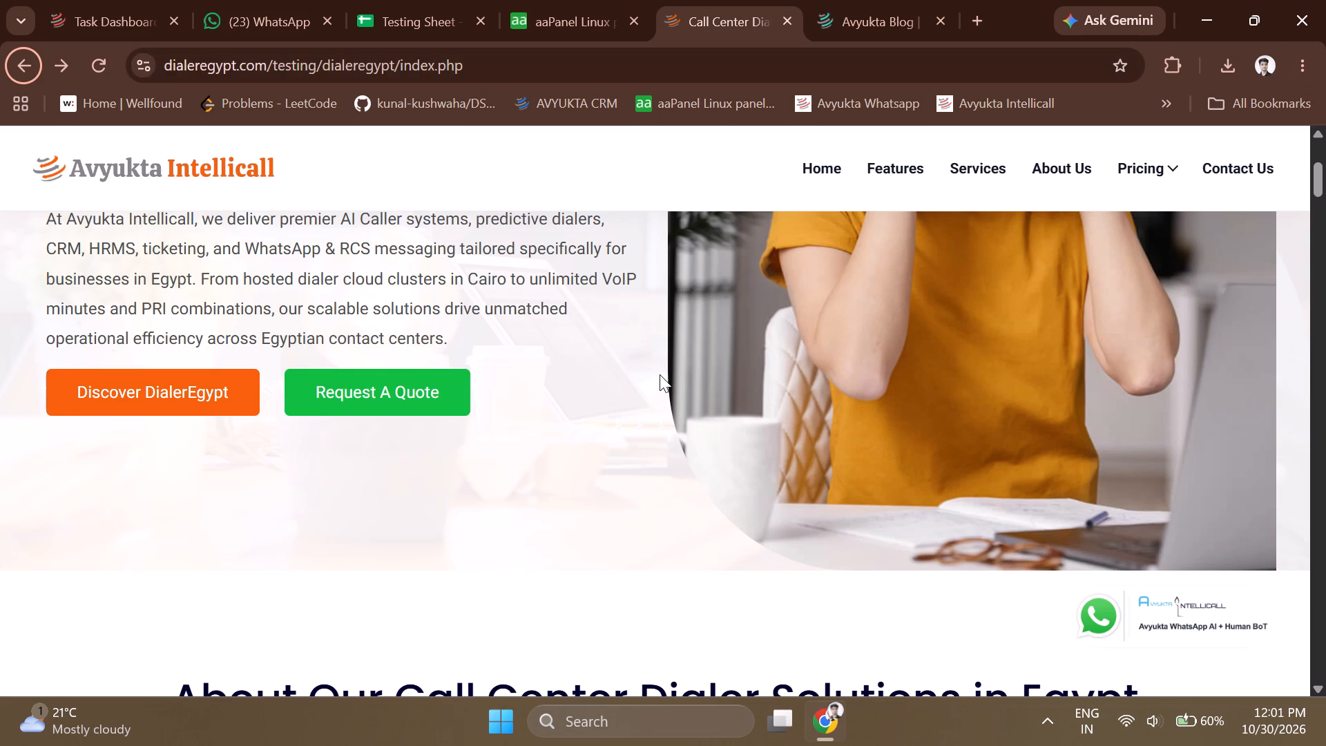
{"action": "scroll", "coordinate": [660, 374], "scroll_direction": "down", "scroll_amount": 2}
{"action": "left_click", "coordinate": [338, 245]}
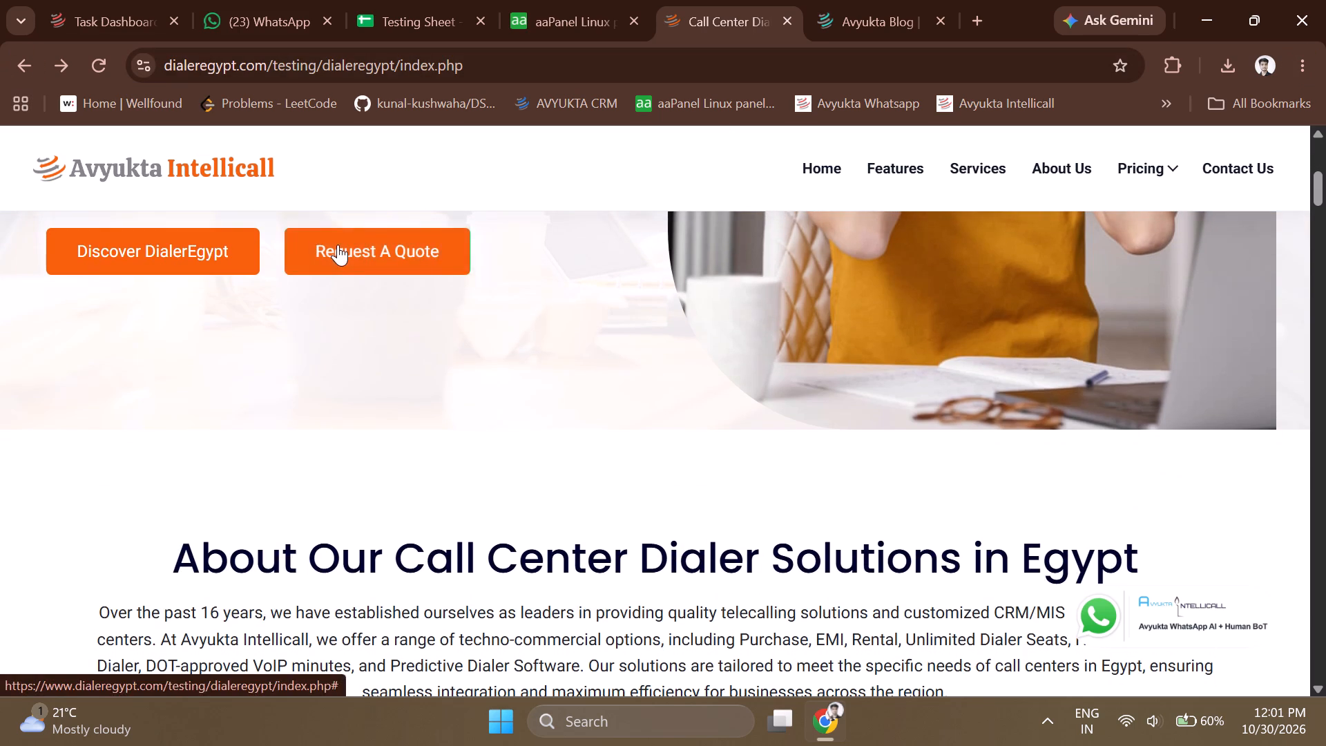
{"action": "left_click", "coordinate": [1101, 270]}
Examine the home page sections down to the Our Services cards, checking their layout and alignment.
{"action": "scroll", "coordinate": [514, 477], "scroll_direction": "down", "scroll_amount": 10}
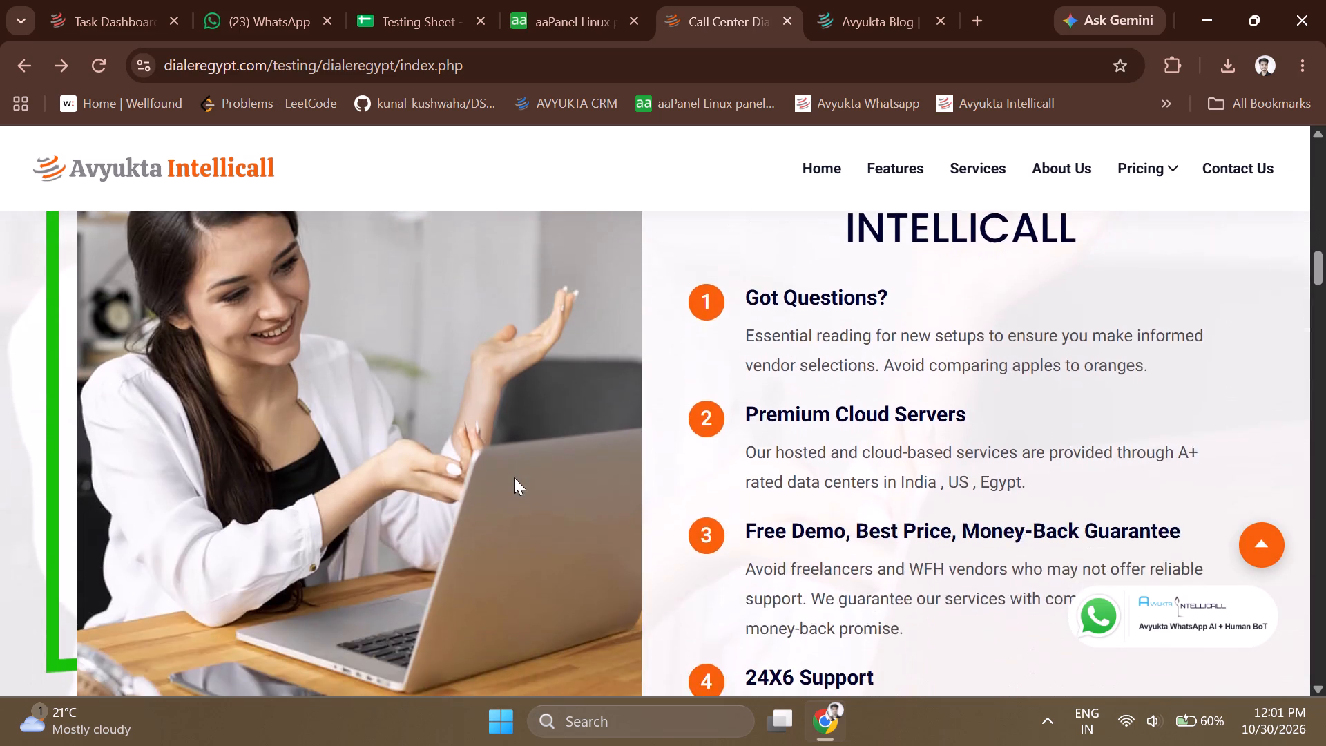
{"action": "scroll", "coordinate": [514, 477], "scroll_direction": "down", "scroll_amount": 3}
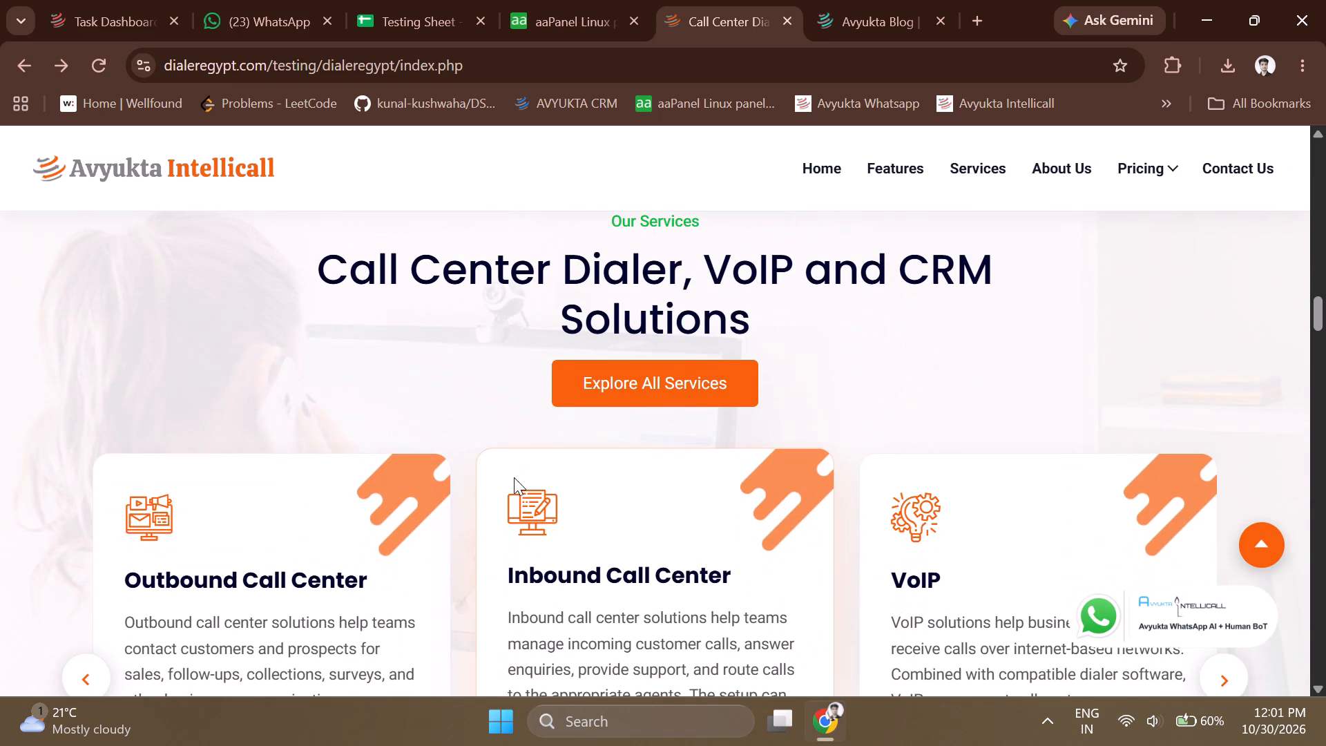
{"action": "scroll", "coordinate": [514, 477], "scroll_direction": "down", "scroll_amount": 3}
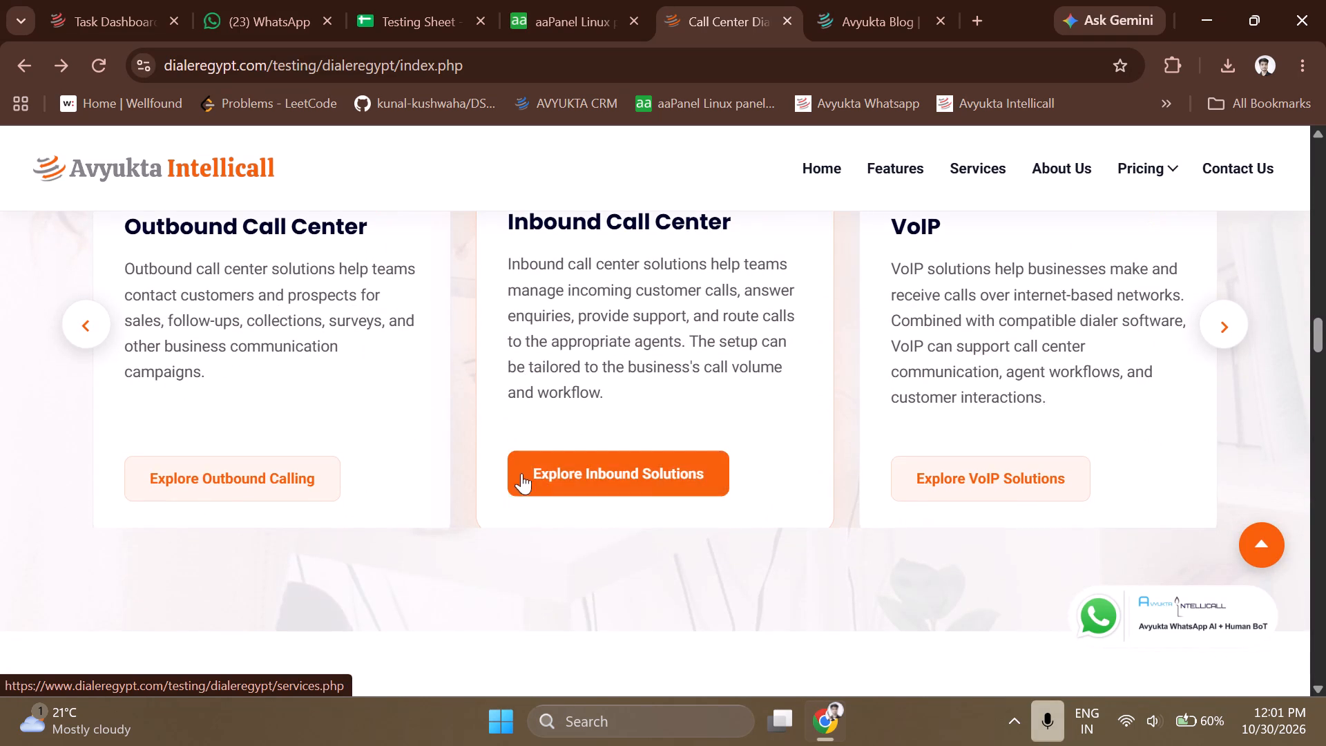
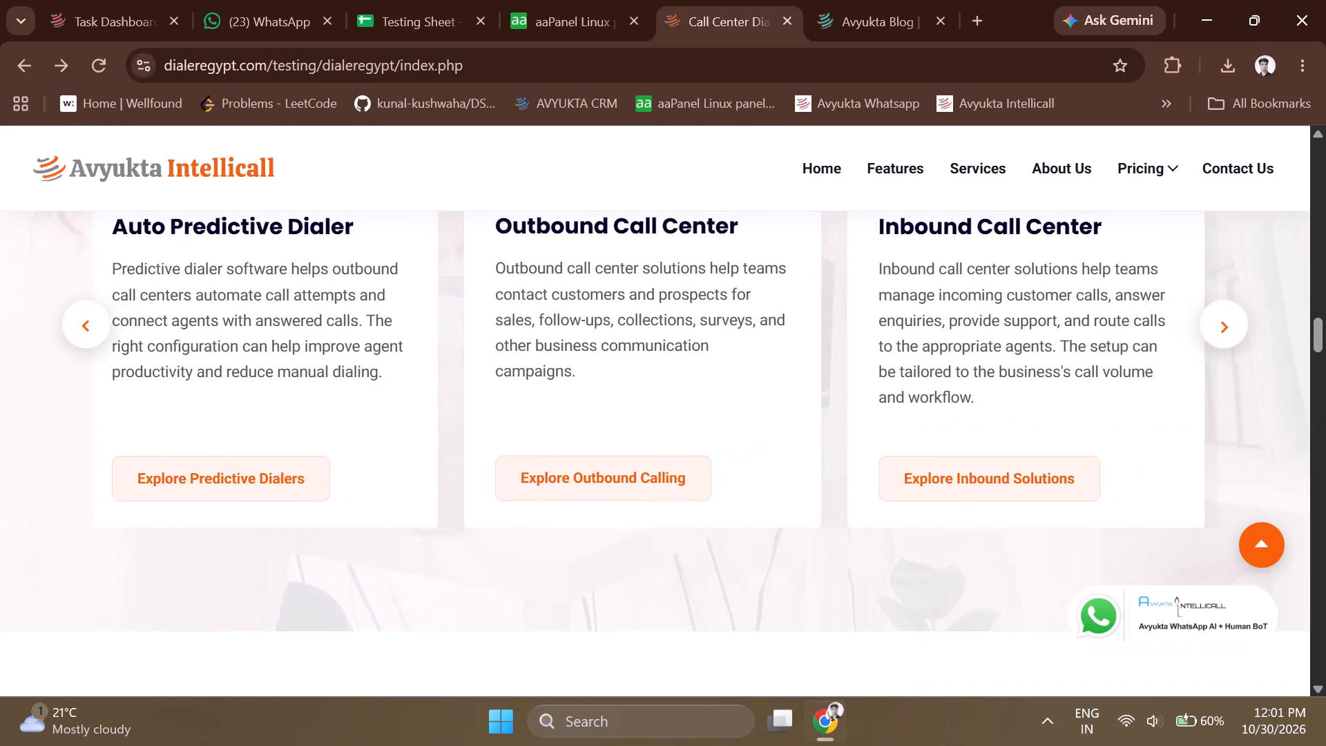
Test the Explore links on the home page's service carousel cards, including Explore VoIP Solutions, returning to the home page after each.
{"action": "left_click", "coordinate": [448, 484]}
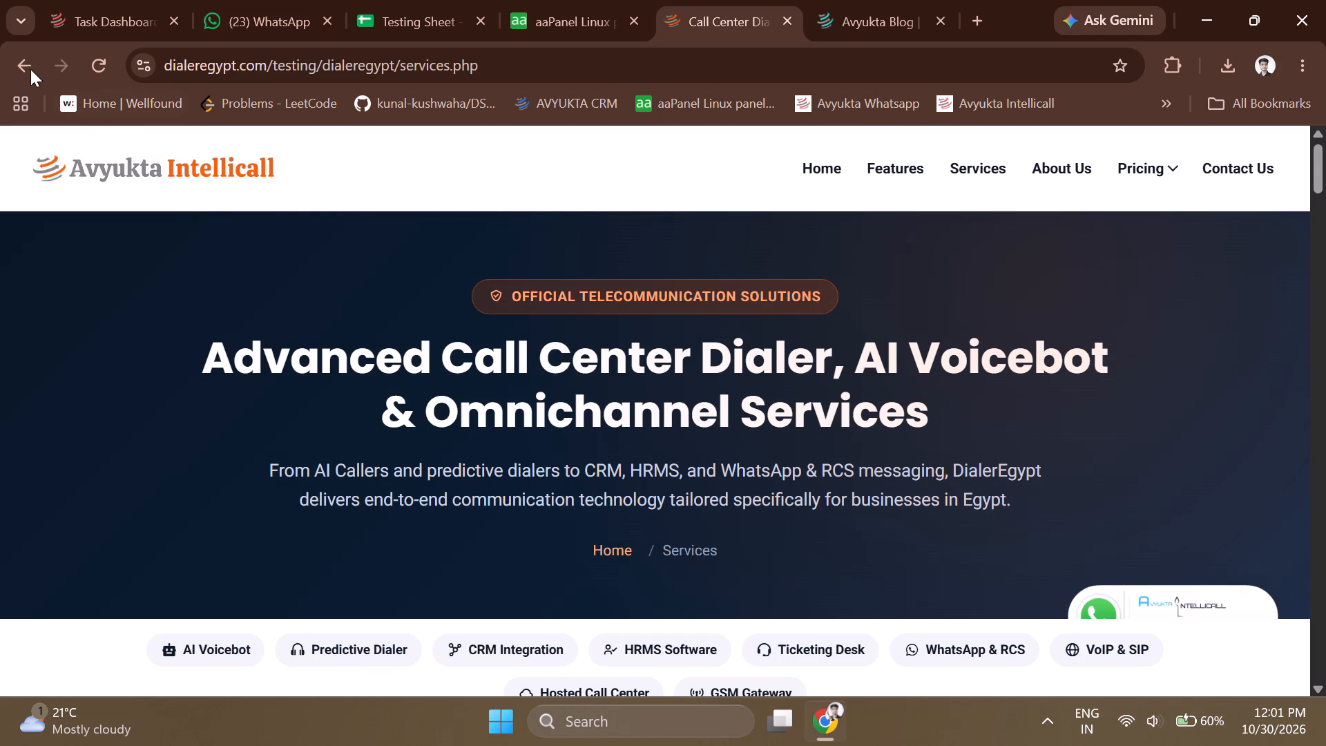
{"action": "left_click", "coordinate": [17, 54]}
{"action": "left_click", "coordinate": [658, 471]}
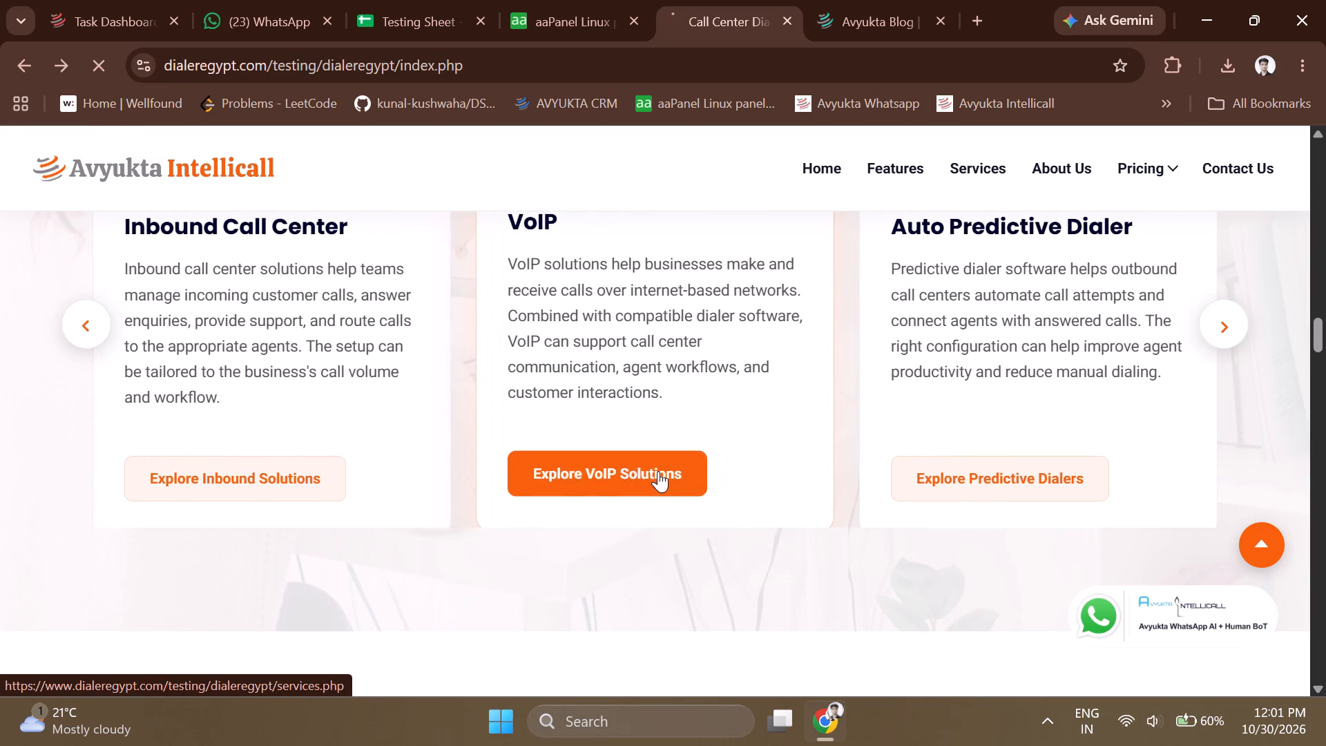
{"action": "left_click", "coordinate": [26, 65]}
Test the Explore dialer solutions and Explore AI Caller links in the home page's solutions grid, returning to the home page after each.
{"action": "scroll", "coordinate": [395, 555], "scroll_direction": "down", "scroll_amount": 1}
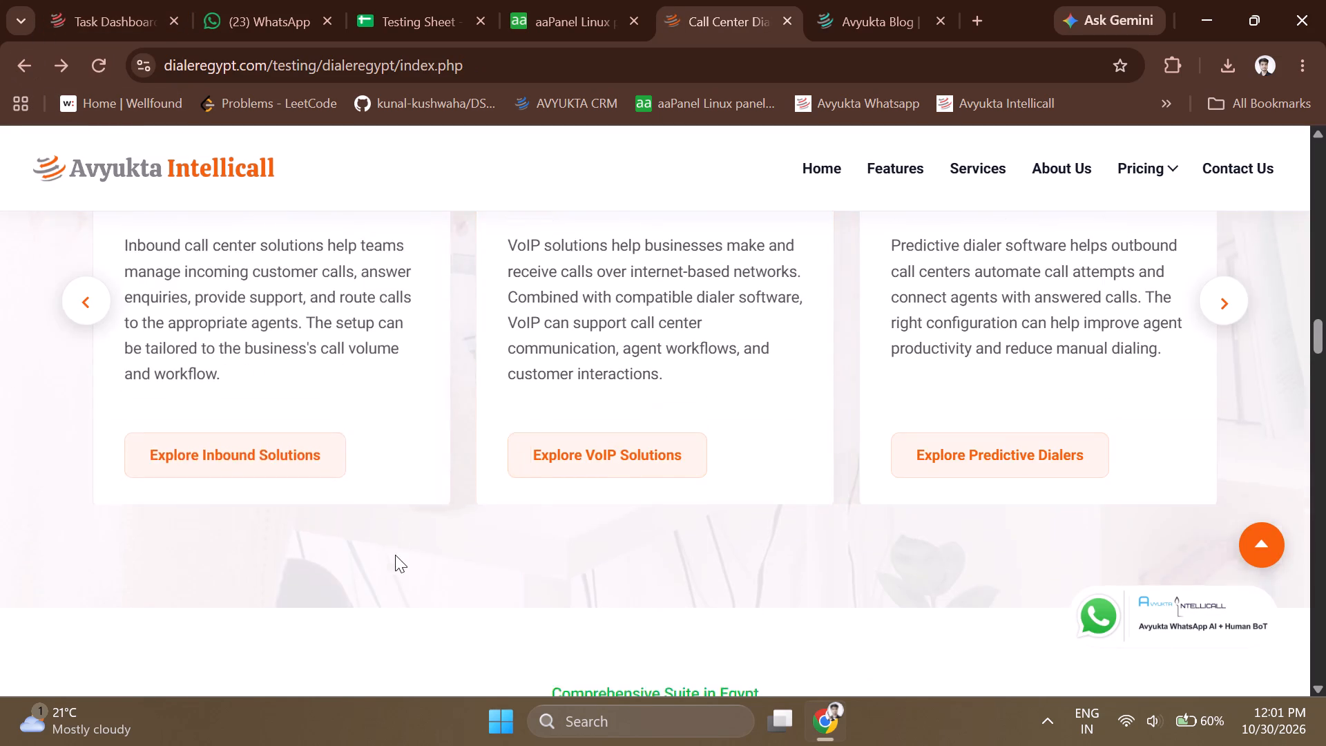
{"action": "scroll", "coordinate": [395, 555], "scroll_direction": "down", "scroll_amount": 5}
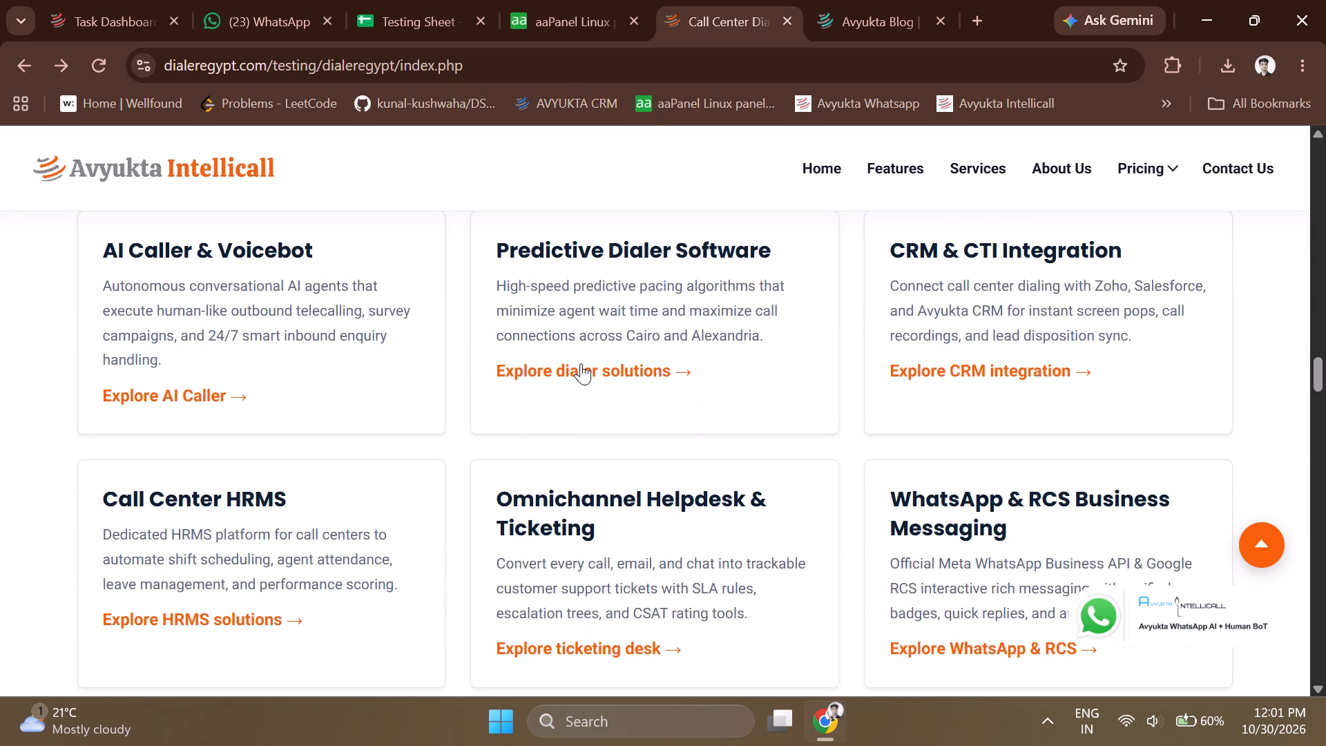
{"action": "left_click", "coordinate": [578, 374]}
{"action": "left_click", "coordinate": [17, 61]}
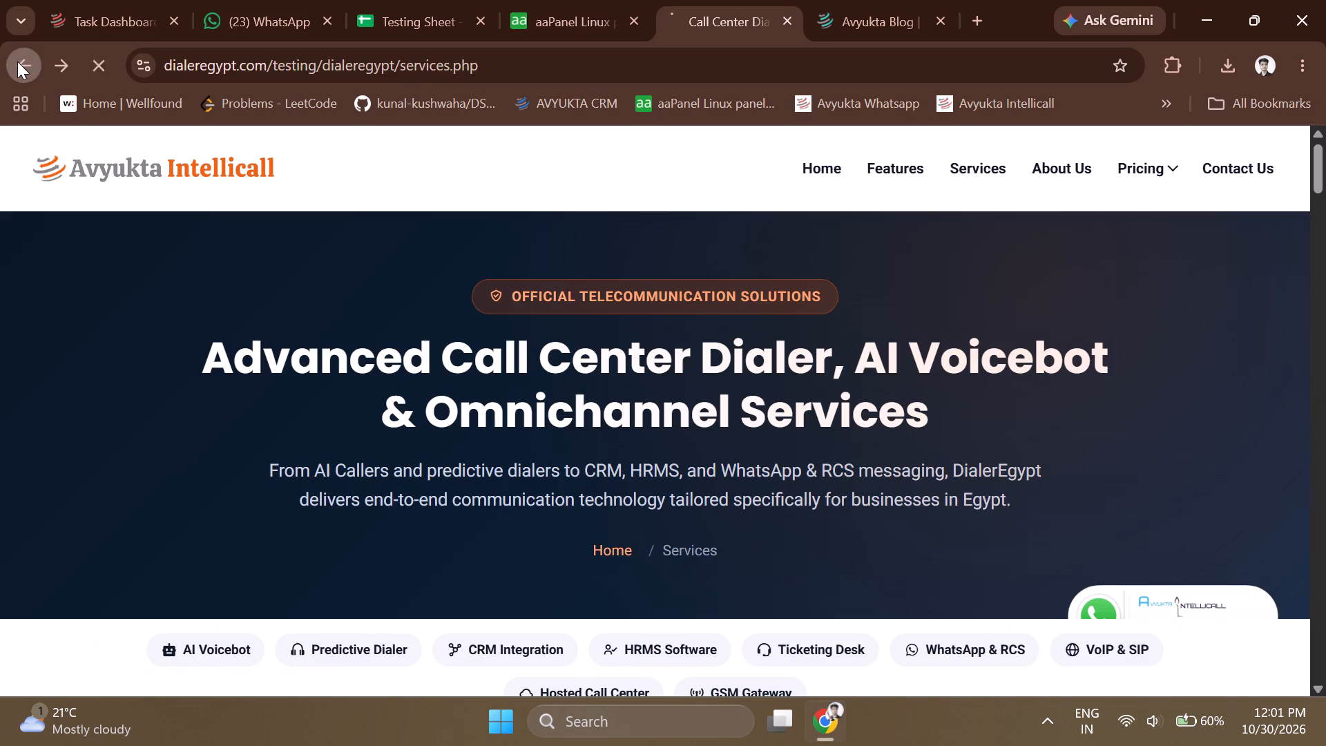
{"action": "scroll", "coordinate": [267, 339], "scroll_direction": "down", "scroll_amount": 1}
{"action": "left_click", "coordinate": [196, 252]}
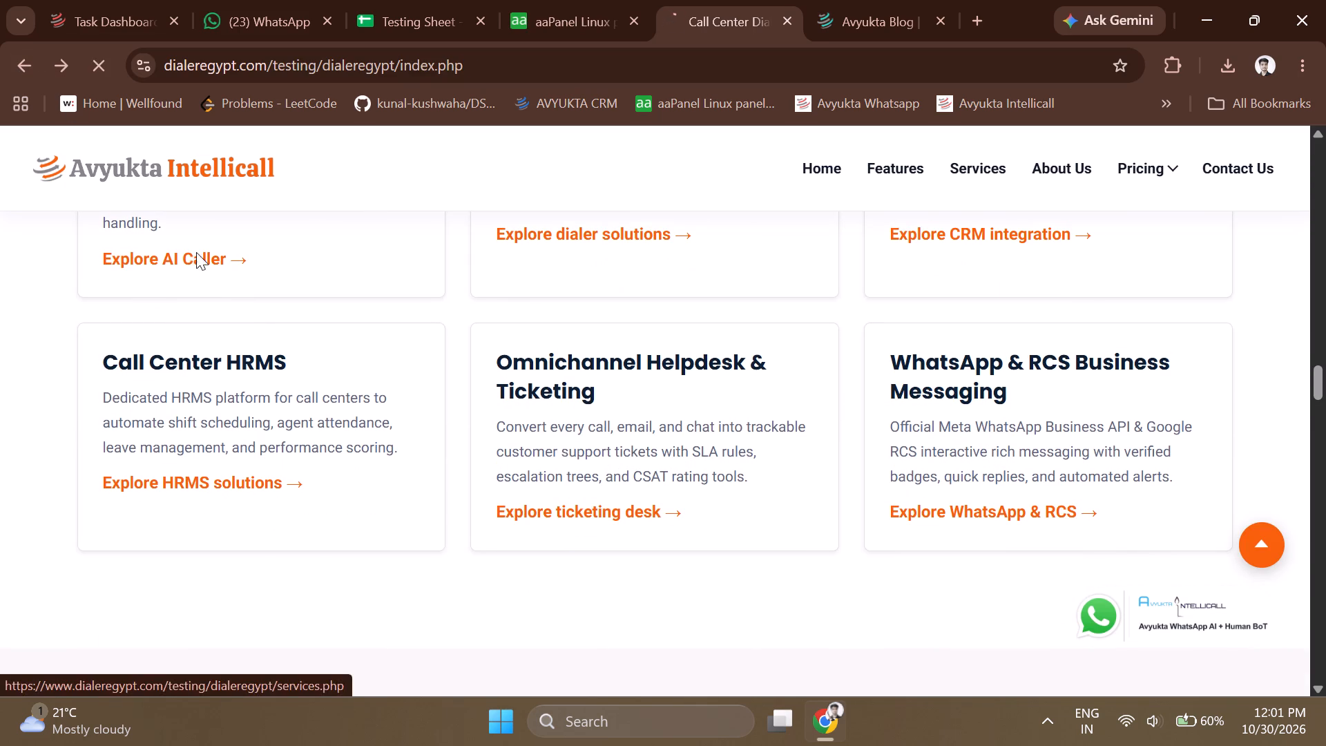
{"action": "left_click", "coordinate": [35, 69]}
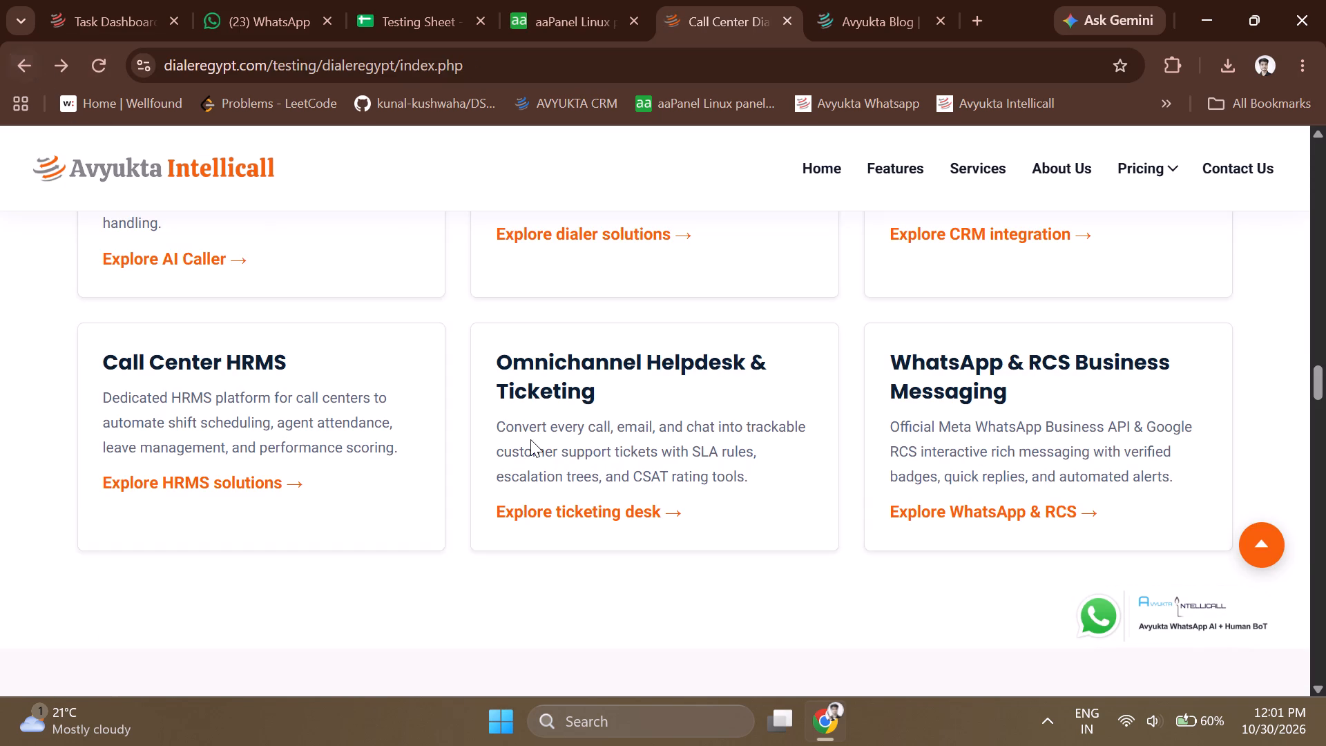
Check the rest of the home page from the solutions grid past the company statistics to the Pricing Plan section.
{"action": "scroll", "coordinate": [530, 439], "scroll_direction": "down", "scroll_amount": 6}
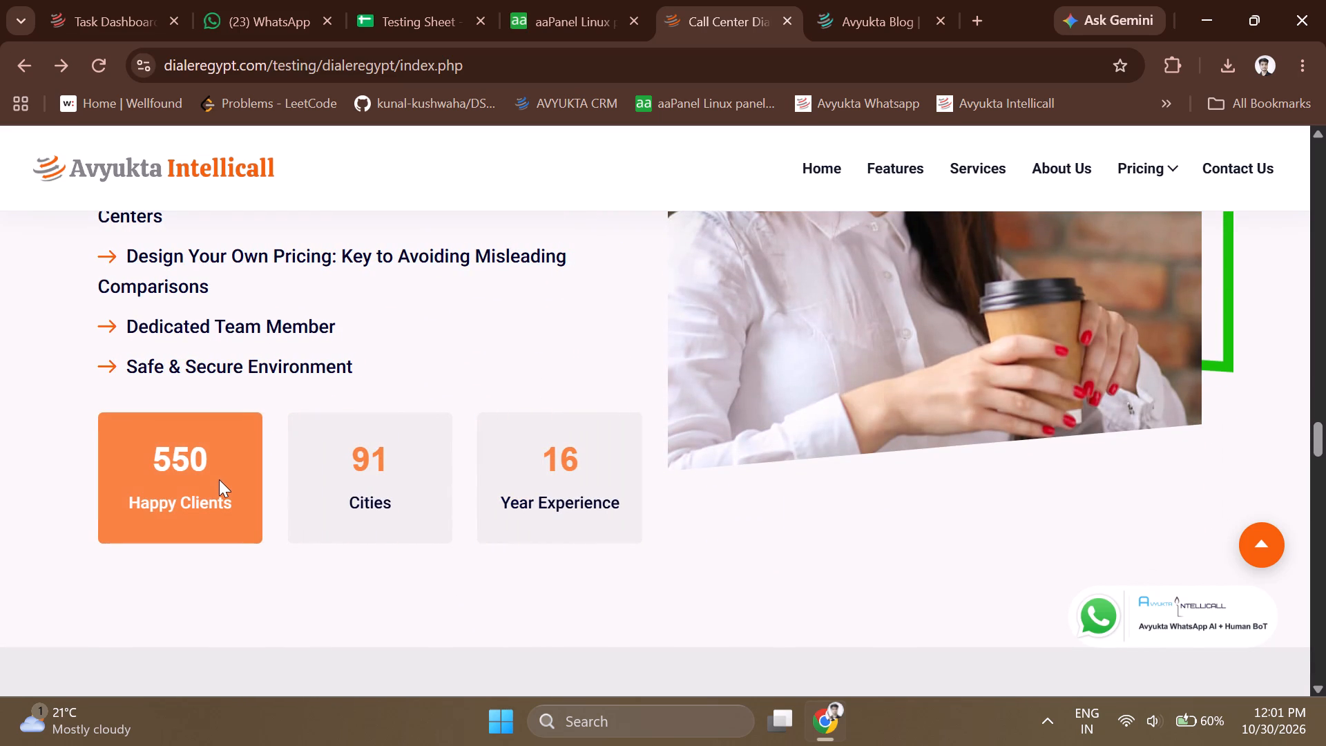
{"action": "scroll", "coordinate": [219, 479], "scroll_direction": "down", "scroll_amount": 2}
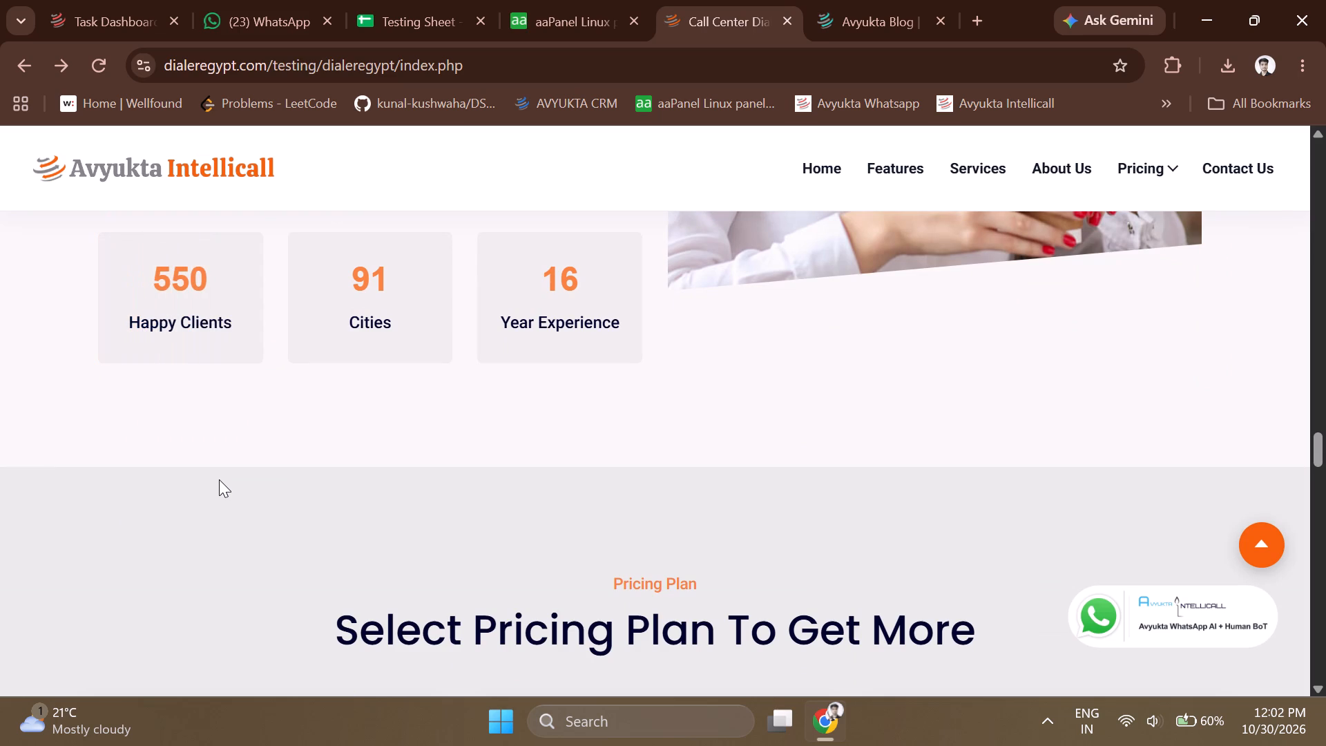
Test Purchase Now for the Avyukta CRM for Advanced and Enterprise pricing plans, closing the pop-up form after each.
{"action": "scroll", "coordinate": [219, 479], "scroll_direction": "down", "scroll_amount": 4}
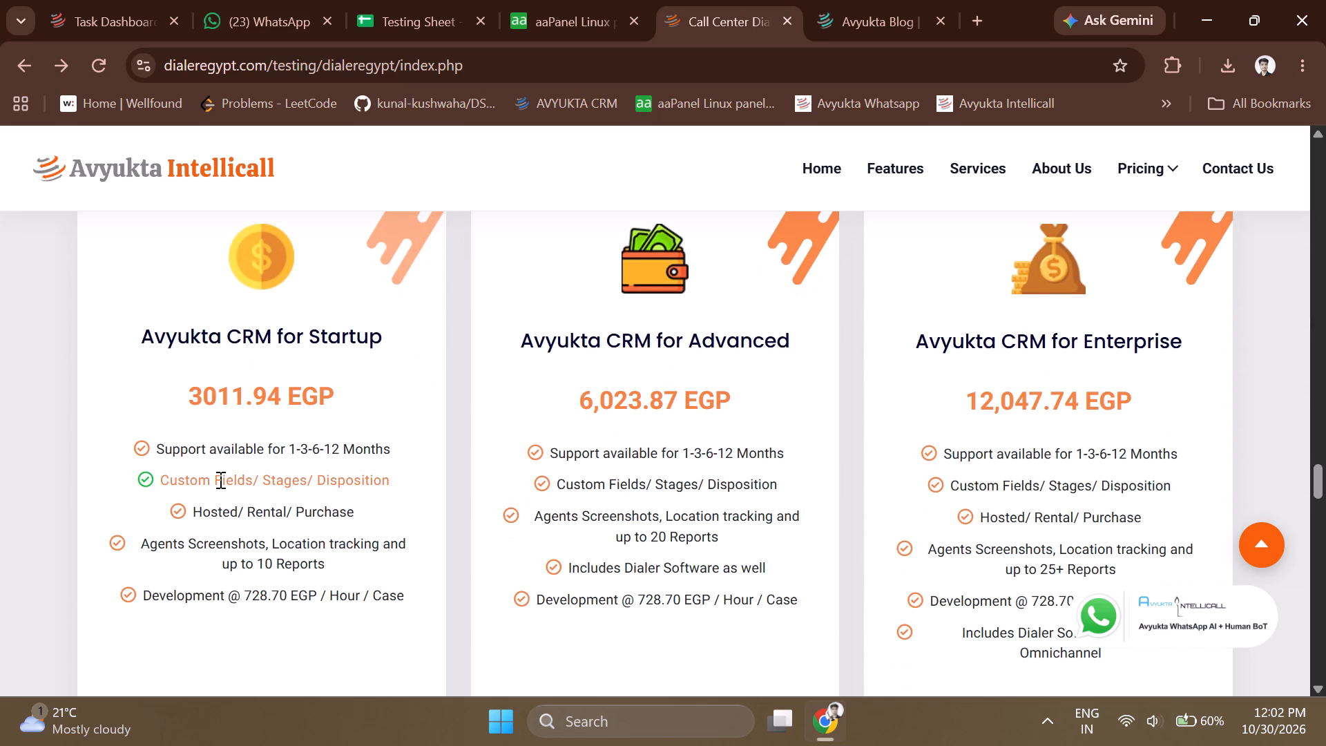
{"action": "scroll", "coordinate": [219, 479], "scroll_direction": "down", "scroll_amount": 3}
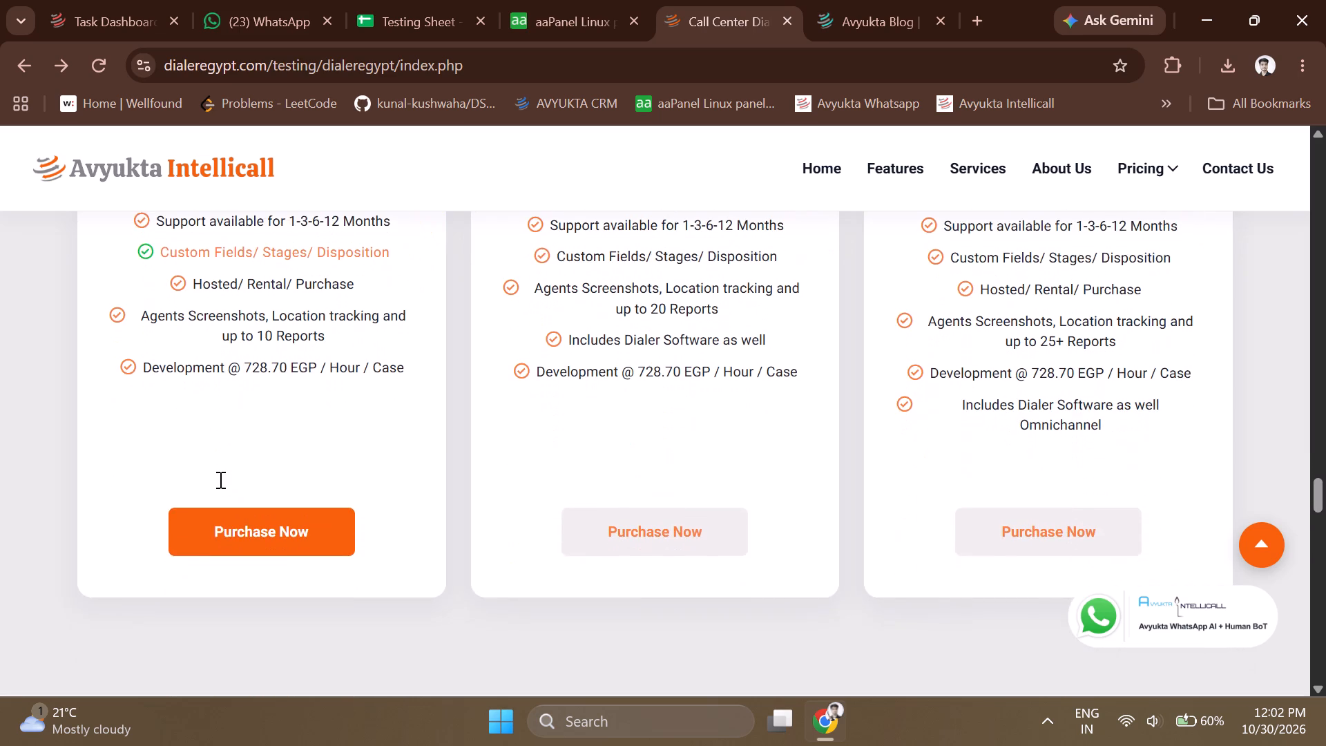
{"action": "scroll", "coordinate": [219, 479], "scroll_direction": "down", "scroll_amount": 1}
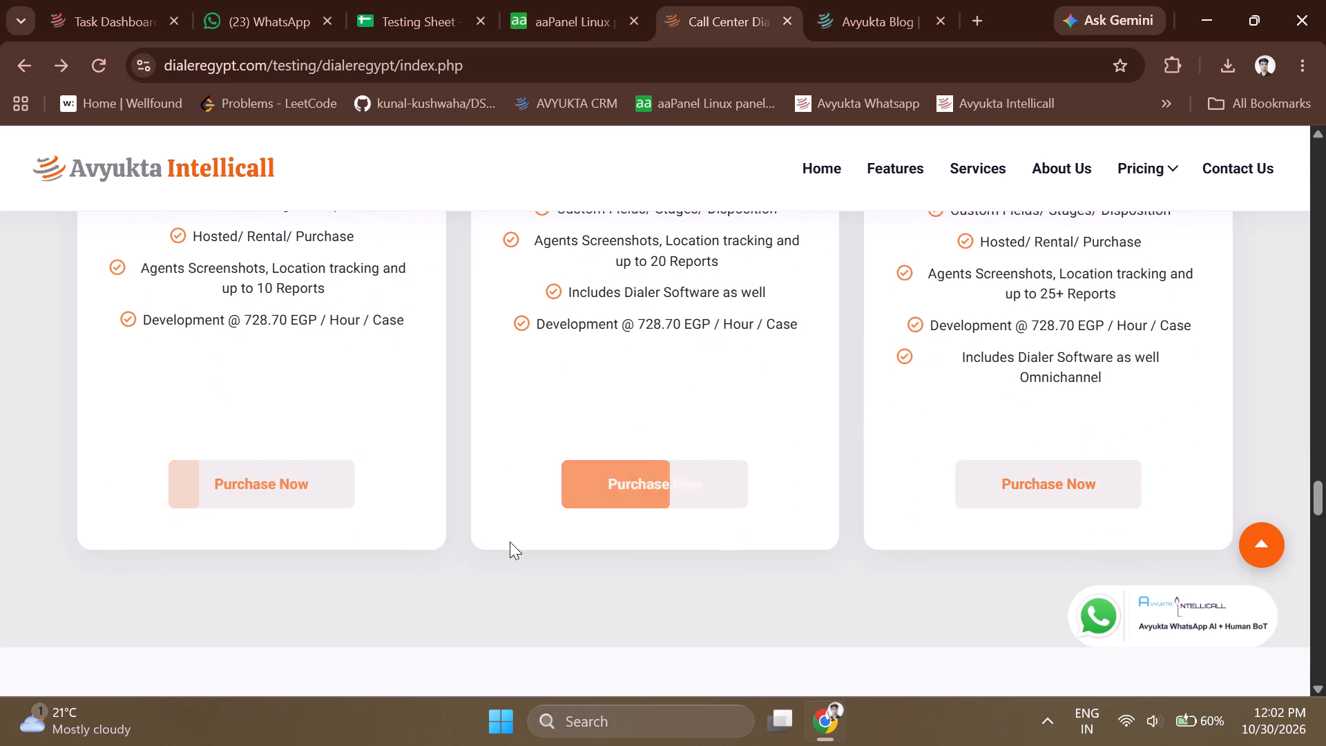
{"action": "left_click", "coordinate": [698, 486]}
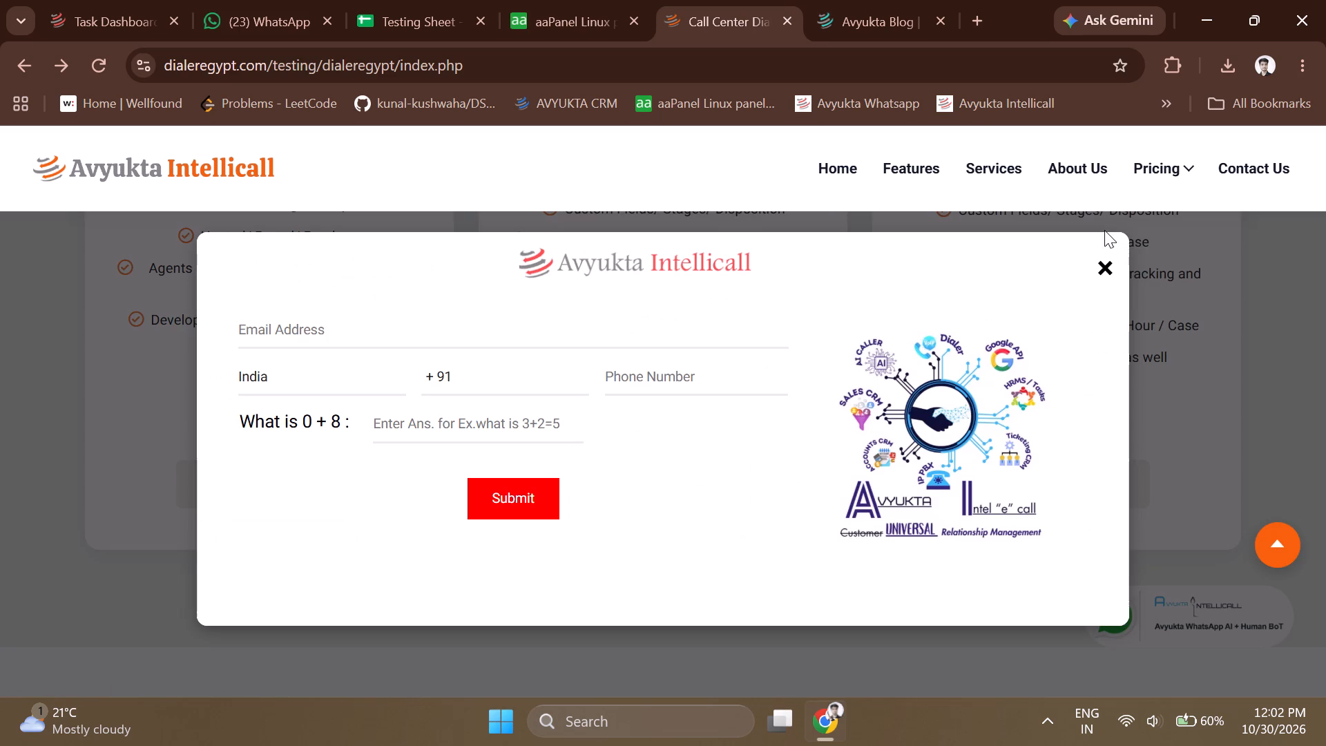
{"action": "left_click", "coordinate": [1111, 270]}
{"action": "left_click", "coordinate": [974, 497]}
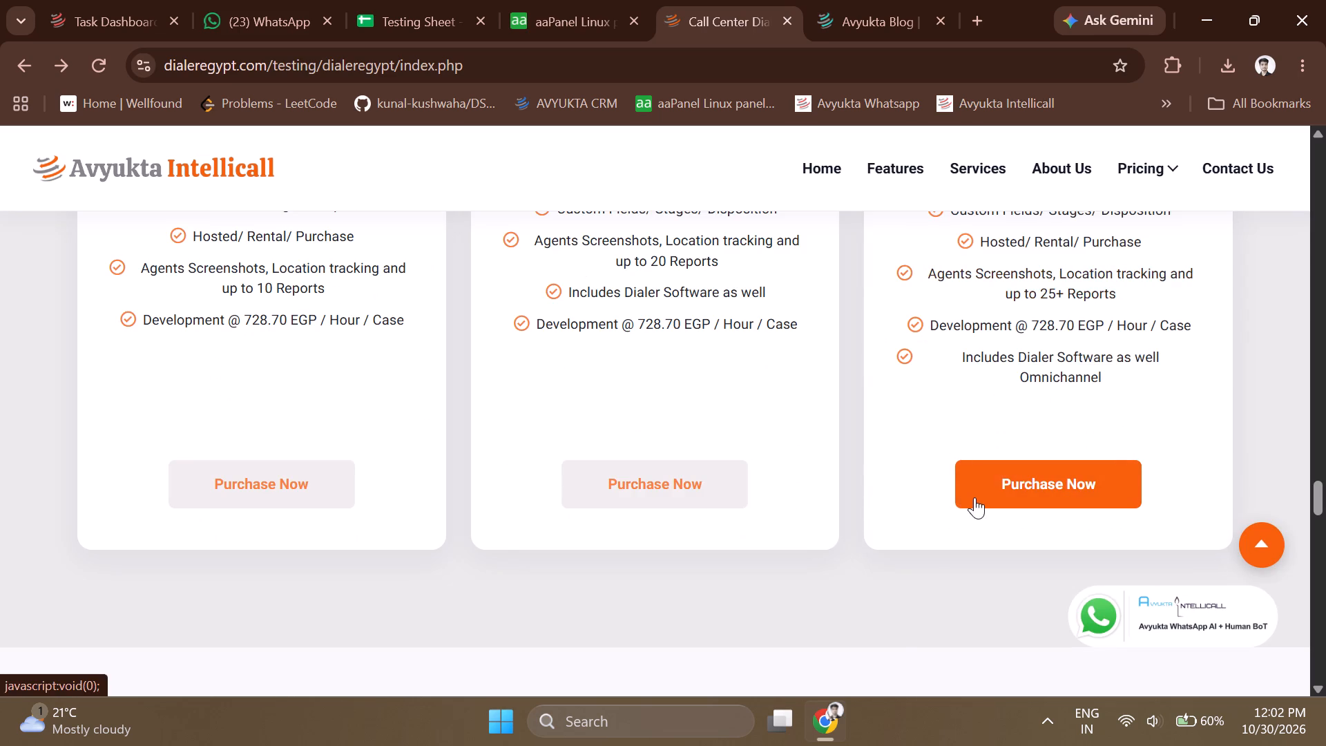
{"action": "left_click", "coordinate": [1113, 267]}
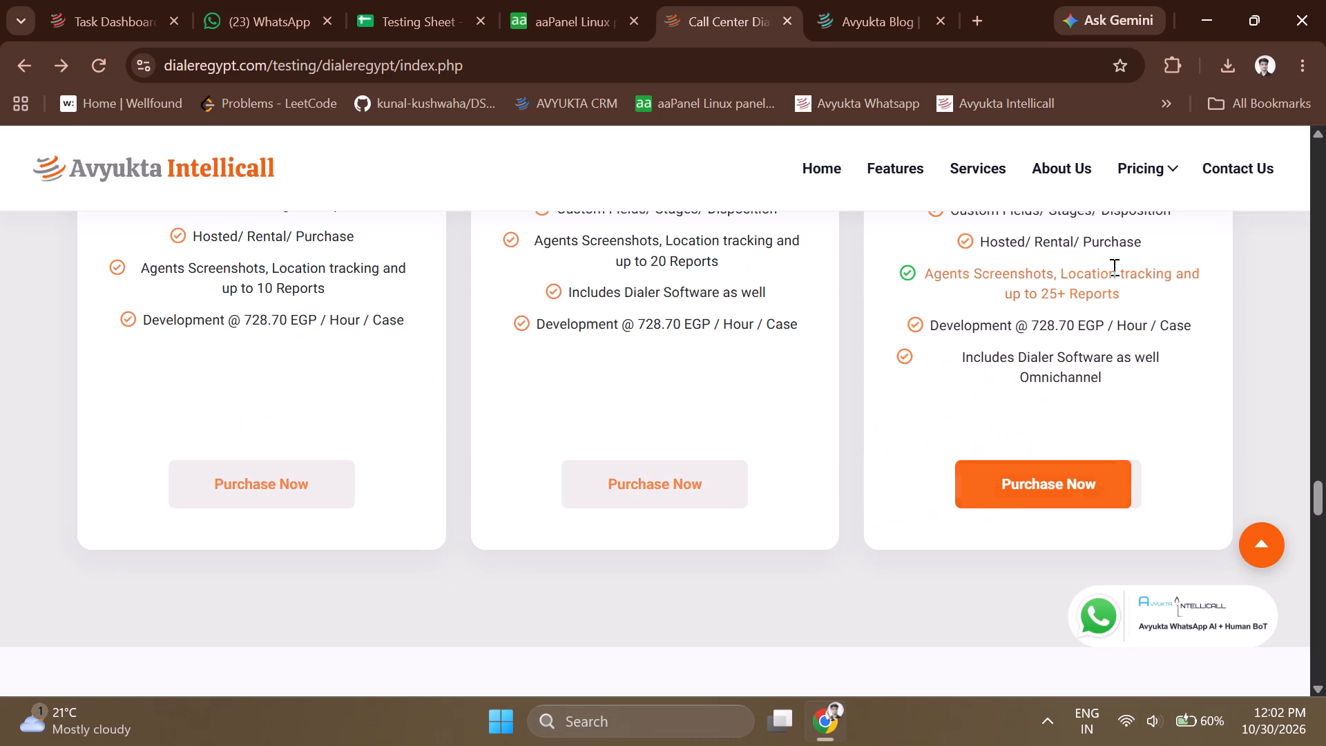
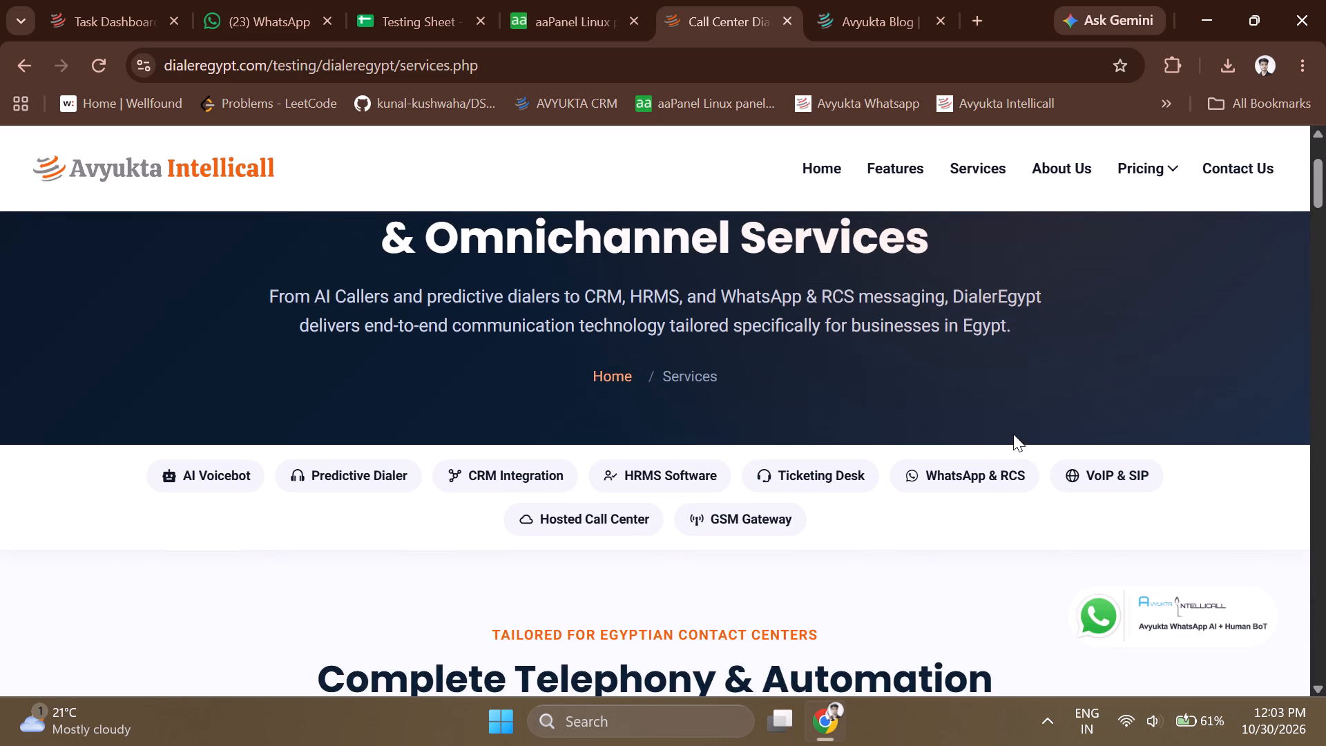
Examine the hero banner and service category bar at the top of the test site's Services page.
{"action": "scroll", "coordinate": [1013, 434], "scroll_direction": "up", "scroll_amount": 1}
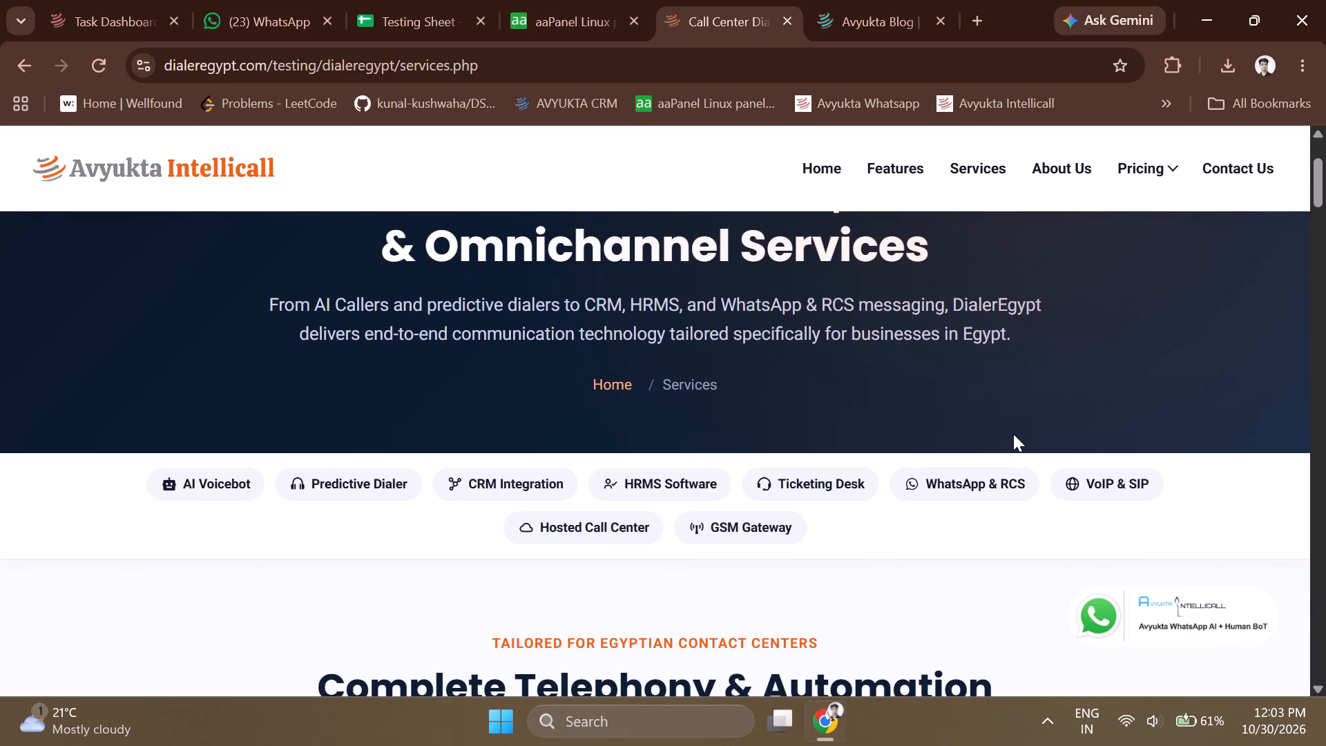
{"action": "scroll", "coordinate": [1013, 434], "scroll_direction": "up", "scroll_amount": 1}
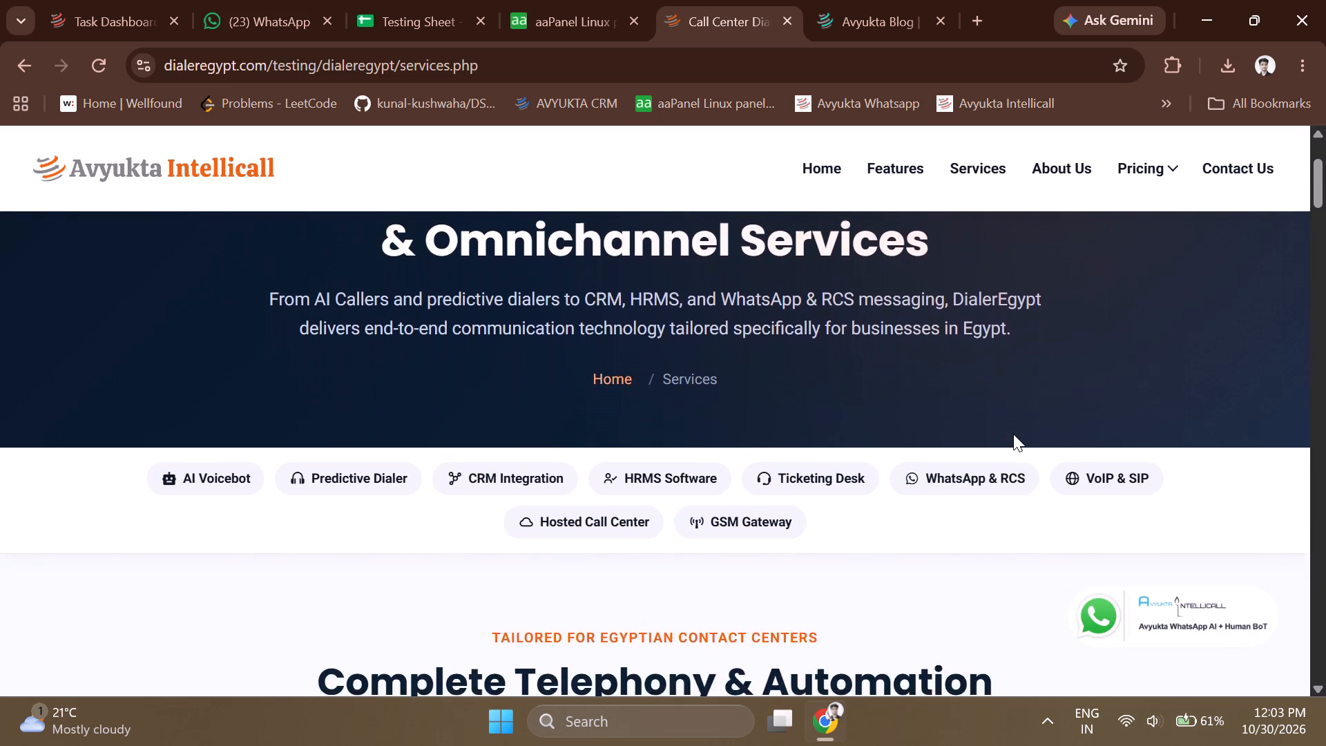
{"action": "scroll", "coordinate": [1013, 434], "scroll_direction": "up", "scroll_amount": 1}
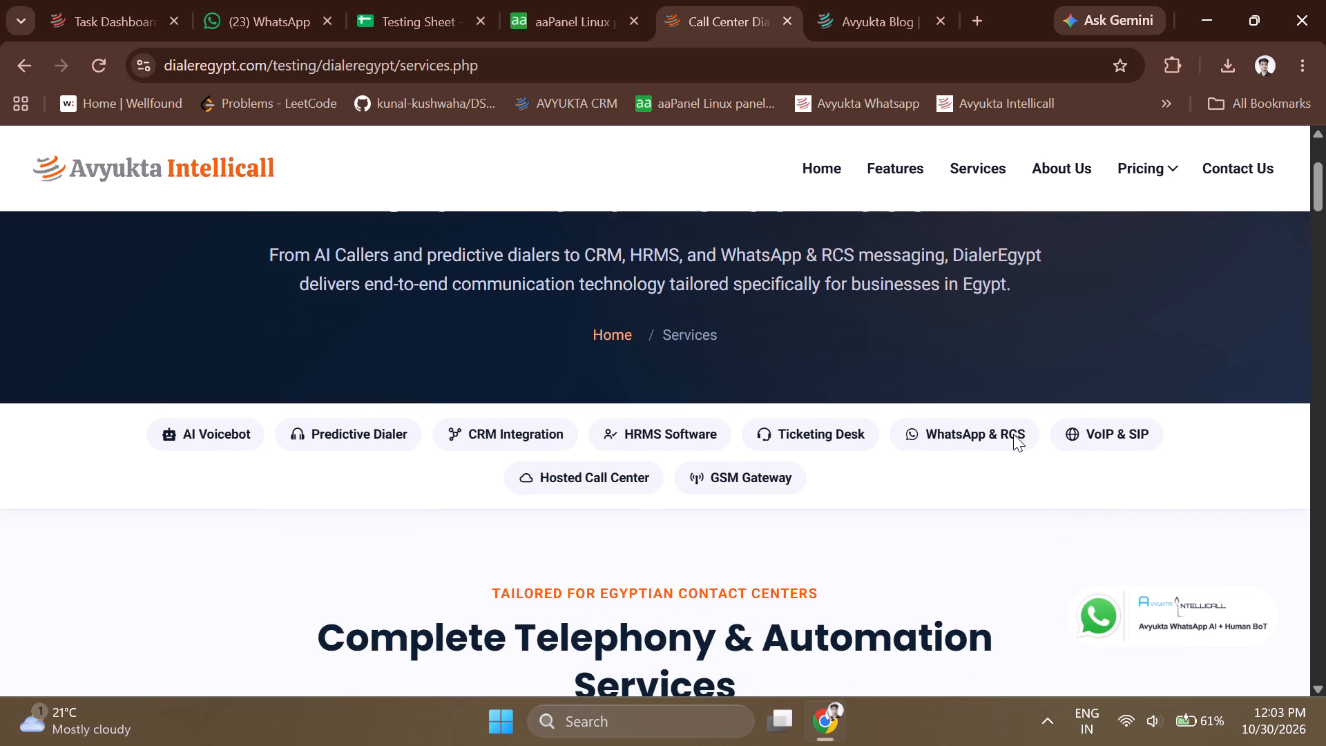
{"action": "scroll", "coordinate": [1013, 434], "scroll_direction": "up", "scroll_amount": 1}
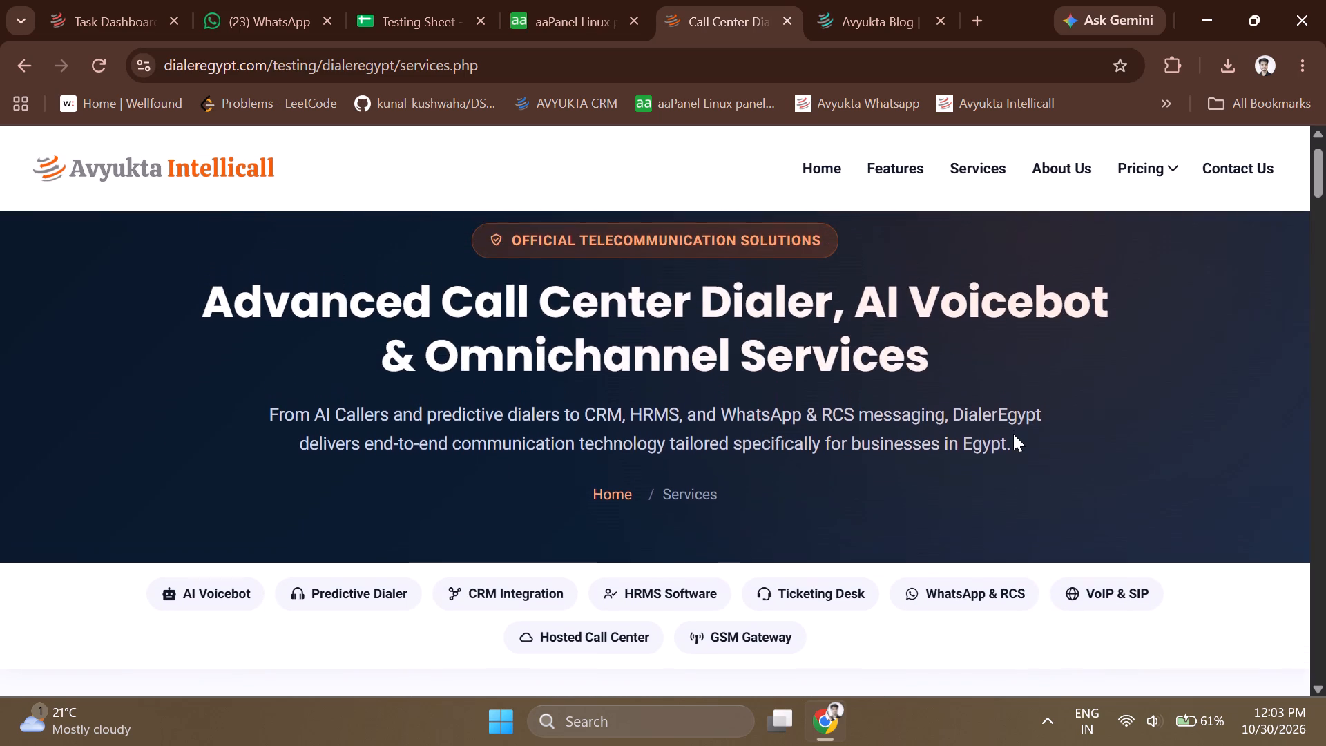
{"action": "scroll", "coordinate": [1013, 434], "scroll_direction": "up", "scroll_amount": 1}
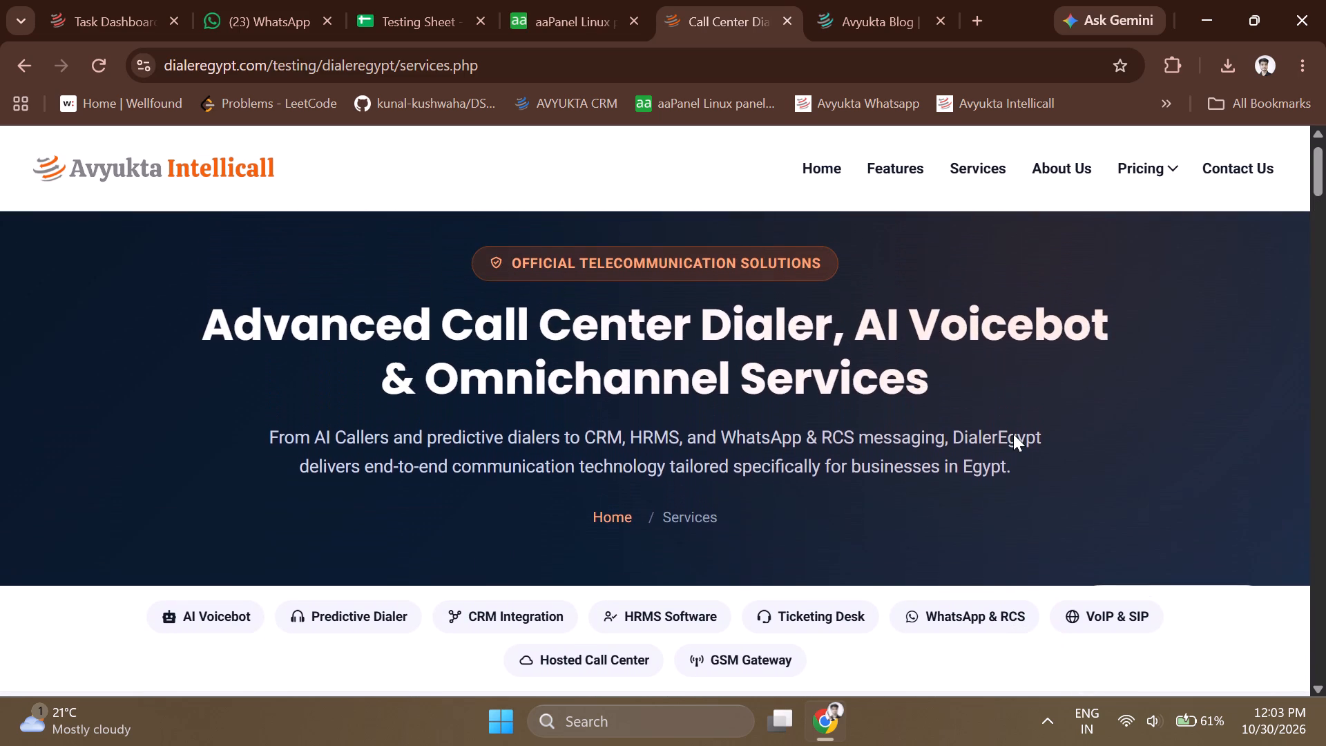
{"action": "scroll", "coordinate": [1013, 434], "scroll_direction": "up", "scroll_amount": 1}
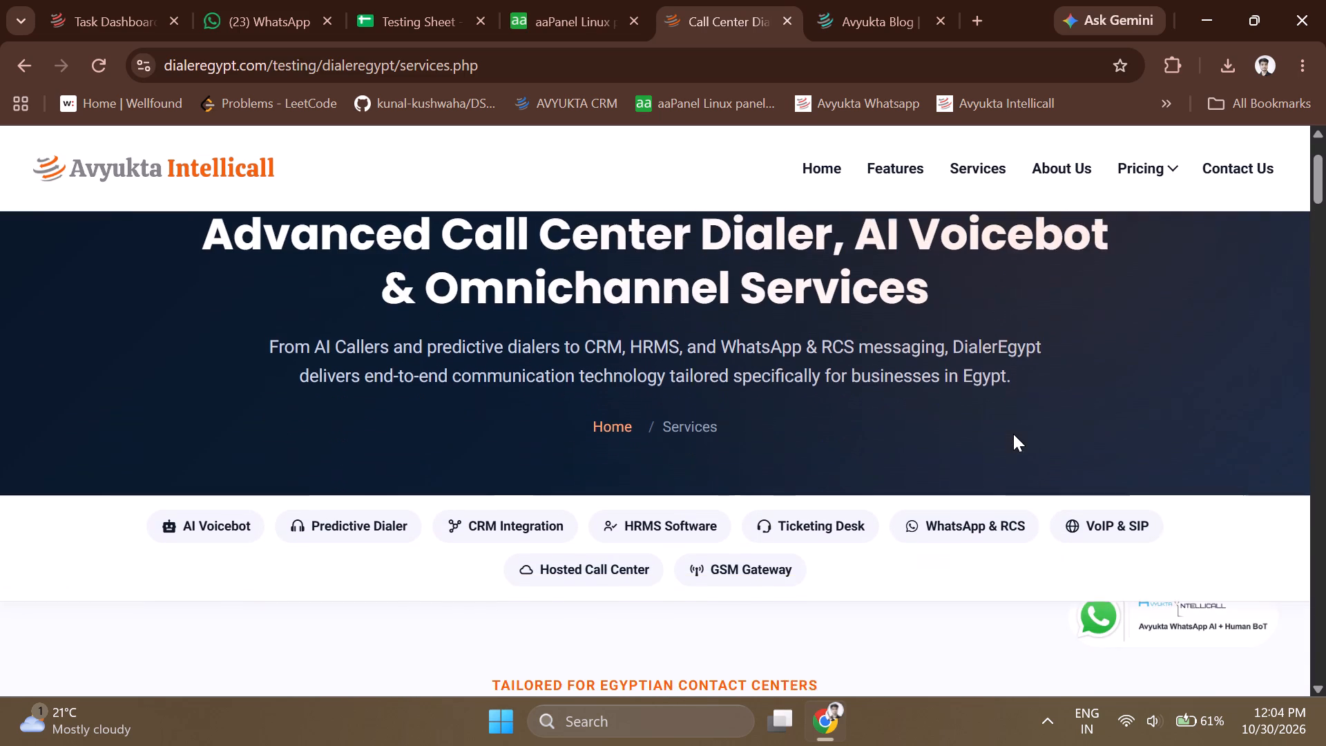
{"action": "scroll", "coordinate": [1013, 434], "scroll_direction": "up", "scroll_amount": 1}
Reload the Services page and check how its hero banner, category bar and floating WhatsApp widget behave near the top.
{"action": "left_click", "coordinate": [984, 179]}
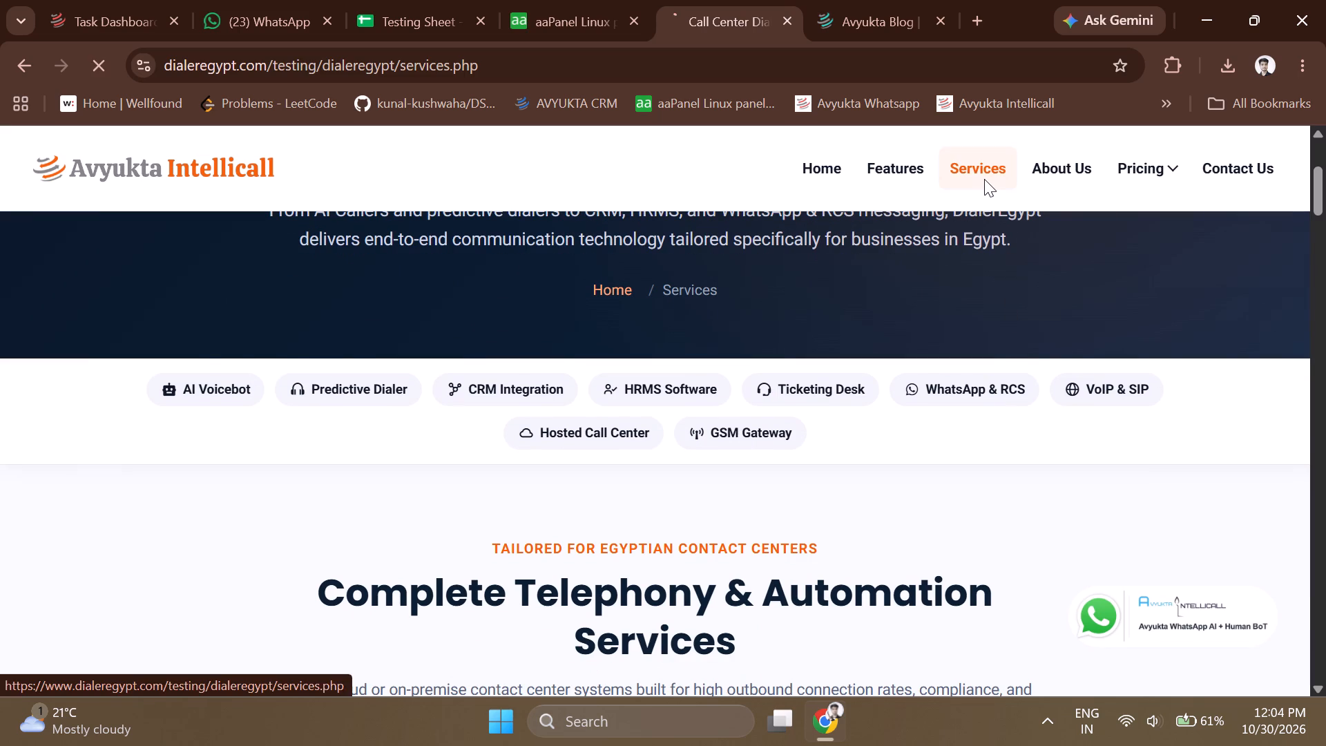
{"action": "scroll", "coordinate": [1024, 394], "scroll_direction": "up", "scroll_amount": 1}
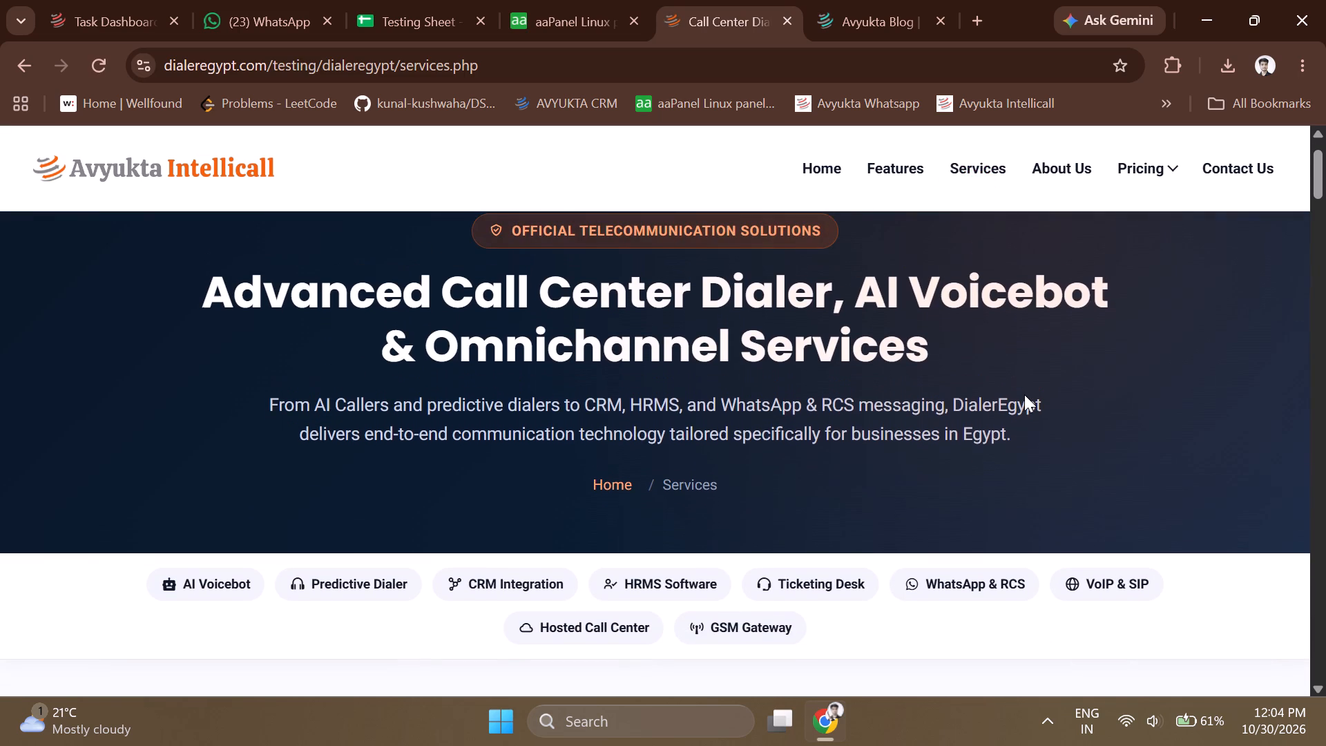
{"action": "scroll", "coordinate": [1024, 394], "scroll_direction": "up", "scroll_amount": 1}
{"action": "scroll", "coordinate": [1024, 394], "scroll_direction": "right", "scroll_amount": 1}
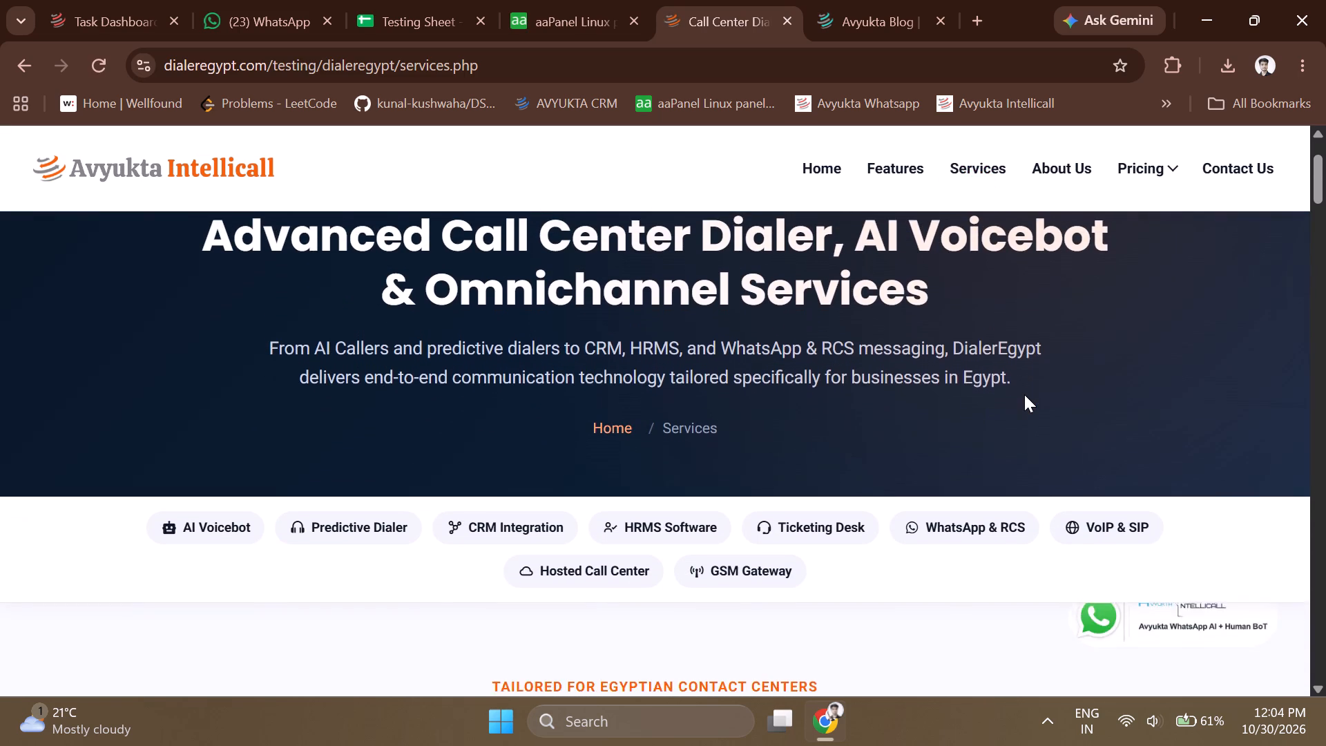
{"action": "scroll", "coordinate": [1024, 394], "scroll_direction": "right", "scroll_amount": 2}
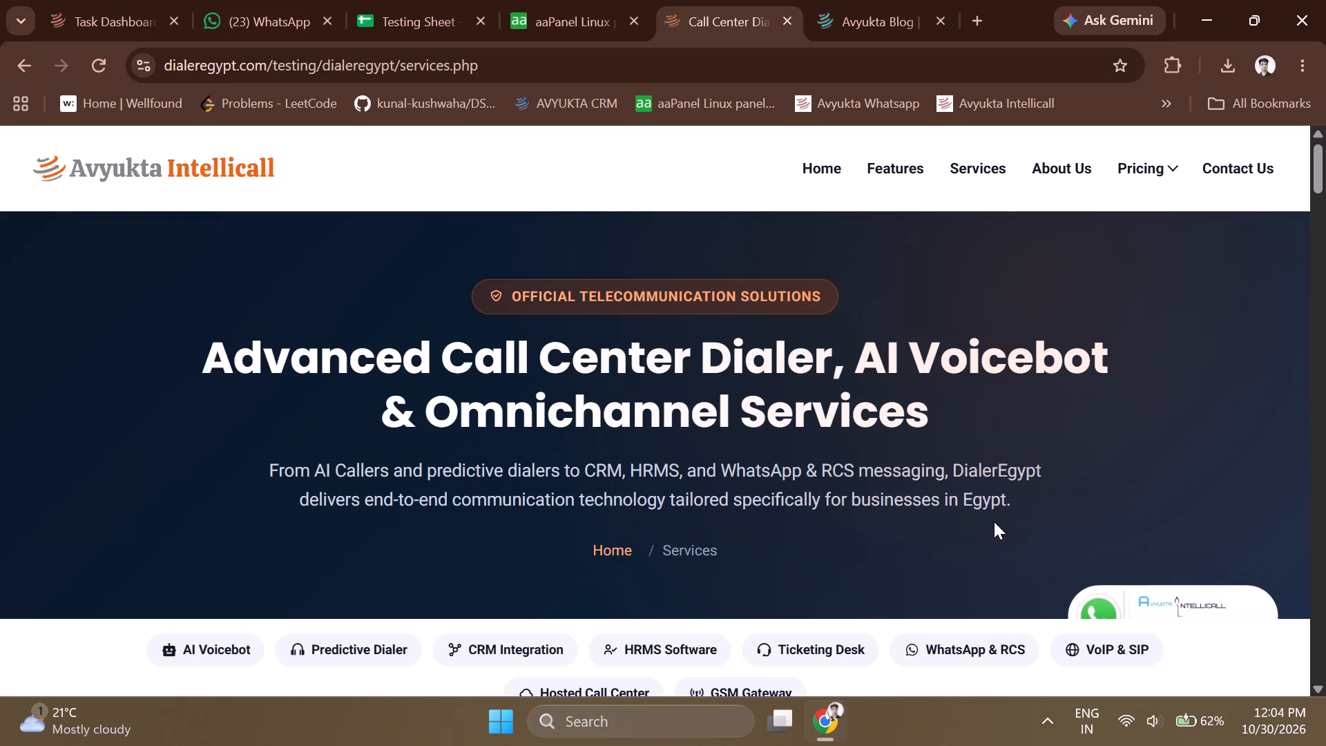
{"action": "scroll", "coordinate": [1064, 546], "scroll_direction": "down", "scroll_amount": 1}
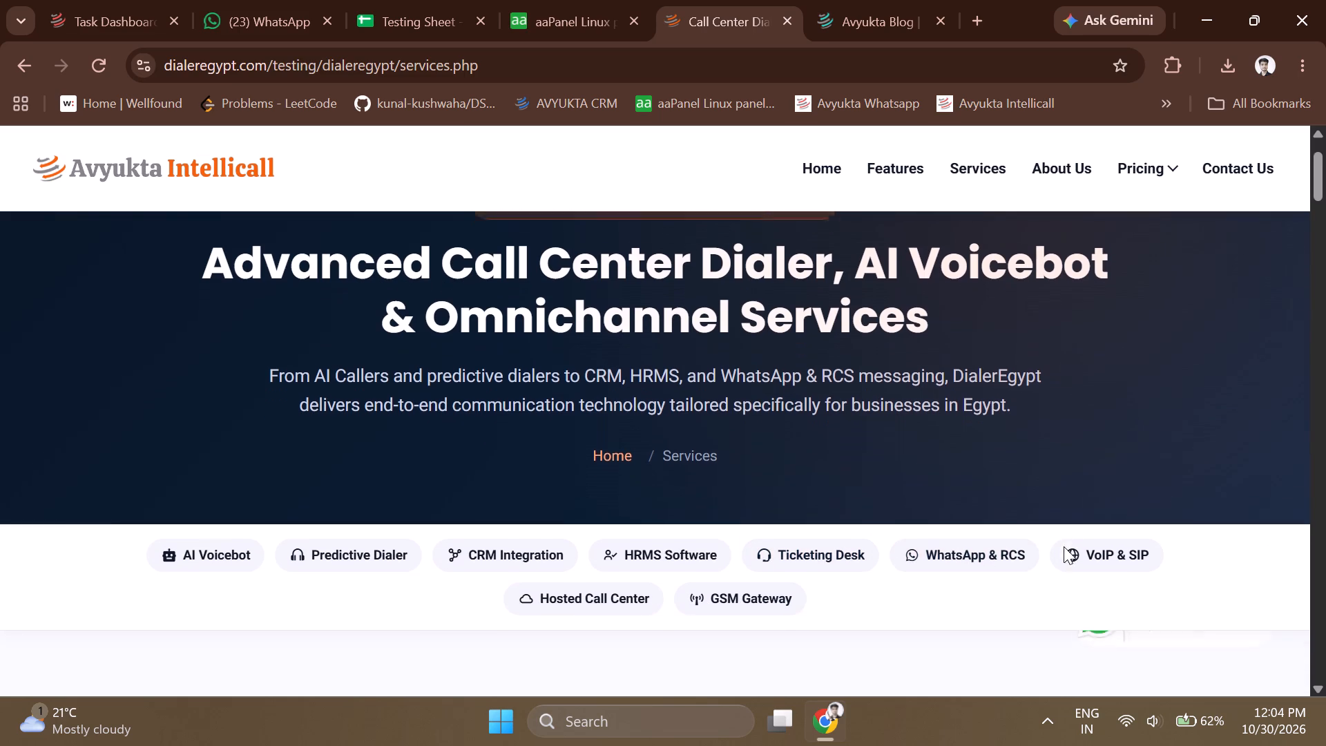
{"action": "scroll", "coordinate": [1064, 546], "scroll_direction": "down", "scroll_amount": 2}
{"action": "scroll", "coordinate": [1135, 523], "scroll_direction": "up", "scroll_amount": 1}
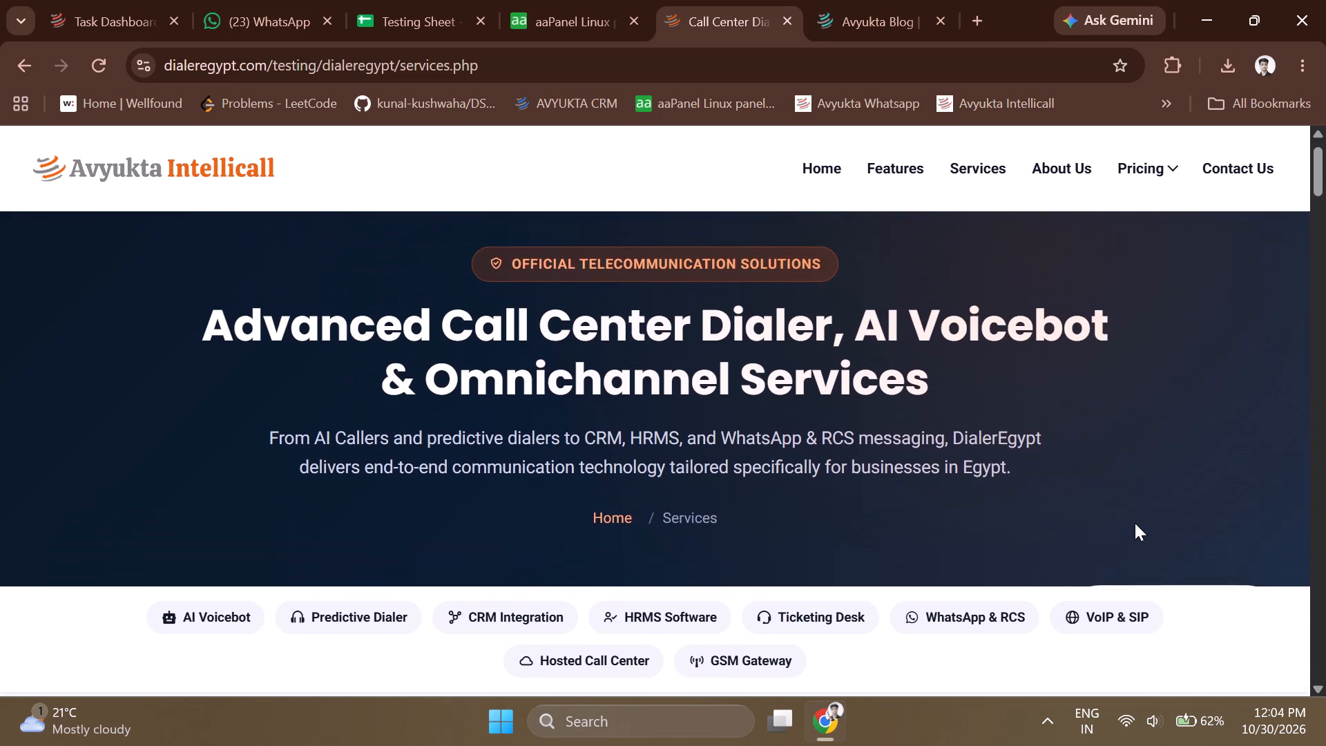
{"action": "scroll", "coordinate": [1135, 523], "scroll_direction": "up", "scroll_amount": 1}
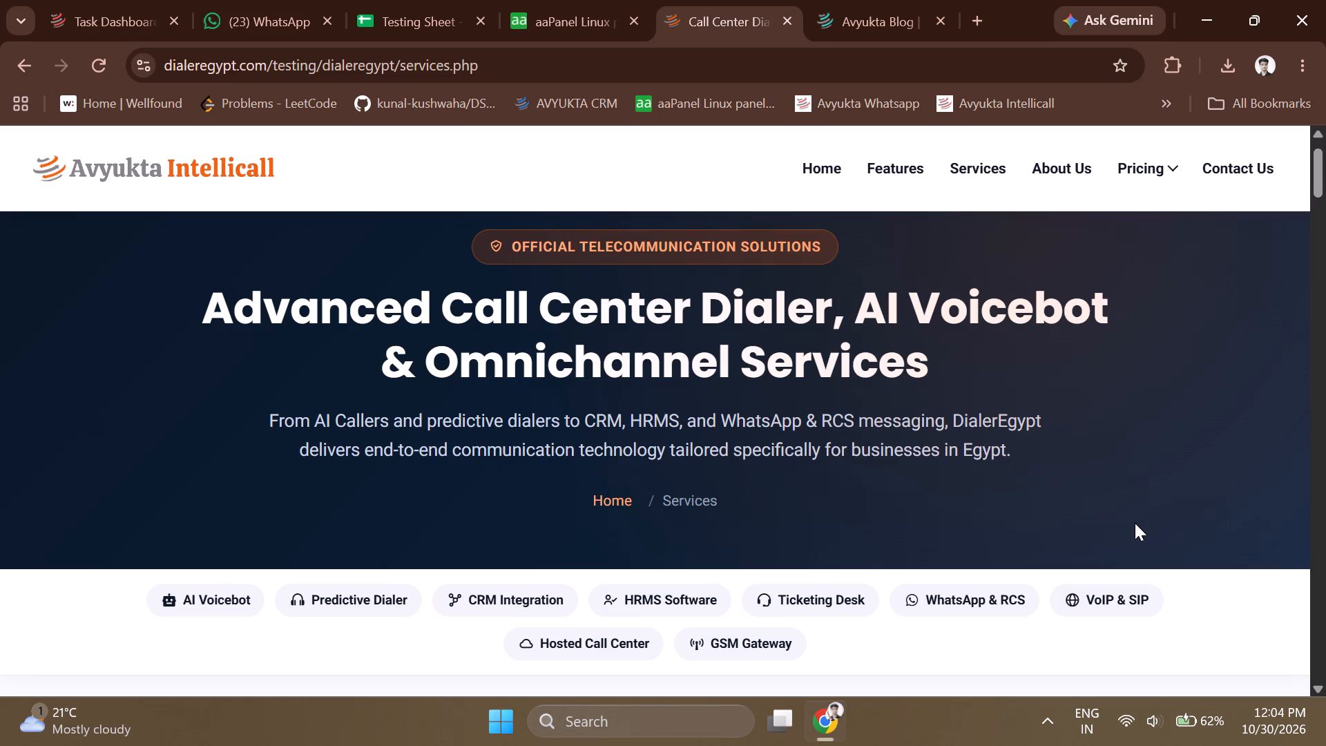
{"action": "scroll", "coordinate": [1030, 482], "scroll_direction": "down", "scroll_amount": 3}
{"action": "scroll", "coordinate": [1030, 482], "scroll_direction": "up", "scroll_amount": 2}
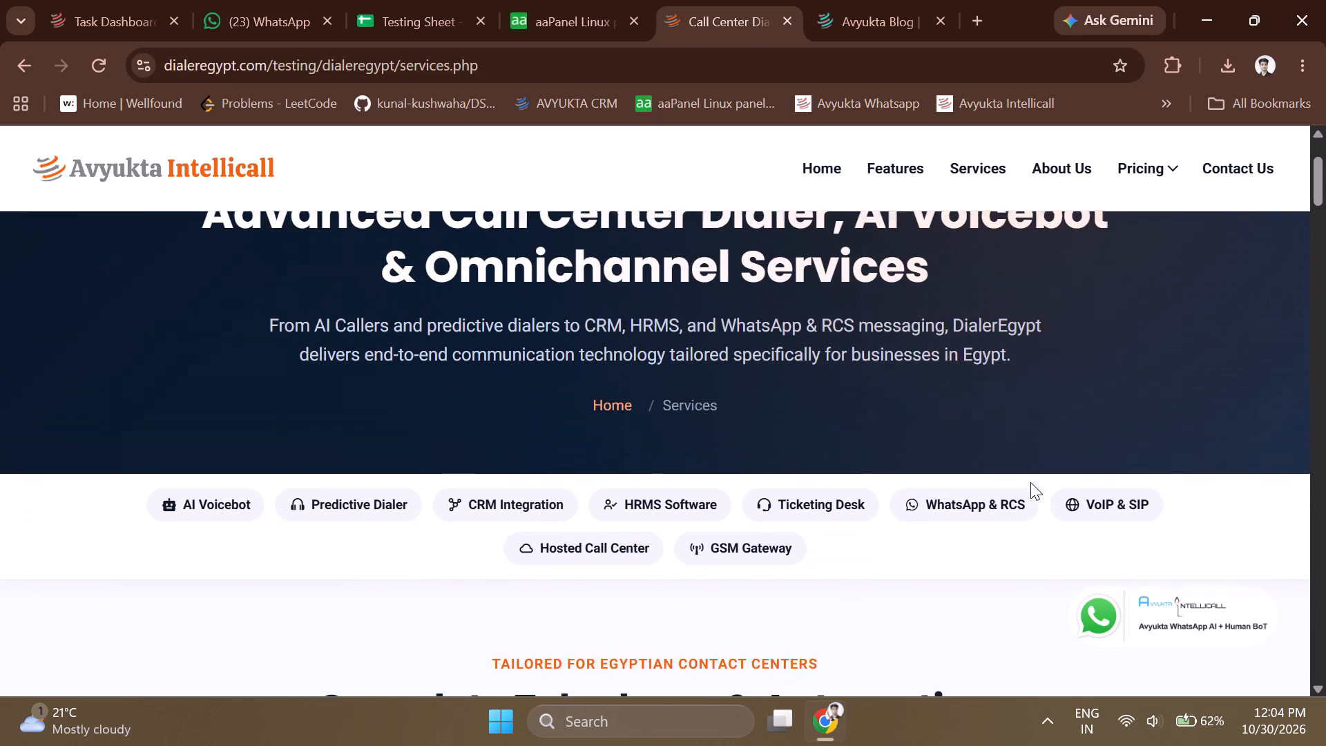
{"action": "scroll", "coordinate": [1030, 482], "scroll_direction": "up", "scroll_amount": 2}
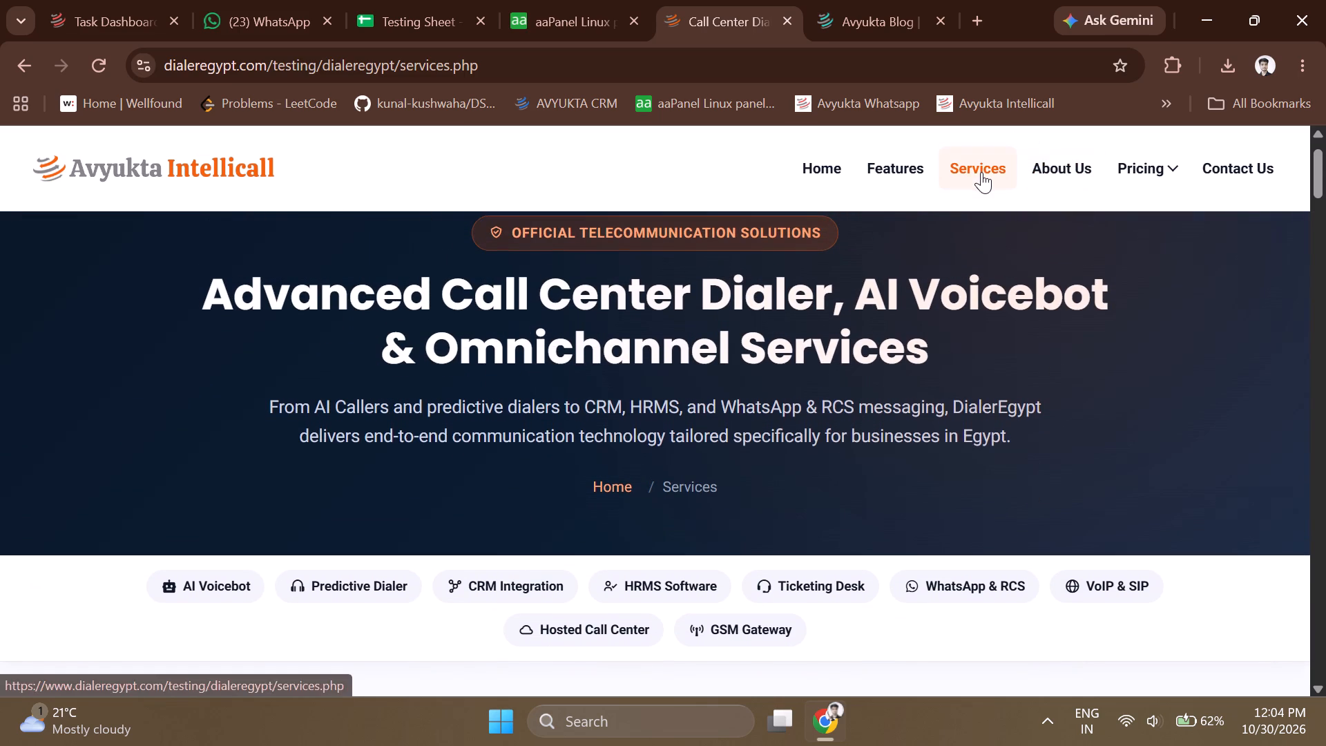
Open the Services, About Us and Features pages in turn to compare their top sections.
{"action": "left_click", "coordinate": [981, 172]}
{"action": "left_click", "coordinate": [1083, 169]}
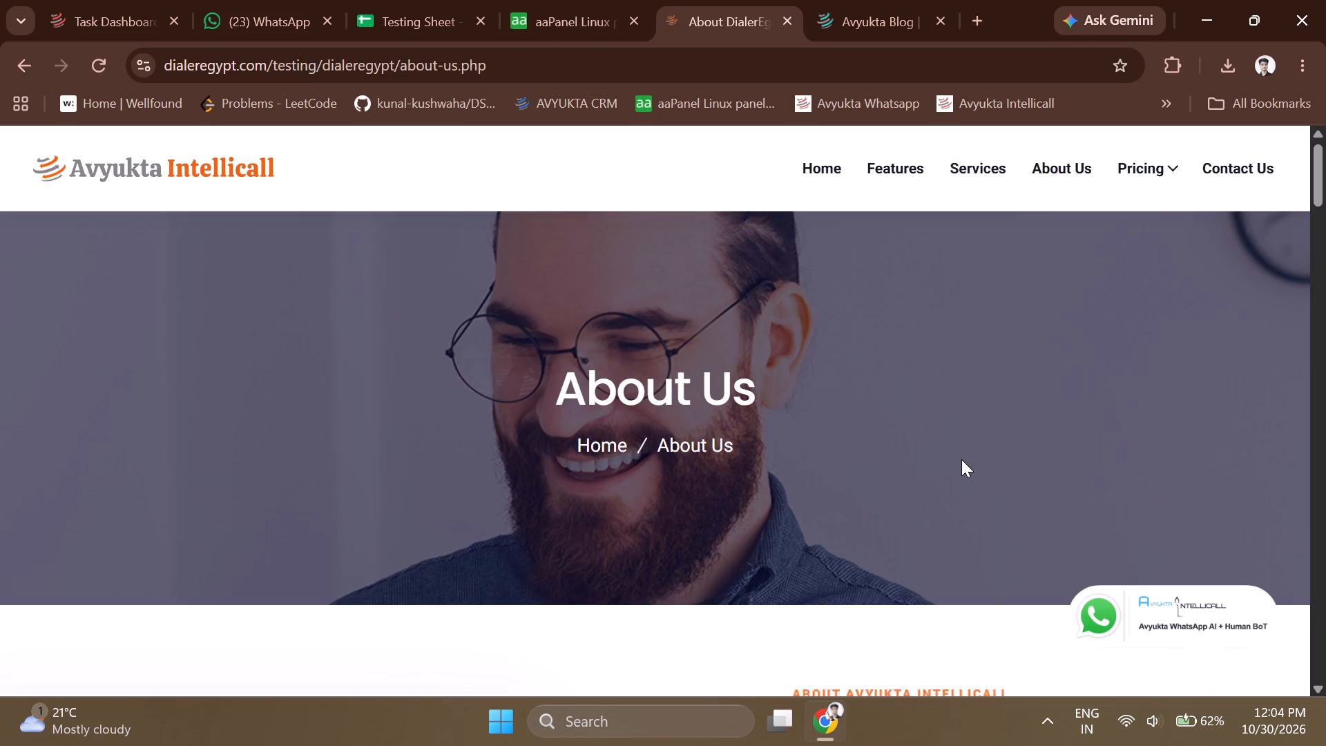
{"action": "scroll", "coordinate": [961, 459], "scroll_direction": "right", "scroll_amount": 1}
{"action": "left_click", "coordinate": [890, 167]}
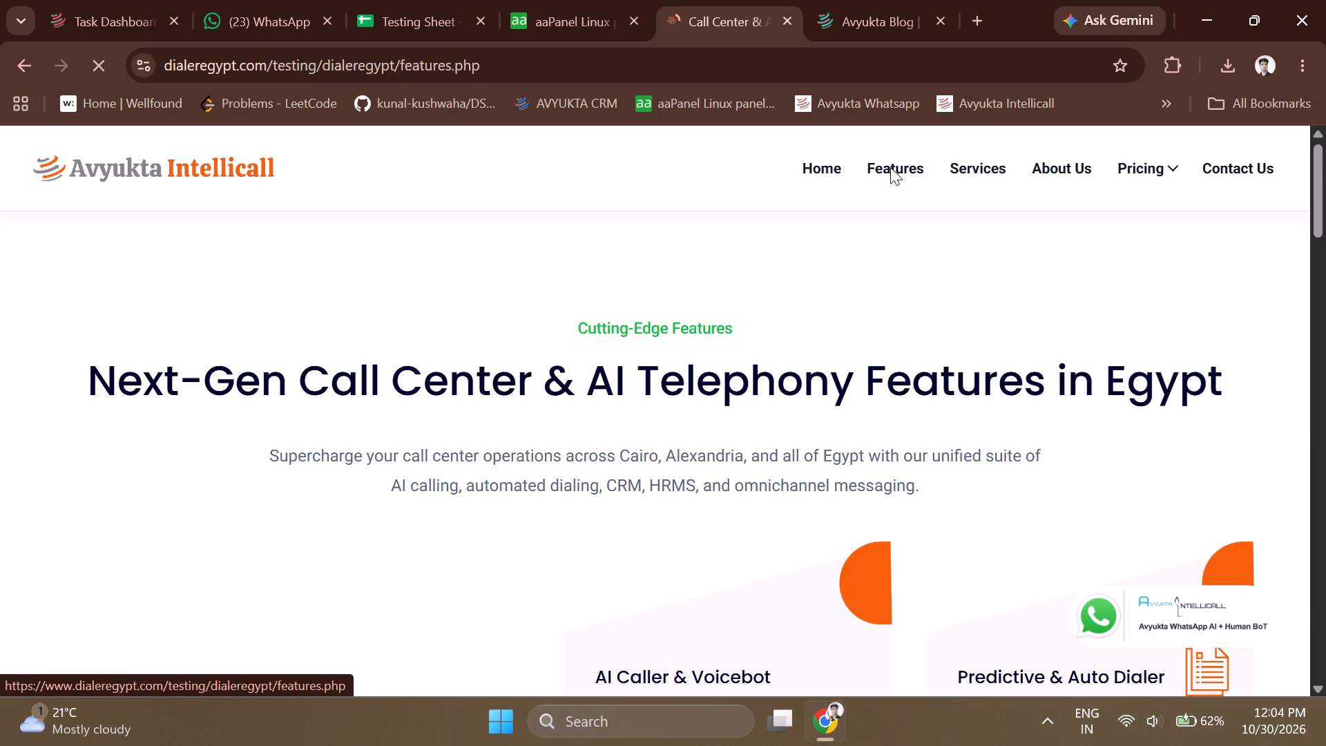
{"action": "scroll", "coordinate": [896, 269], "scroll_direction": "right", "scroll_amount": 1}
Return to the Services page and test its back-to-top control from further down the page.
{"action": "left_click", "coordinate": [948, 180]}
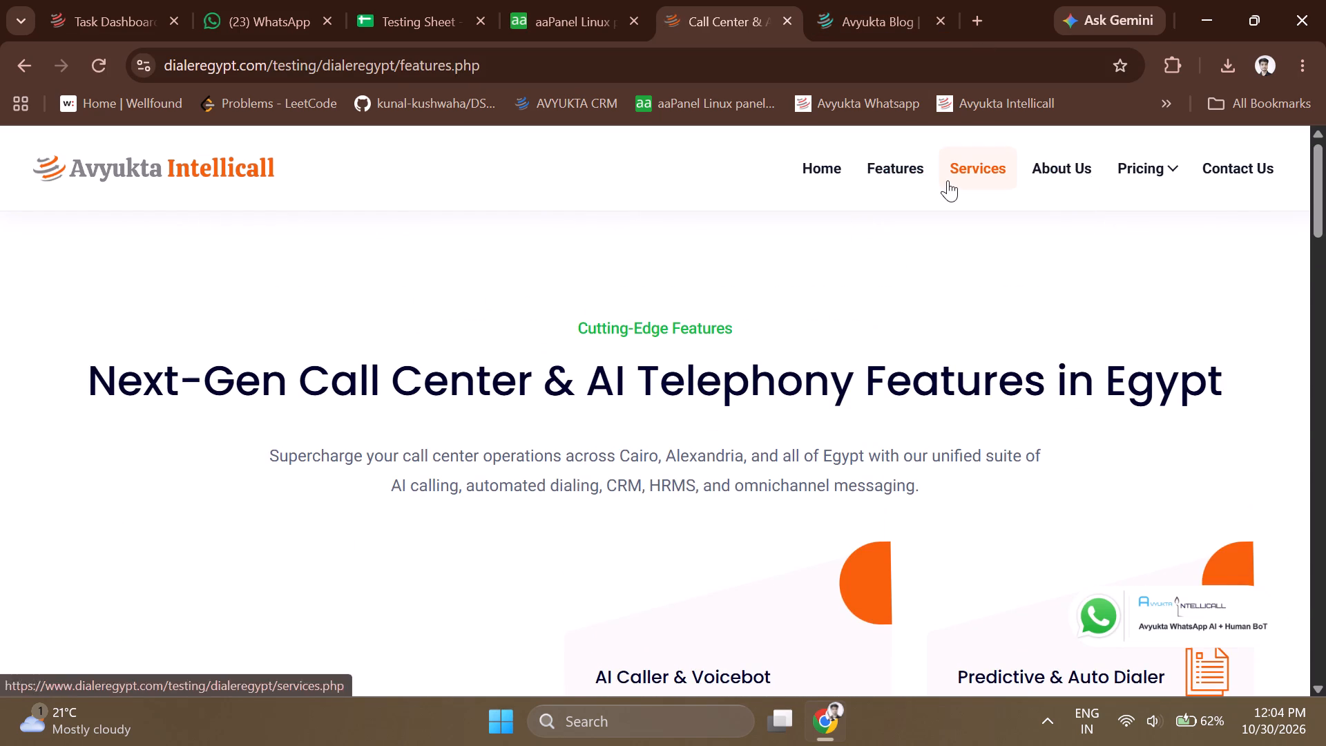
{"action": "scroll", "coordinate": [922, 441], "scroll_direction": "down", "scroll_amount": 6}
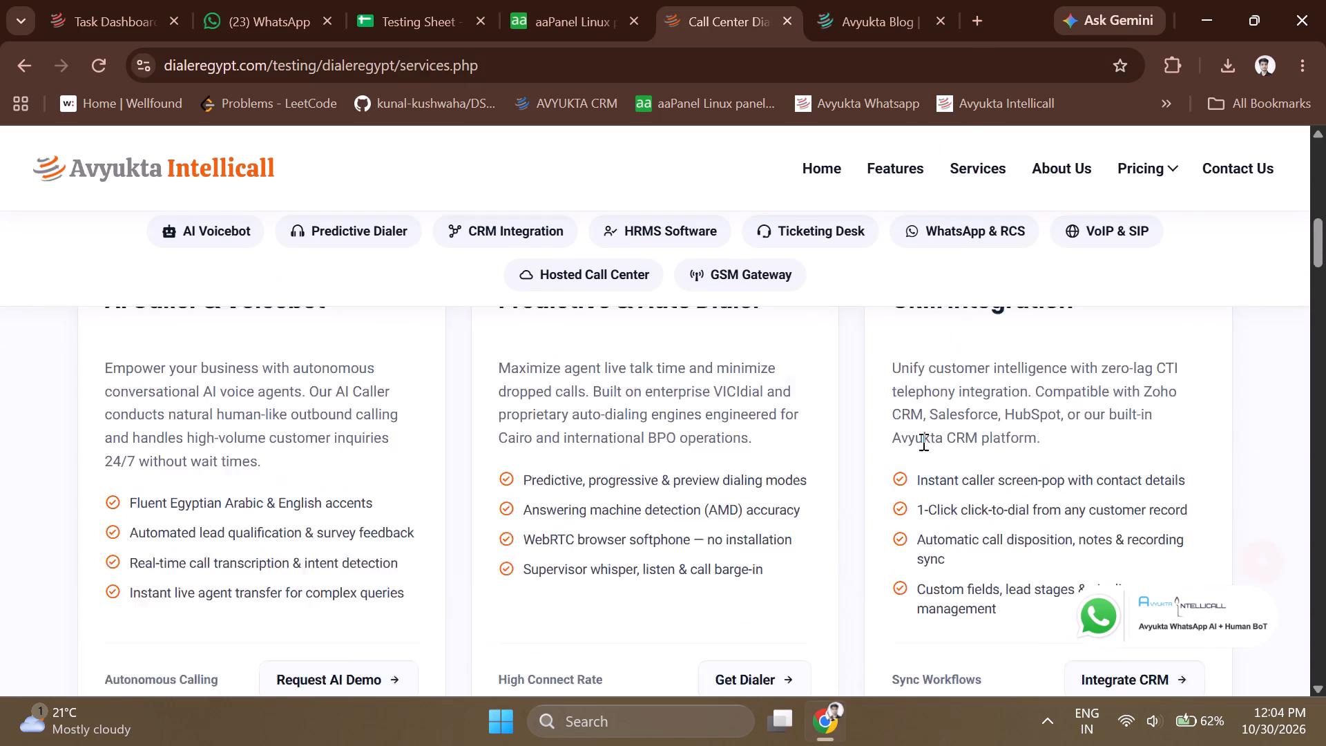
{"action": "scroll", "coordinate": [922, 441], "scroll_direction": "down", "scroll_amount": 8}
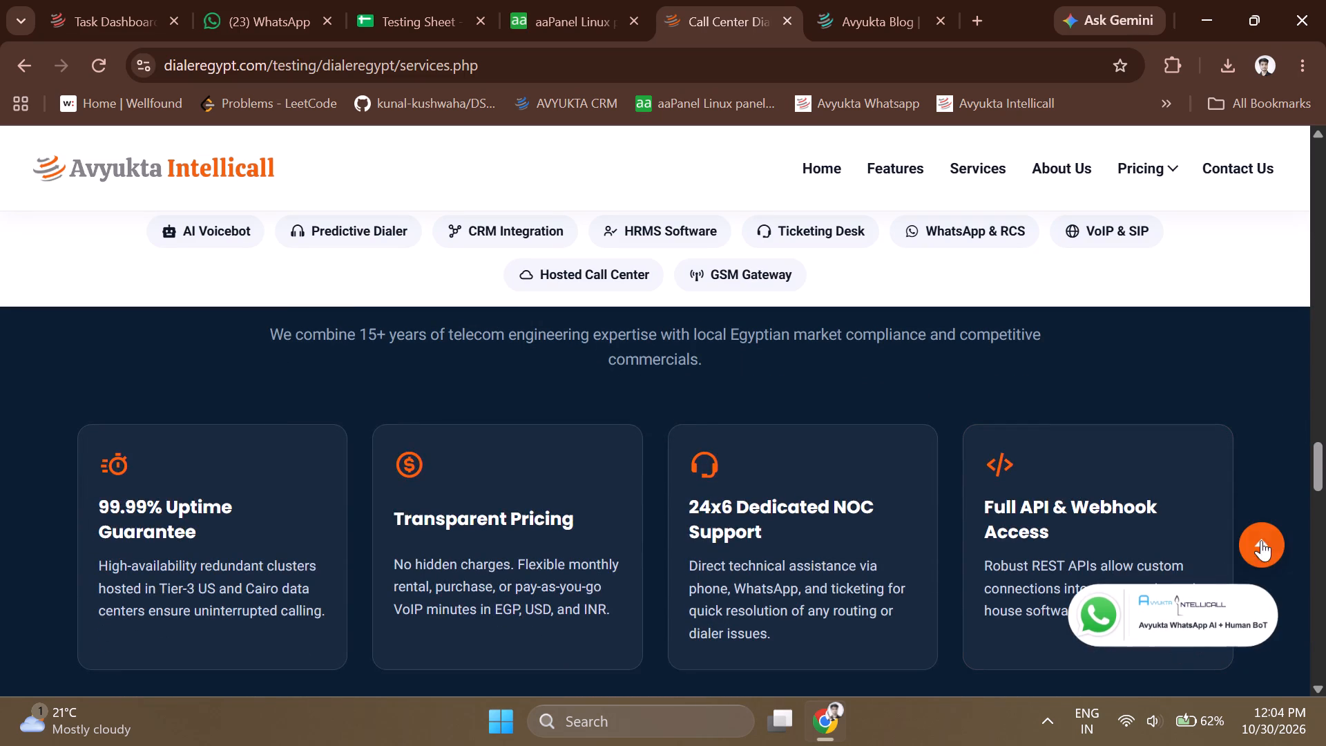
{"action": "left_click", "coordinate": [1252, 548]}
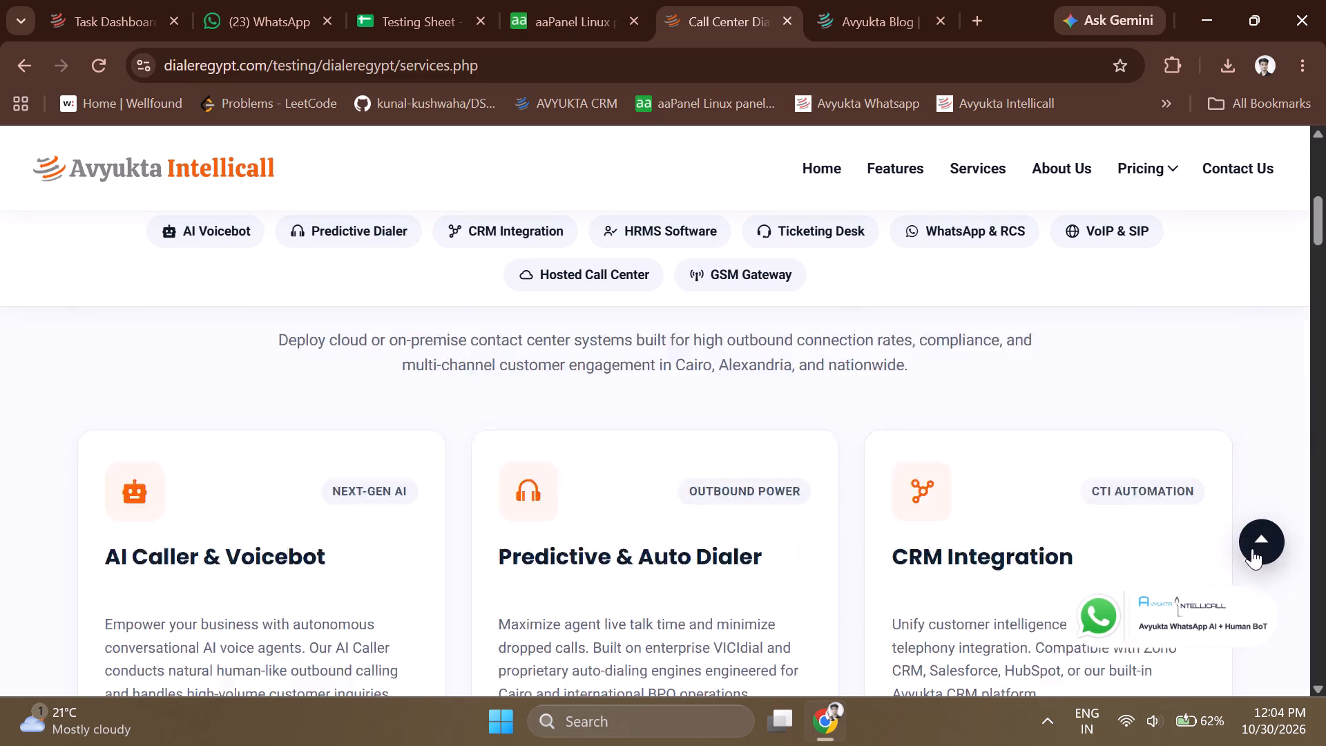
Test the Contact Us link on the Services page three times, closing the enquiry pop-up form each time.
{"action": "left_click", "coordinate": [1250, 184]}
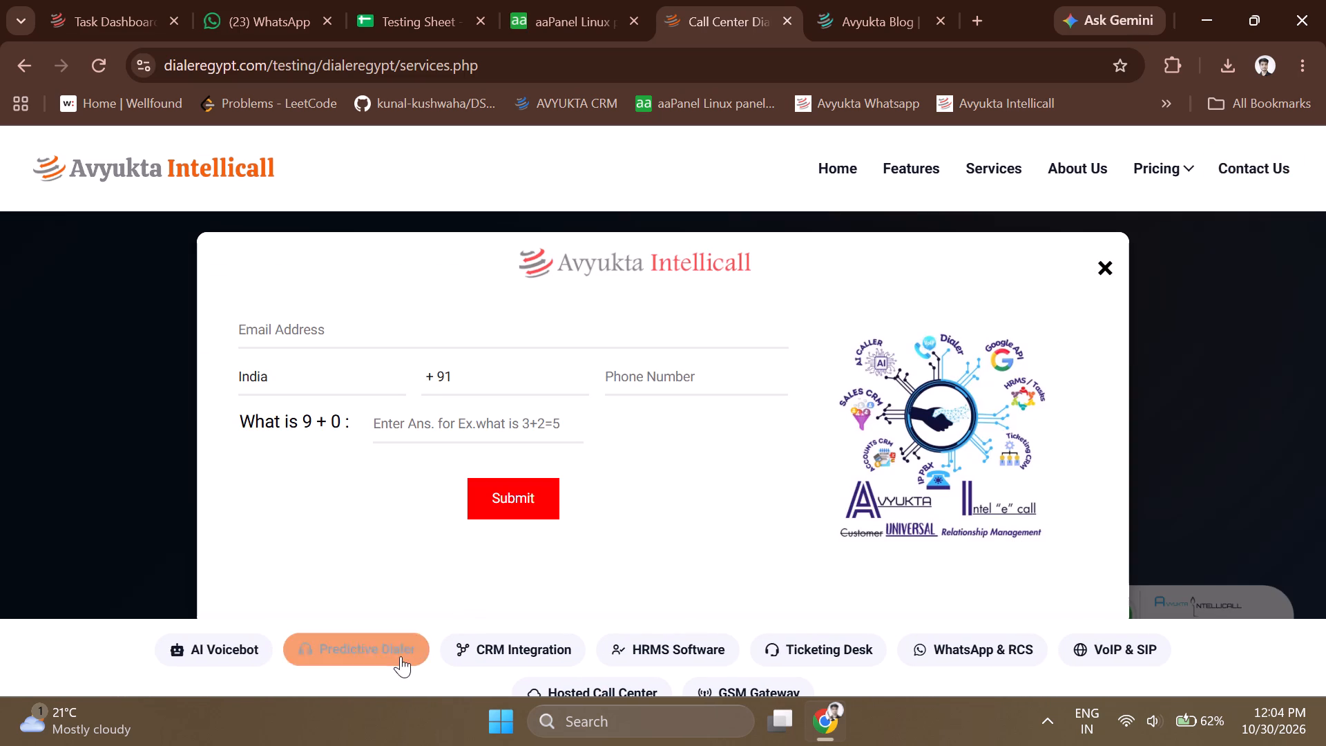
{"action": "scroll", "coordinate": [394, 646], "scroll_direction": "down", "scroll_amount": 3}
{"action": "scroll", "coordinate": [492, 527], "scroll_direction": "down", "scroll_amount": 2}
{"action": "scroll", "coordinate": [492, 527], "scroll_direction": "up", "scroll_amount": 2}
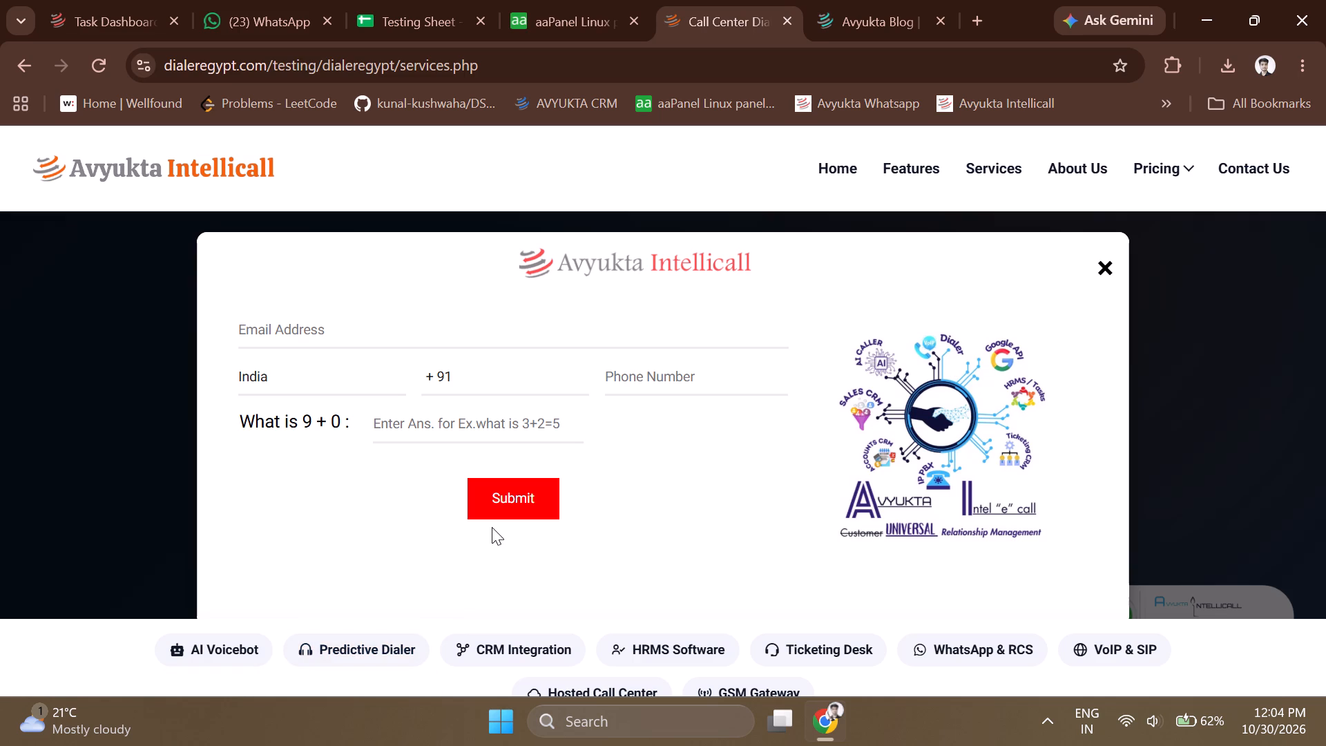
{"action": "scroll", "coordinate": [492, 527], "scroll_direction": "up", "scroll_amount": 1}
{"action": "left_click", "coordinate": [1111, 274]}
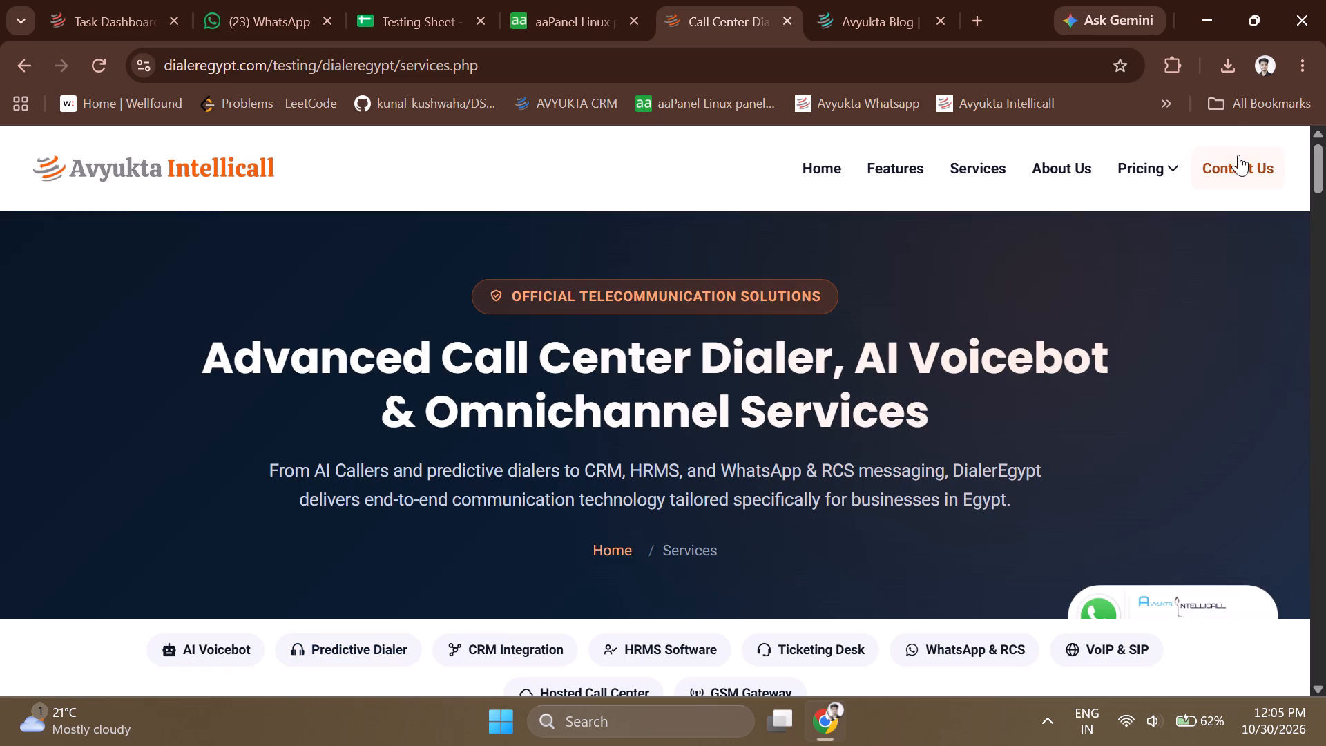
{"action": "left_click", "coordinate": [1238, 155]}
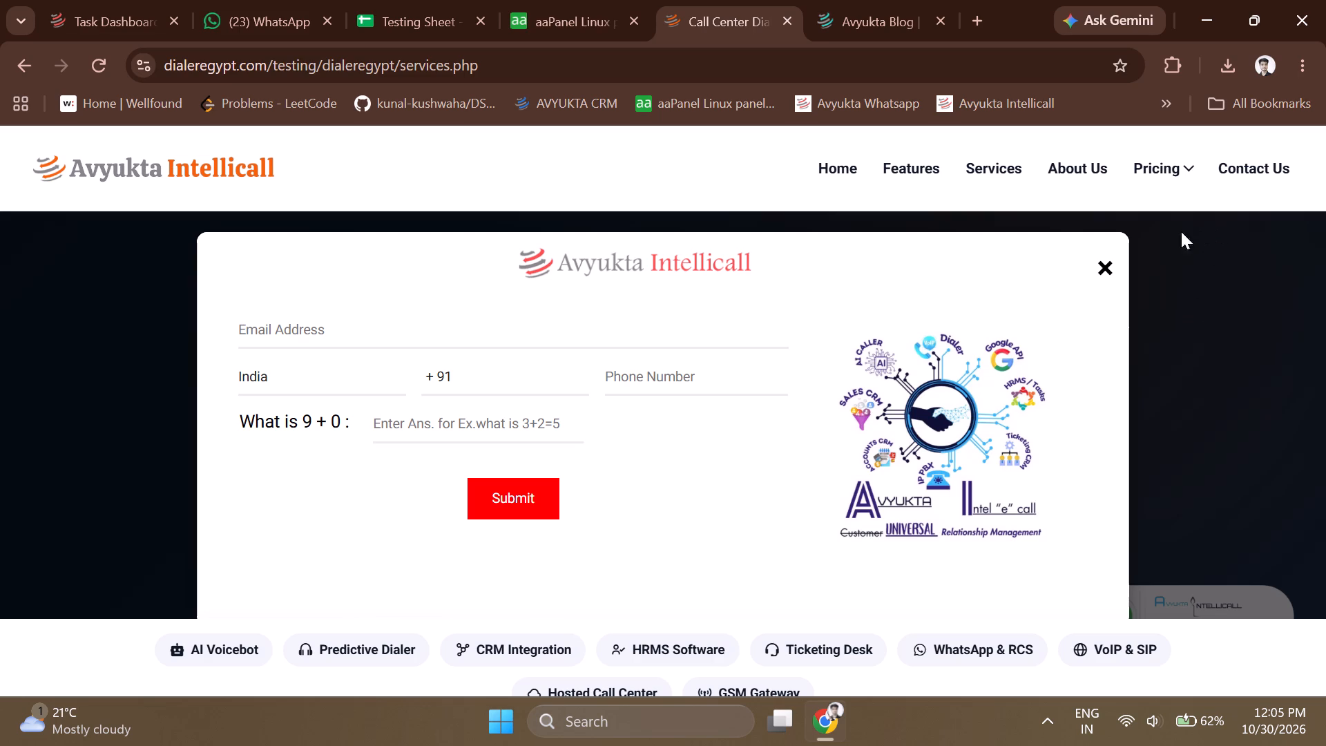
{"action": "left_click", "coordinate": [1102, 265]}
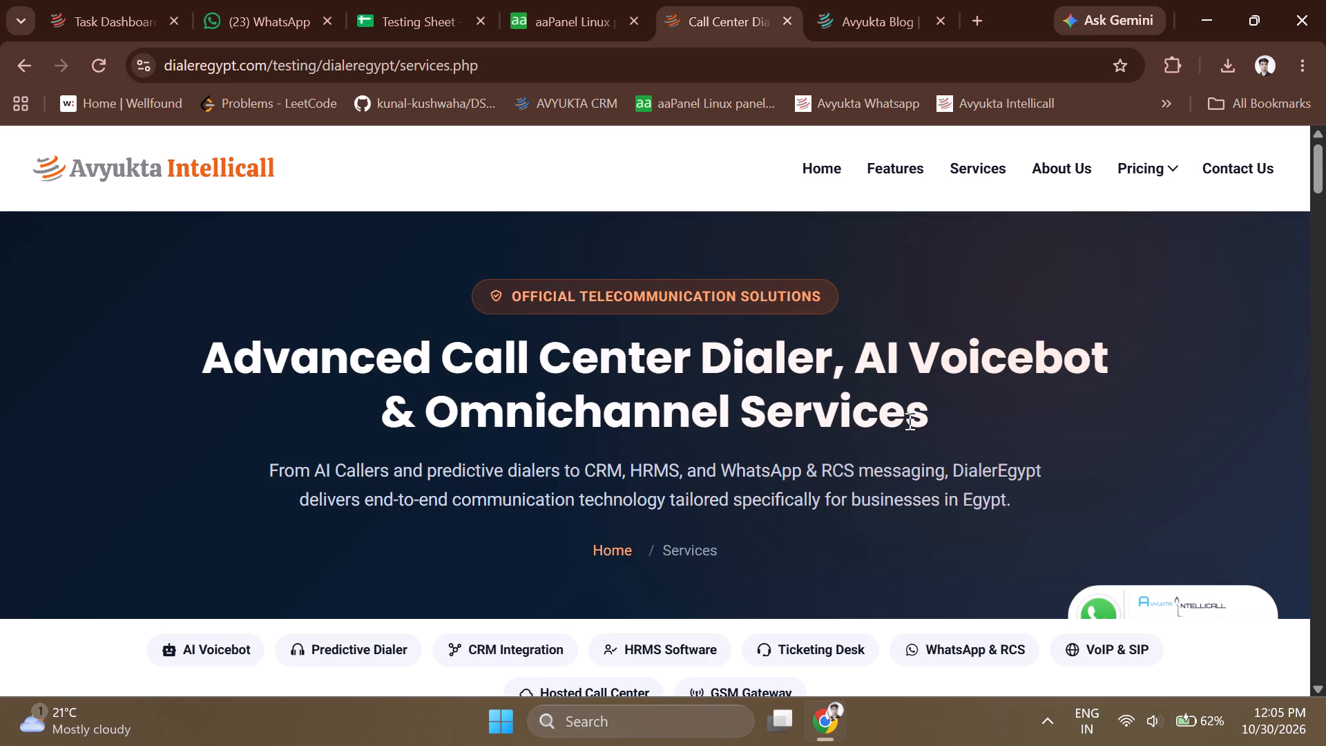
{"action": "scroll", "coordinate": [908, 421], "scroll_direction": "up", "scroll_amount": 2}
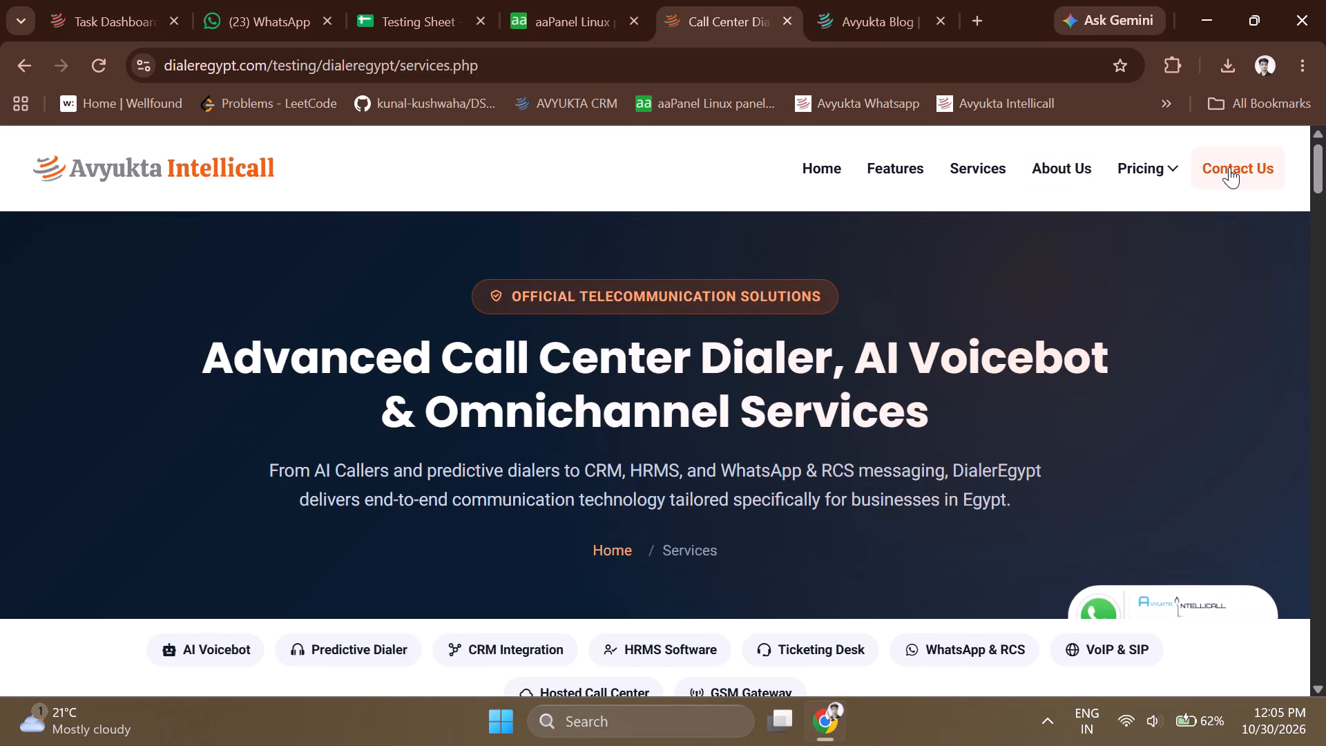
{"action": "left_click", "coordinate": [1229, 166]}
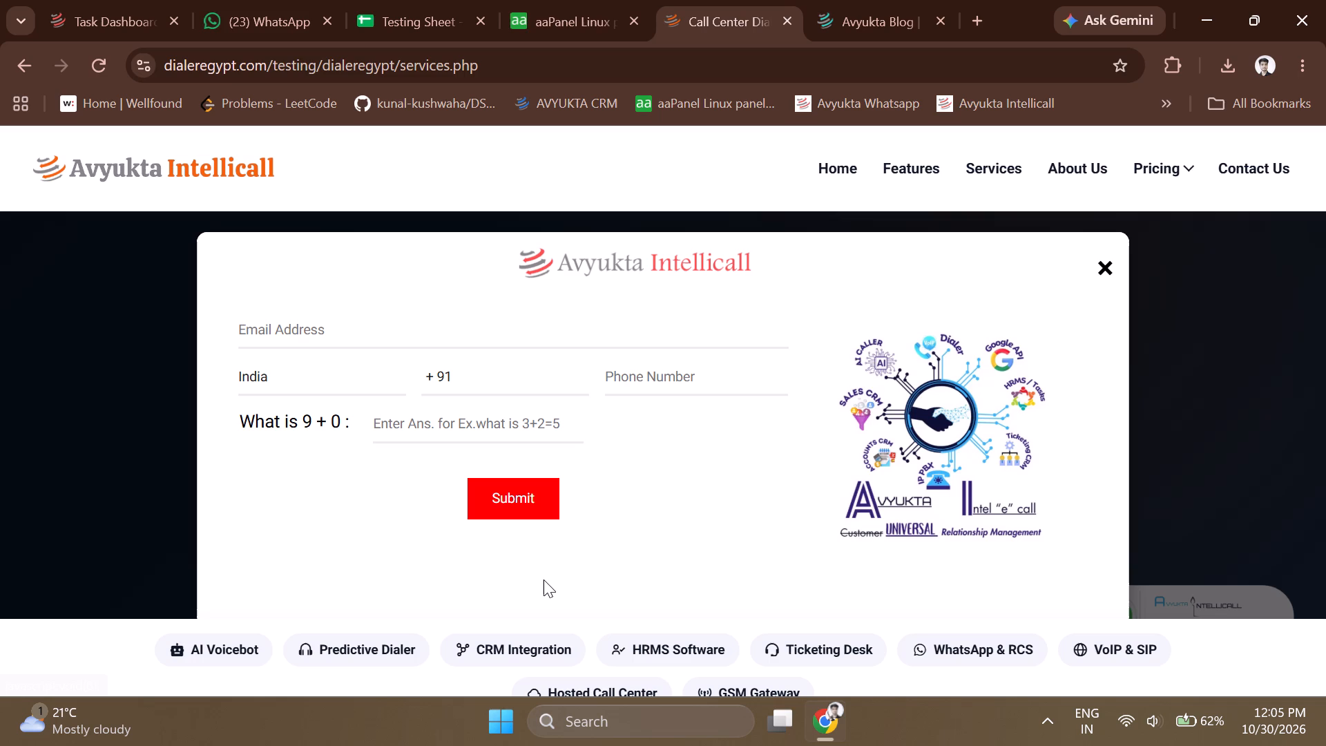
{"action": "left_click", "coordinate": [1105, 269]}
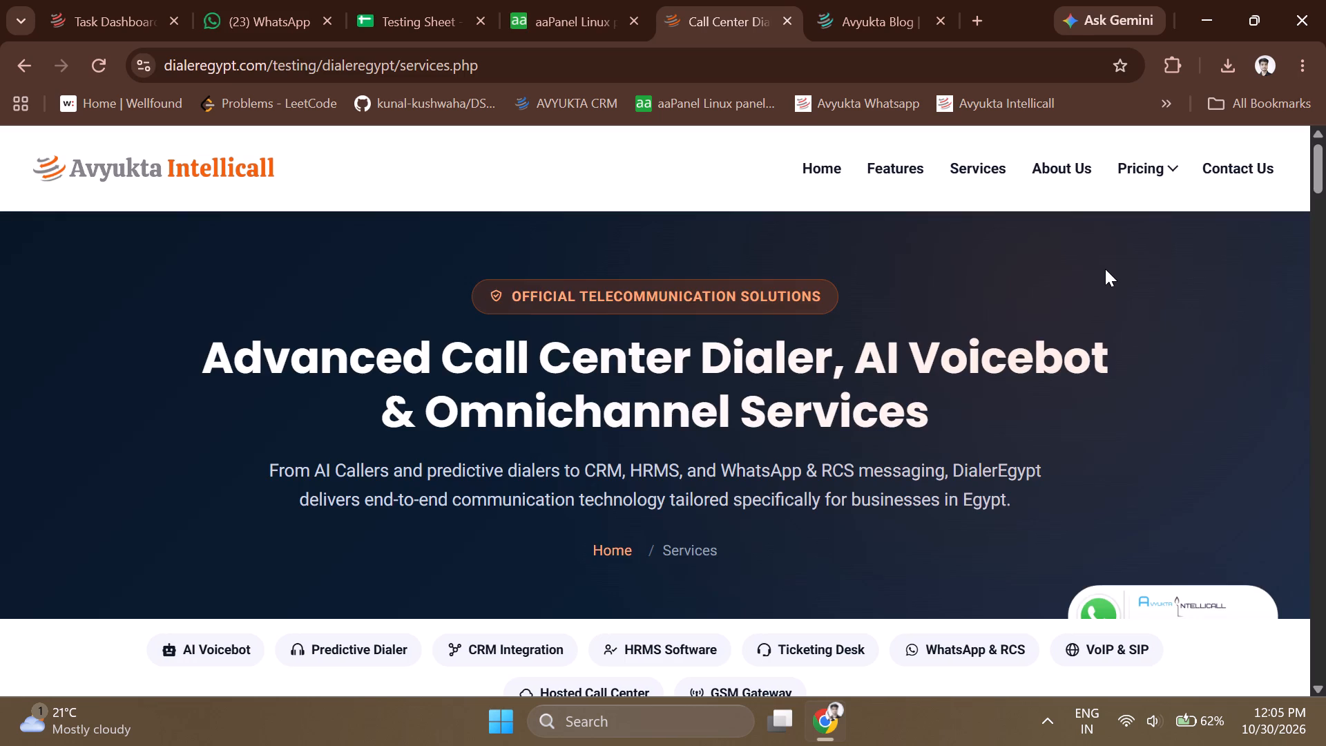
Open the Features page and examine its content down to the footer.
{"action": "left_click", "coordinate": [883, 159]}
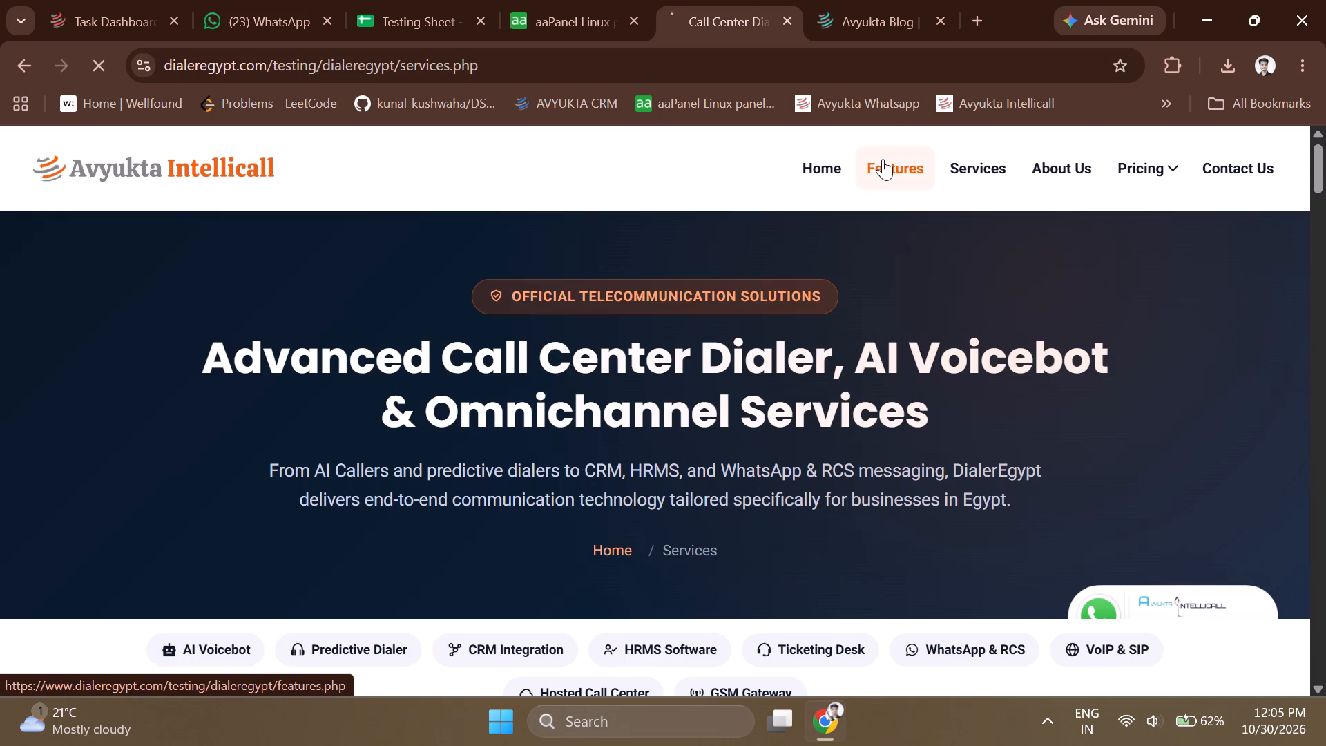
{"action": "scroll", "coordinate": [557, 419], "scroll_direction": "down", "scroll_amount": 12}
{"action": "scroll", "coordinate": [557, 419], "scroll_direction": "up", "scroll_amount": 7}
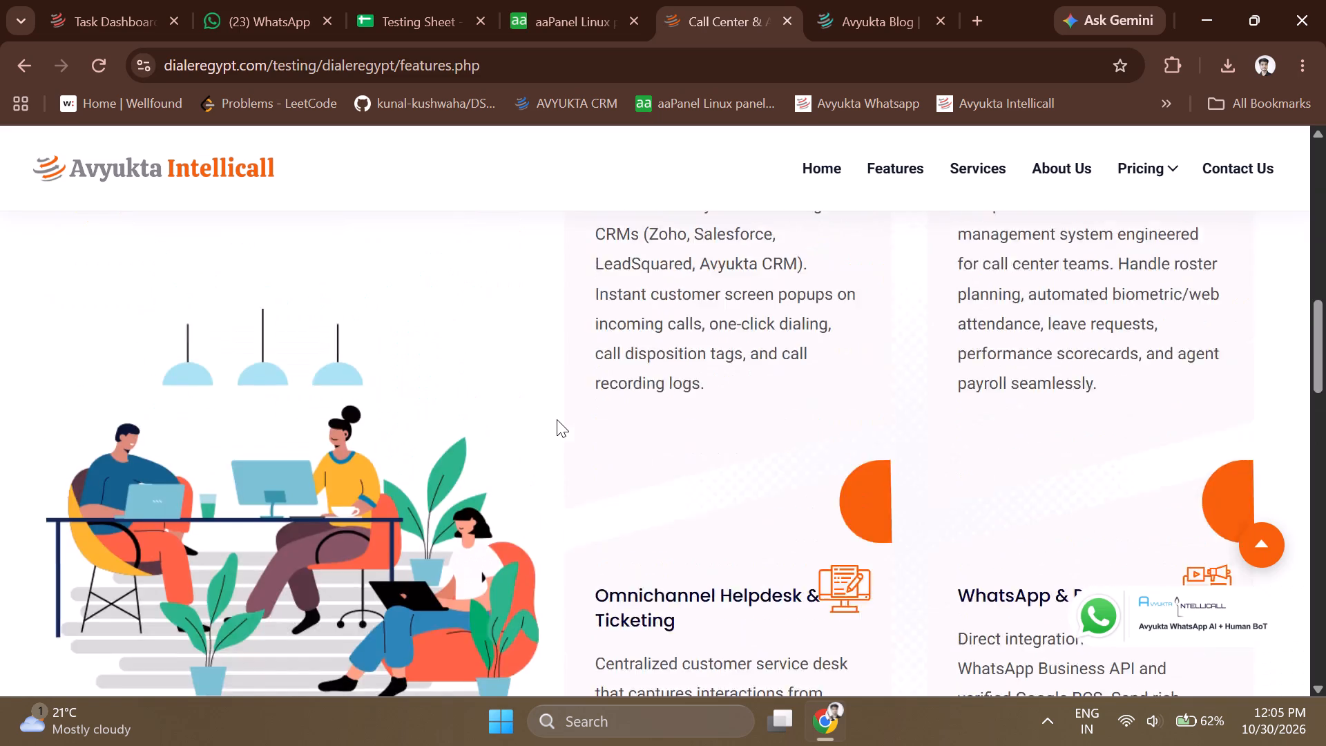
{"action": "scroll", "coordinate": [557, 419], "scroll_direction": "up", "scroll_amount": 6}
{"action": "scroll", "coordinate": [557, 419], "scroll_direction": "down", "scroll_amount": 10}
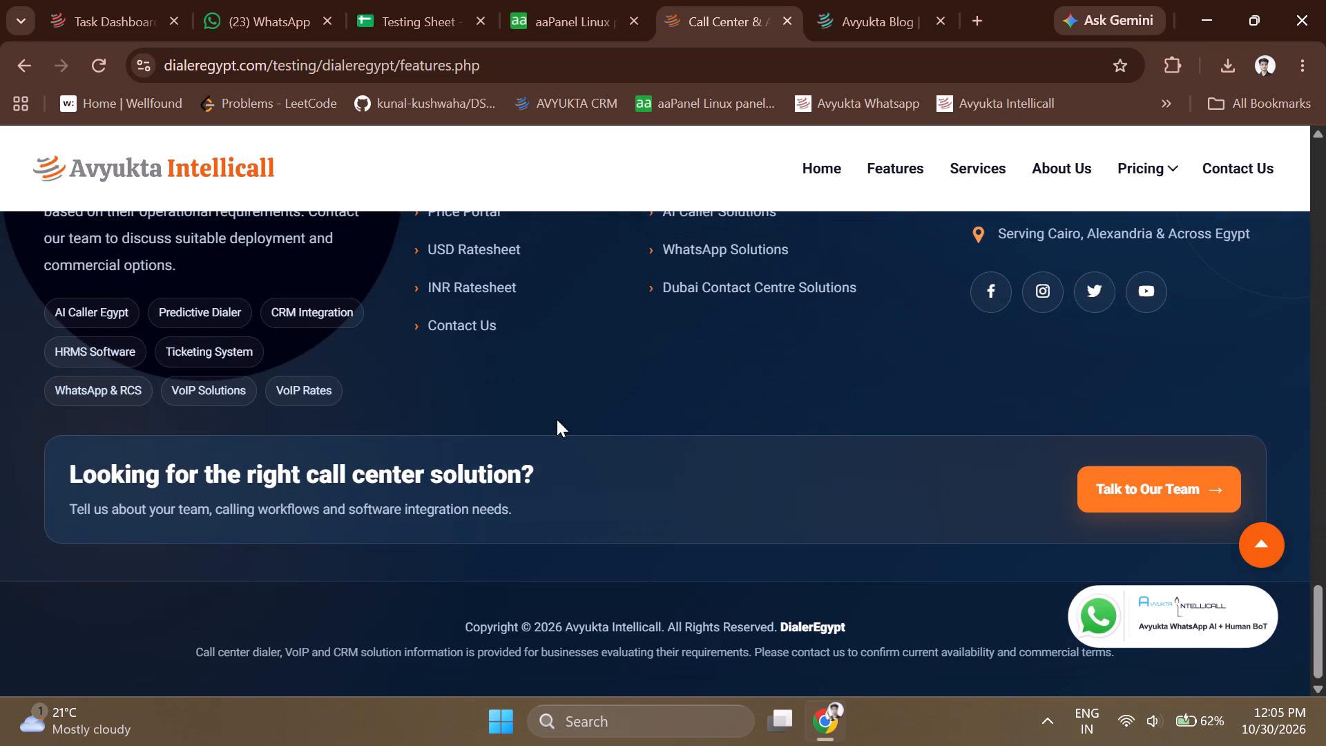
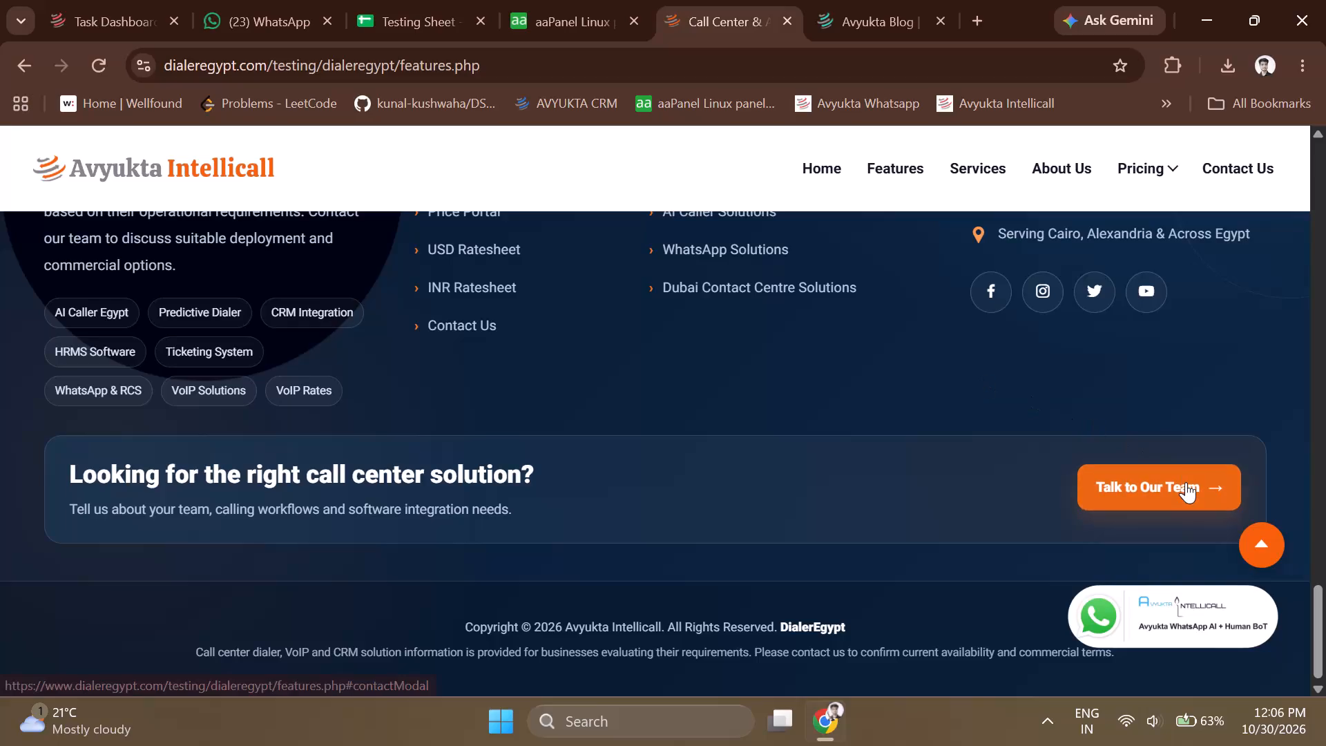
Test the Talk to Our Team link in the Features page footer and close the enquiry pop-up form.
{"action": "left_click", "coordinate": [1186, 482]}
{"action": "left_click", "coordinate": [1102, 267]}
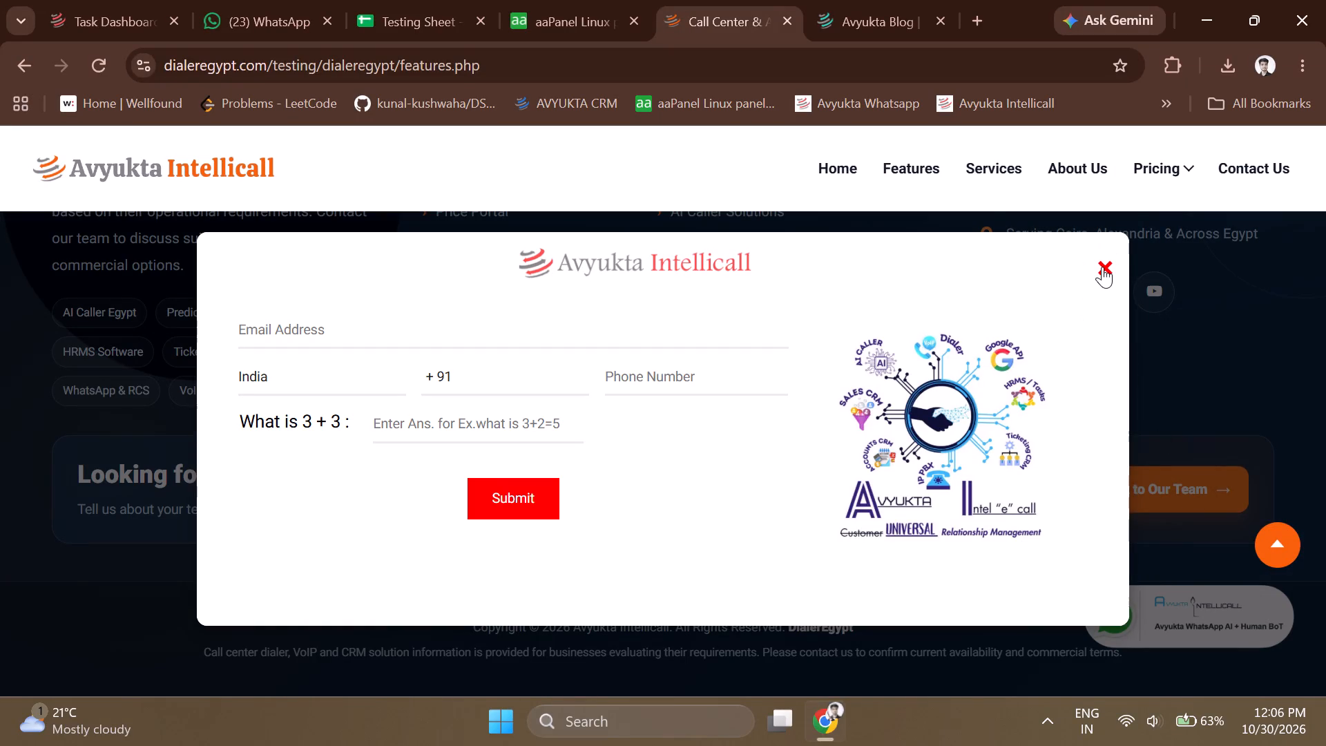
Test the CRM Integration tag in the Features page footer and examine the page it opens down to its footer.
{"action": "scroll", "coordinate": [787, 368], "scroll_direction": "up", "scroll_amount": 2}
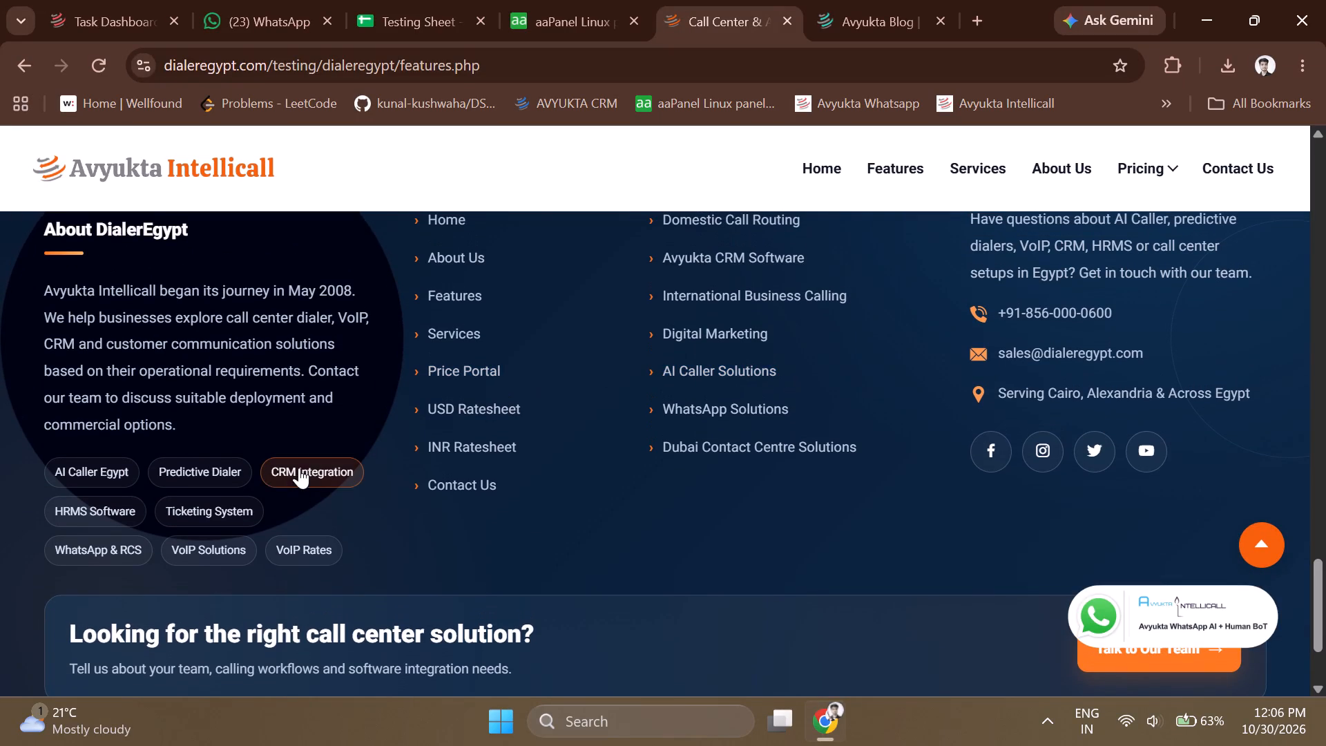
{"action": "left_click", "coordinate": [303, 464]}
{"action": "scroll", "coordinate": [506, 611], "scroll_direction": "down", "scroll_amount": 2}
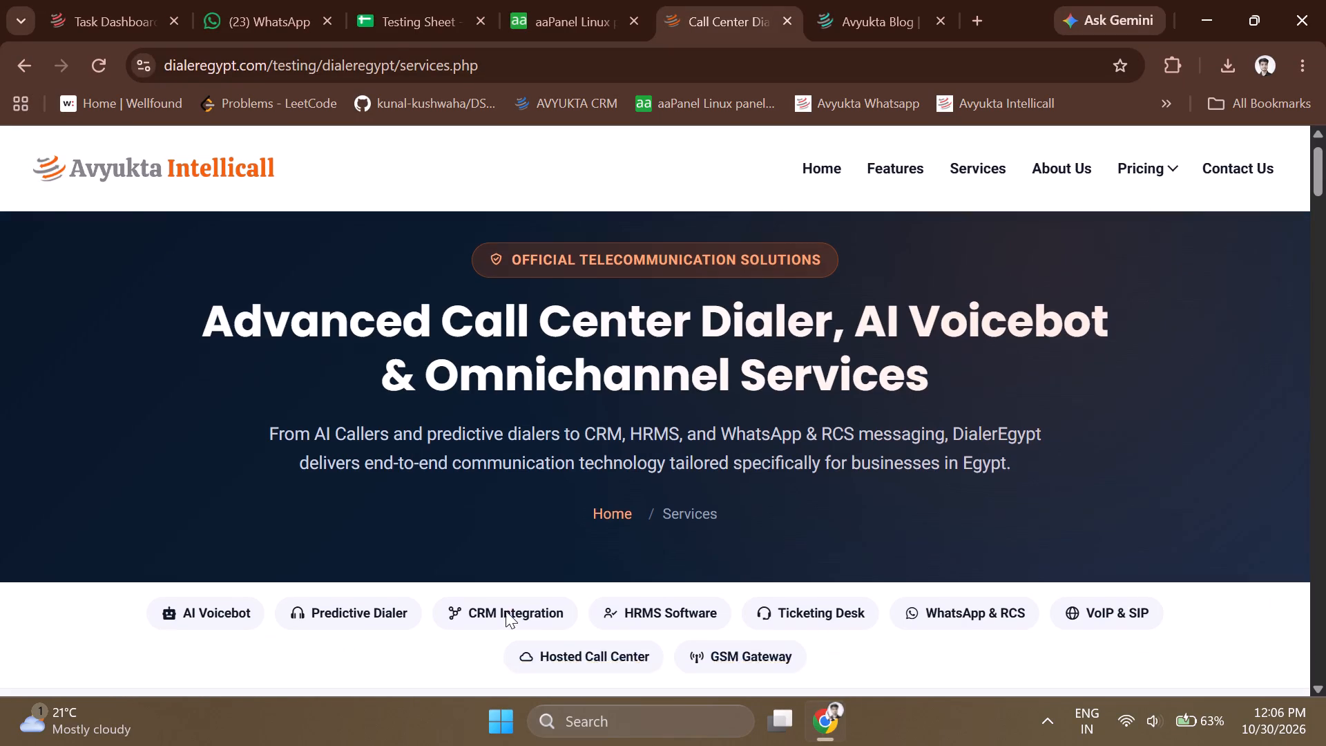
{"action": "scroll", "coordinate": [506, 611], "scroll_direction": "down", "scroll_amount": 20}
{"action": "scroll", "coordinate": [506, 611], "scroll_direction": "down", "scroll_amount": 8}
{"action": "scroll", "coordinate": [506, 611], "scroll_direction": "up", "scroll_amount": 4}
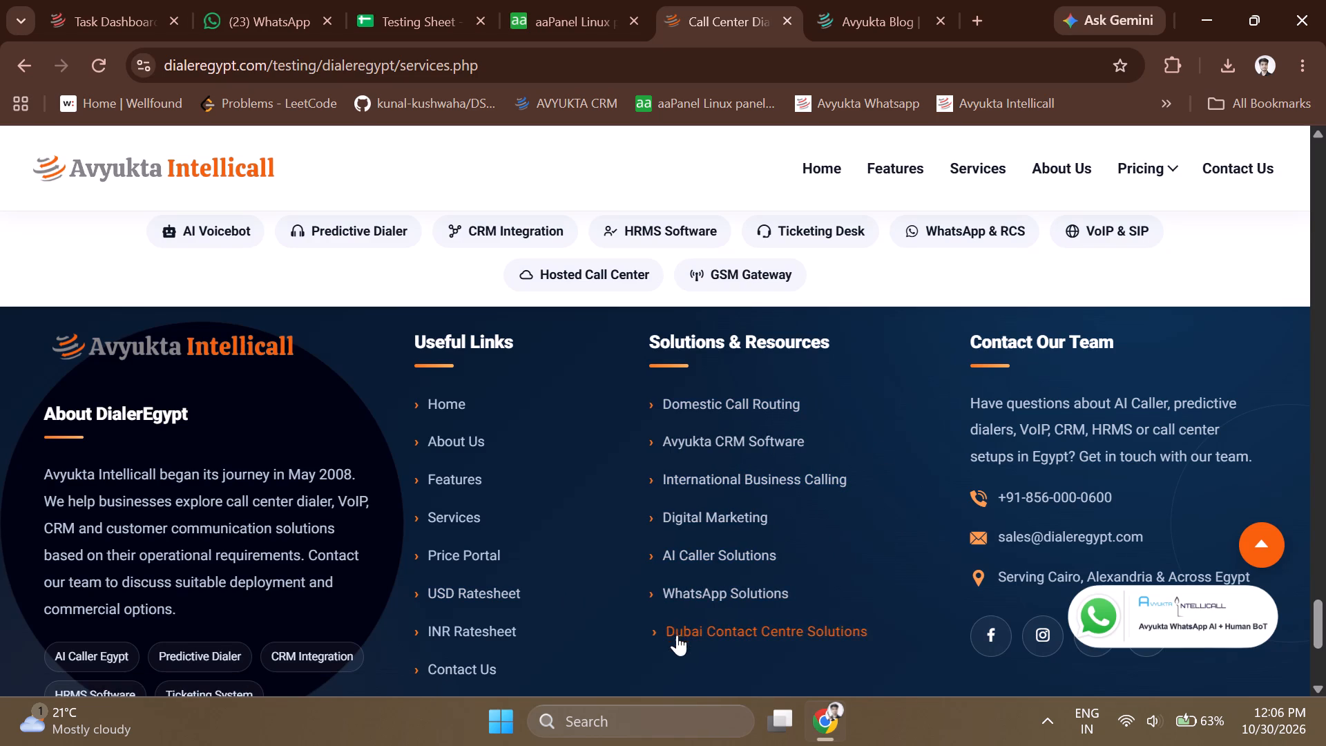
{"action": "scroll", "coordinate": [867, 575], "scroll_direction": "down", "scroll_amount": 2}
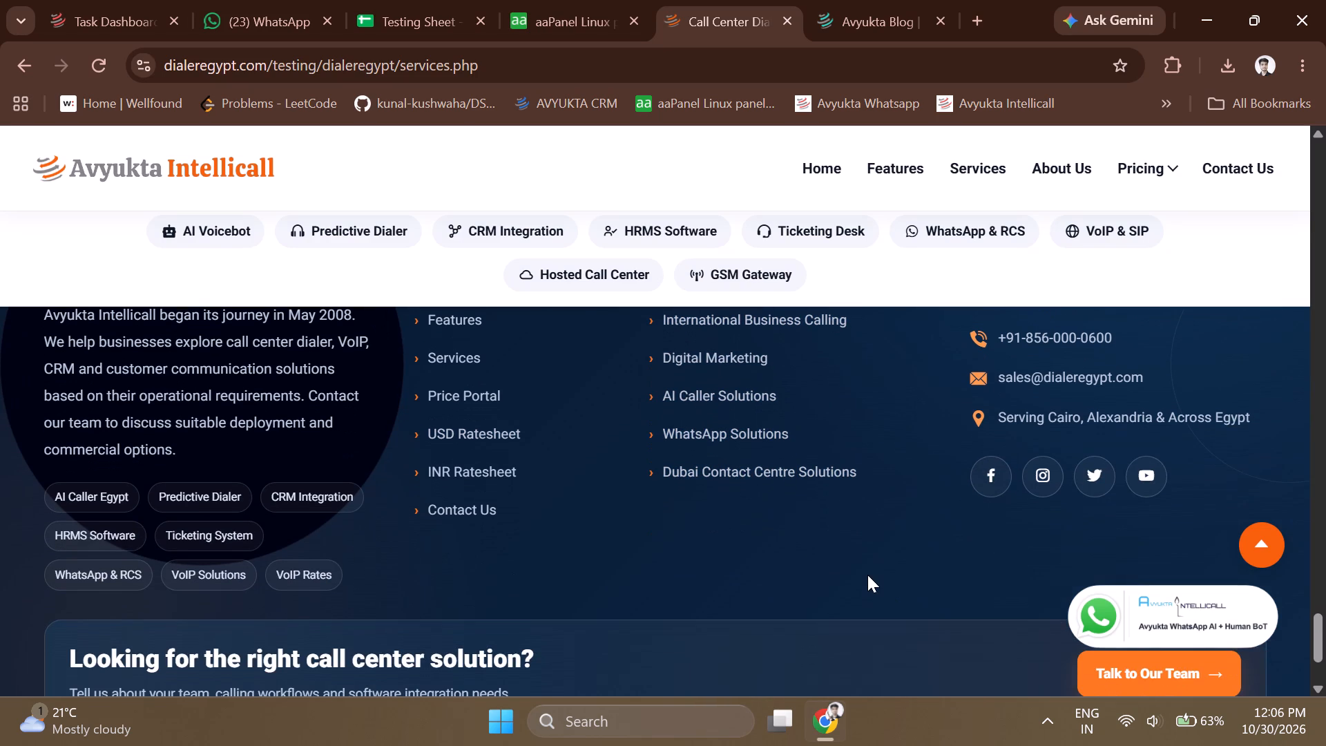
{"action": "left_click", "coordinate": [867, 575]}
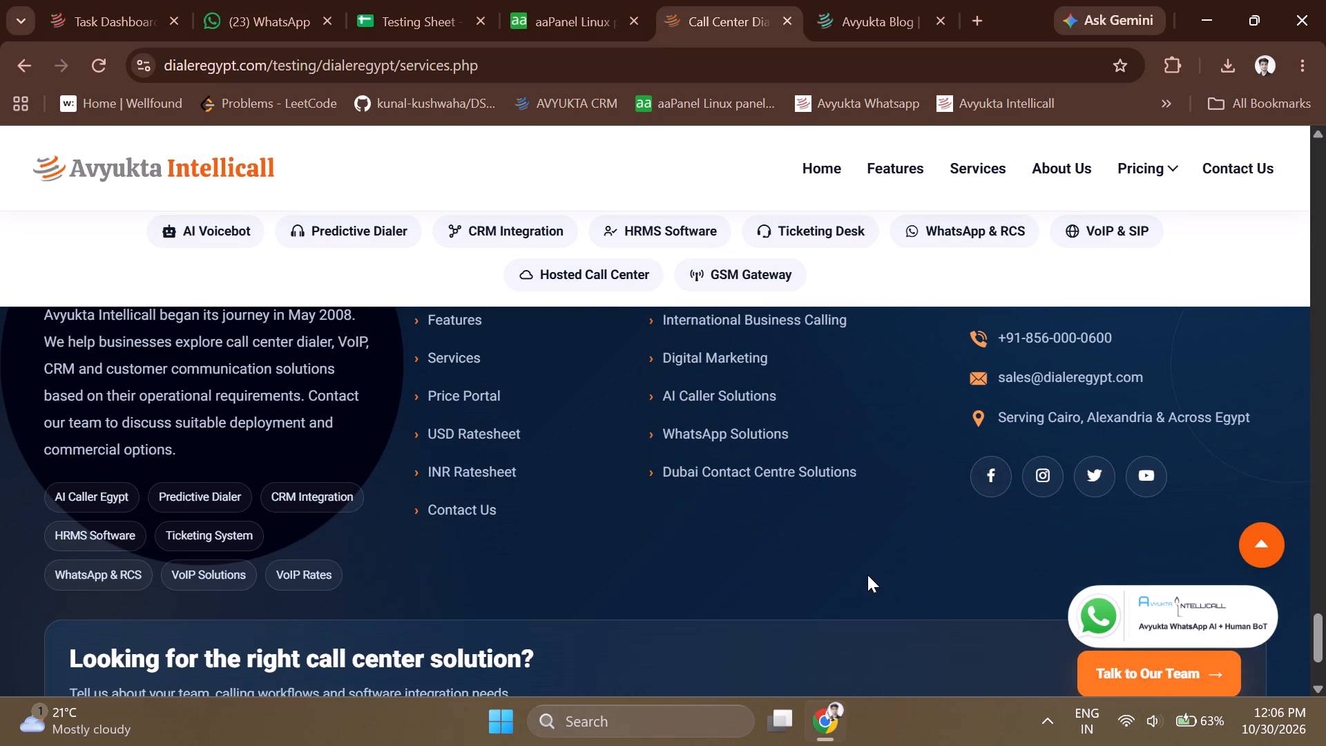
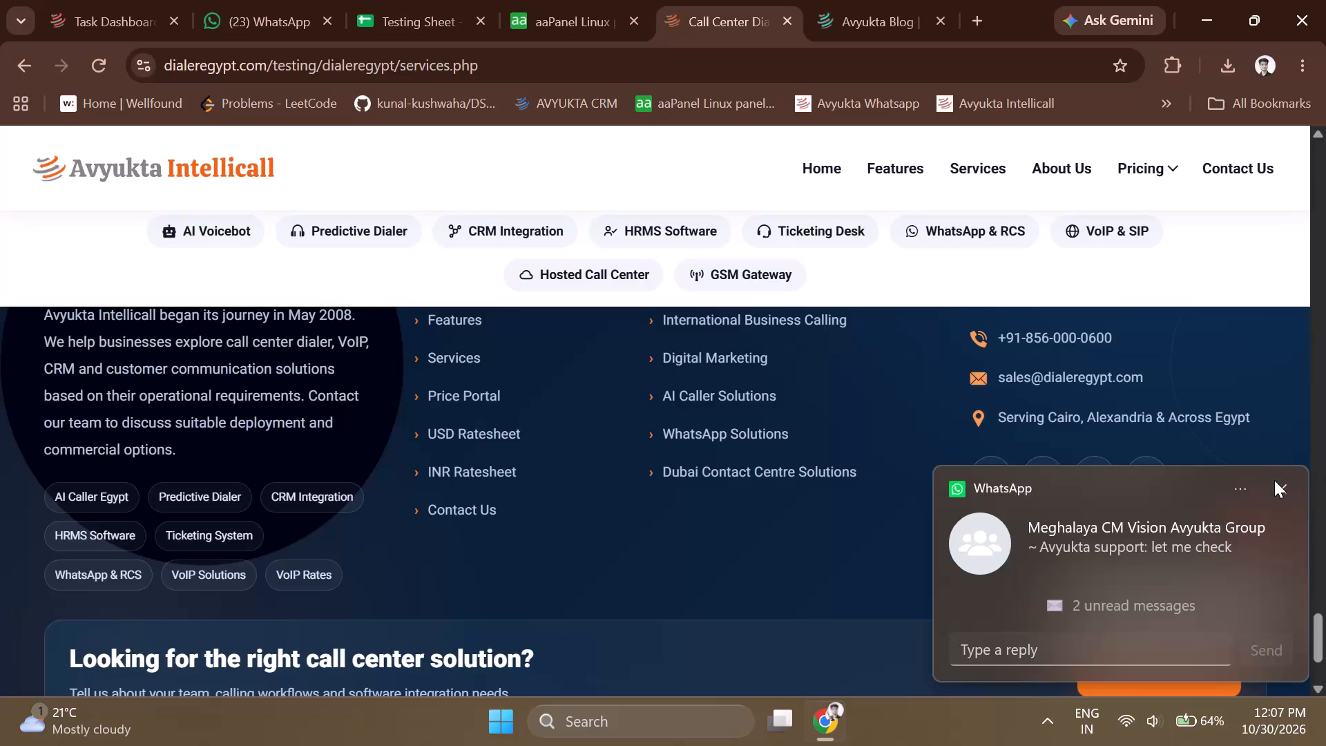
Dismiss the WhatsApp notification, check the dialeregypt issue list in the Testing Sheet, and return to the test site.
{"action": "left_click", "coordinate": [1274, 485]}
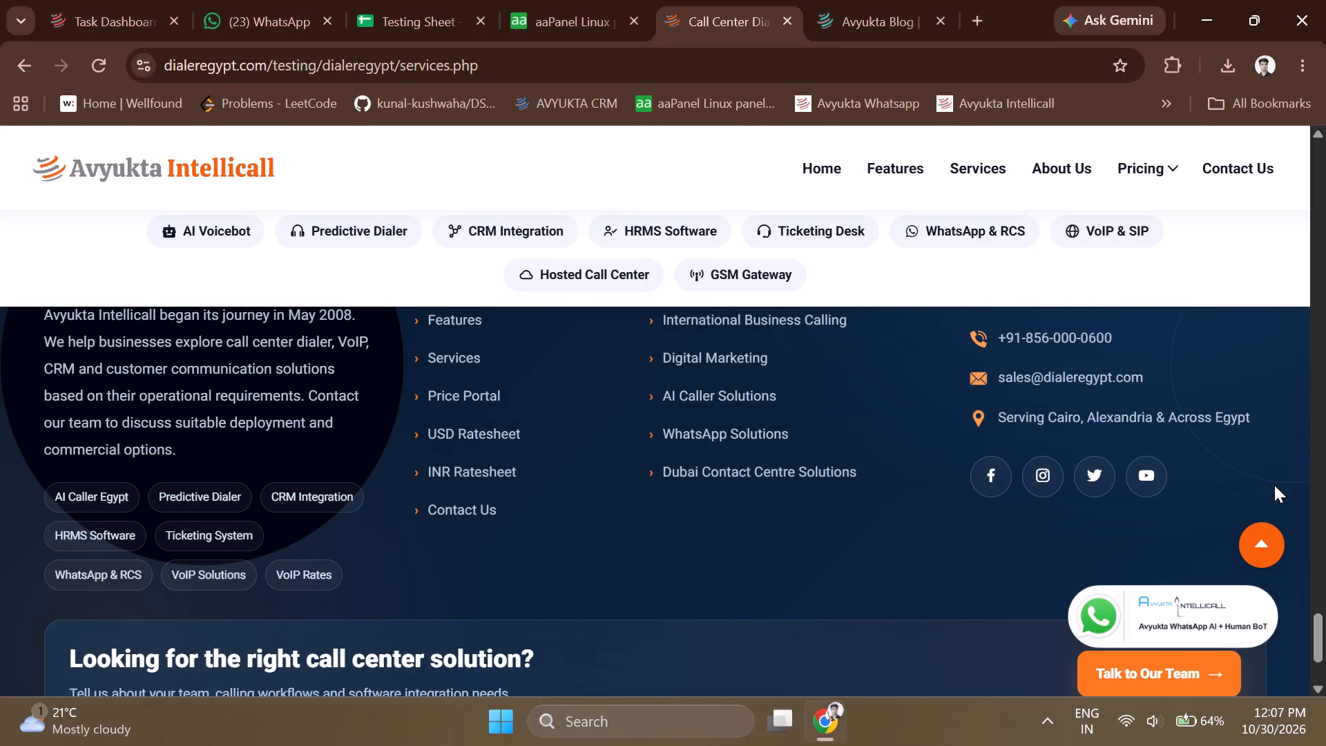
{"action": "scroll", "coordinate": [669, 364], "scroll_direction": "up", "scroll_amount": 20}
{"action": "scroll", "coordinate": [669, 364], "scroll_direction": "up", "scroll_amount": 8}
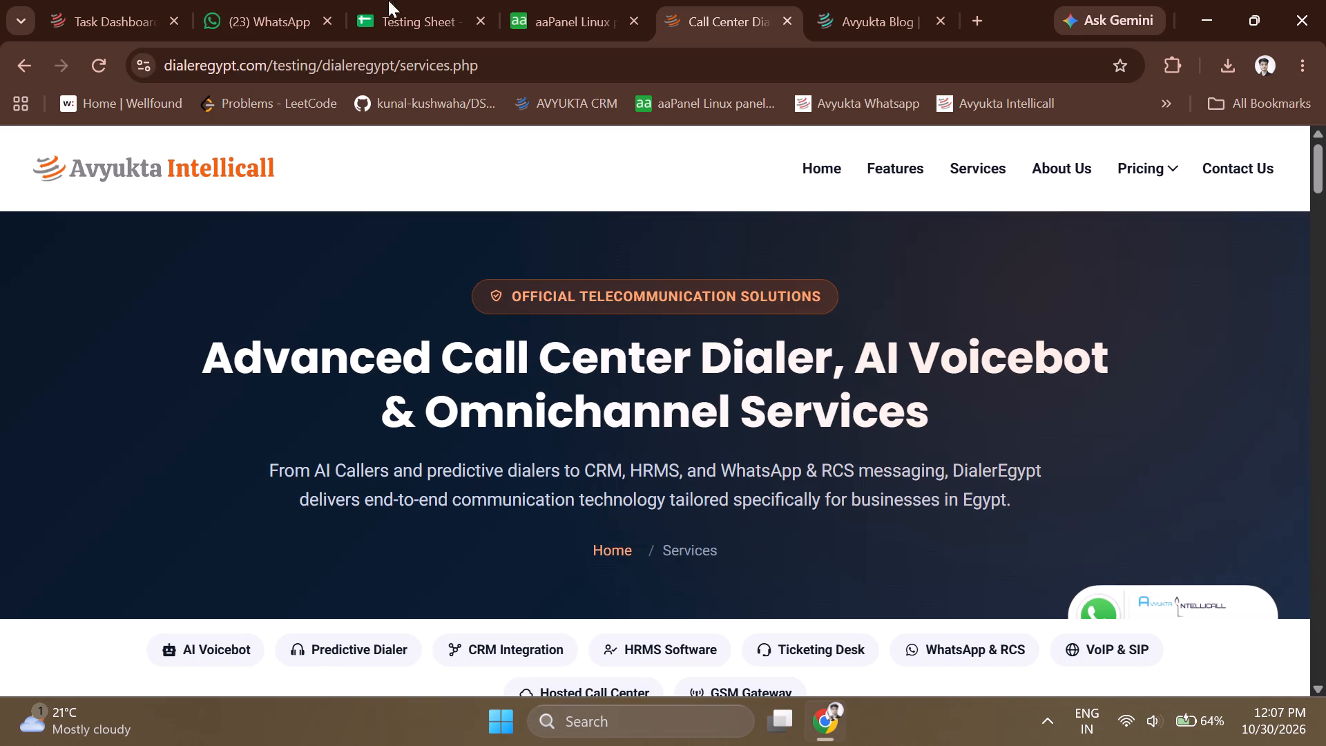
{"action": "left_click", "coordinate": [442, 0]}
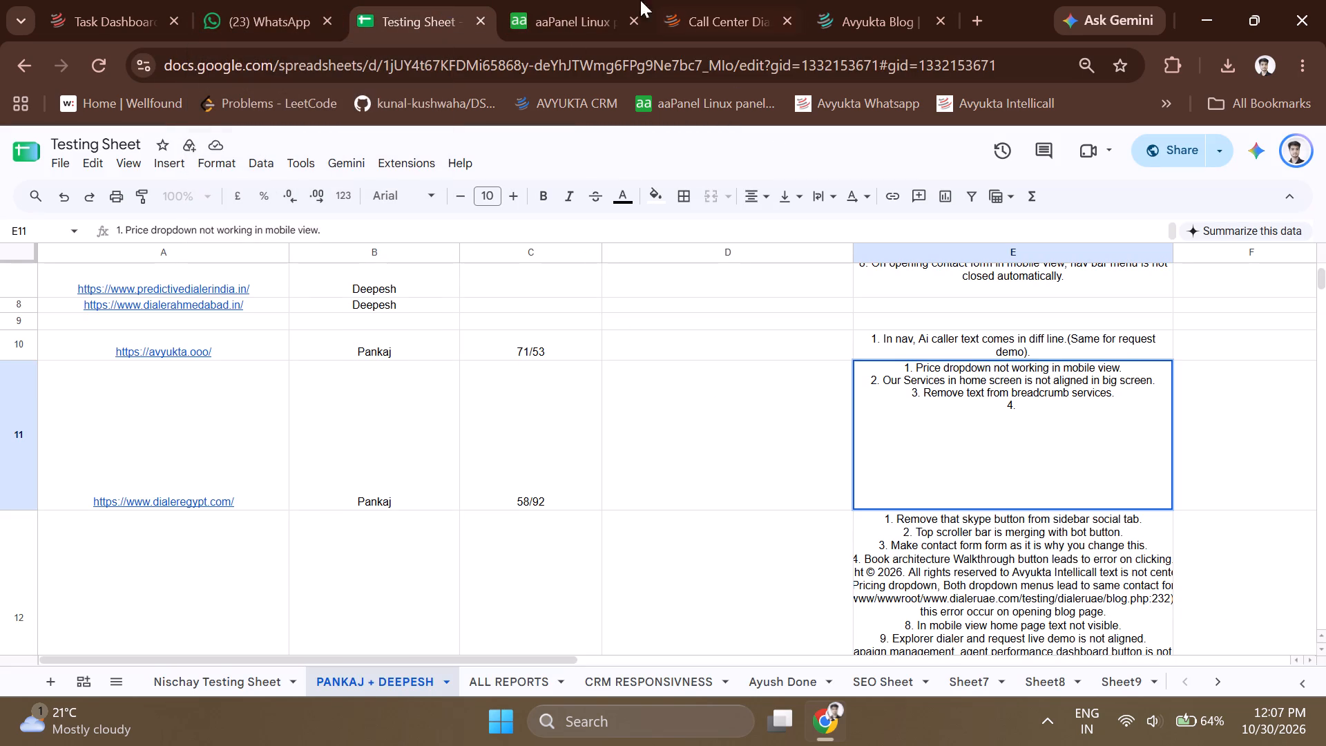
{"action": "left_click", "coordinate": [719, 0]}
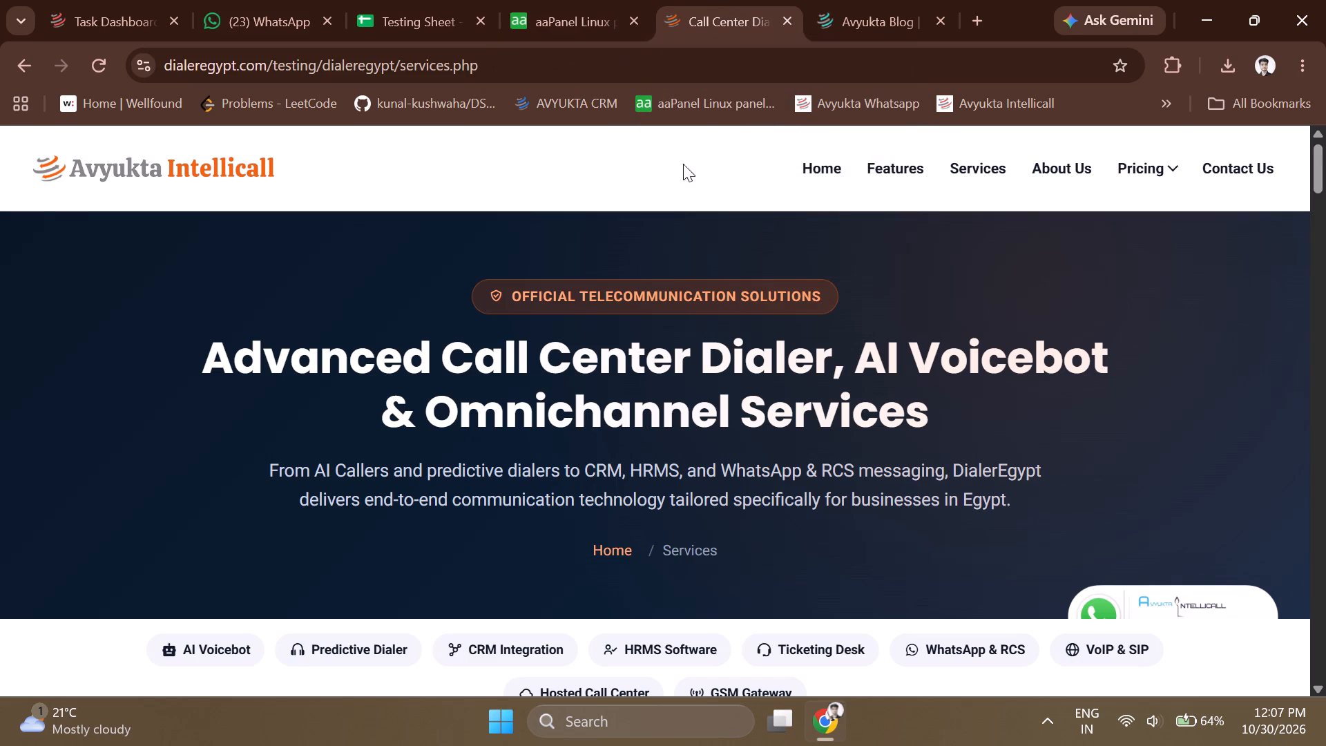
Open the test site's Home page and display it in mobile view.
{"action": "left_click", "coordinate": [829, 166]}
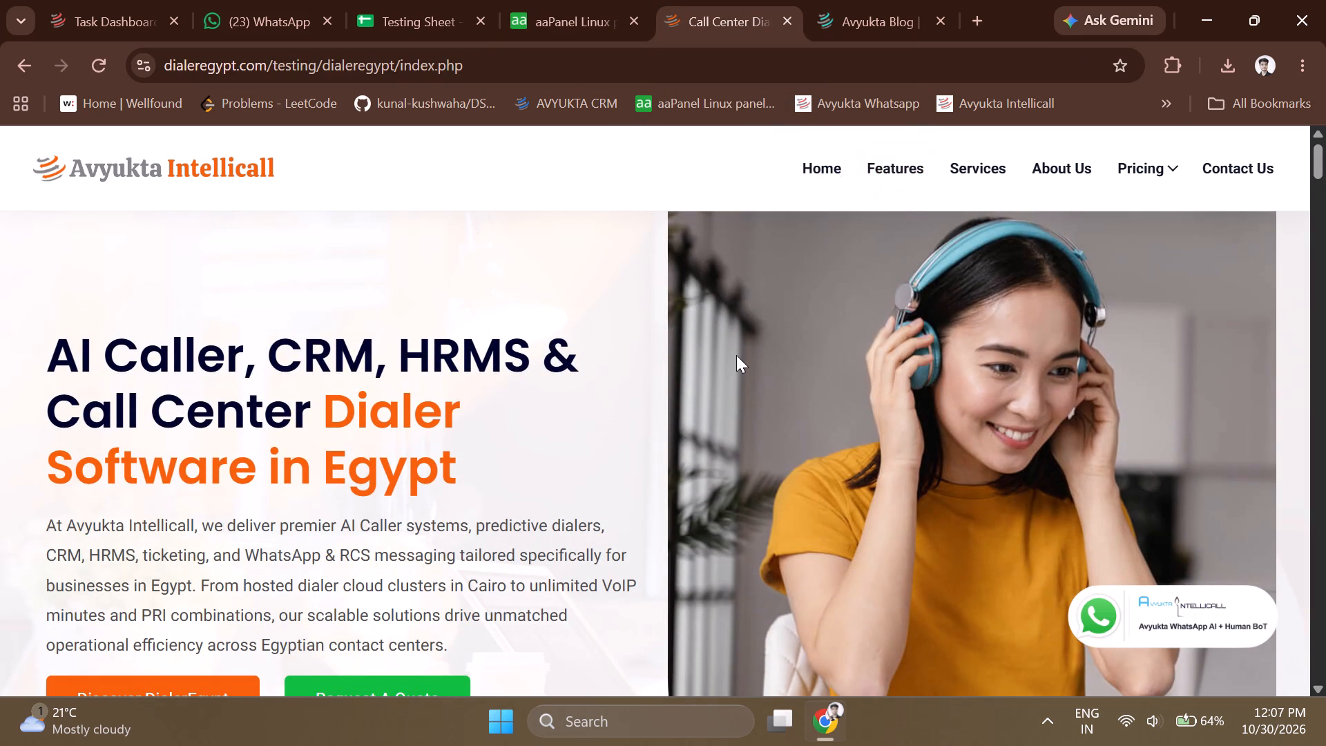
{"action": "key", "text": "F12"}
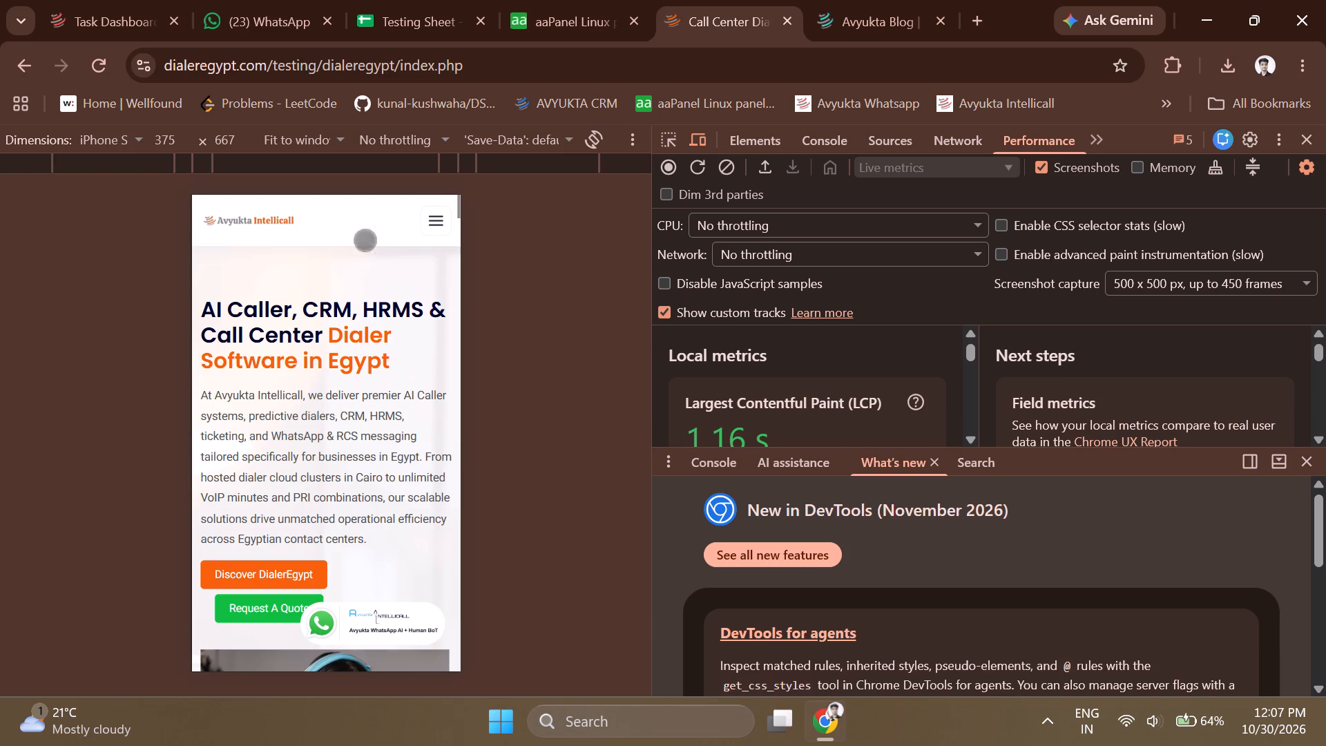
Switch back to the Testing Sheet and review the remaining dialeregypt issues.
{"action": "left_click", "coordinate": [127, 0]}
{"action": "left_click", "coordinate": [421, 0]}
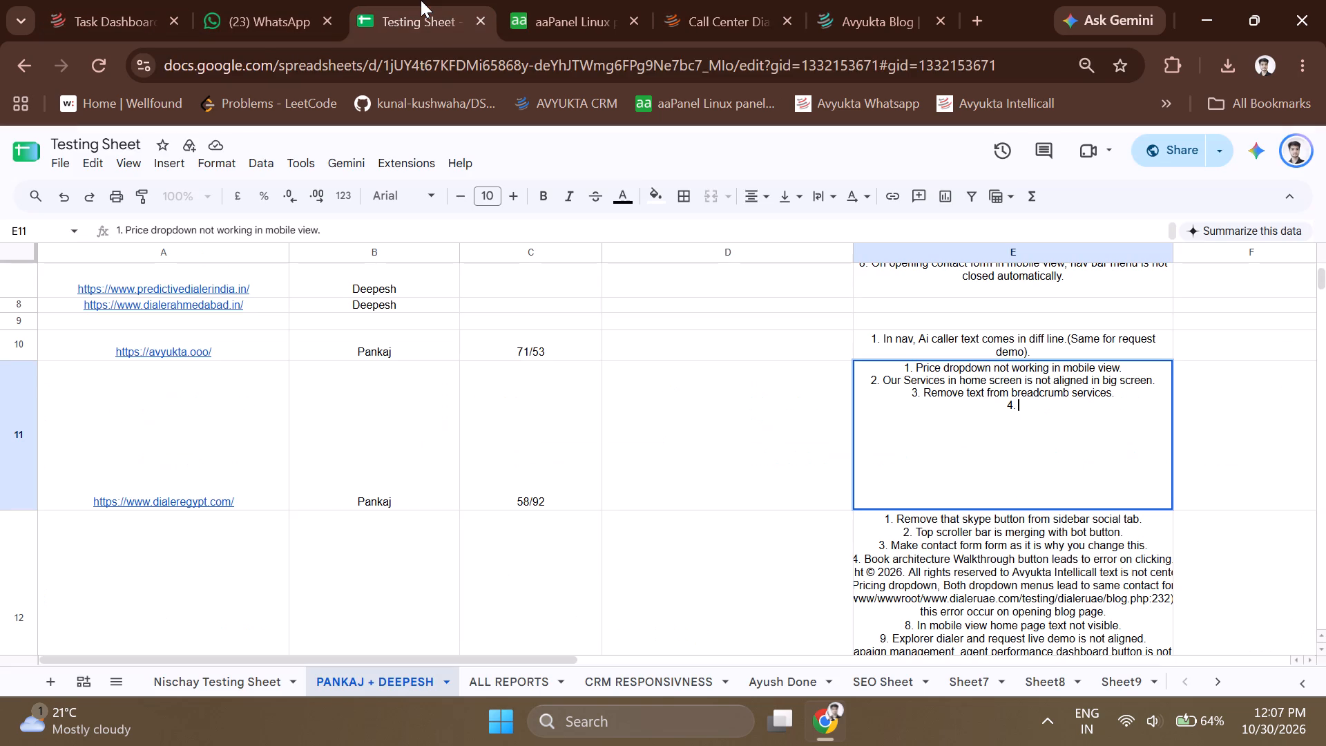
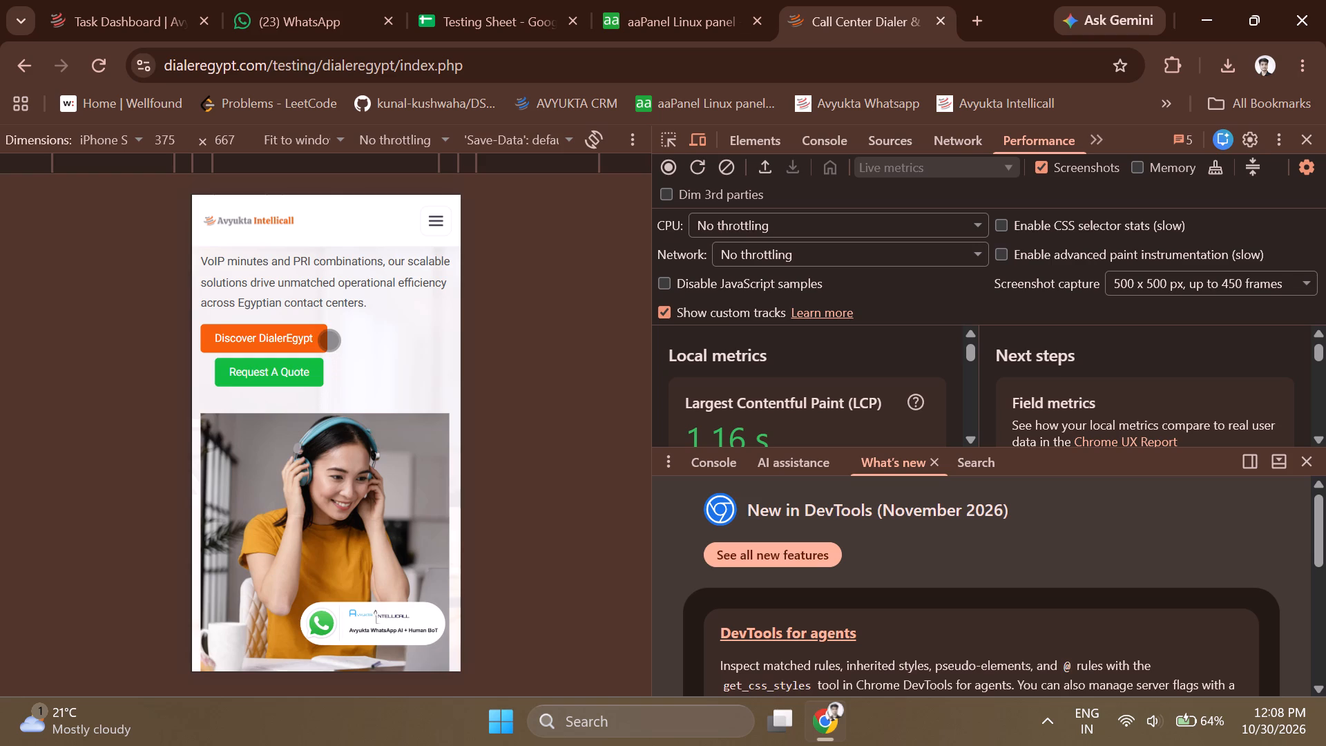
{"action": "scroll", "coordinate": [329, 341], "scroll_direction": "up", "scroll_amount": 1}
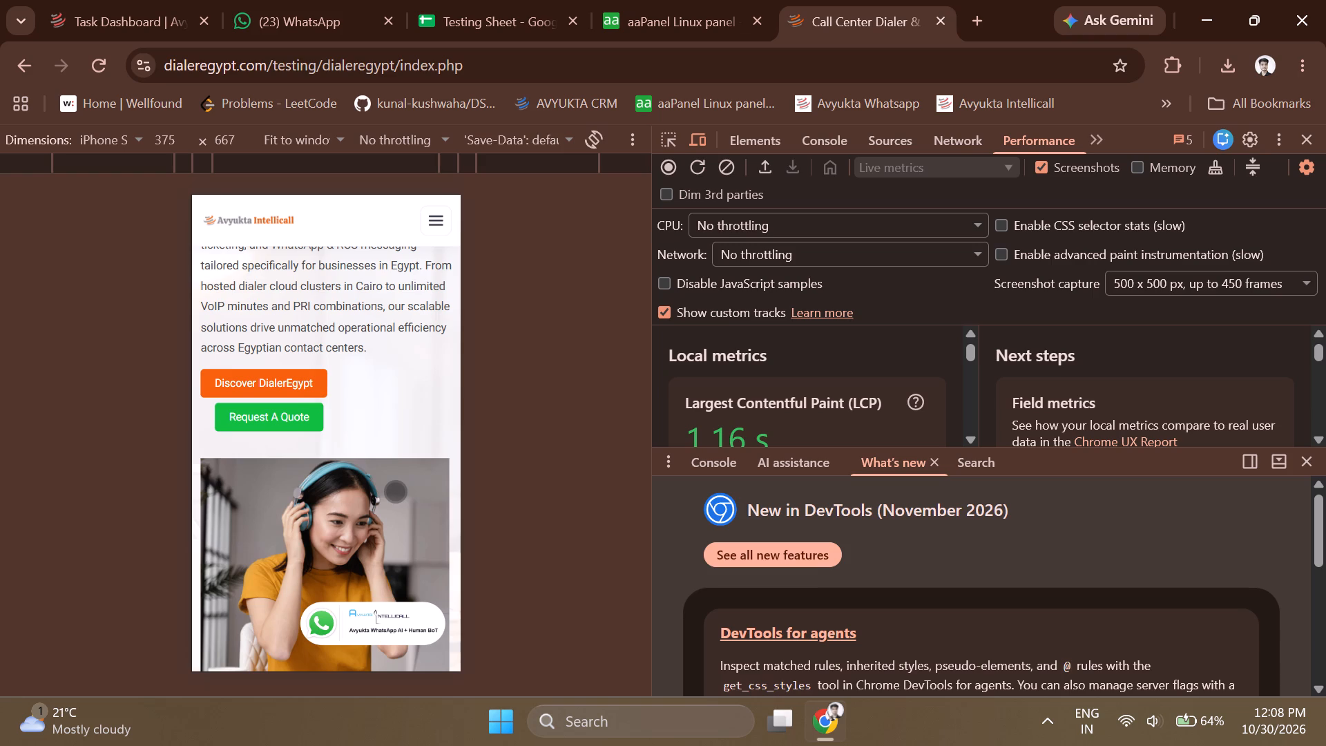
Examine the home page in the iPhone-sized view from the hero section down to the client, city and experience counters.
{"action": "scroll", "coordinate": [371, 463], "scroll_direction": "down", "scroll_amount": 5}
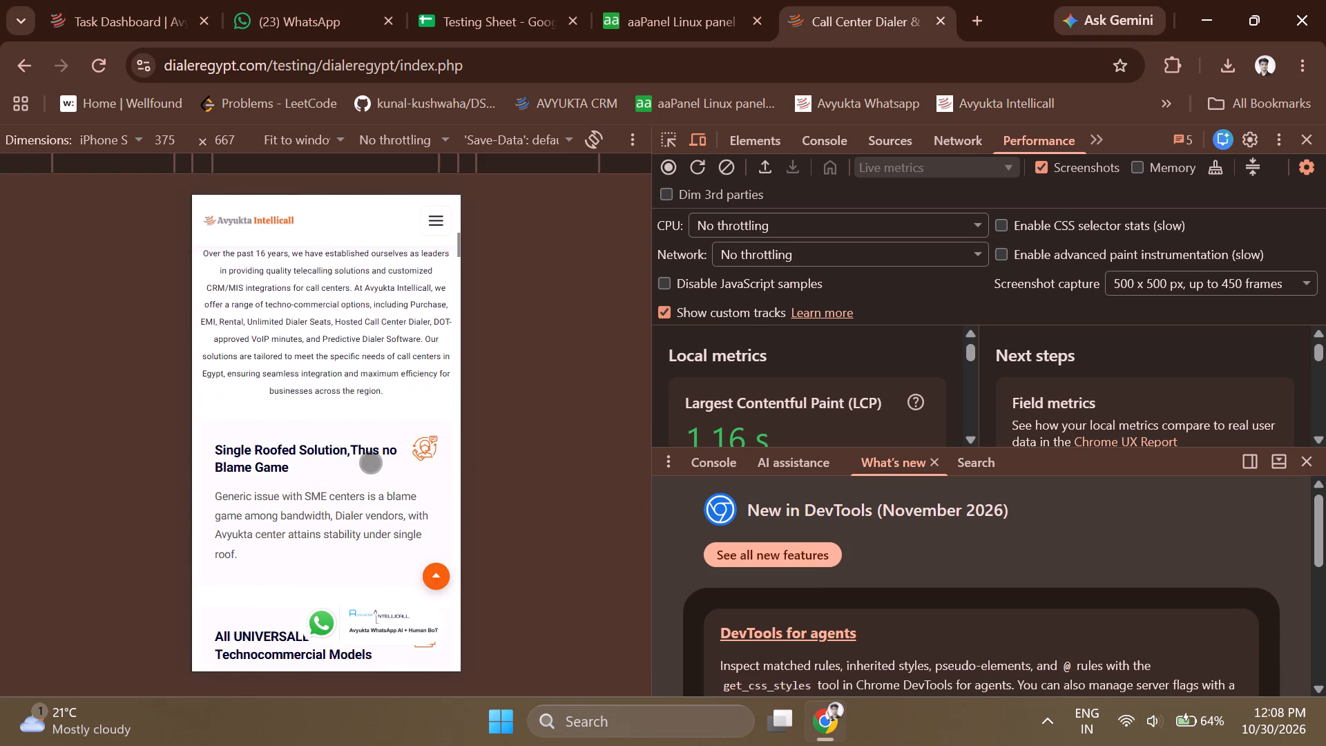
{"action": "scroll", "coordinate": [371, 463], "scroll_direction": "down", "scroll_amount": 7}
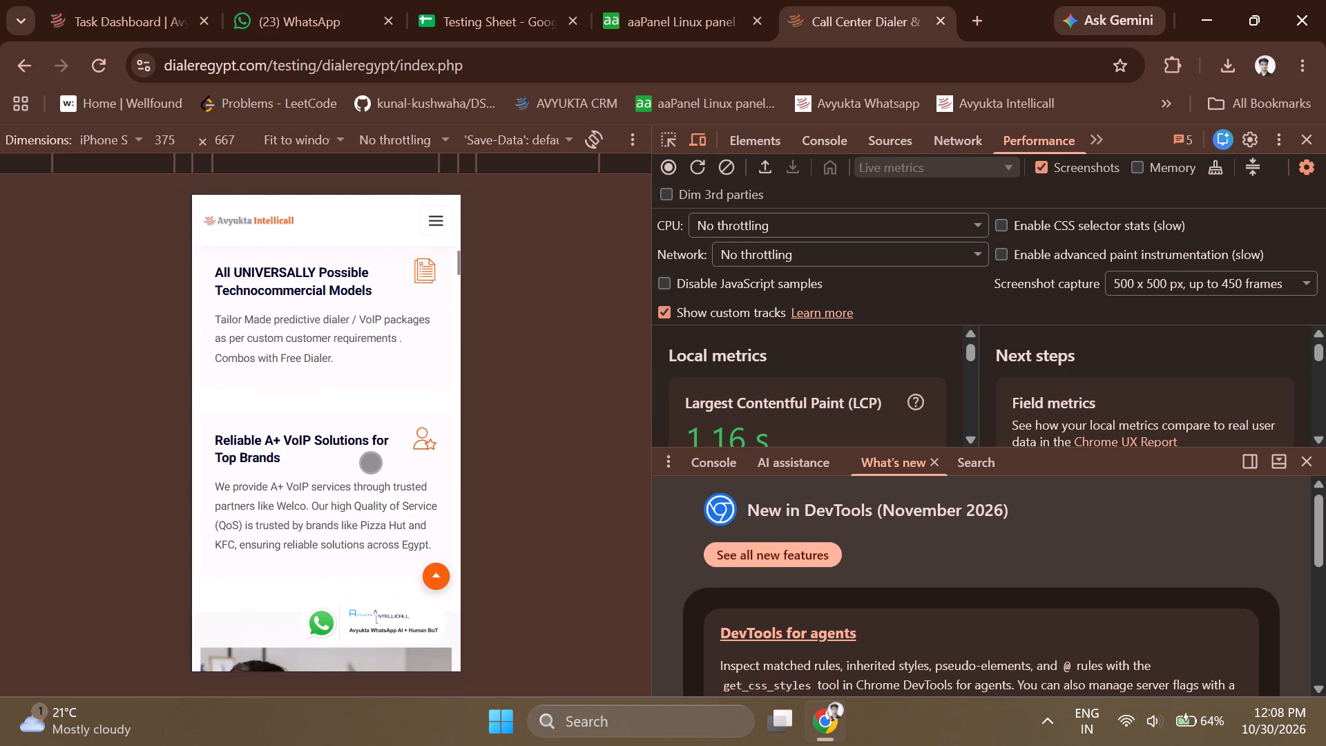
{"action": "scroll", "coordinate": [371, 463], "scroll_direction": "down", "scroll_amount": 7}
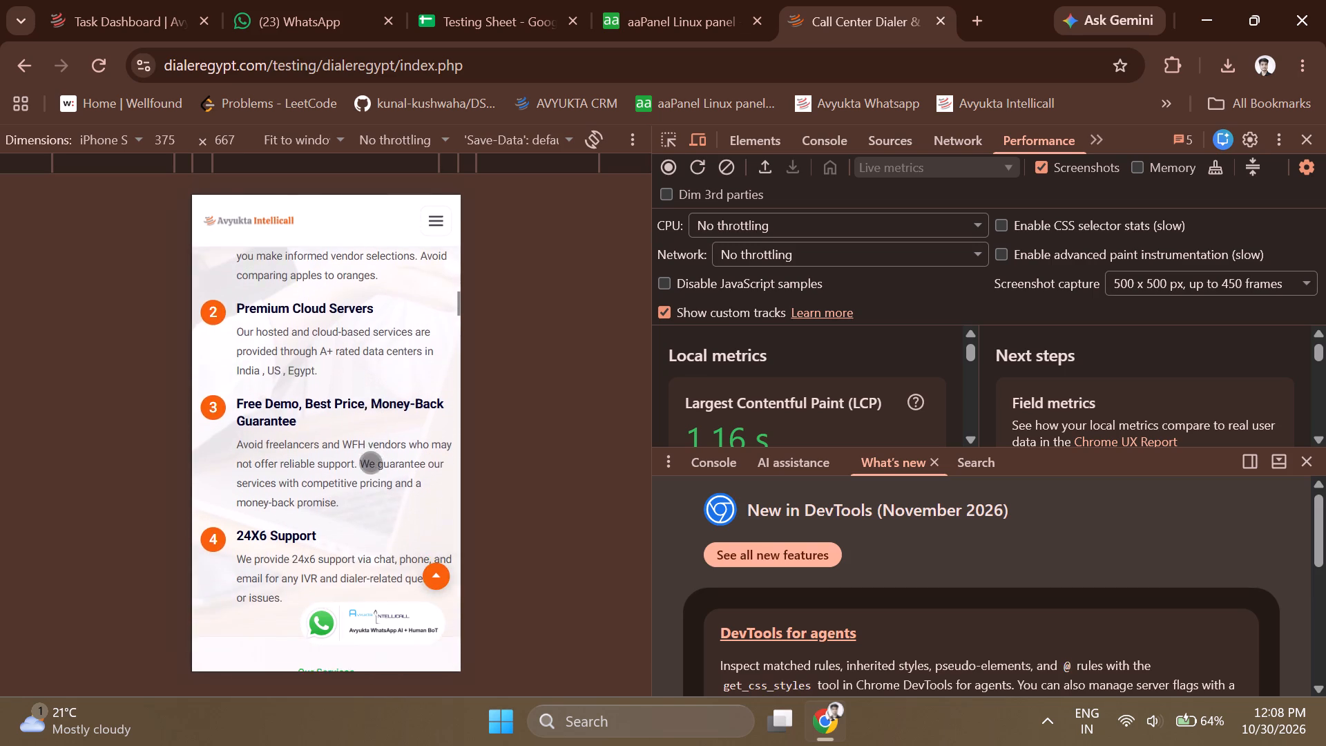
{"action": "scroll", "coordinate": [371, 463], "scroll_direction": "down", "scroll_amount": 3}
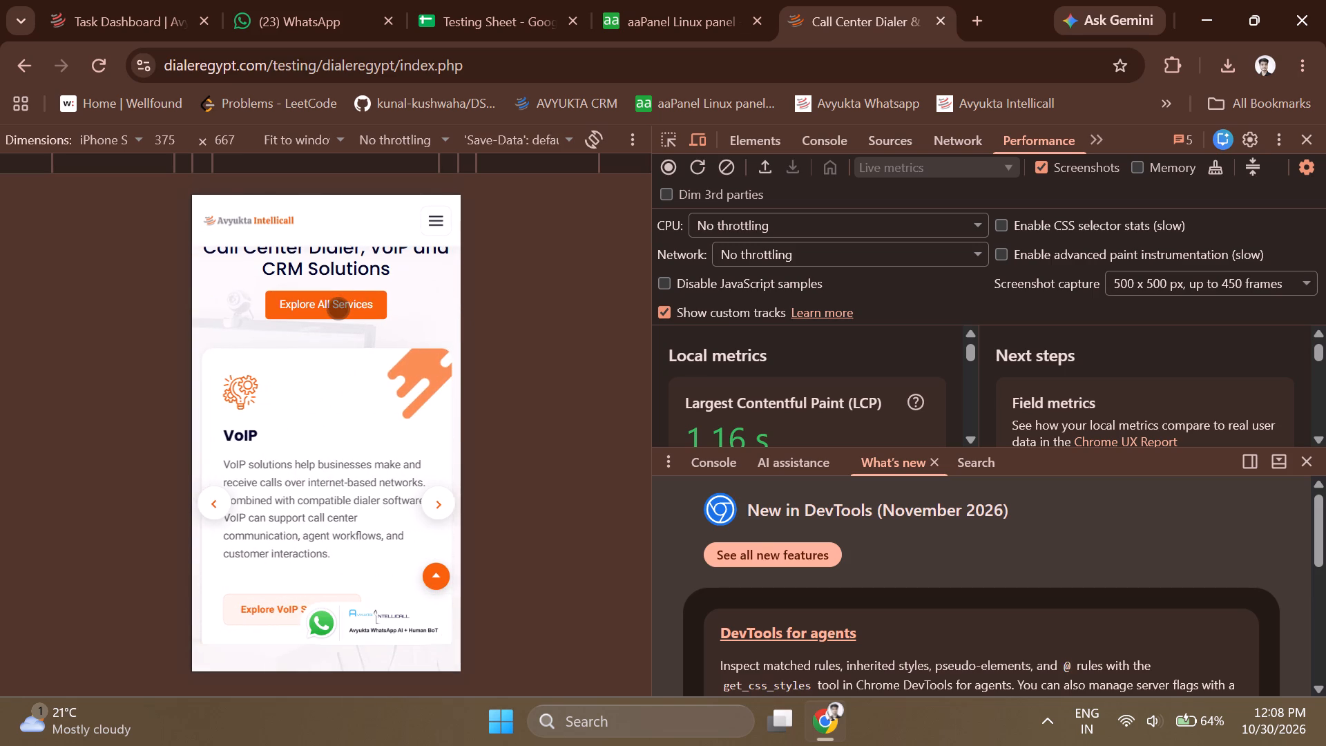
{"action": "scroll", "coordinate": [329, 356], "scroll_direction": "down", "scroll_amount": 4}
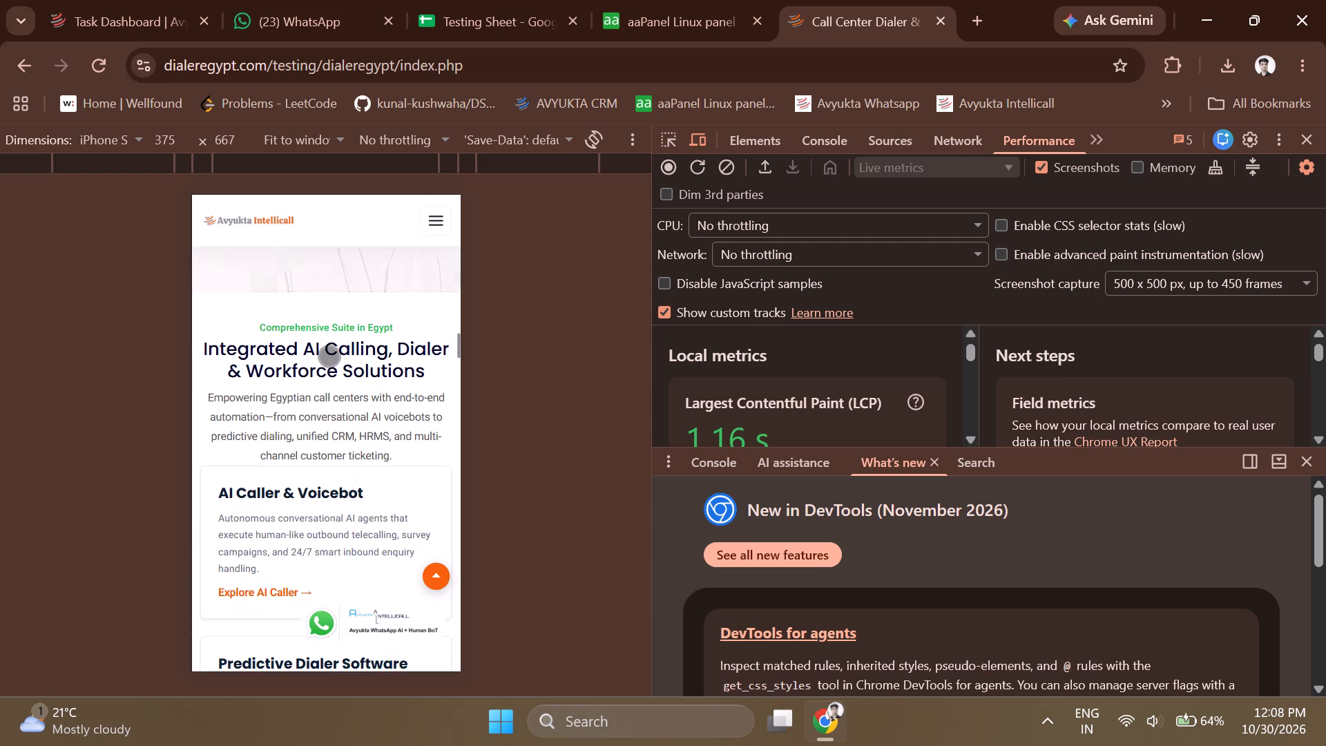
{"action": "scroll", "coordinate": [329, 356], "scroll_direction": "down", "scroll_amount": 7}
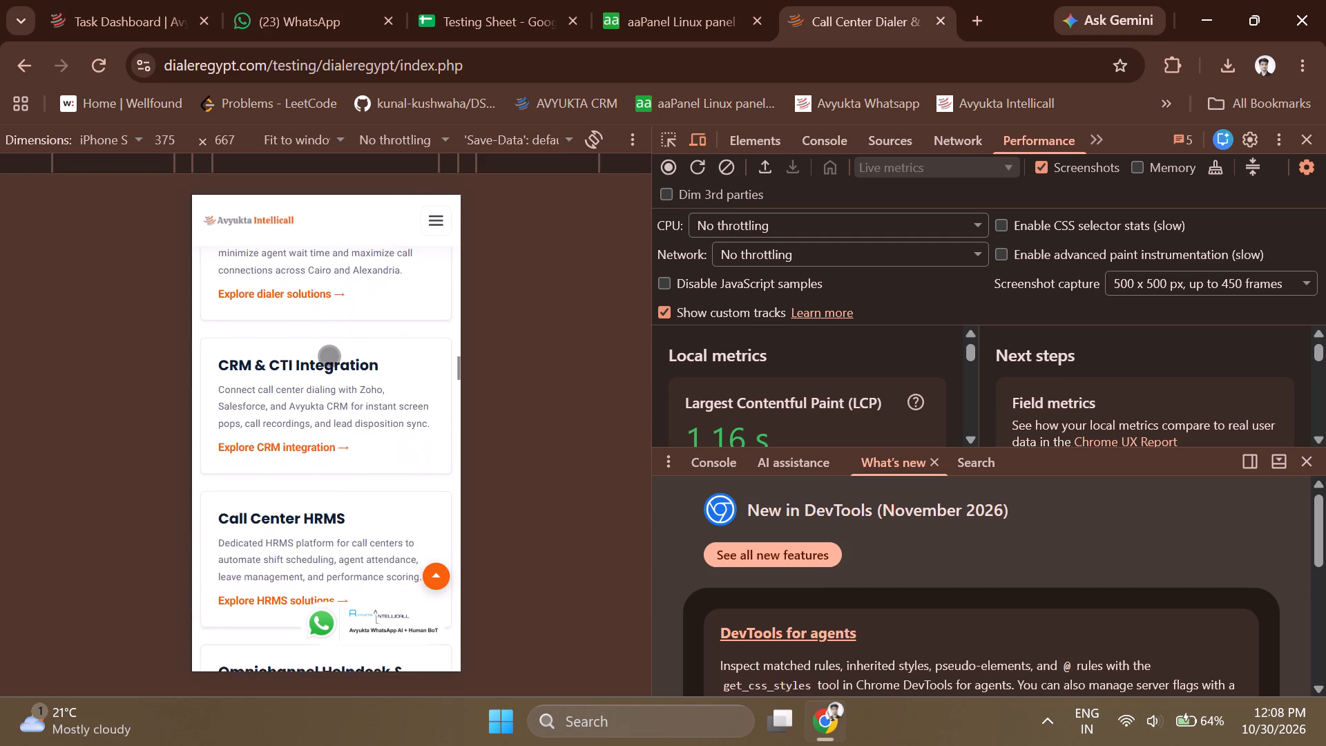
{"action": "scroll", "coordinate": [329, 356], "scroll_direction": "down", "scroll_amount": 7}
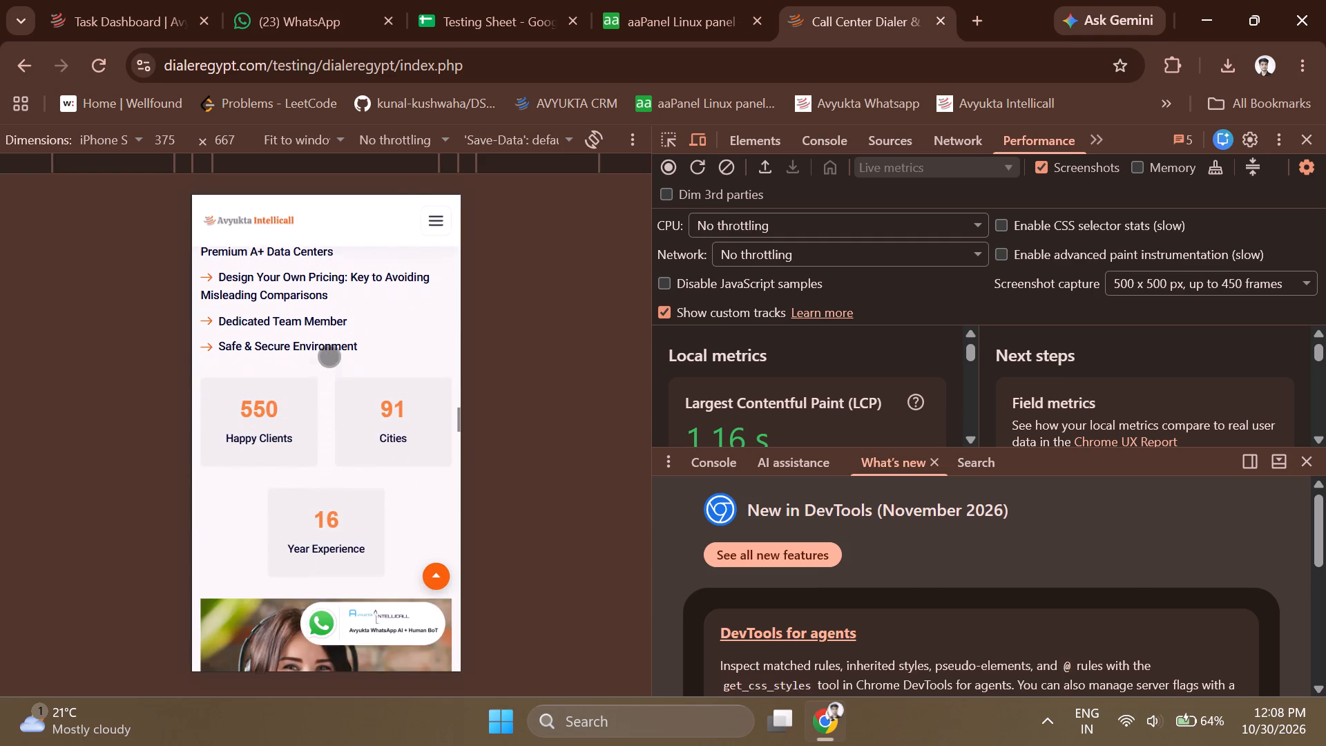
{"action": "scroll", "coordinate": [329, 356], "scroll_direction": "down", "scroll_amount": 1}
Search Google for figma courses in a new tab, view Figma Learn's Courses, tutorials, projects page, and close the tab.
{"action": "left_click", "coordinate": [979, 19]}
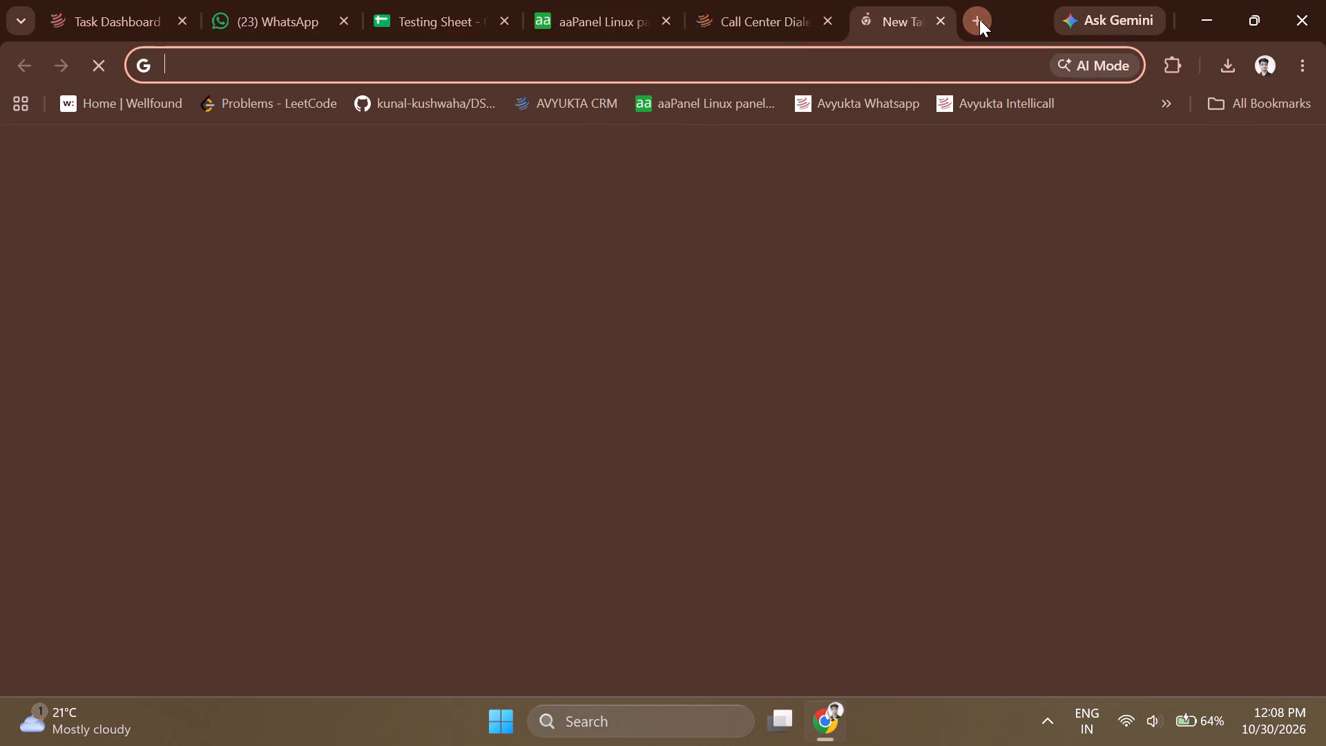
{"action": "type", "text": "figma cou"}
{"action": "key", "text": "Down"}
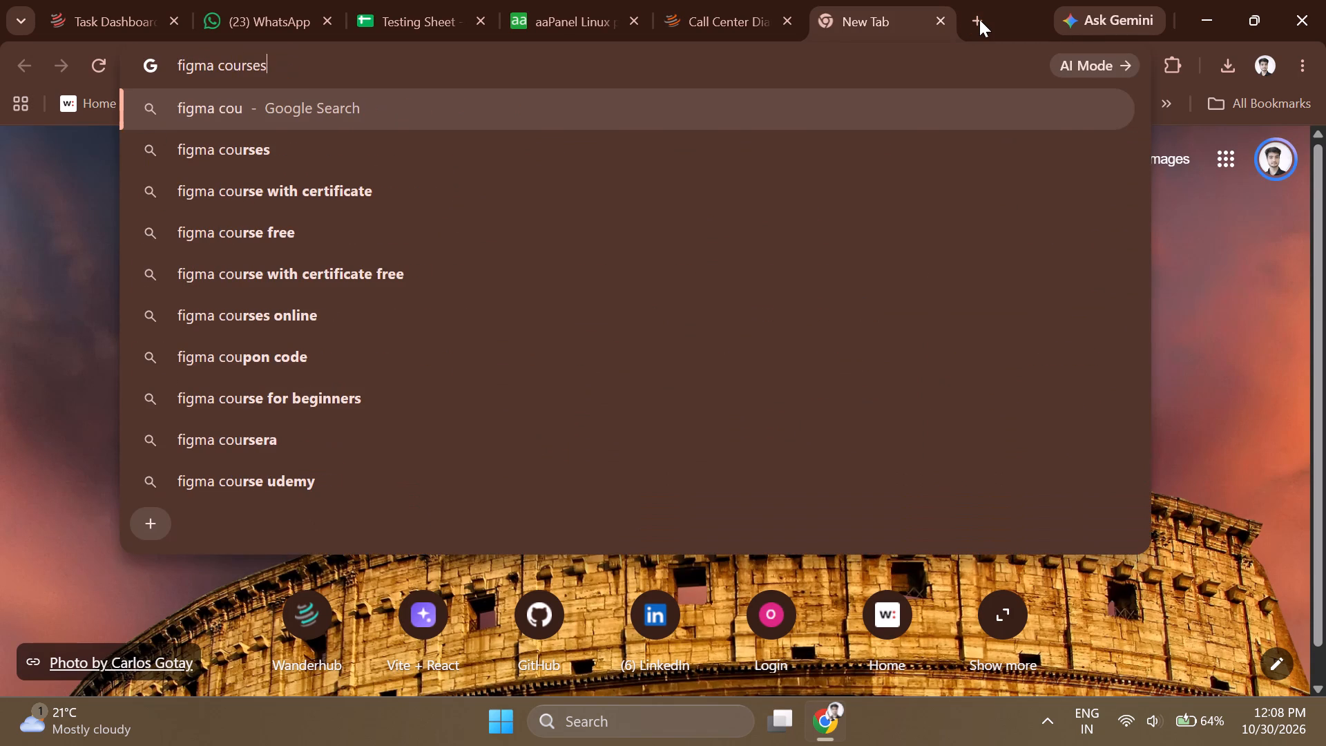
{"action": "key", "text": "Return"}
{"action": "scroll", "coordinate": [815, 434], "scroll_direction": "down", "scroll_amount": 1}
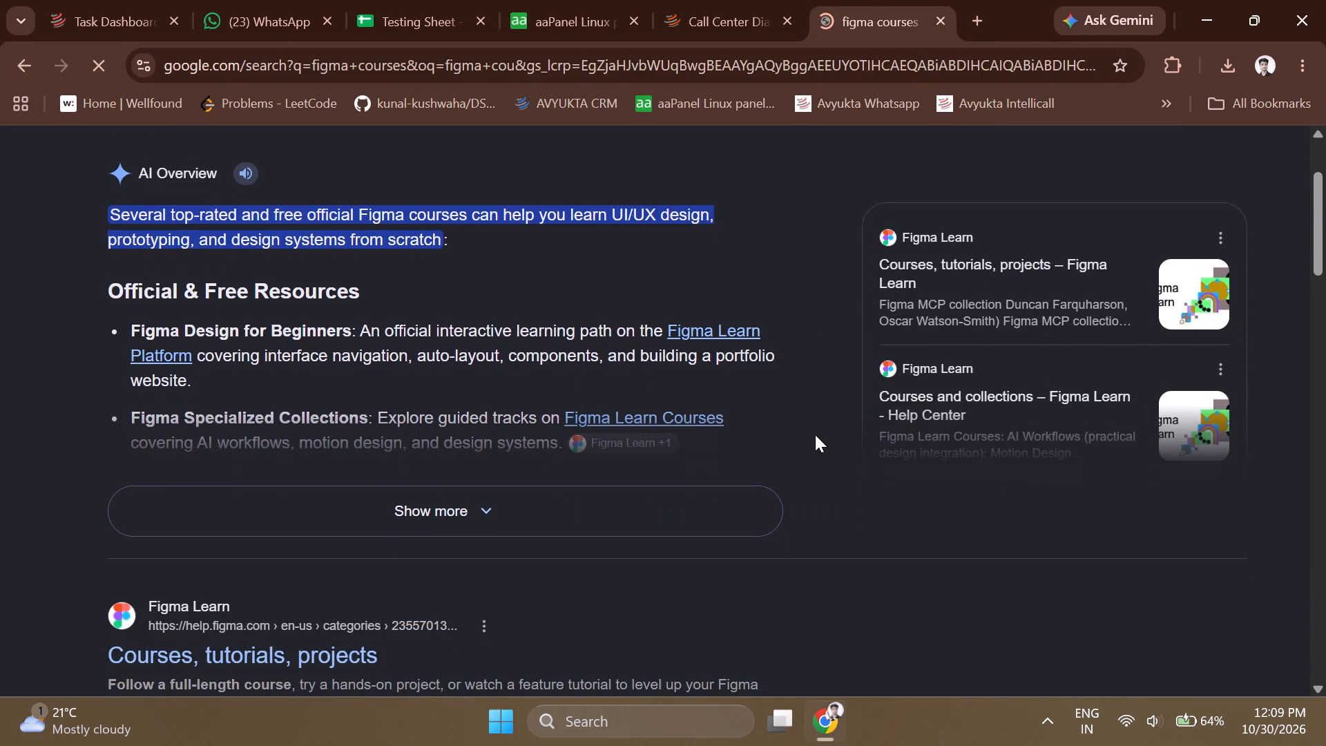
{"action": "scroll", "coordinate": [815, 434], "scroll_direction": "down", "scroll_amount": 1}
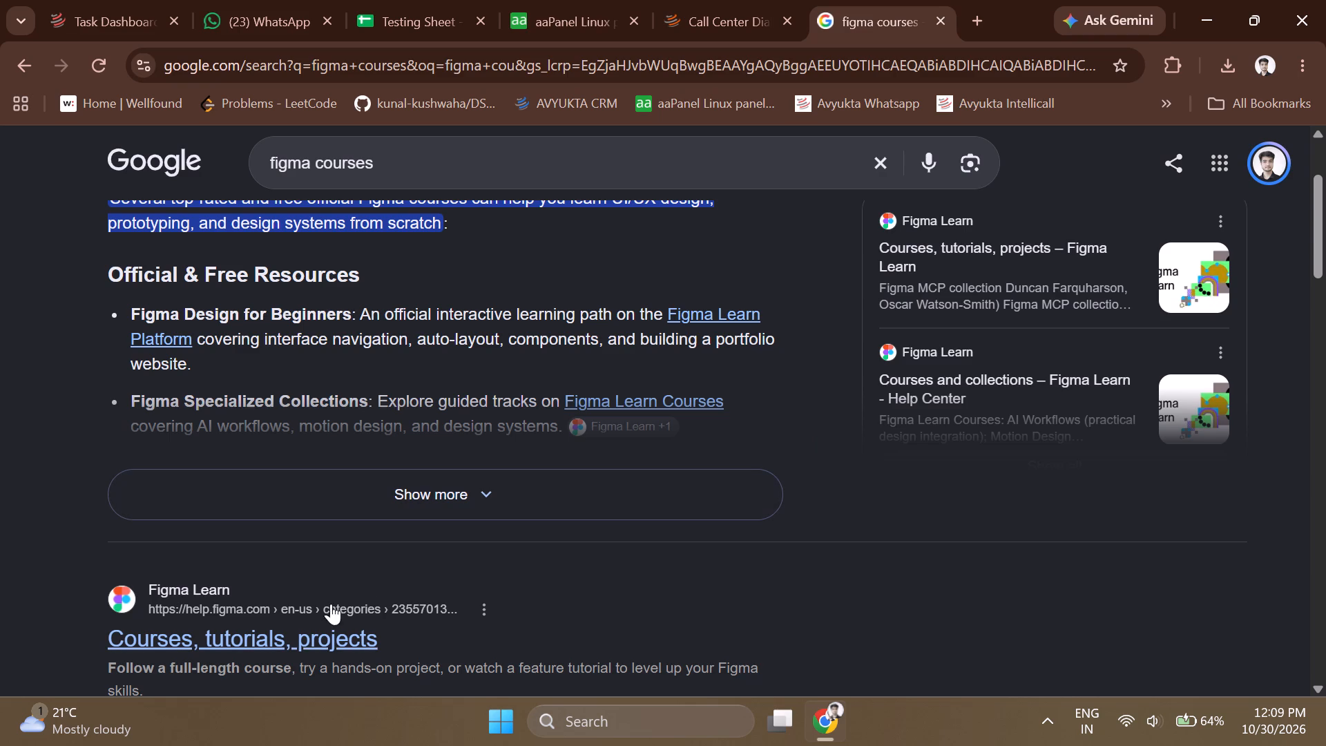
{"action": "left_click", "coordinate": [307, 635]}
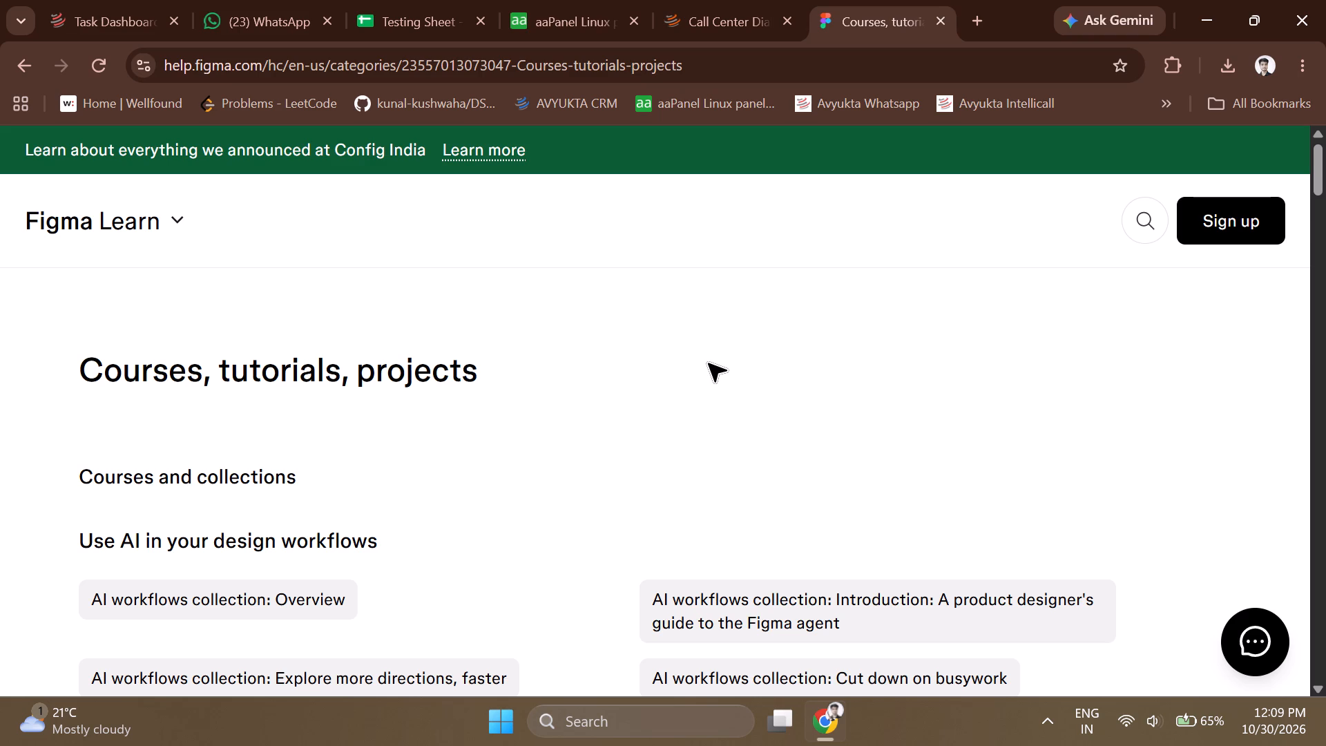
{"action": "scroll", "coordinate": [705, 359], "scroll_direction": "up", "scroll_amount": 3}
{"action": "left_click", "coordinate": [939, 21]}
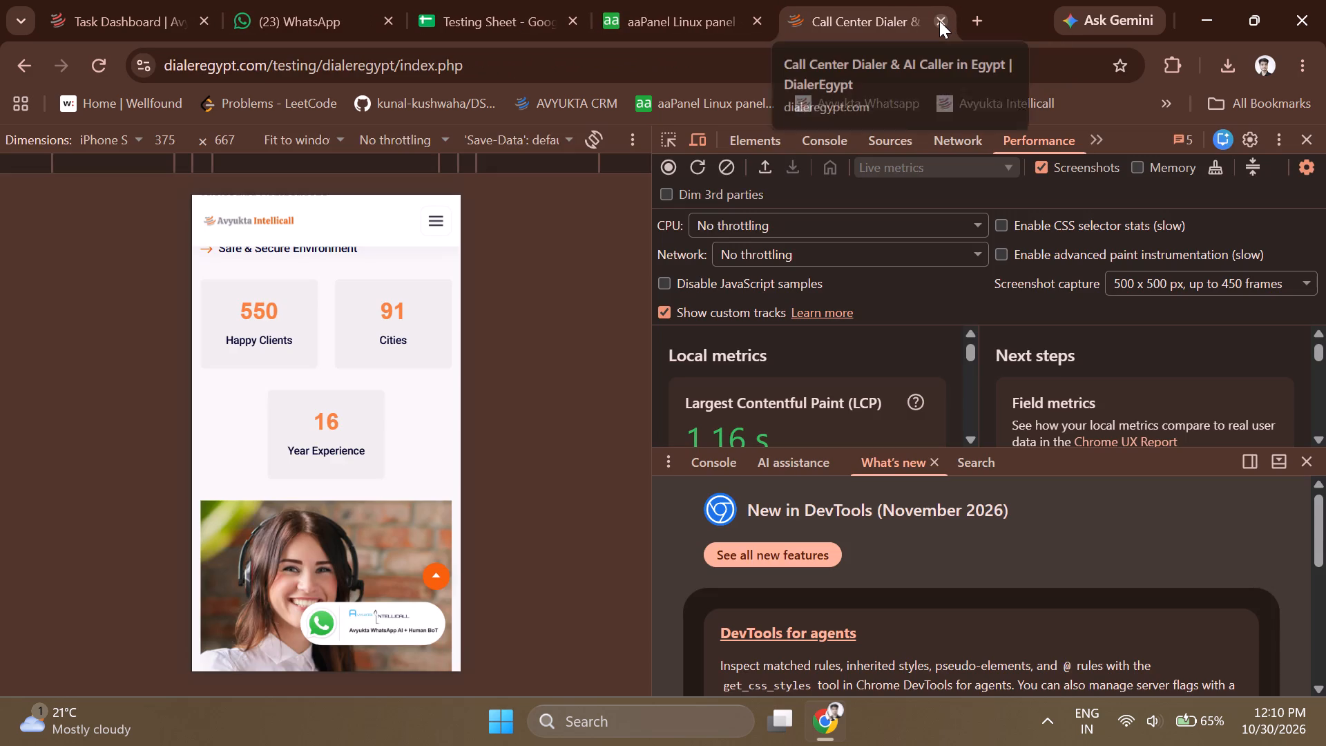
Examine the rest of the mobile home page, covering pricing plans, FAQs, client feedback, integration partners and the footer.
{"action": "scroll", "coordinate": [354, 405], "scroll_direction": "down", "scroll_amount": 3}
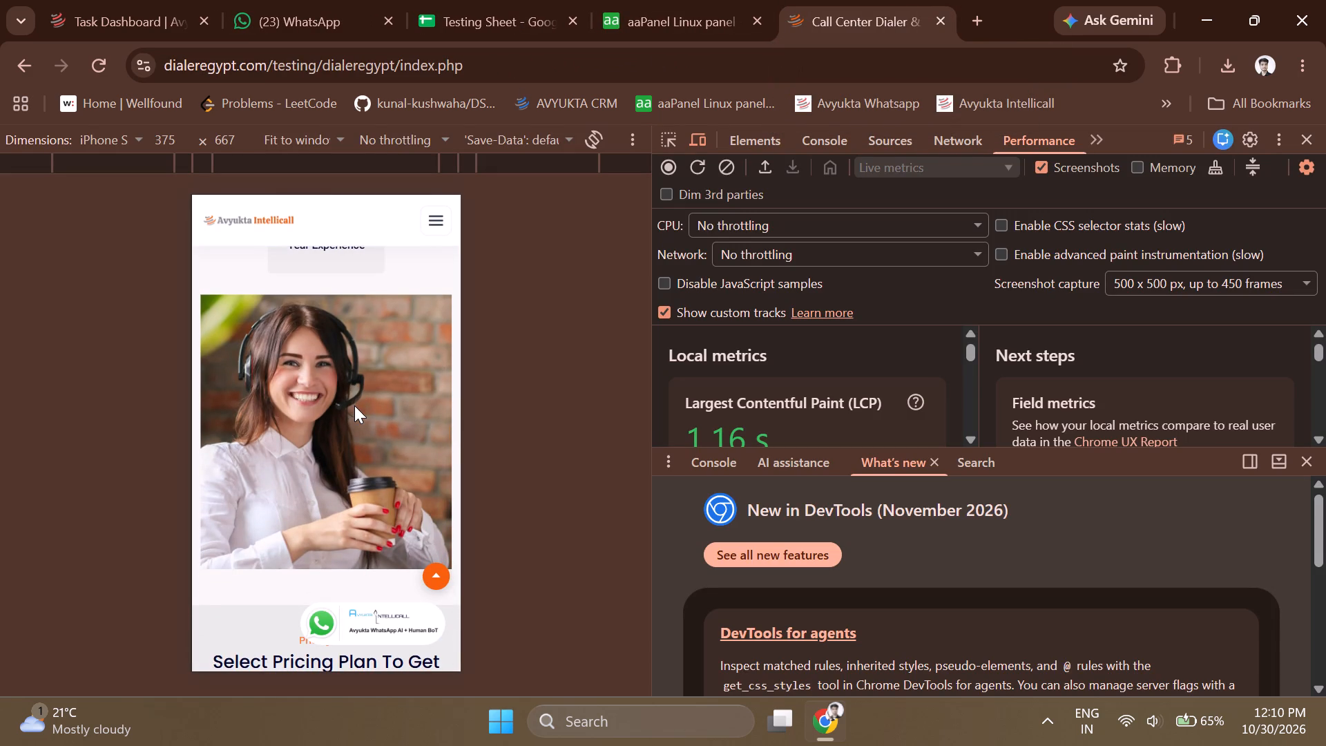
{"action": "scroll", "coordinate": [354, 405], "scroll_direction": "down", "scroll_amount": 4}
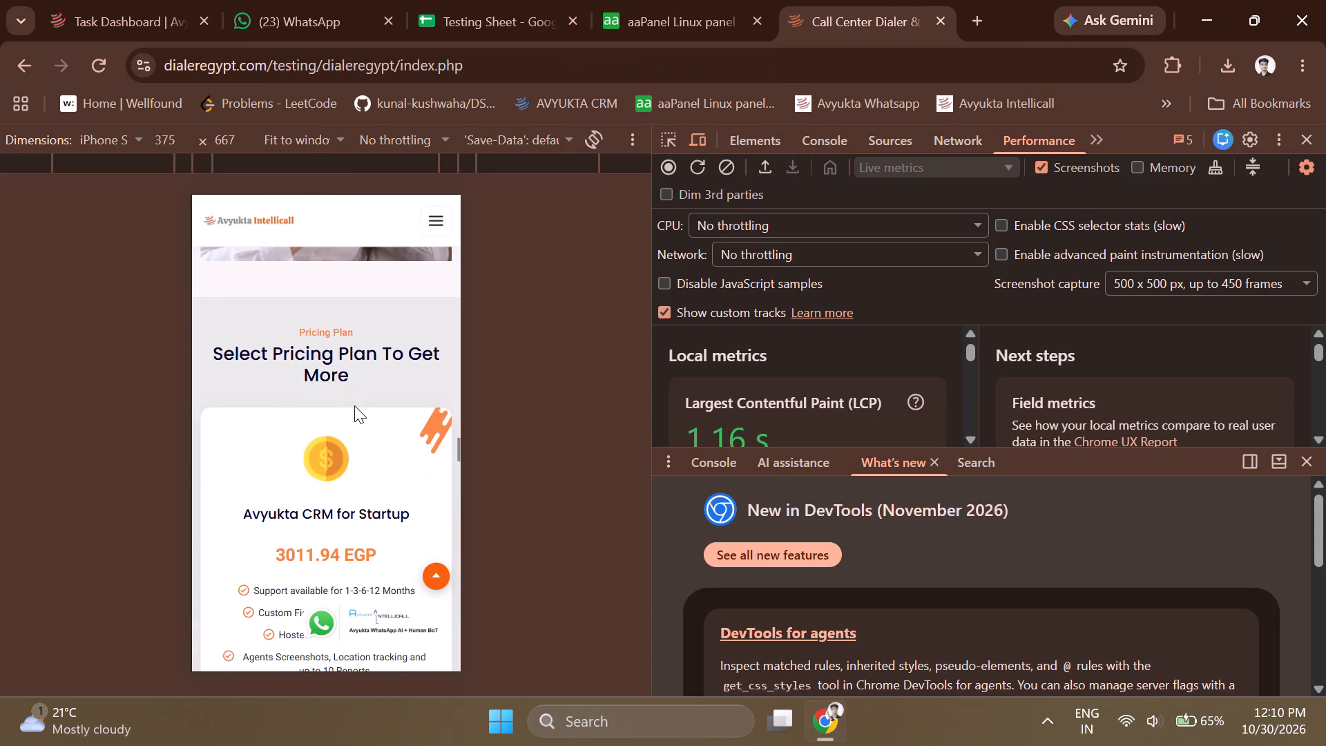
{"action": "scroll", "coordinate": [354, 405], "scroll_direction": "down", "scroll_amount": 4}
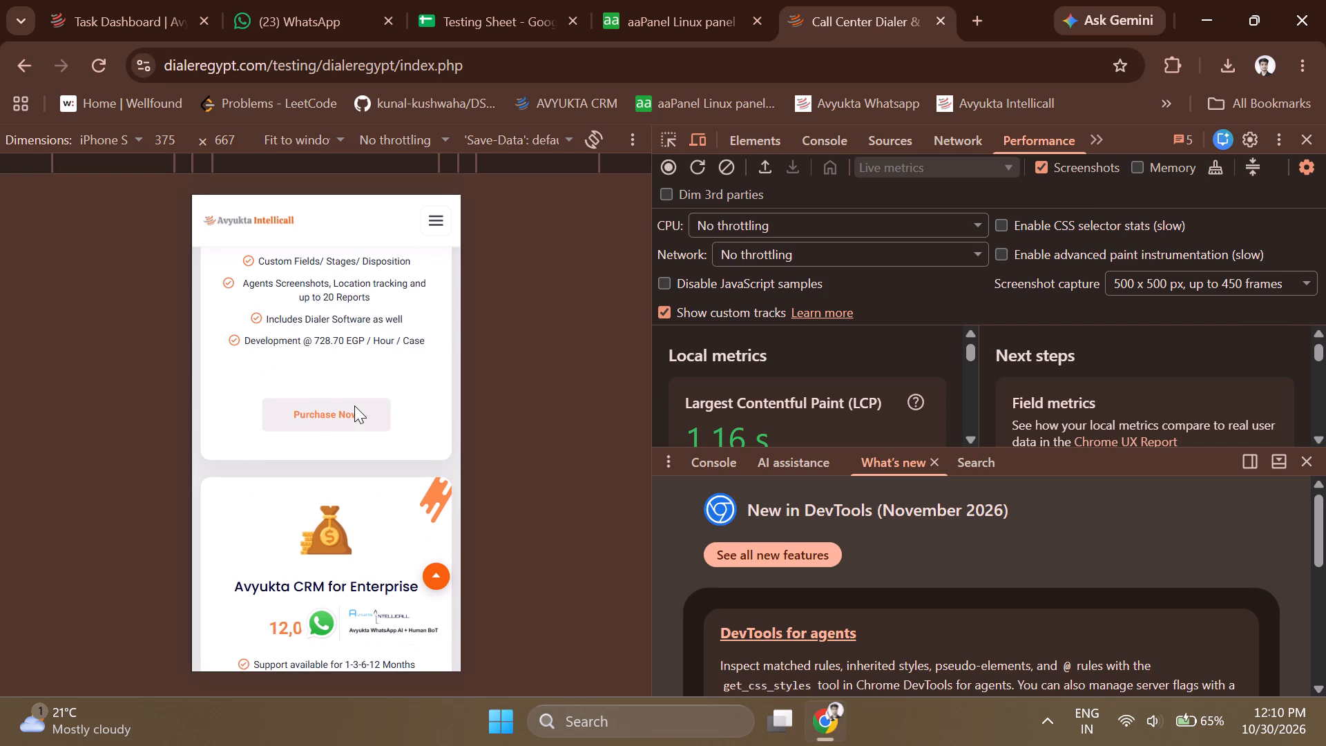
{"action": "scroll", "coordinate": [354, 405], "scroll_direction": "down", "scroll_amount": 6}
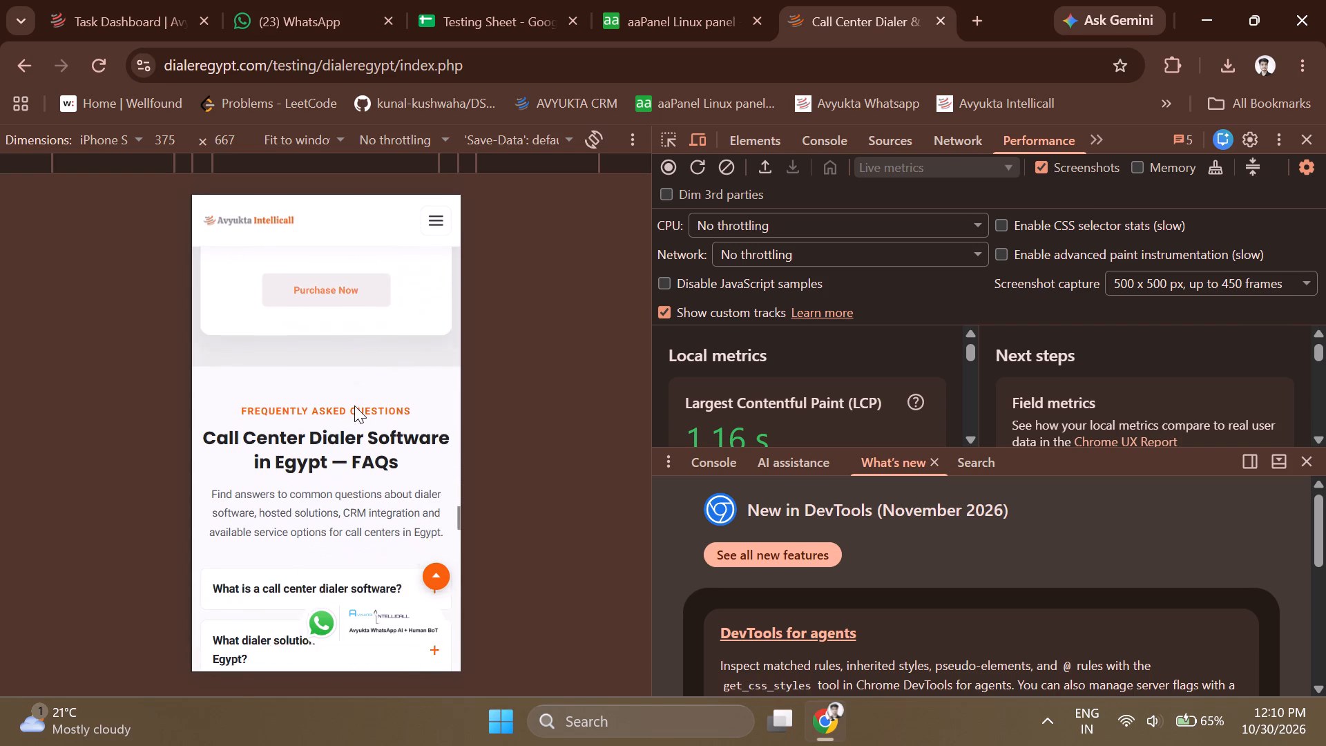
{"action": "scroll", "coordinate": [354, 405], "scroll_direction": "down", "scroll_amount": 6}
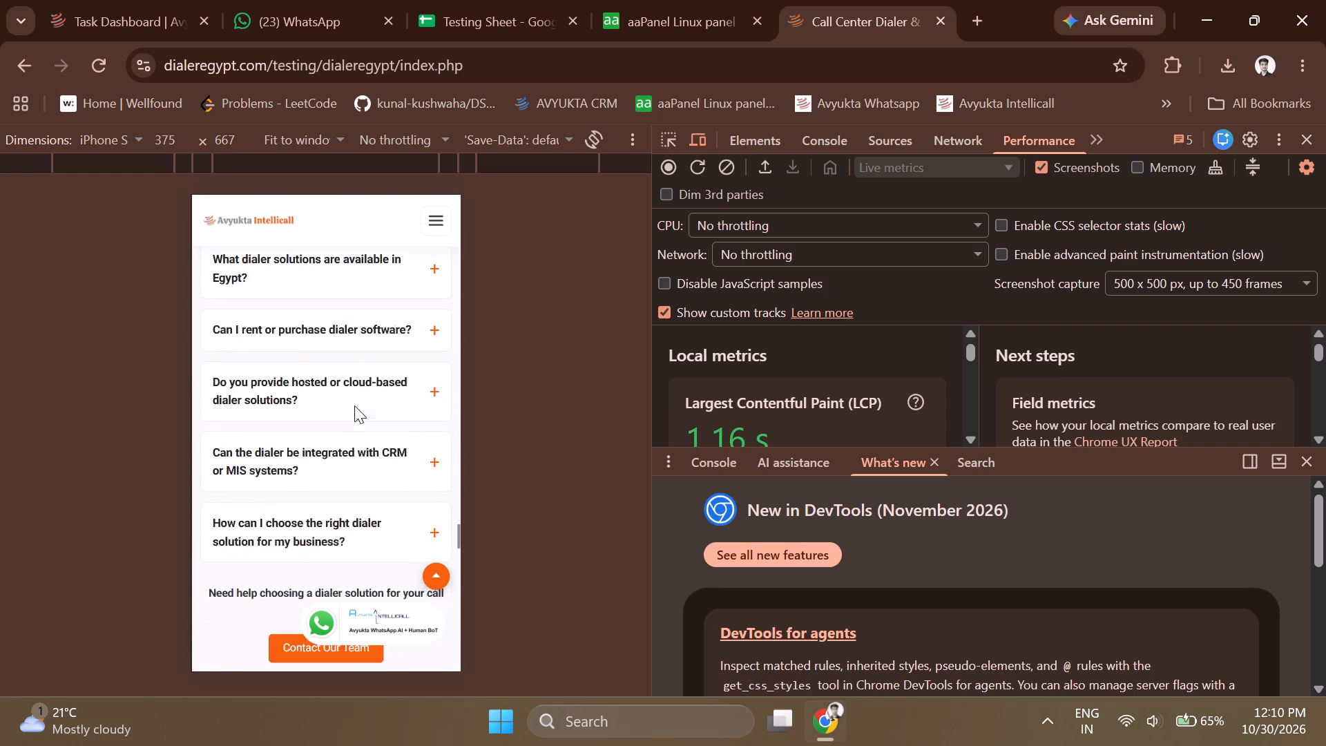
{"action": "scroll", "coordinate": [354, 405], "scroll_direction": "down", "scroll_amount": 2}
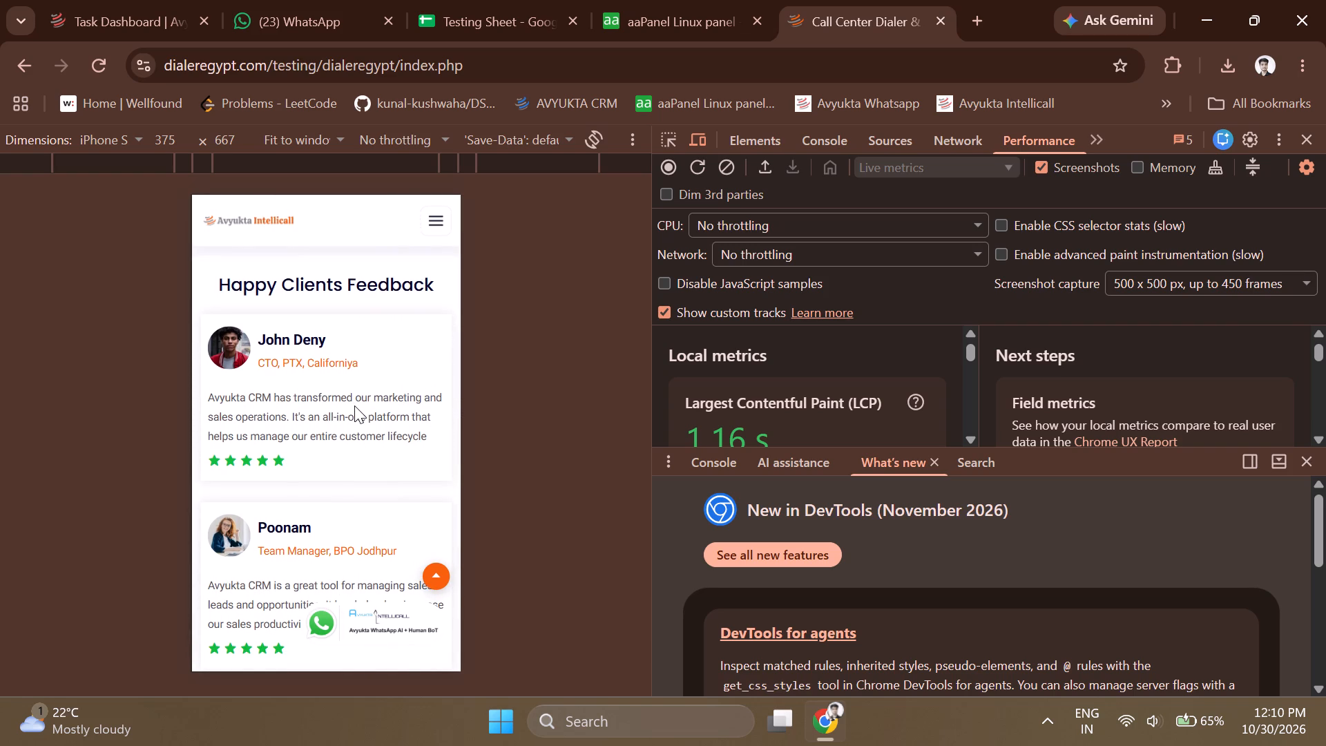
{"action": "scroll", "coordinate": [354, 405], "scroll_direction": "down", "scroll_amount": 8}
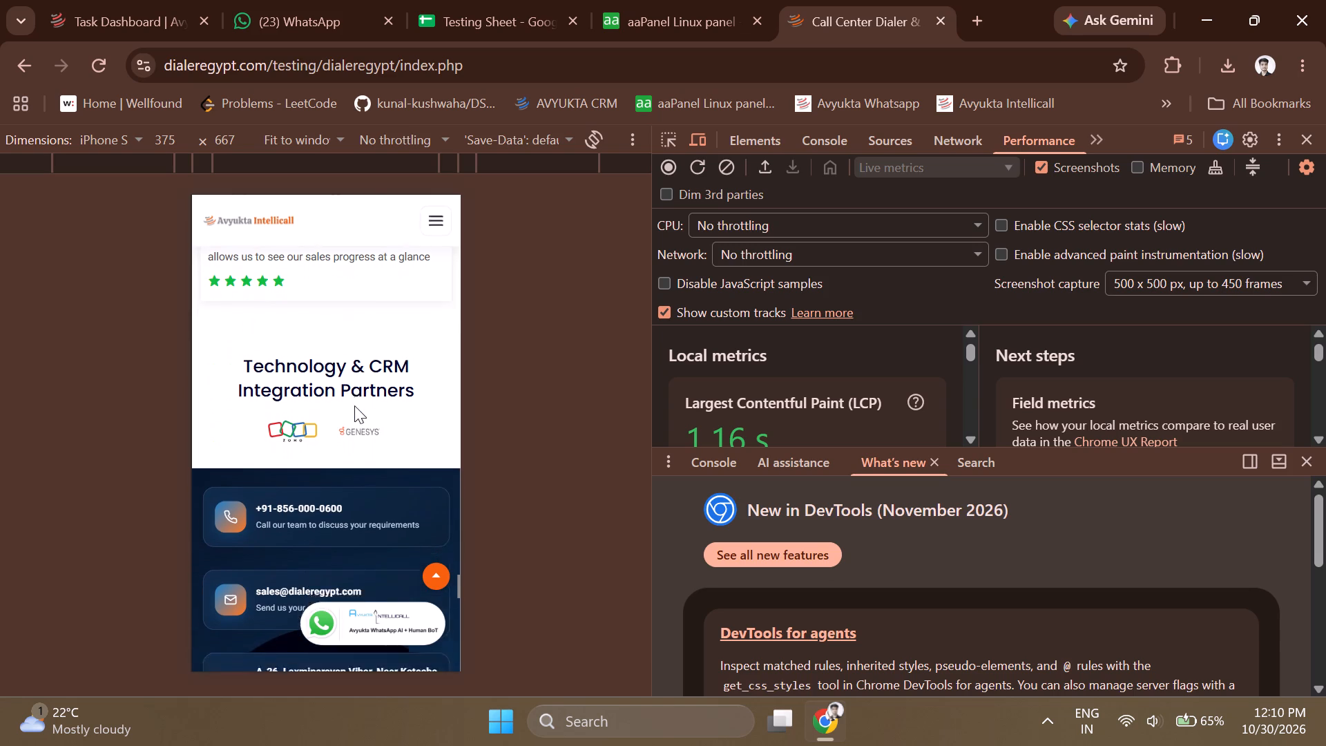
{"action": "scroll", "coordinate": [354, 405], "scroll_direction": "down", "scroll_amount": 12}
{"action": "scroll", "coordinate": [354, 405], "scroll_direction": "up", "scroll_amount": 5}
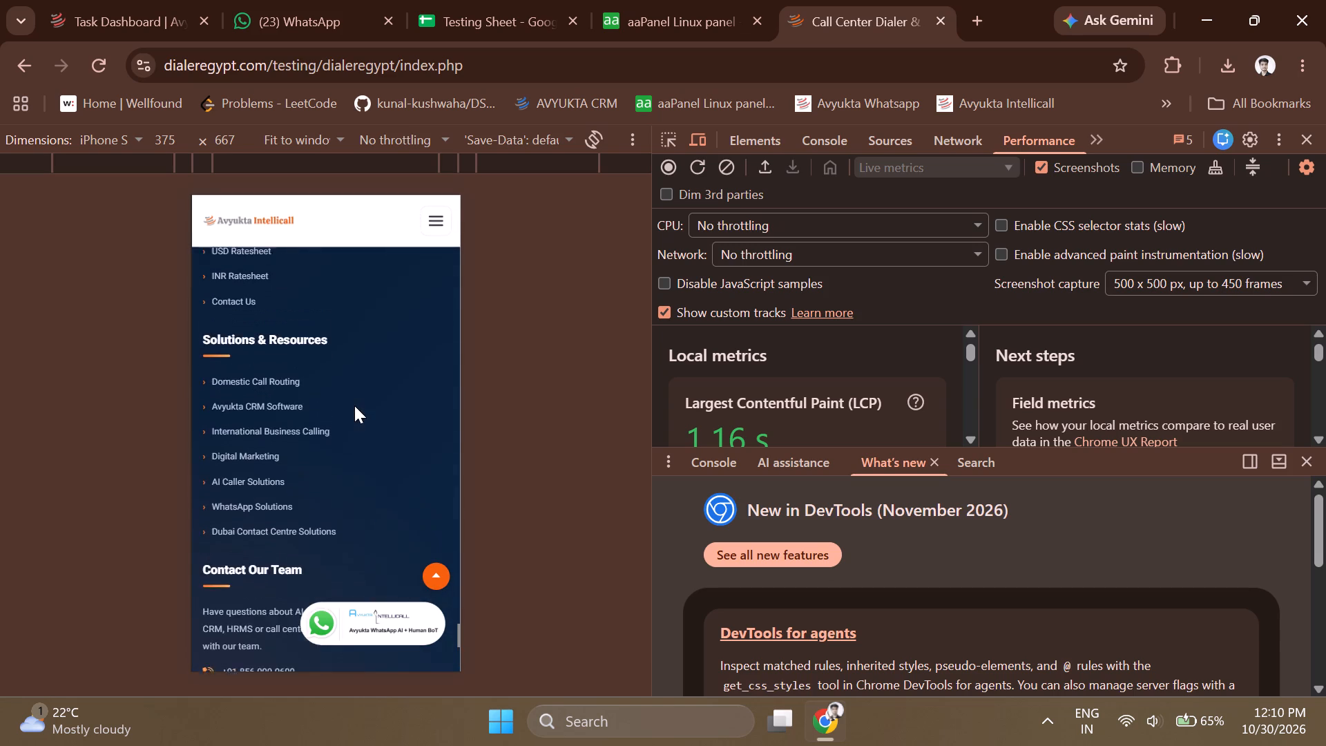
{"action": "scroll", "coordinate": [354, 405], "scroll_direction": "up", "scroll_amount": 5}
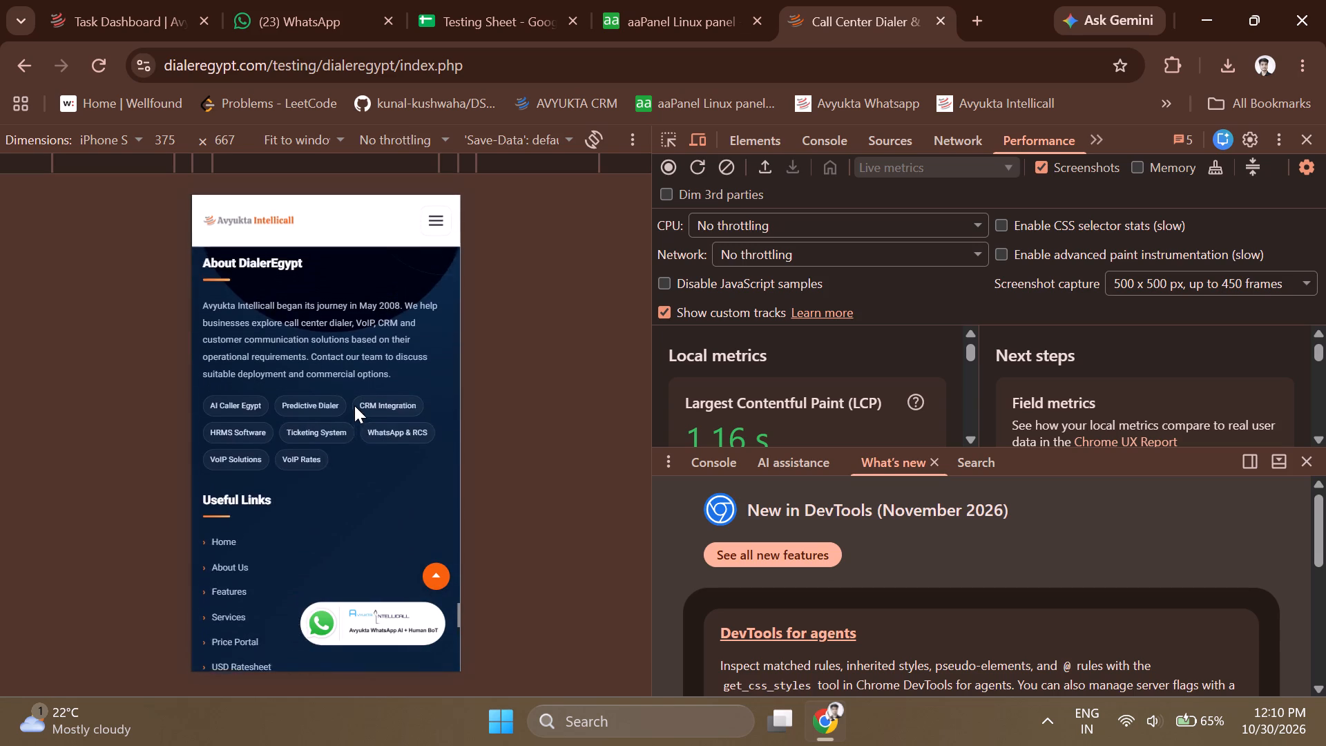
{"action": "scroll", "coordinate": [354, 405], "scroll_direction": "up", "scroll_amount": 9}
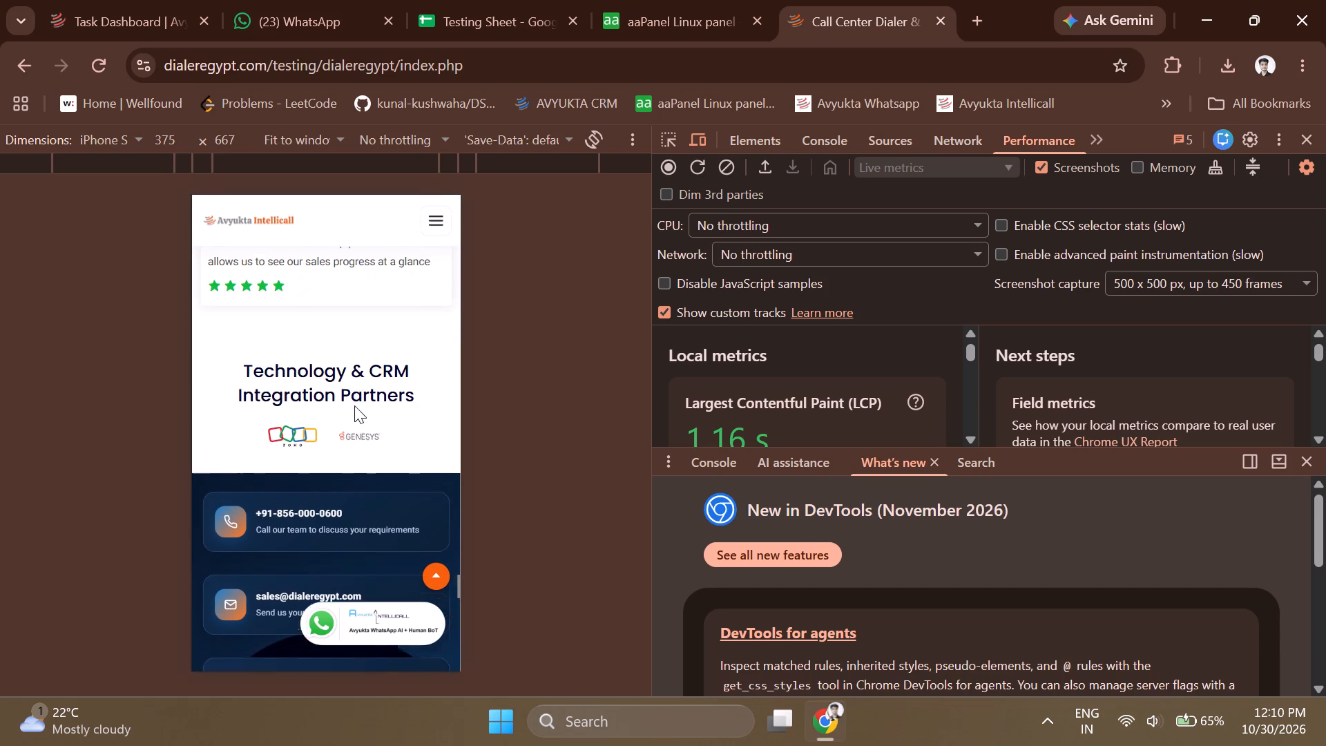
{"action": "scroll", "coordinate": [354, 405], "scroll_direction": "up", "scroll_amount": 1}
{"action": "scroll", "coordinate": [354, 405], "scroll_direction": "up", "scroll_amount": 20}
{"action": "scroll", "coordinate": [354, 405], "scroll_direction": "up", "scroll_amount": 1}
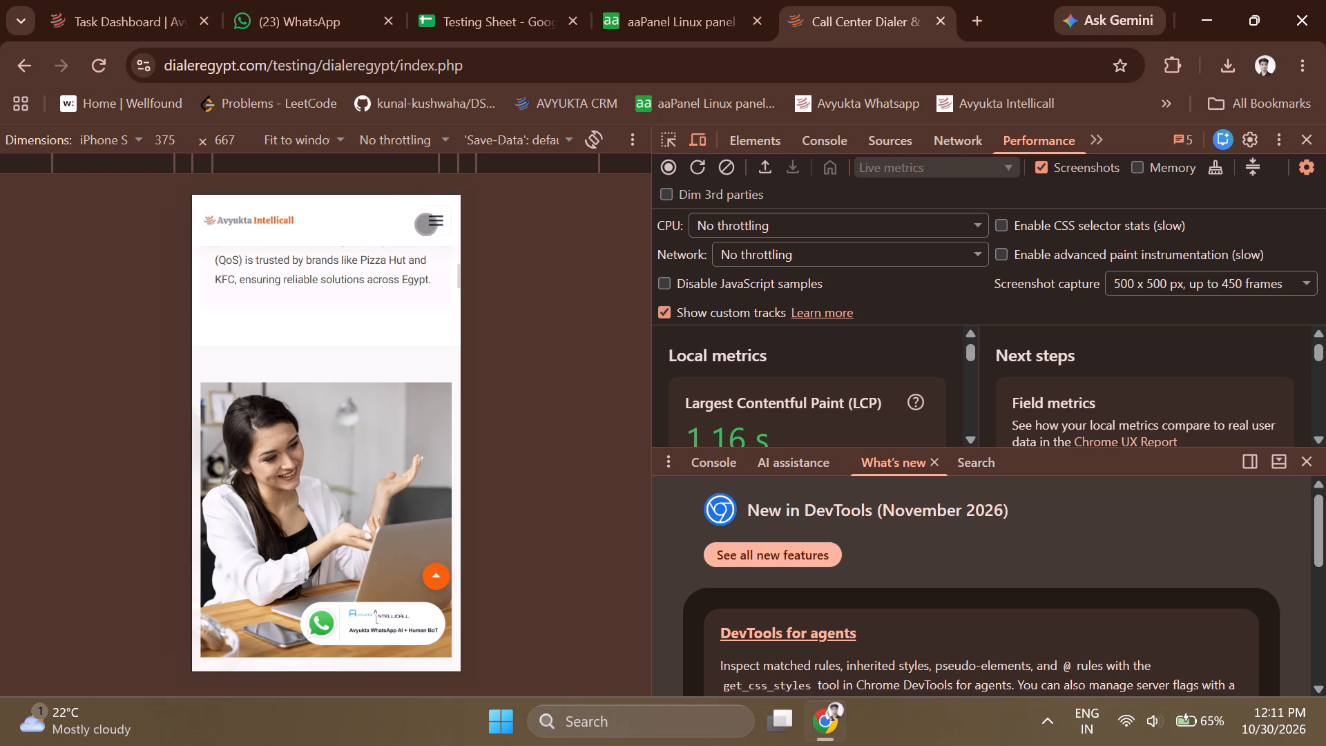
Test the mobile navigation menu by expanding Pricing and opening Price Portal.
{"action": "left_click", "coordinate": [426, 228]}
{"action": "left_click", "coordinate": [273, 410]}
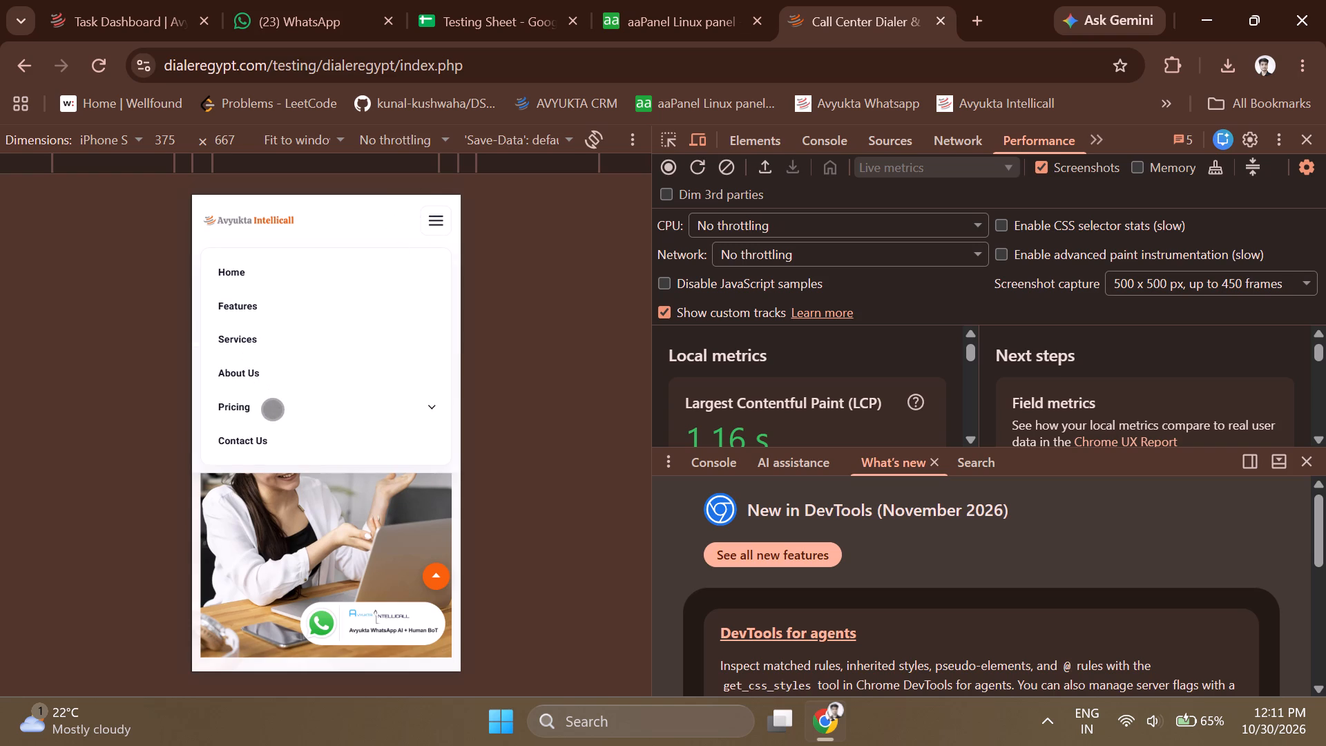
{"action": "left_click", "coordinate": [273, 410]}
{"action": "left_click", "coordinate": [246, 474]}
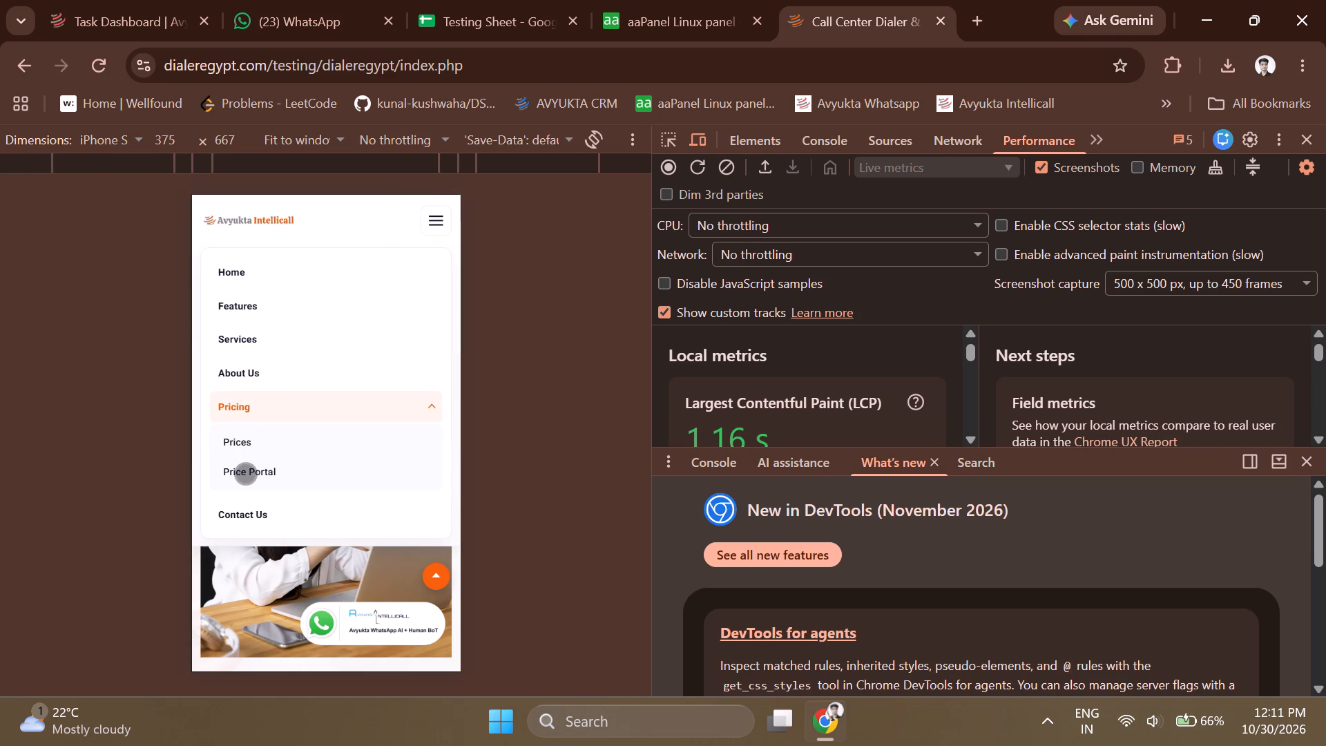
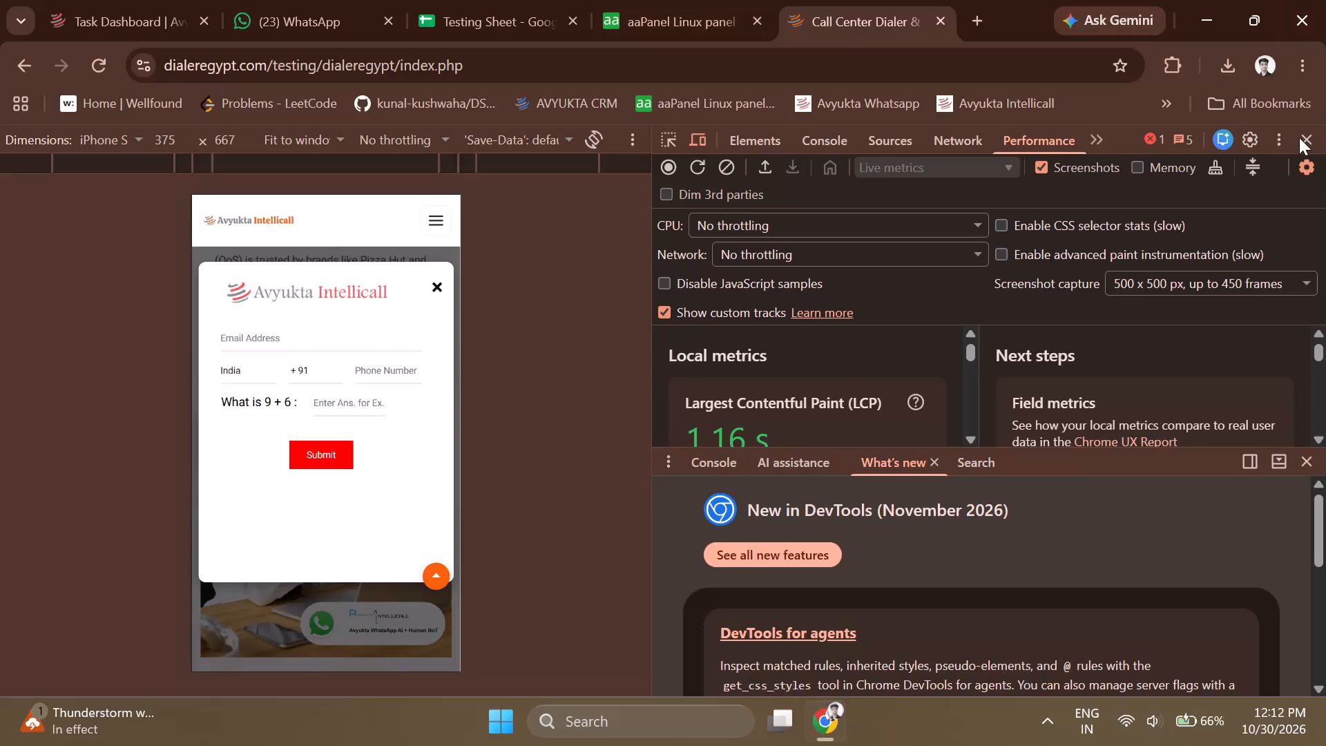
Close the developer tools to restore the desktop layout and dismiss the enquiry form popup on the home page.
{"action": "left_click", "coordinate": [1297, 141]}
{"action": "left_click", "coordinate": [1116, 266]}
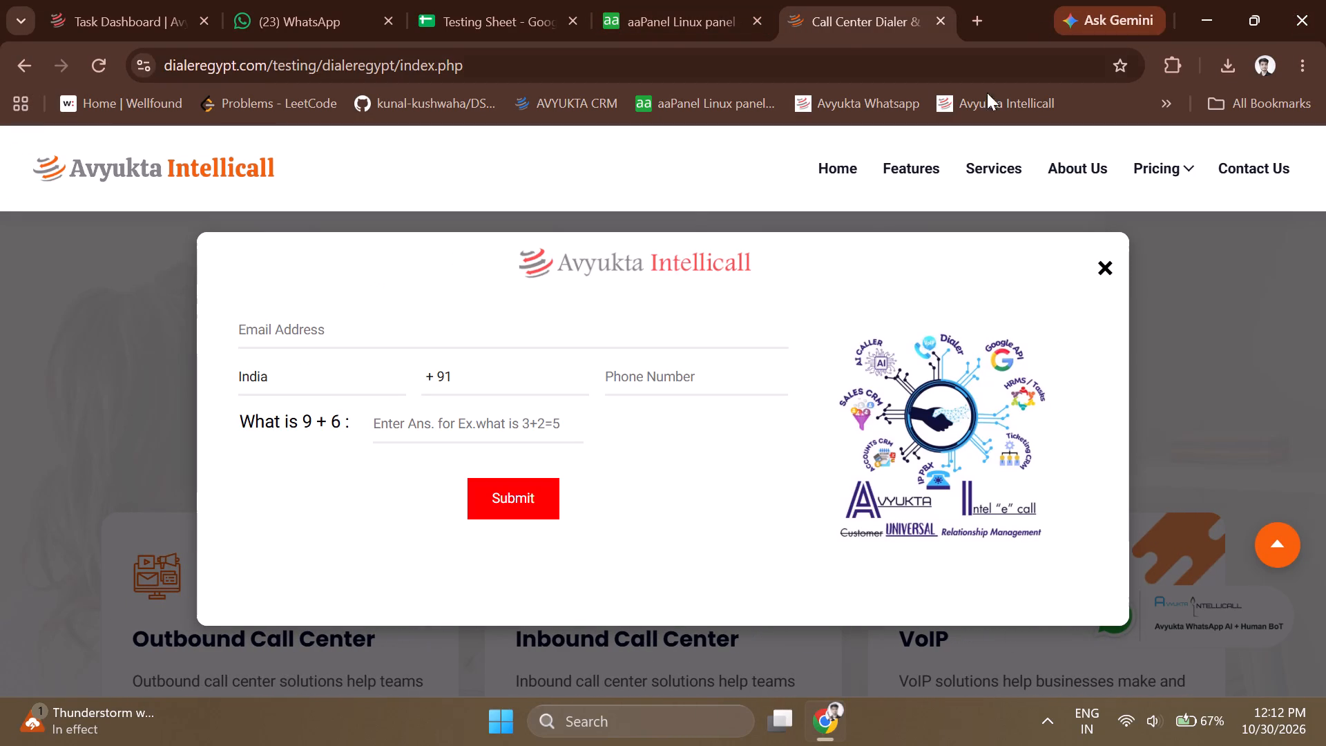
{"action": "left_click", "coordinate": [1102, 265]}
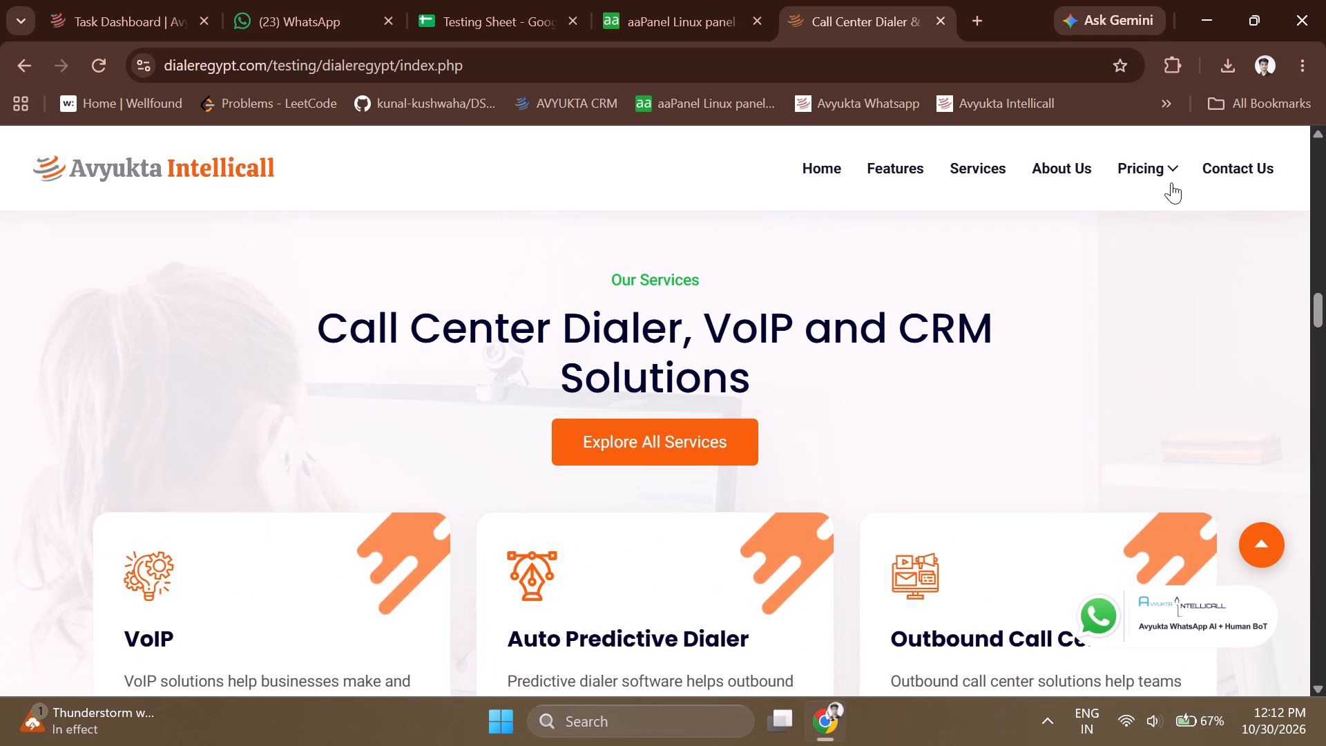
Look over the desktop home page, open the Services page and examine its hero section and service shortcuts.
{"action": "scroll", "coordinate": [803, 539], "scroll_direction": "down", "scroll_amount": 4}
{"action": "scroll", "coordinate": [803, 539], "scroll_direction": "right", "scroll_amount": 1}
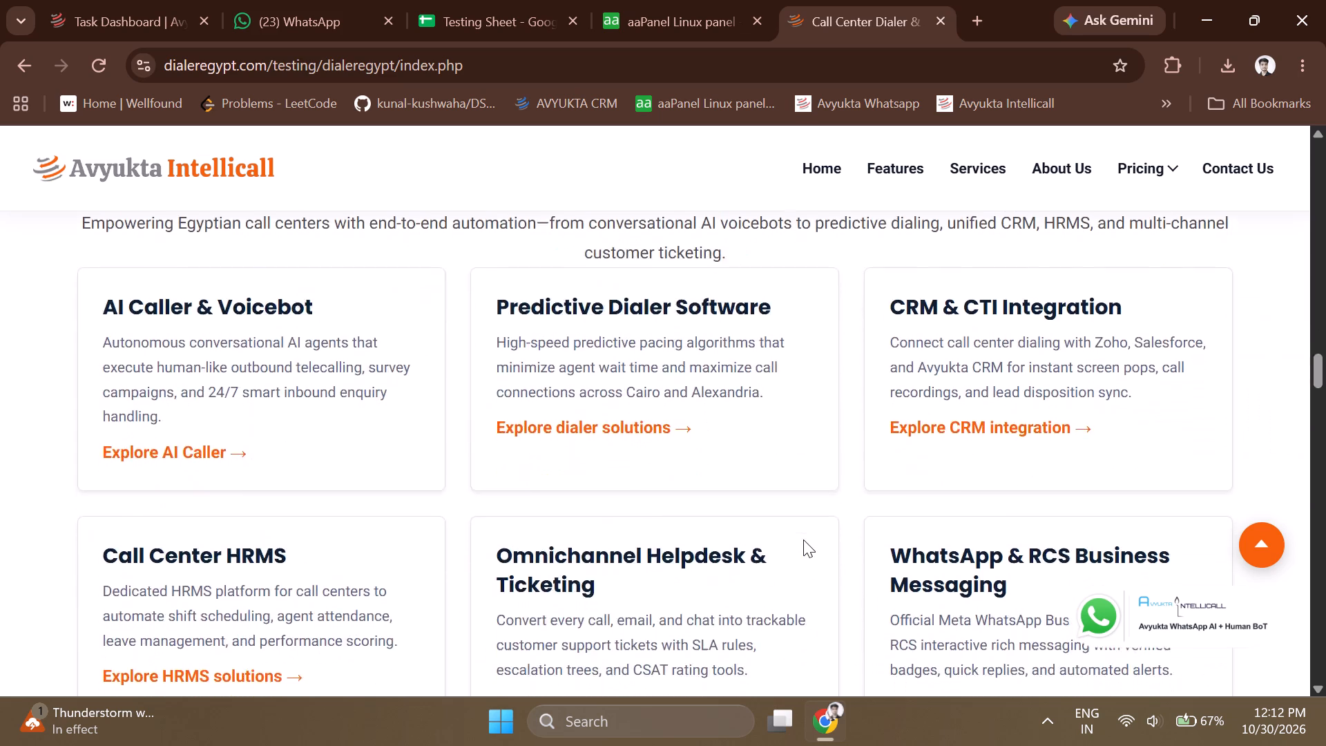
{"action": "scroll", "coordinate": [803, 539], "scroll_direction": "right", "scroll_amount": 1}
{"action": "scroll", "coordinate": [803, 539], "scroll_direction": "up", "scroll_amount": 5}
{"action": "scroll", "coordinate": [883, 514], "scroll_direction": "up", "scroll_amount": 7}
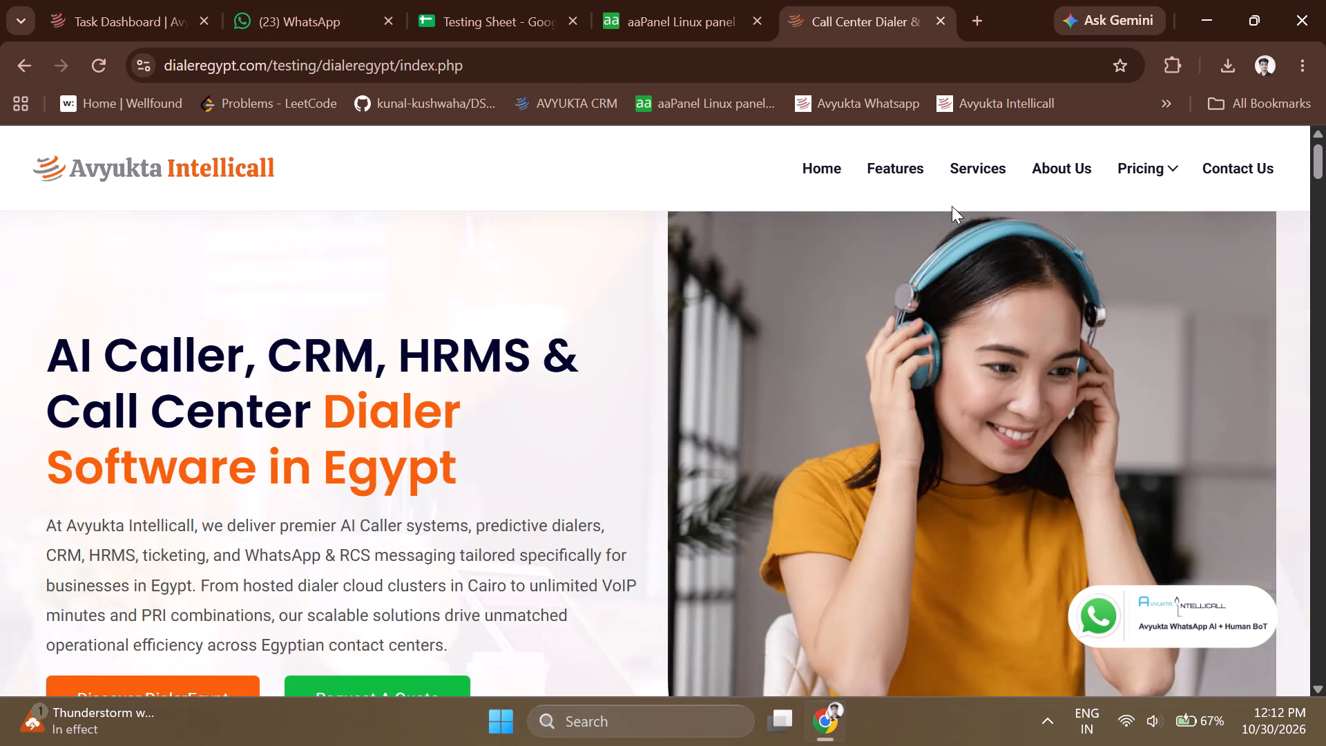
{"action": "left_click", "coordinate": [979, 173]}
{"action": "scroll", "coordinate": [896, 428], "scroll_direction": "right", "scroll_amount": 1}
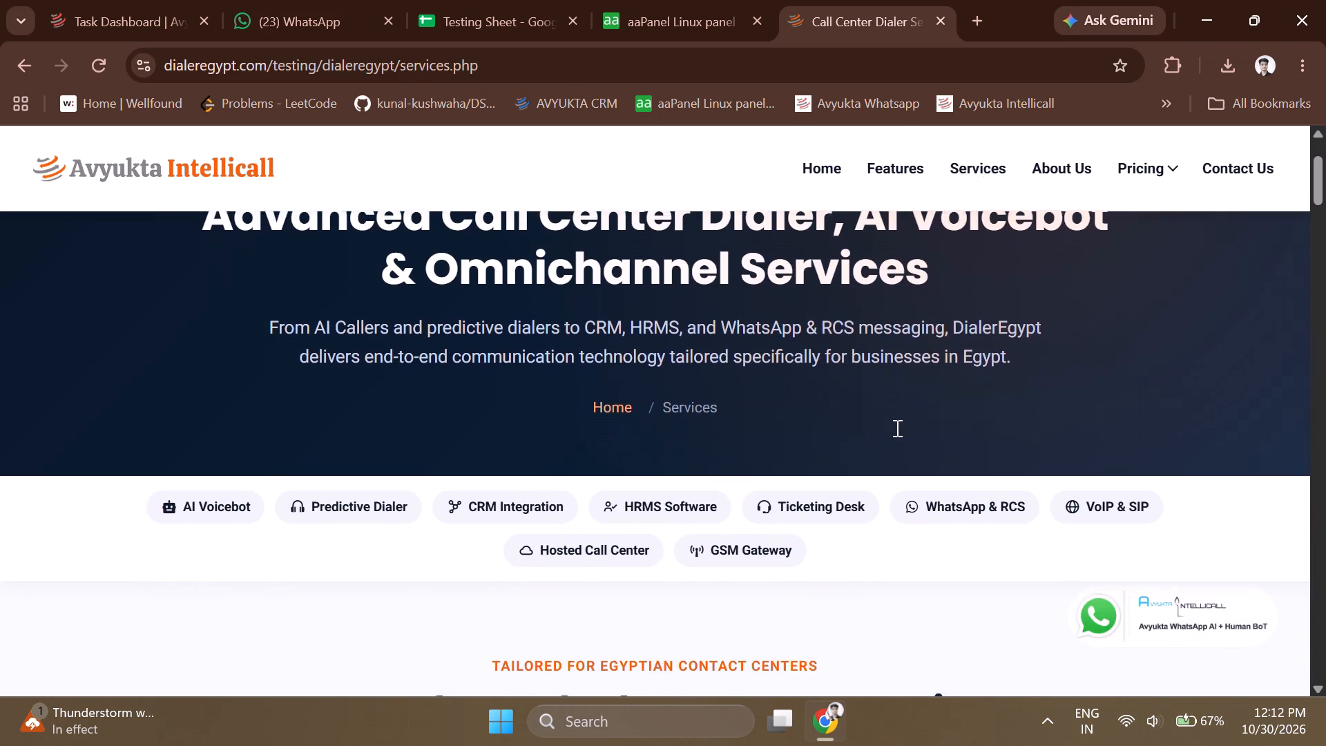
{"action": "scroll", "coordinate": [896, 428], "scroll_direction": "right", "scroll_amount": 1}
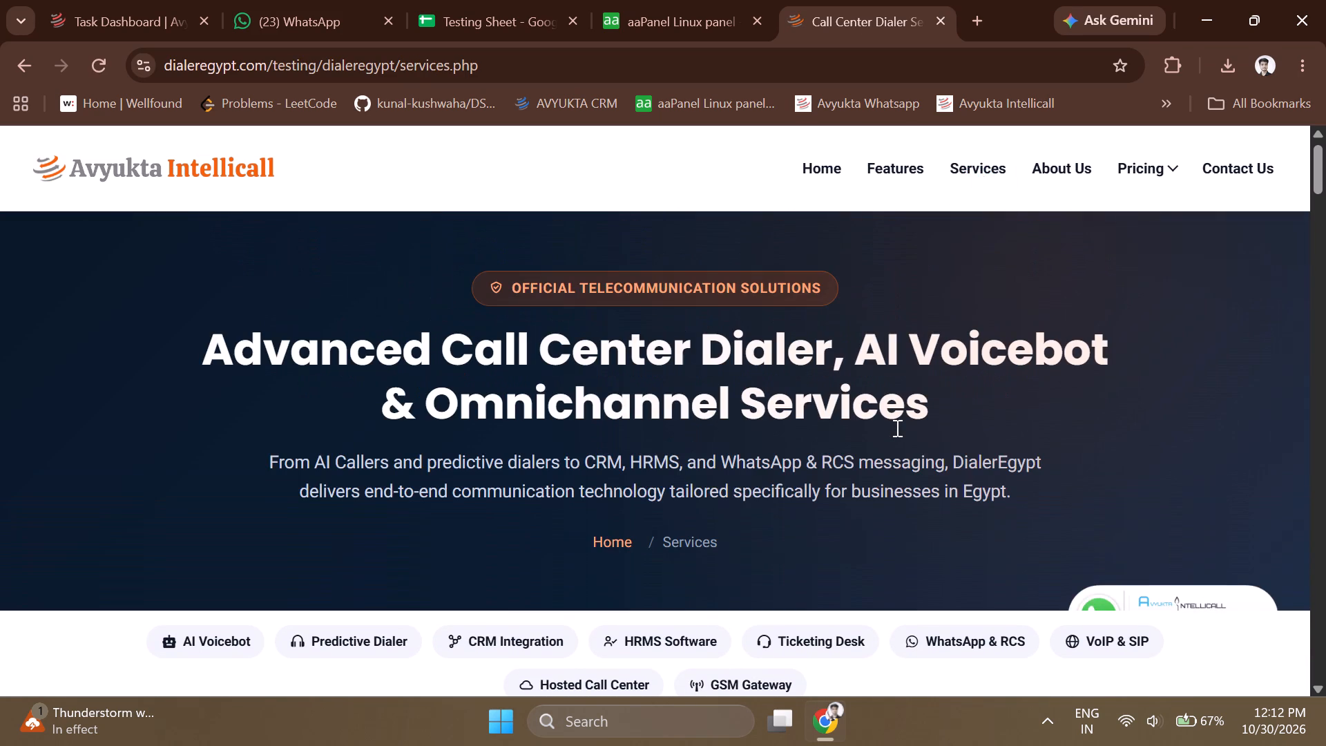
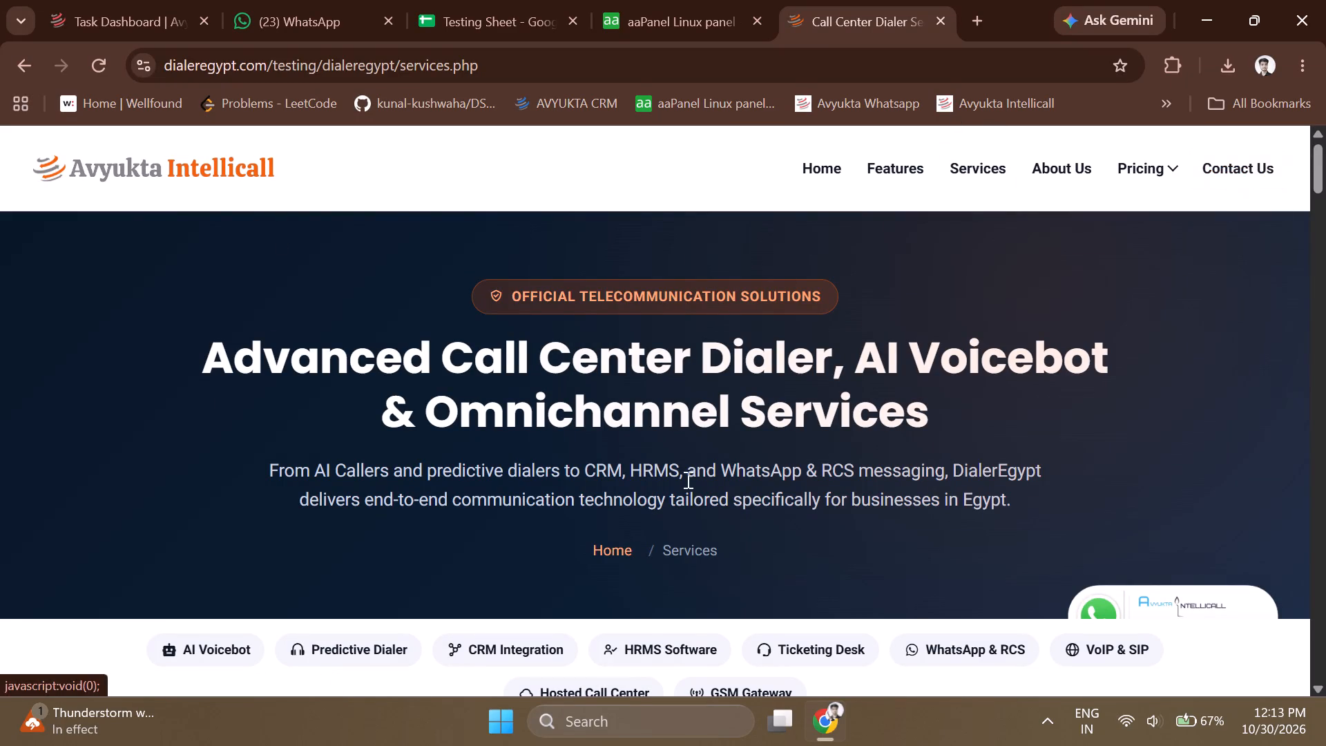
Look over the Services page down to the section on why Egyptian contact centers trust the company.
{"action": "scroll", "coordinate": [686, 479], "scroll_direction": "down", "scroll_amount": 20}
{"action": "scroll", "coordinate": [686, 479], "scroll_direction": "down", "scroll_amount": 8}
{"action": "scroll", "coordinate": [686, 479], "scroll_direction": "up", "scroll_amount": 18}
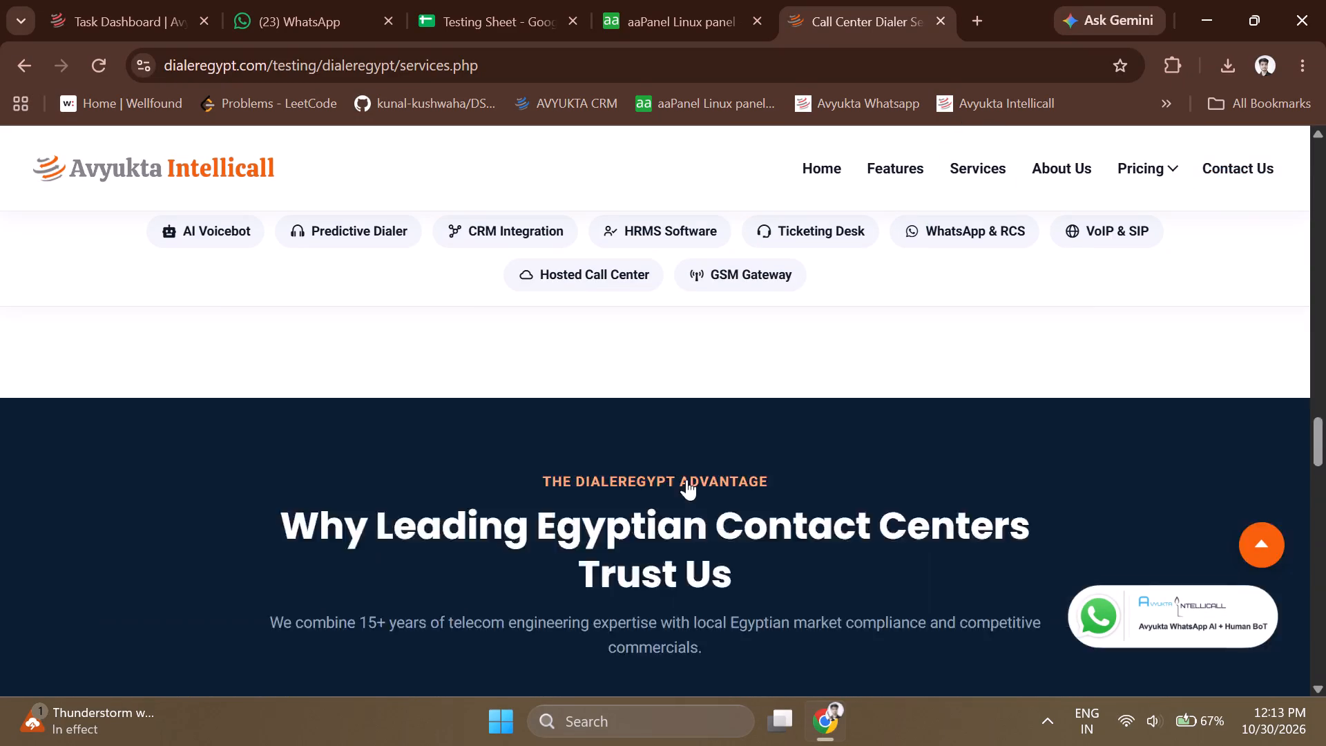
Open the home page, review its sections down to Our Services, and test the Explore All Services link, returning to the home page.
{"action": "left_click", "coordinate": [844, 164]}
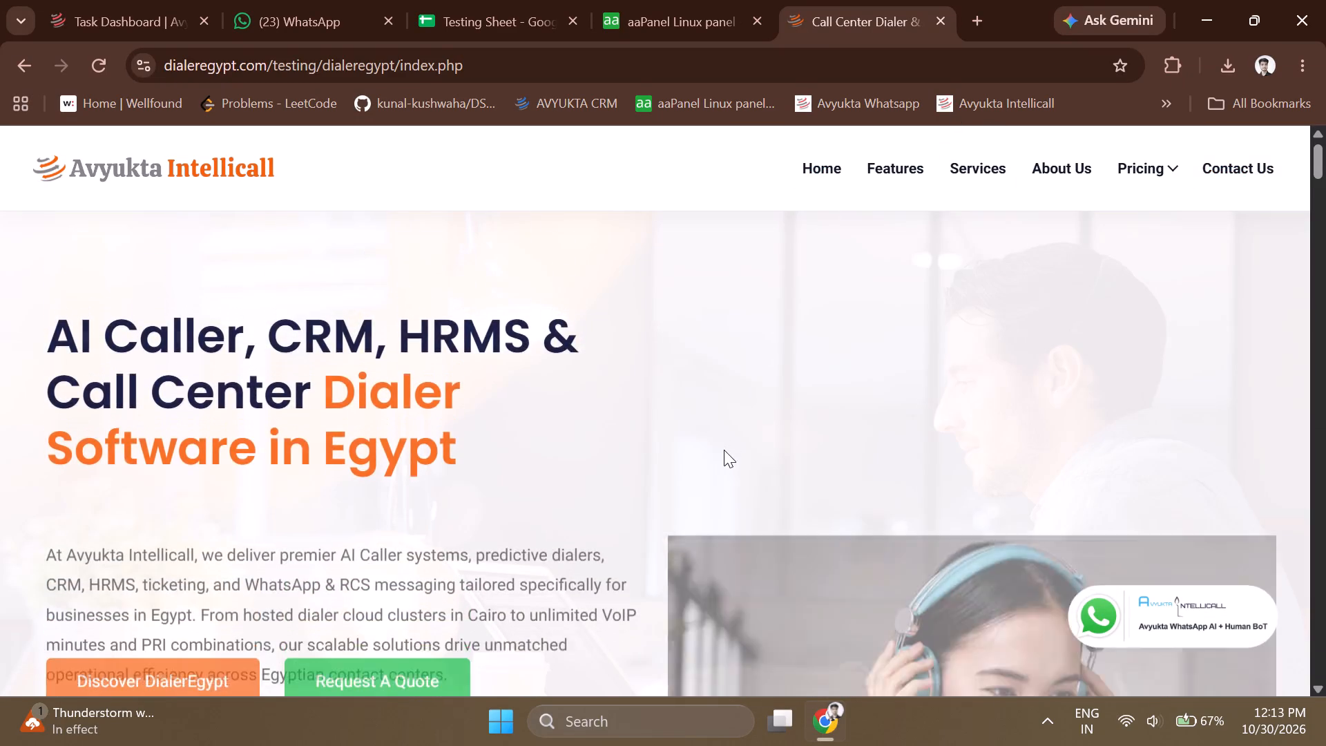
{"action": "scroll", "coordinate": [724, 450], "scroll_direction": "down", "scroll_amount": 7}
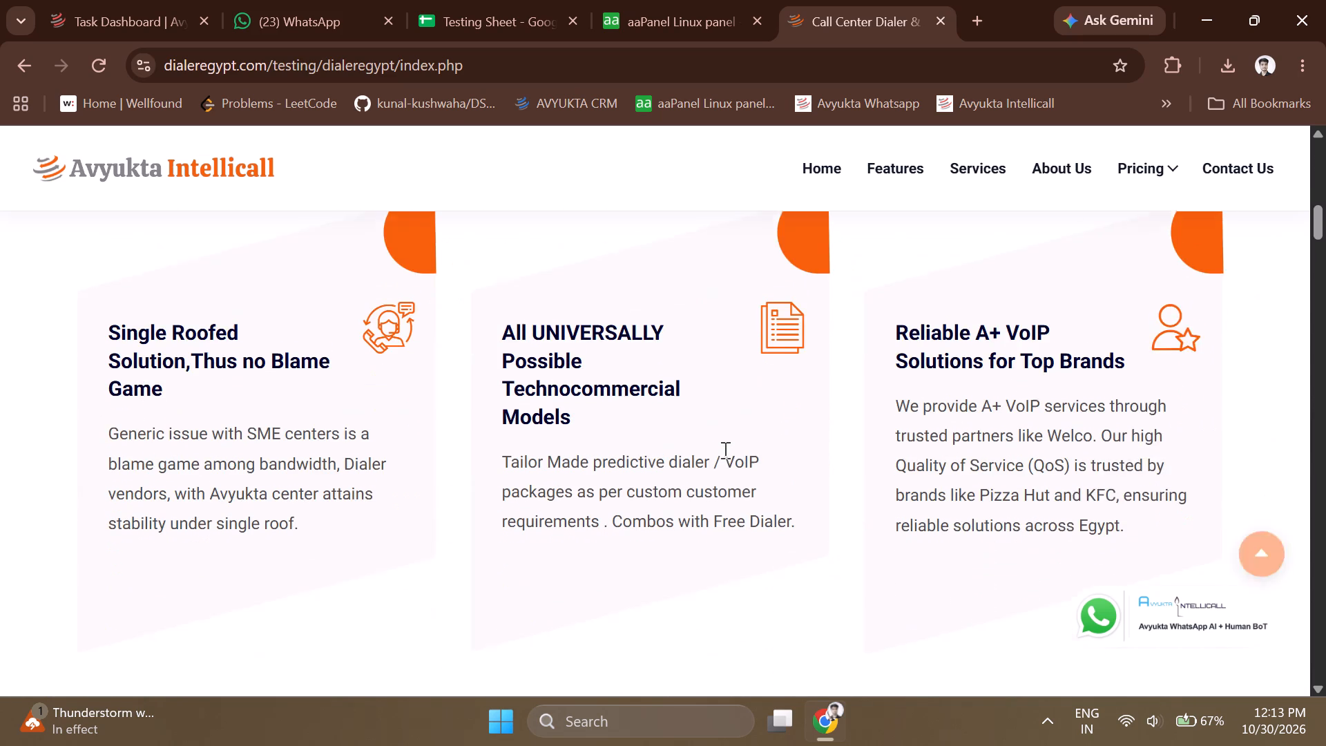
{"action": "scroll", "coordinate": [724, 450], "scroll_direction": "down", "scroll_amount": 9}
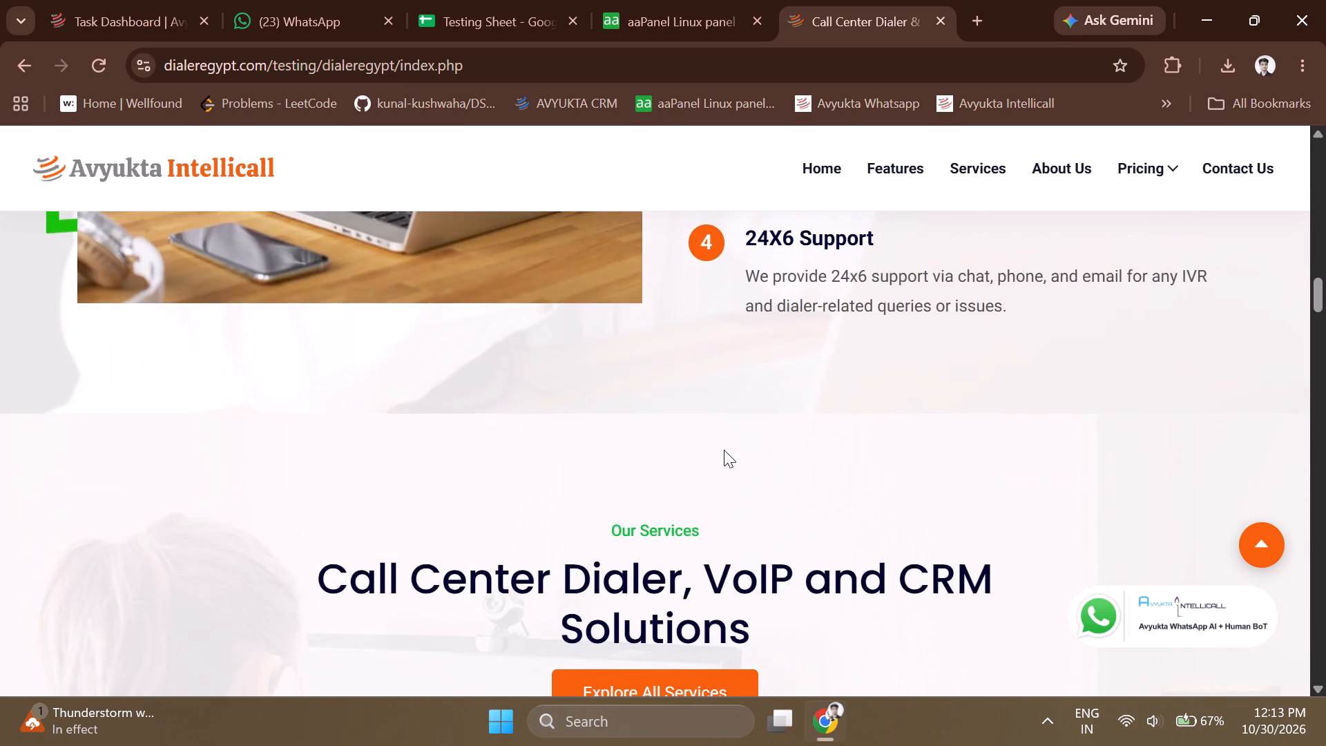
{"action": "scroll", "coordinate": [724, 450], "scroll_direction": "down", "scroll_amount": 3}
{"action": "left_click", "coordinate": [683, 361]}
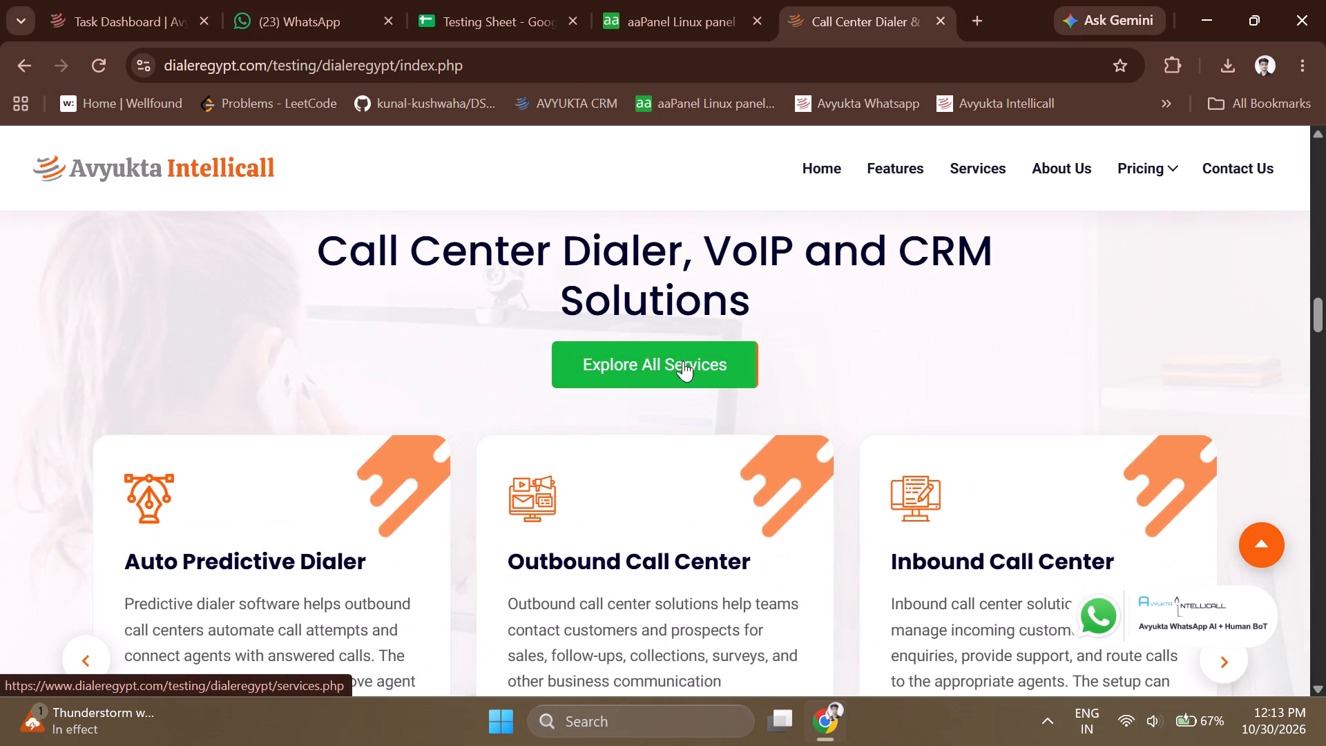
{"action": "left_click", "coordinate": [26, 71]}
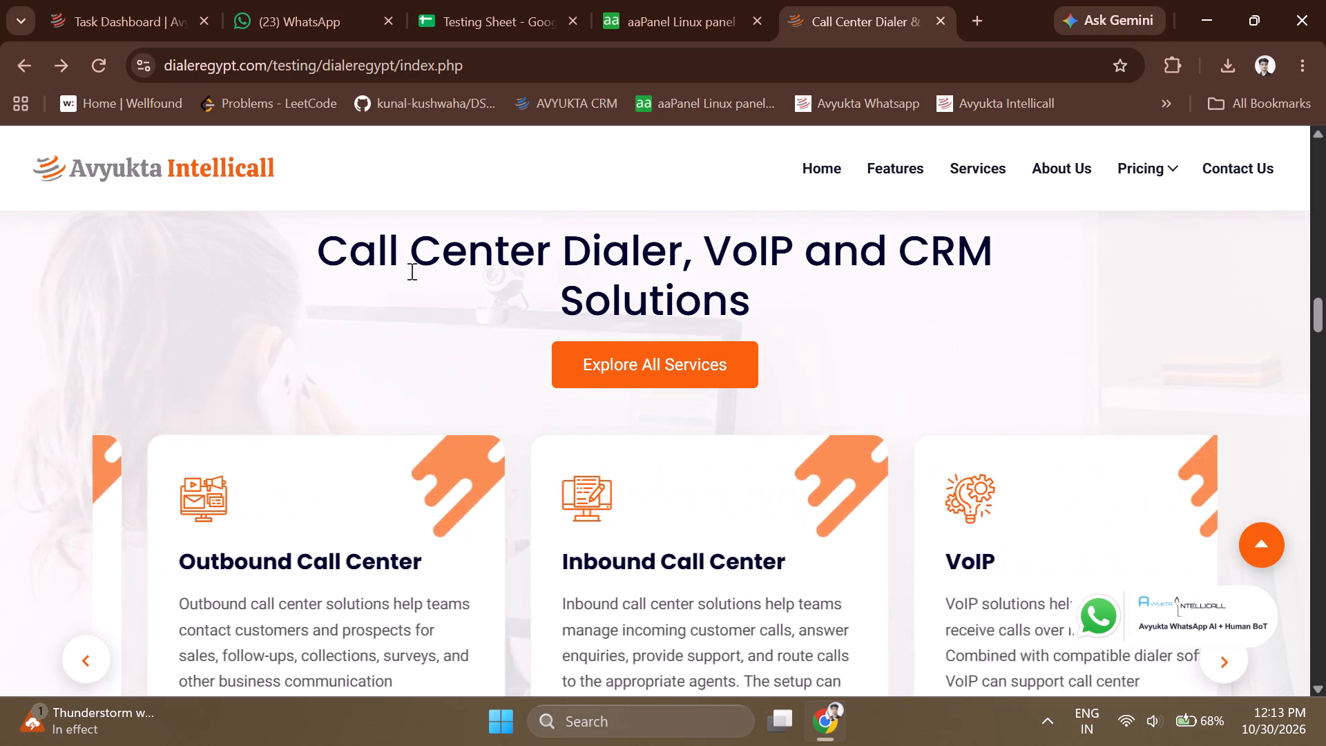
Test the Explore VoIP Solutions link on the VoIP service card and return to the home page.
{"action": "scroll", "coordinate": [410, 271], "scroll_direction": "down", "scroll_amount": 2}
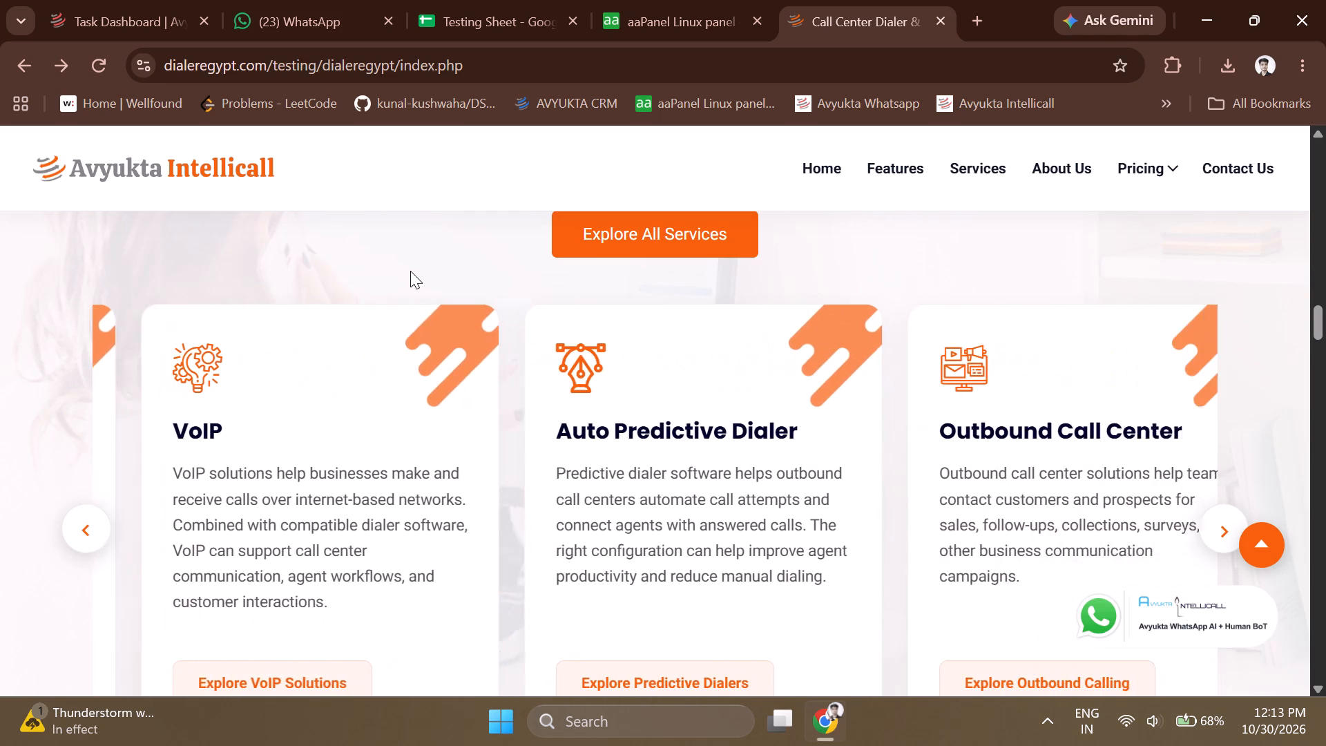
{"action": "scroll", "coordinate": [466, 363], "scroll_direction": "down", "scroll_amount": 1}
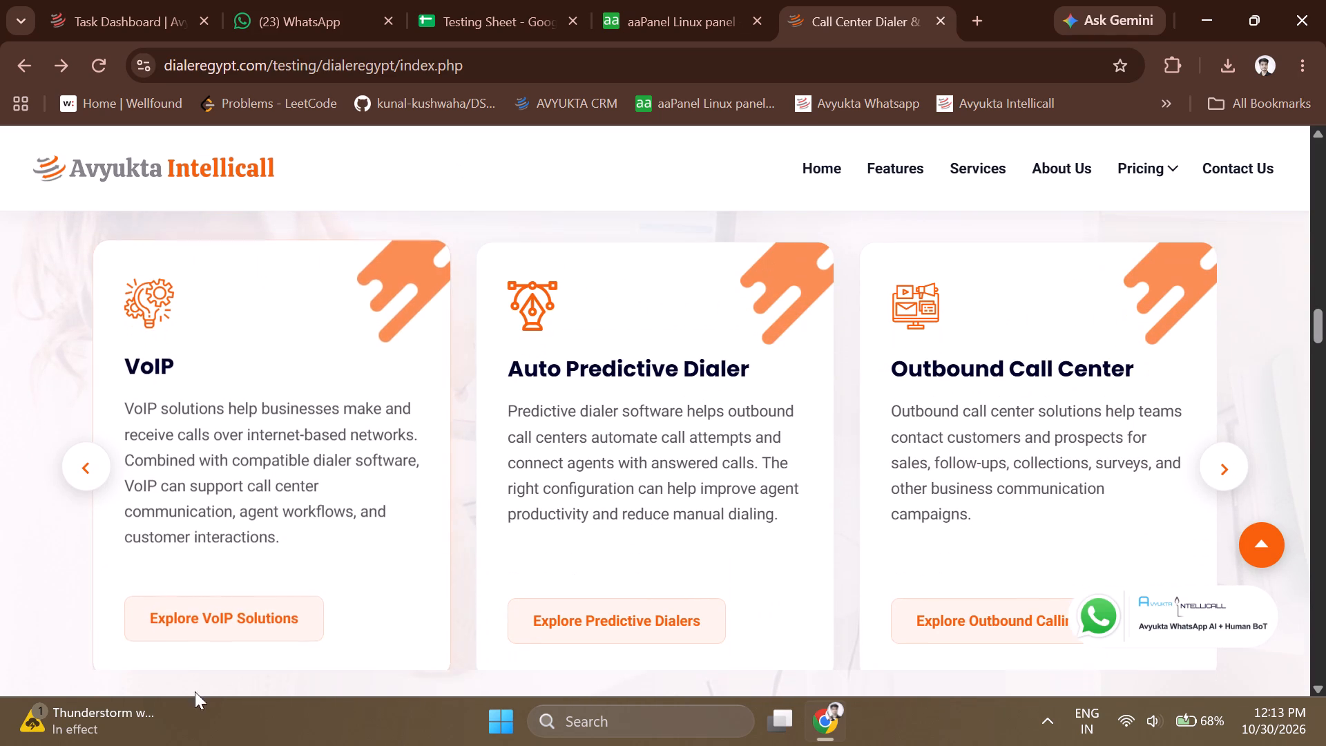
{"action": "left_click", "coordinate": [228, 627]}
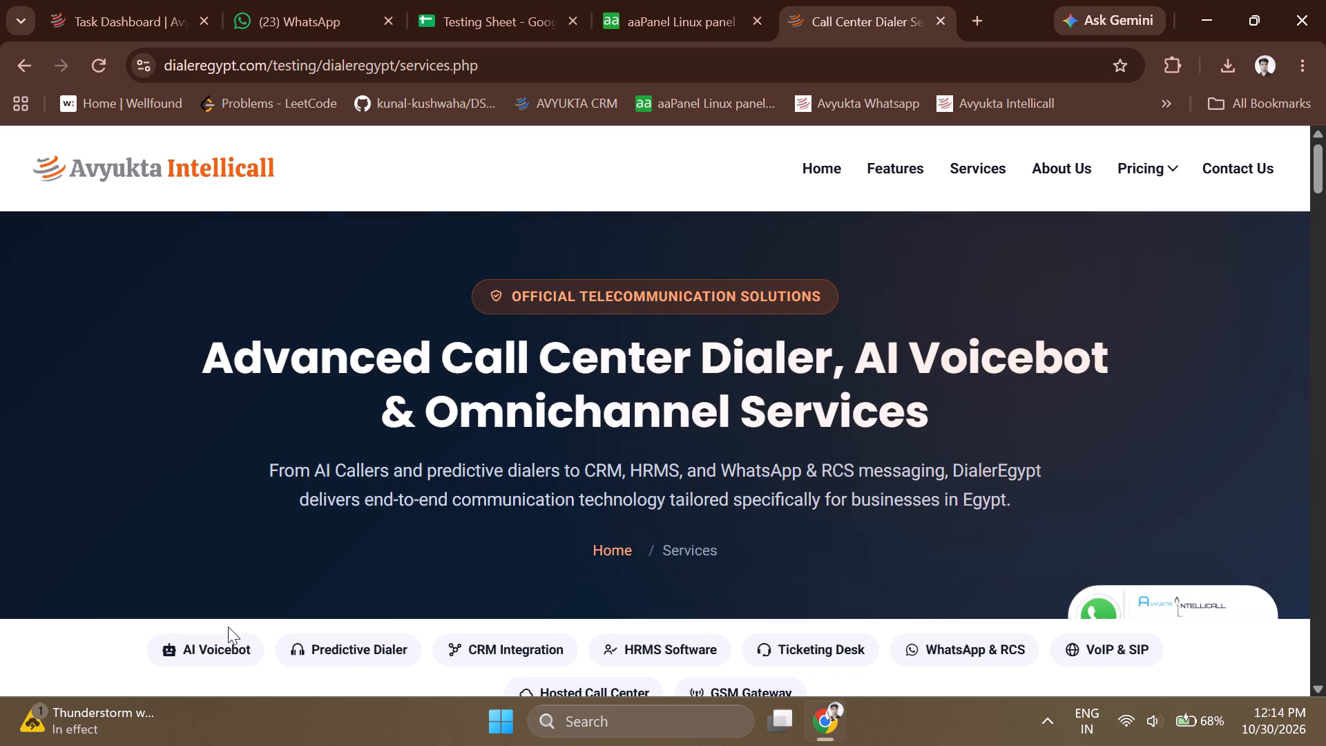
{"action": "left_click", "coordinate": [26, 64]}
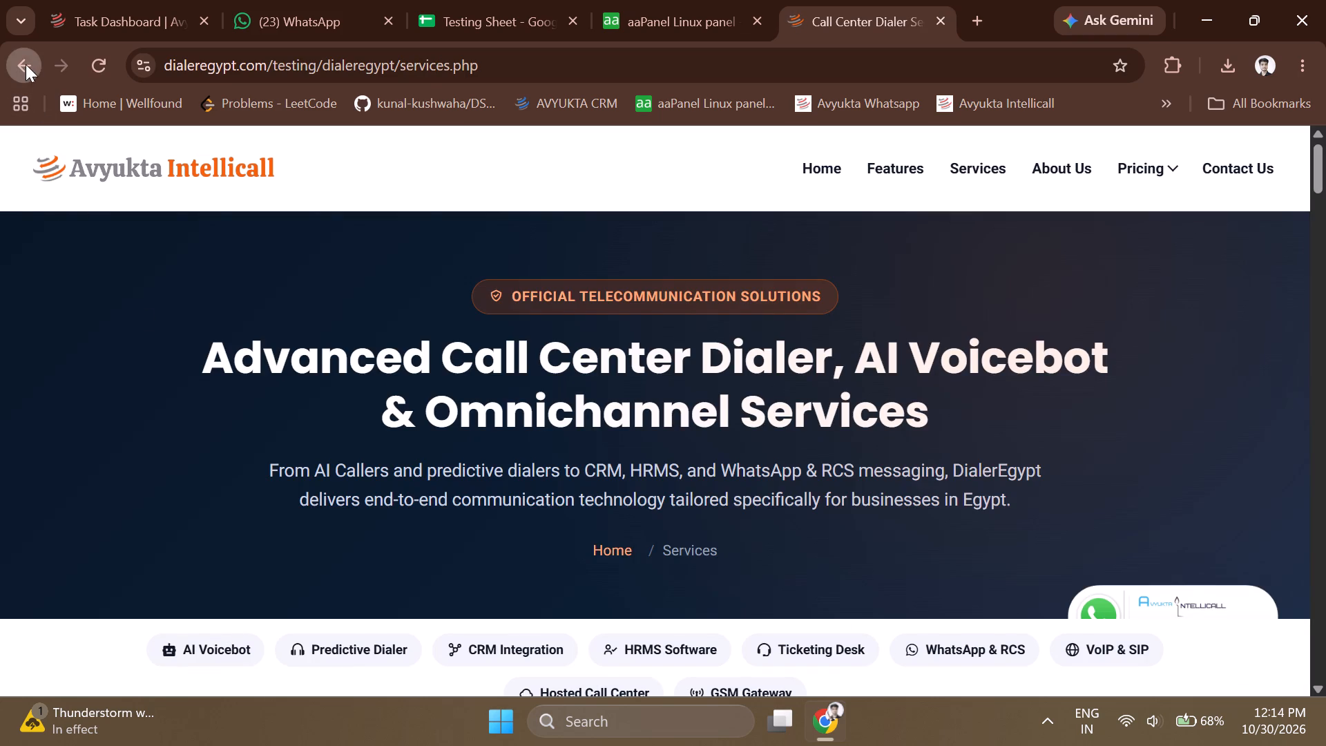
Examine the home page sections from the solution cards and Why Choose Us down to the pricing plans.
{"action": "scroll", "coordinate": [568, 573], "scroll_direction": "down", "scroll_amount": 8}
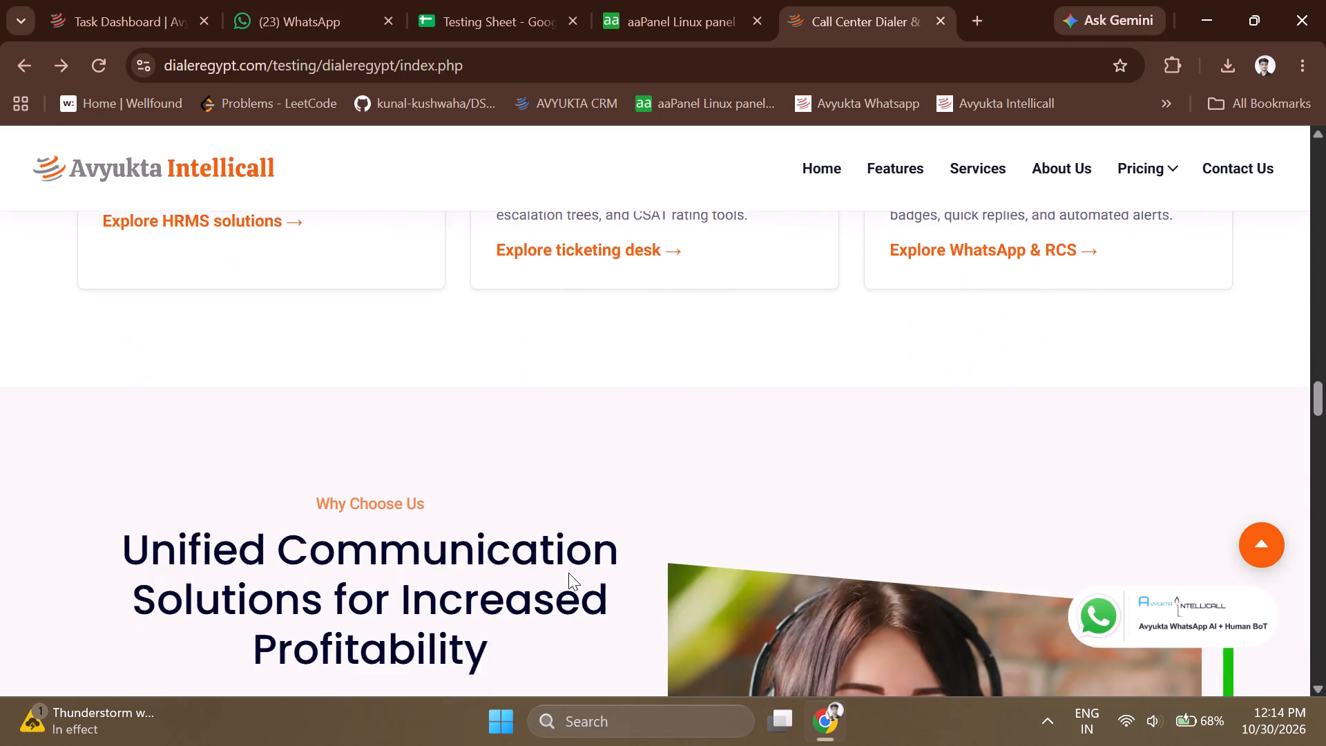
{"action": "scroll", "coordinate": [568, 573], "scroll_direction": "down", "scroll_amount": 7}
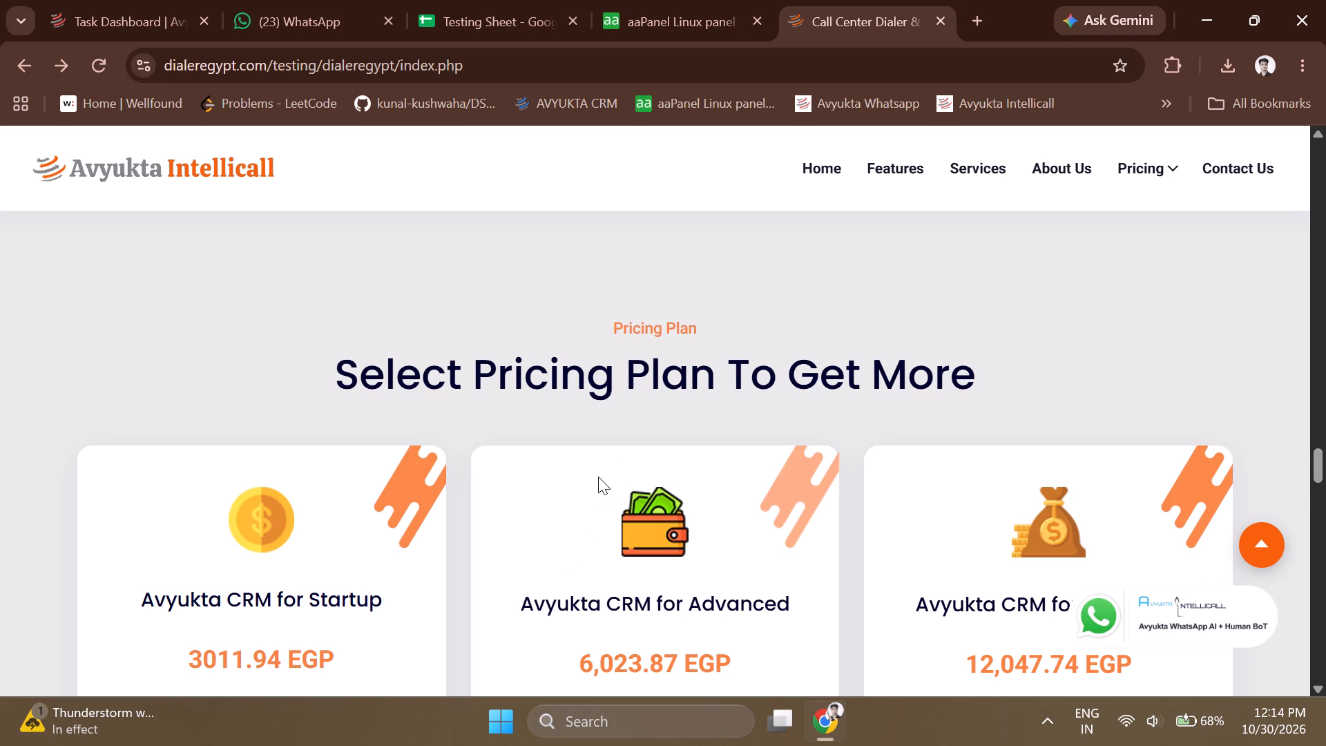
Test the Purchase Now button of the Avyukta CRM for Startup plan and close the enquiry form.
{"action": "scroll", "coordinate": [598, 477], "scroll_direction": "down", "scroll_amount": 3}
{"action": "scroll", "coordinate": [457, 495], "scroll_direction": "down", "scroll_amount": 1}
{"action": "left_click", "coordinate": [265, 591]}
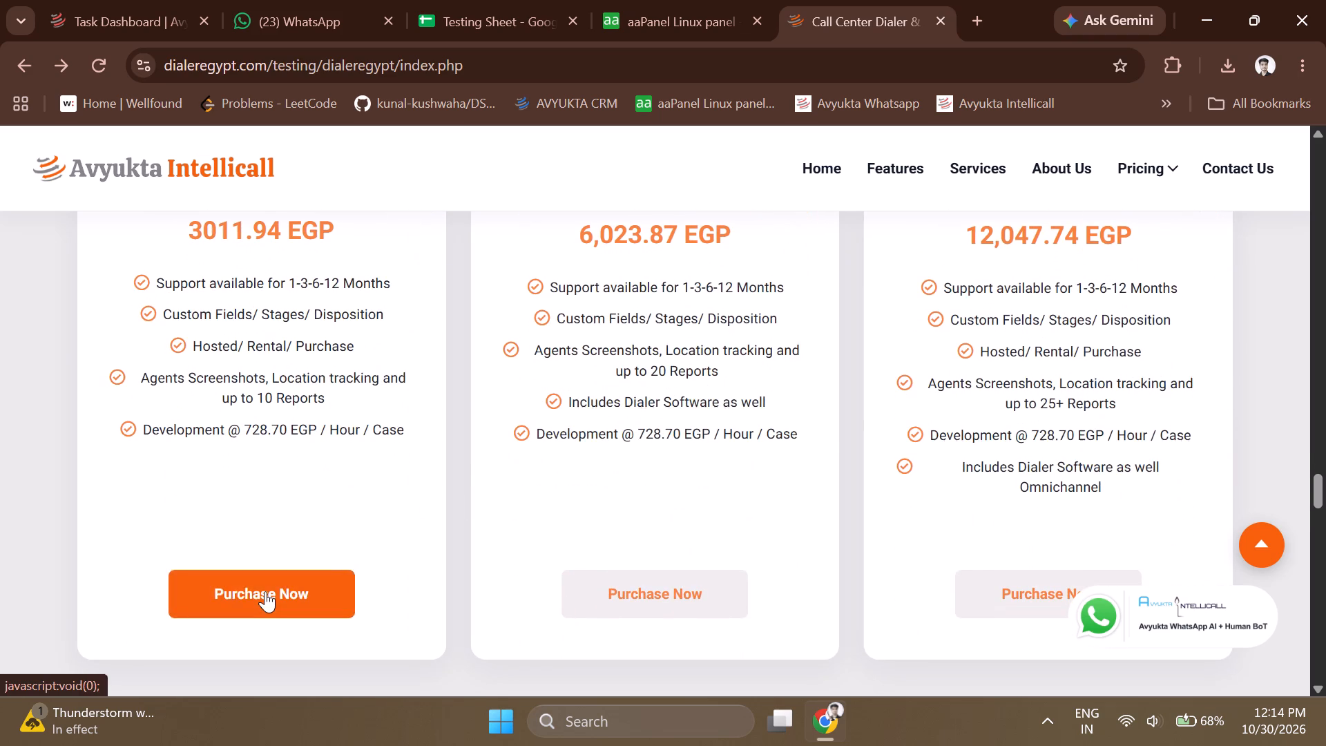
{"action": "left_click", "coordinate": [1105, 274]}
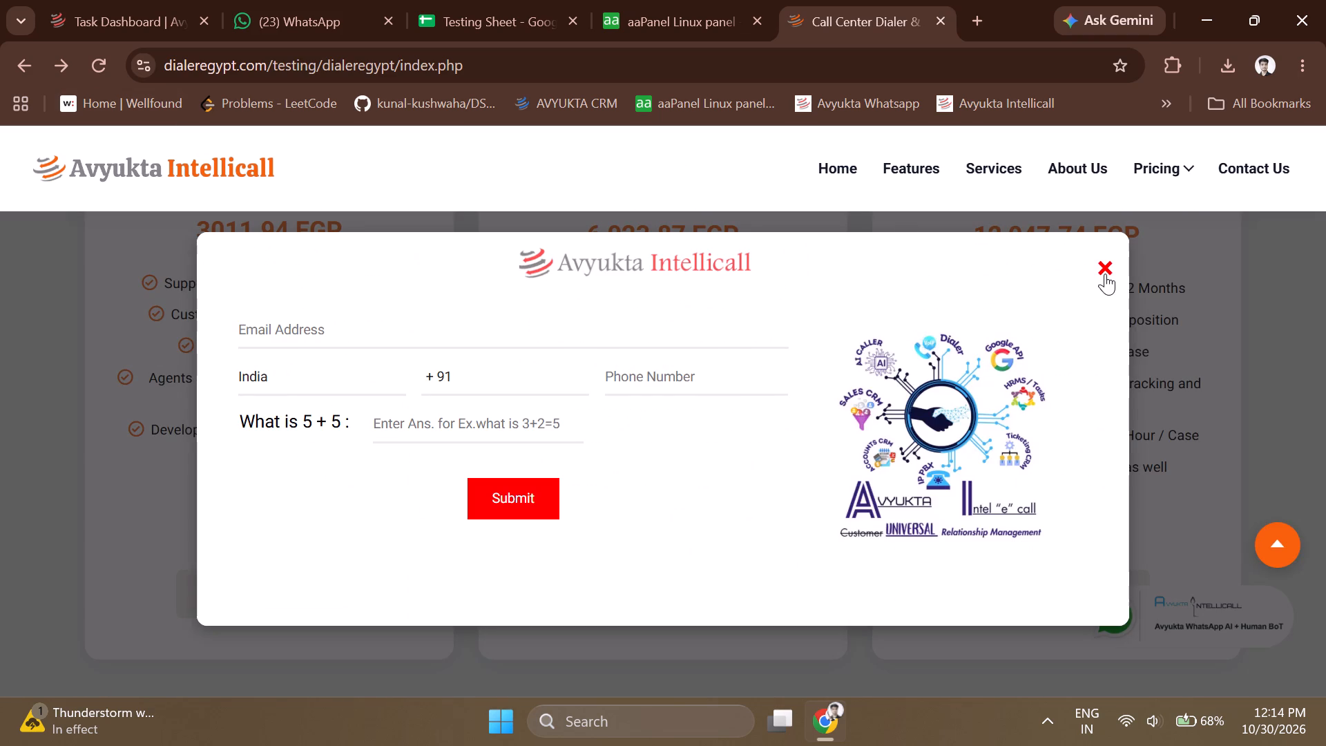
Review the home page FAQ section and test its Contact Our Team link, returning to the home page.
{"action": "scroll", "coordinate": [437, 437], "scroll_direction": "down", "scroll_amount": 2}
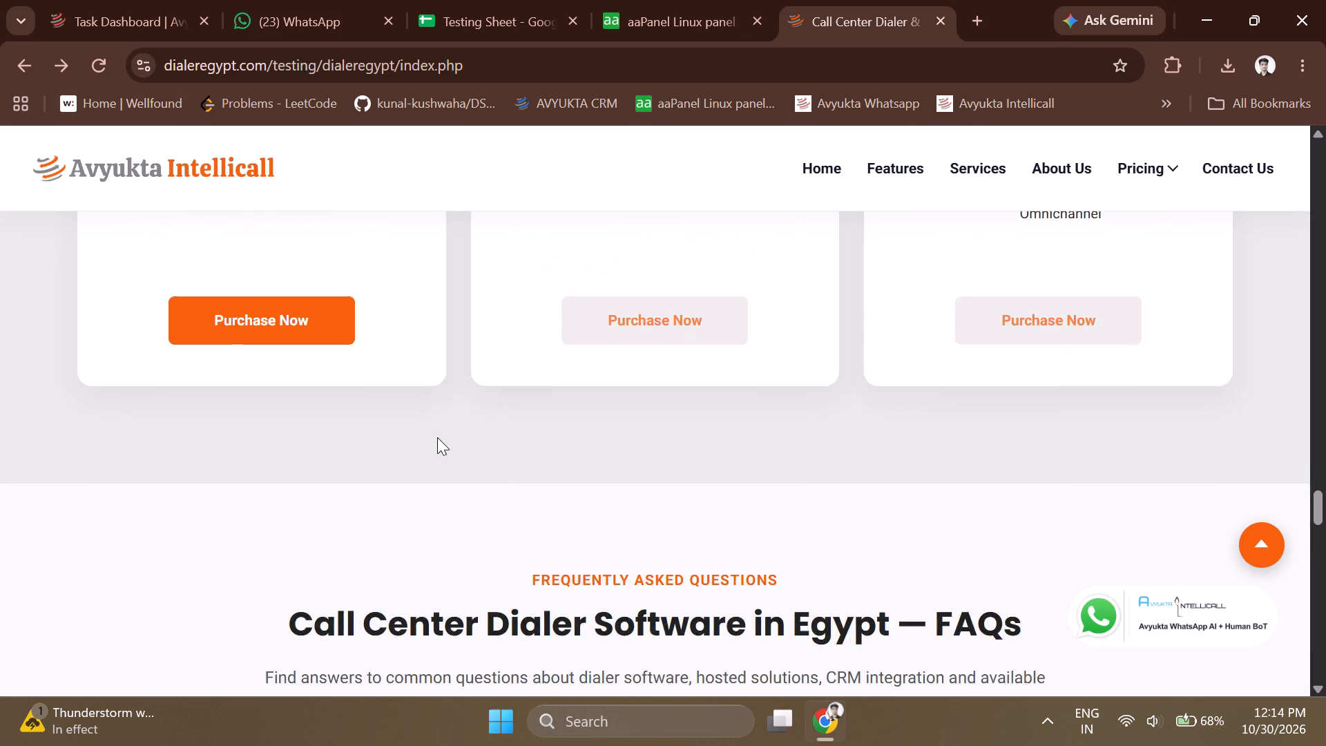
{"action": "scroll", "coordinate": [437, 437], "scroll_direction": "down", "scroll_amount": 4}
{"action": "scroll", "coordinate": [437, 437], "scroll_direction": "up", "scroll_amount": 2}
{"action": "scroll", "coordinate": [437, 437], "scroll_direction": "down", "scroll_amount": 3}
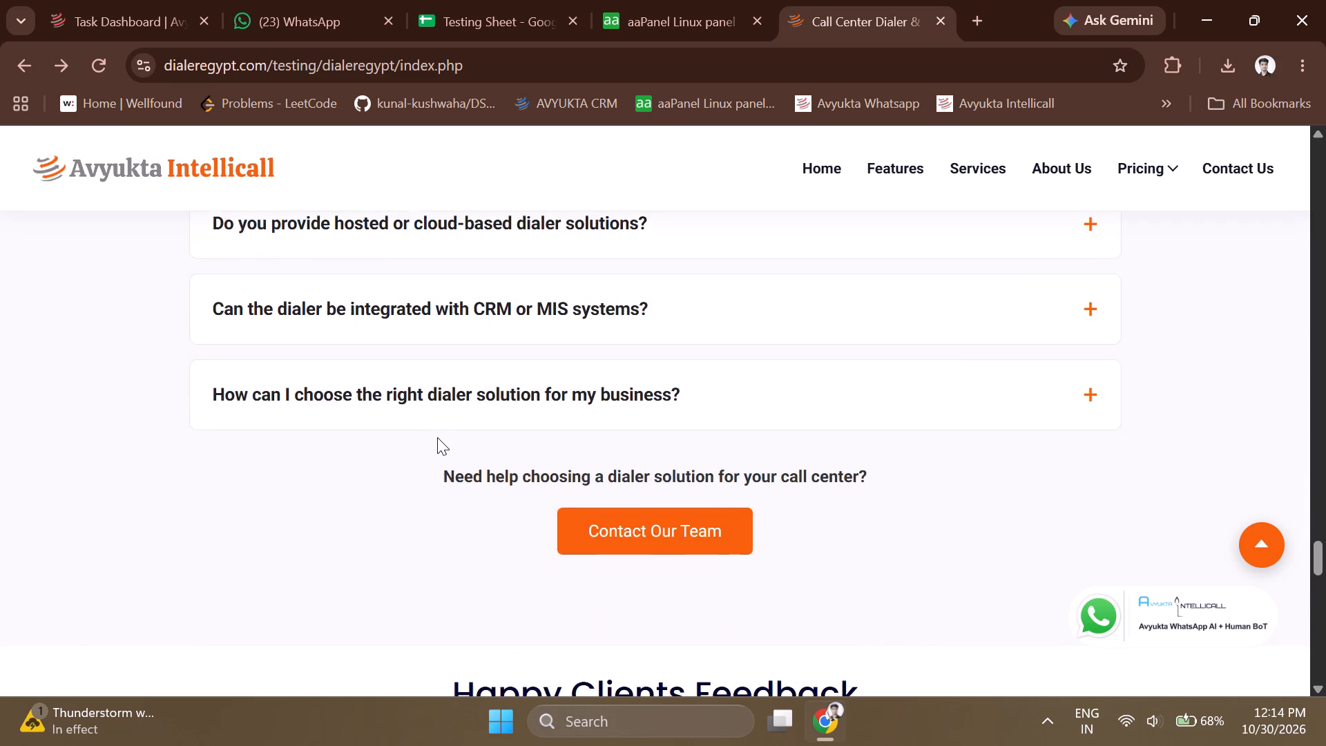
{"action": "scroll", "coordinate": [437, 437], "scroll_direction": "down", "scroll_amount": 3}
{"action": "scroll", "coordinate": [437, 437], "scroll_direction": "up", "scroll_amount": 2}
{"action": "left_click", "coordinate": [637, 350]}
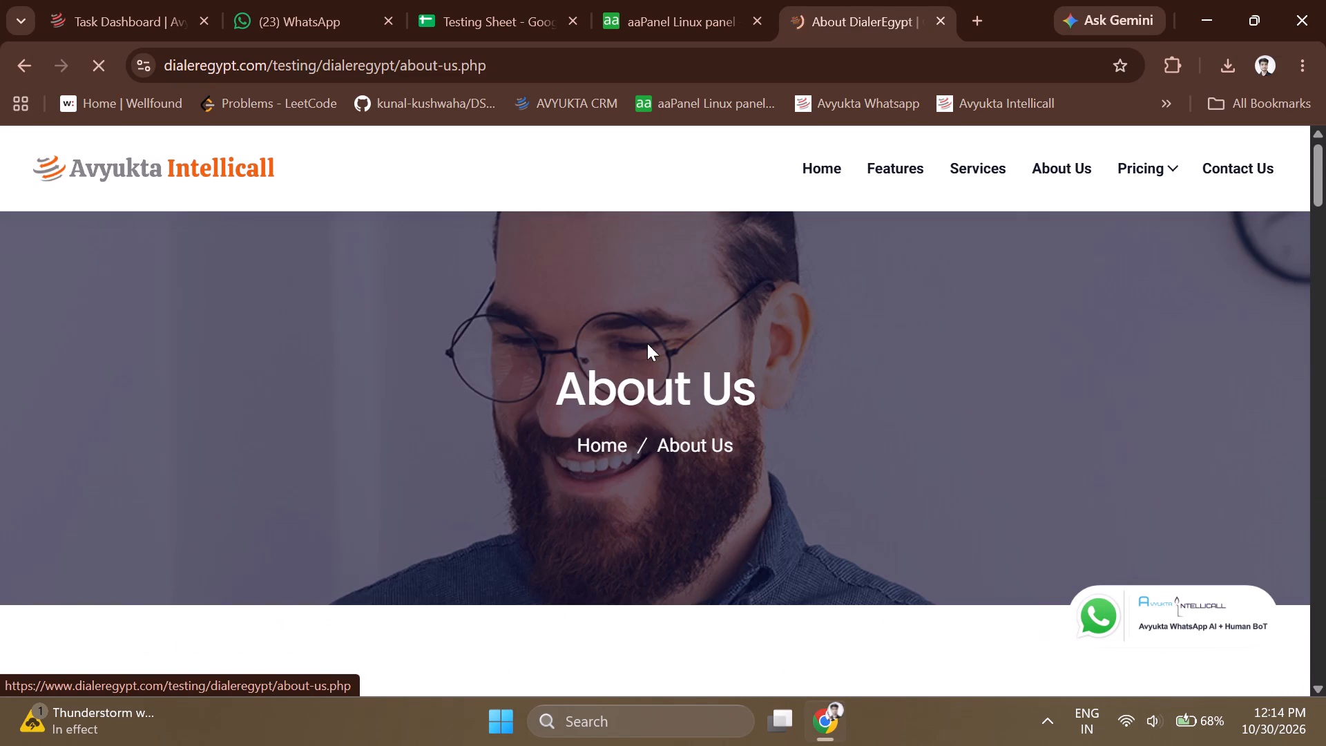
{"action": "left_click", "coordinate": [21, 64]}
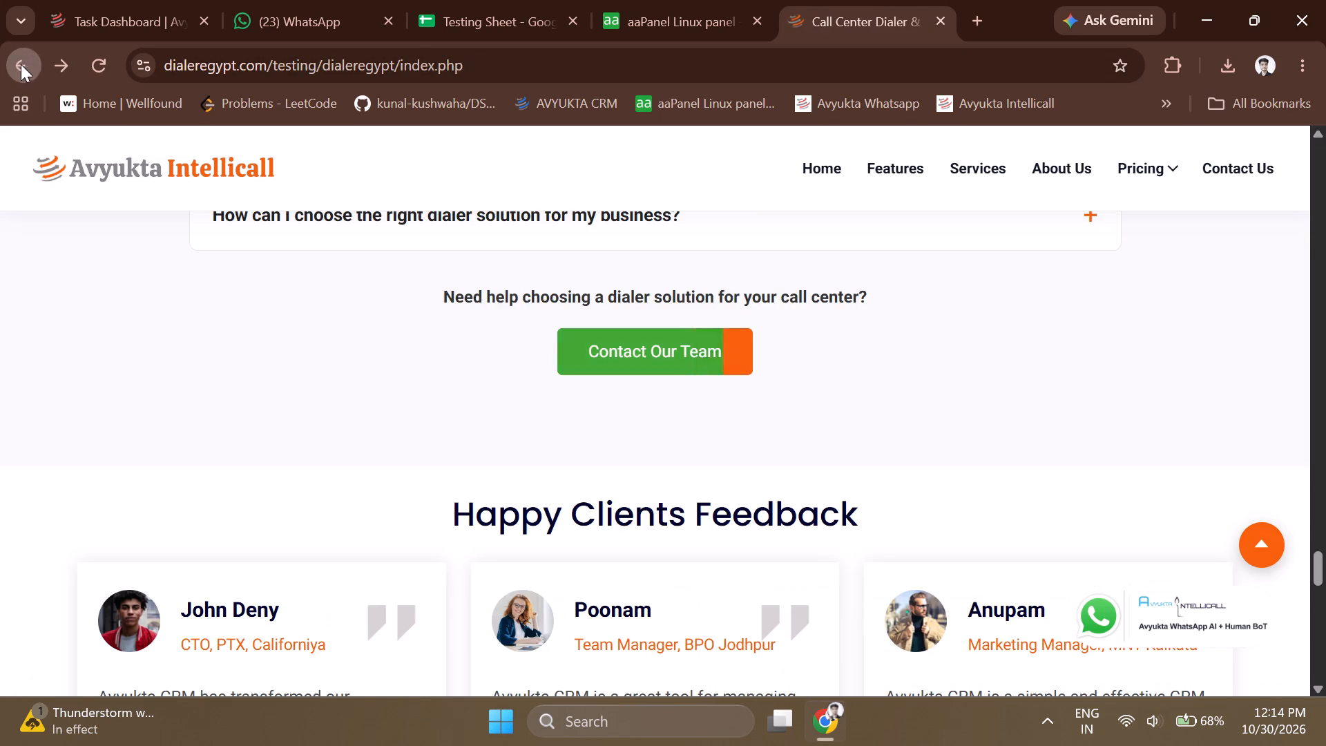
Review the home page footer and test its Instagram link, returning to the footer's contact cards.
{"action": "scroll", "coordinate": [648, 503], "scroll_direction": "down", "scroll_amount": 6}
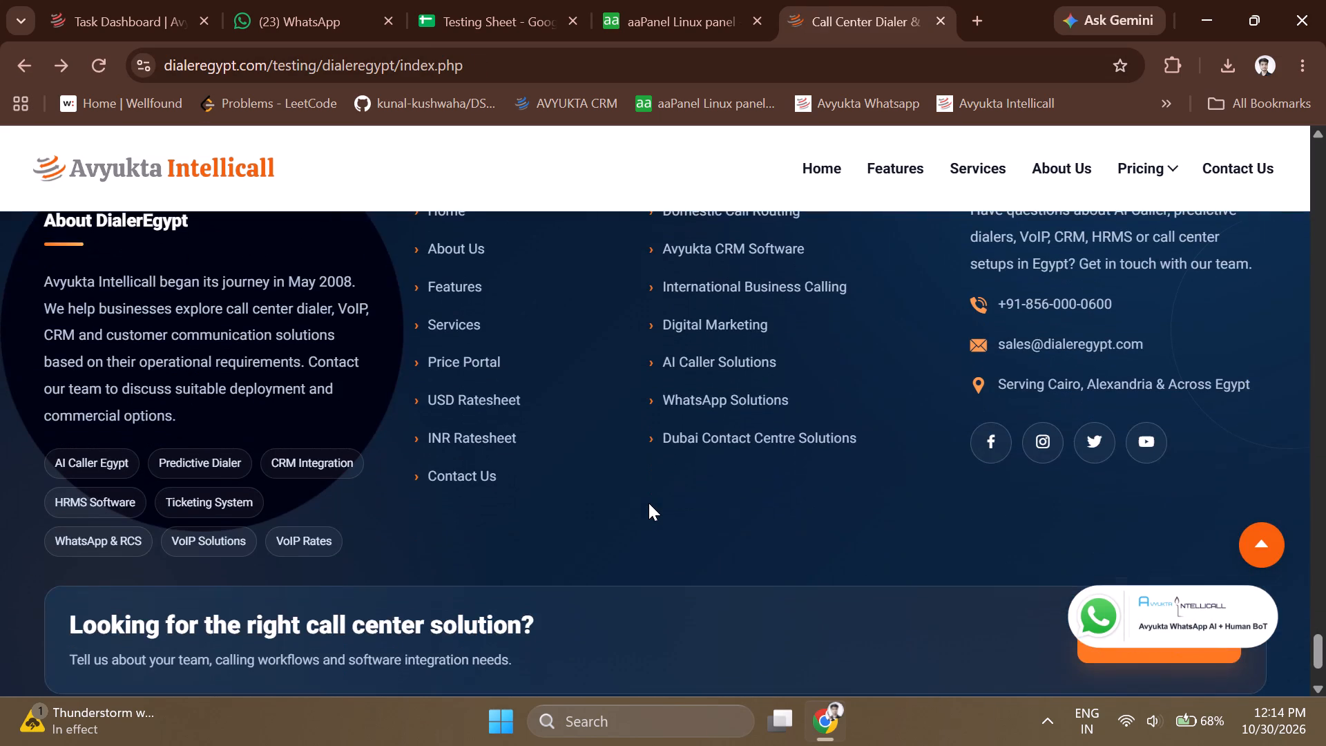
{"action": "scroll", "coordinate": [648, 503], "scroll_direction": "down", "scroll_amount": 1}
{"action": "scroll", "coordinate": [648, 503], "scroll_direction": "up", "scroll_amount": 1}
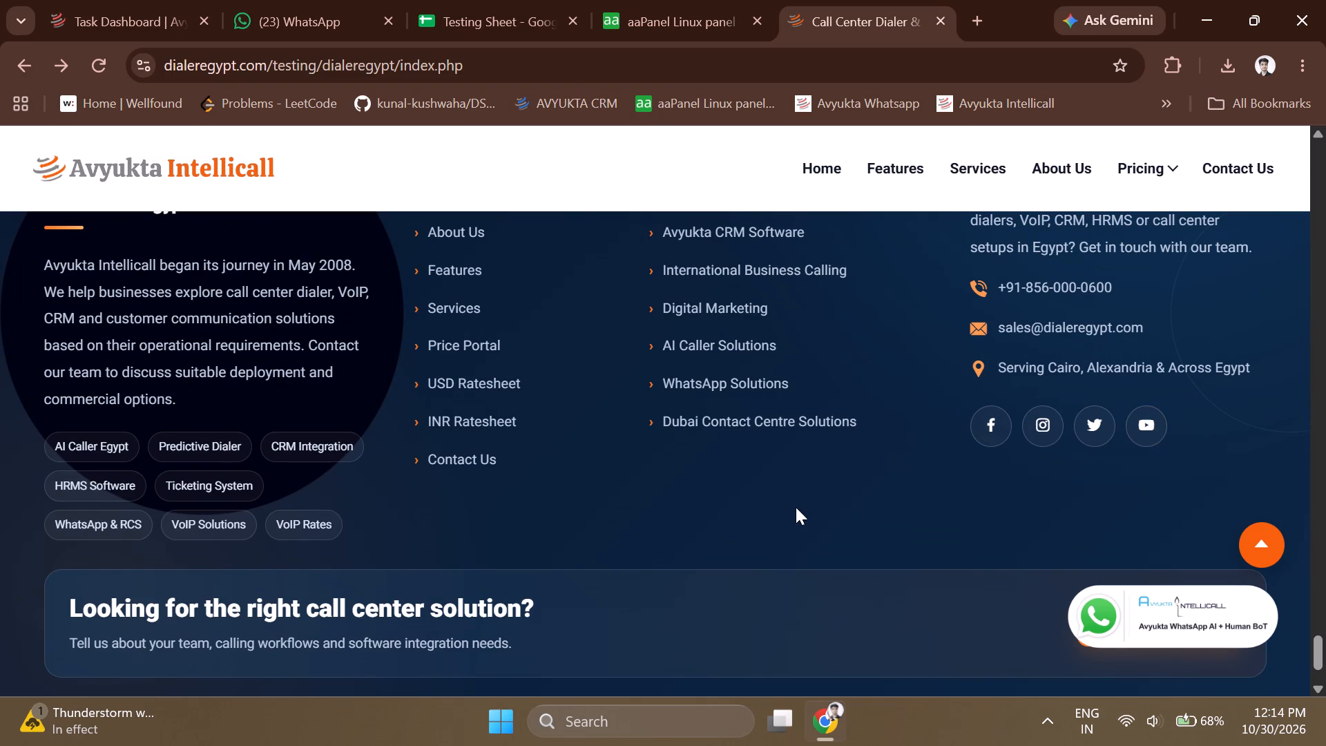
{"action": "left_click", "coordinate": [1045, 430]}
{"action": "left_click", "coordinate": [937, 28]}
{"action": "scroll", "coordinate": [820, 449], "scroll_direction": "up", "scroll_amount": 2}
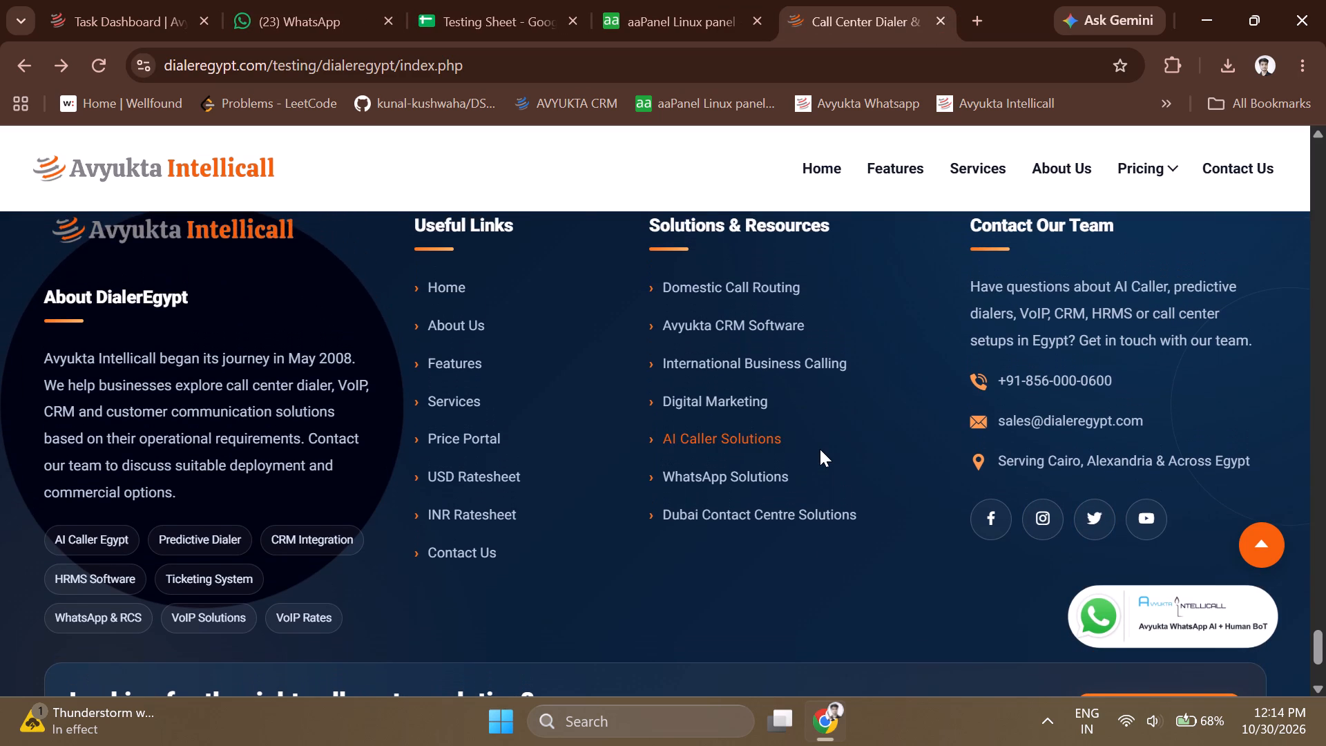
{"action": "scroll", "coordinate": [820, 449], "scroll_direction": "up", "scroll_amount": 11}
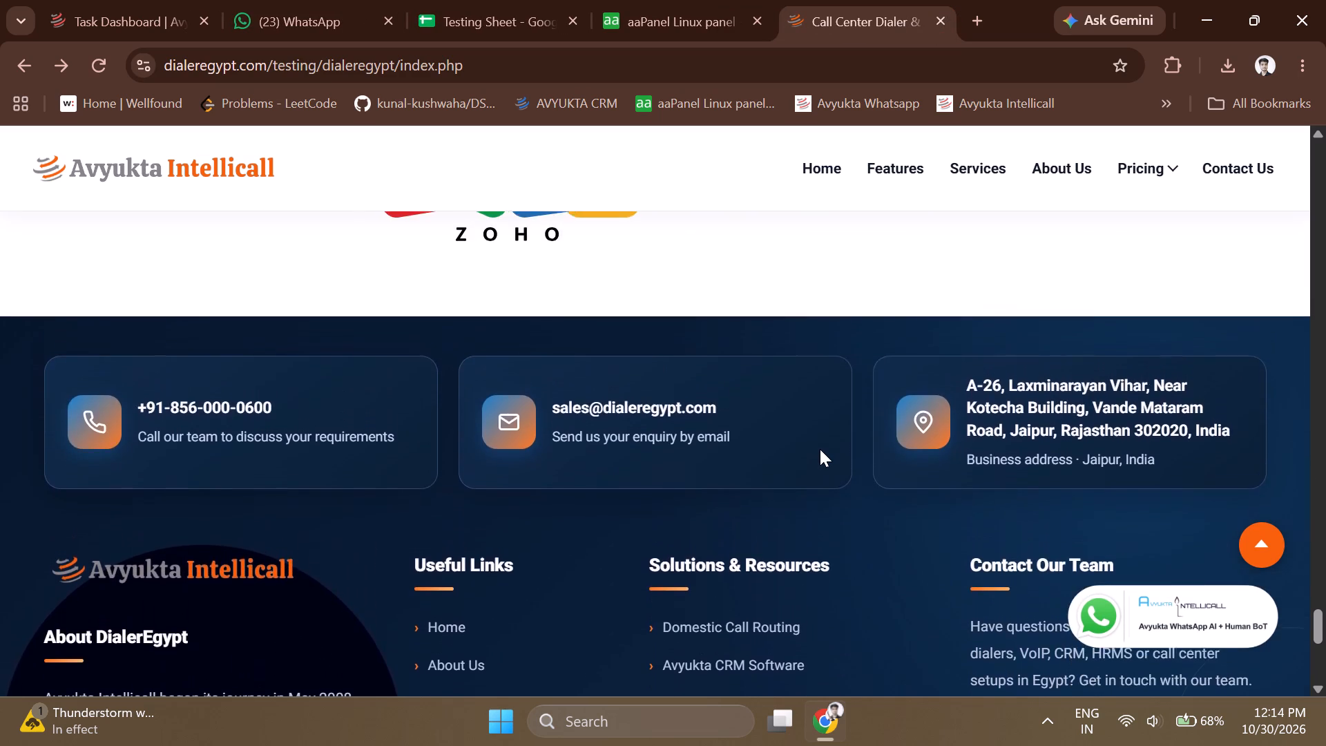
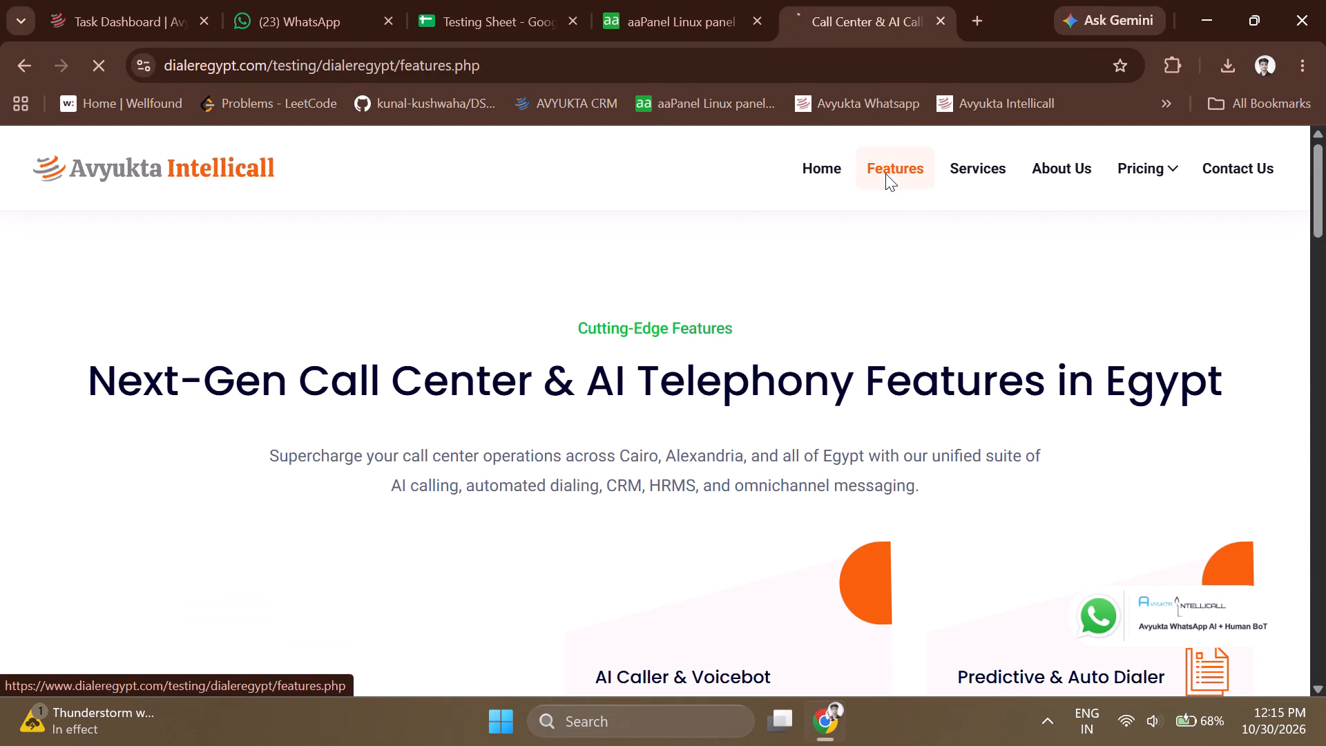
Test the site navigation links to the Services page and back to the Features page, glancing over the feature cards.
{"action": "left_click", "coordinate": [995, 164]}
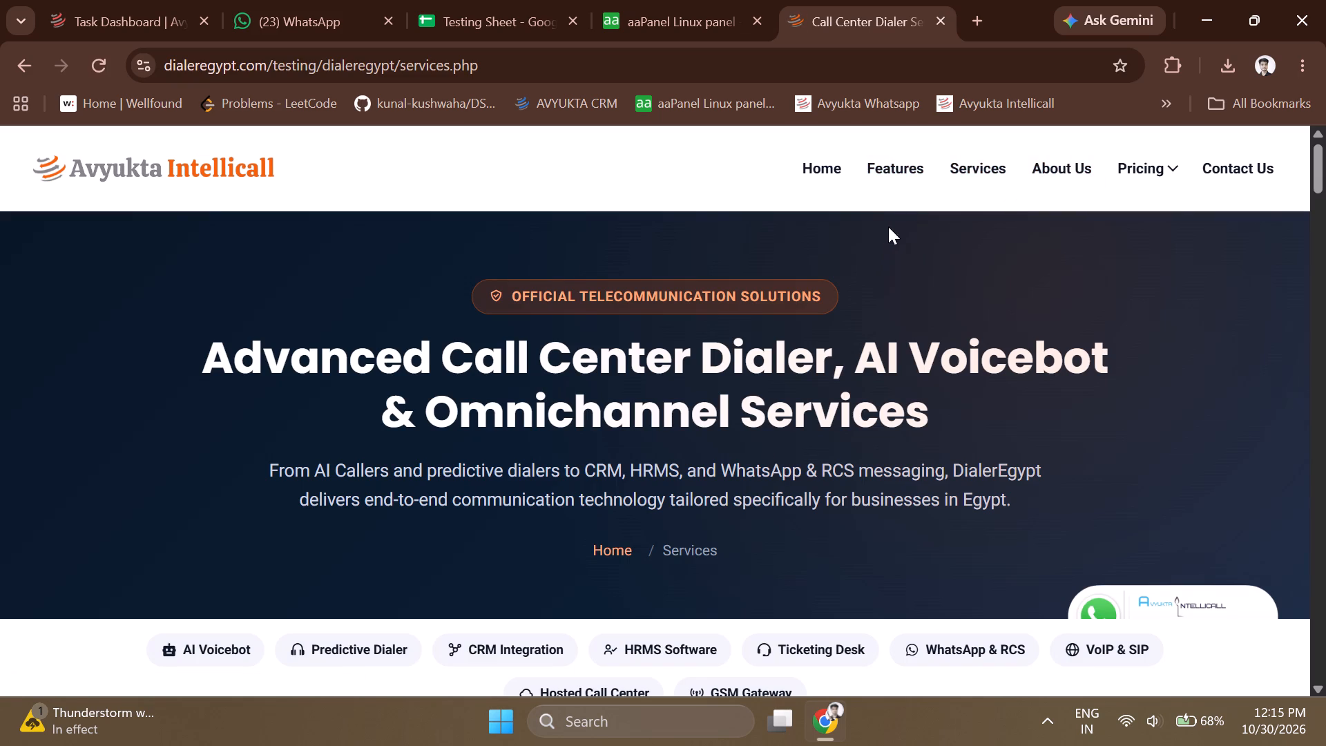
{"action": "left_click", "coordinate": [897, 173]}
{"action": "scroll", "coordinate": [666, 412], "scroll_direction": "up", "scroll_amount": 5}
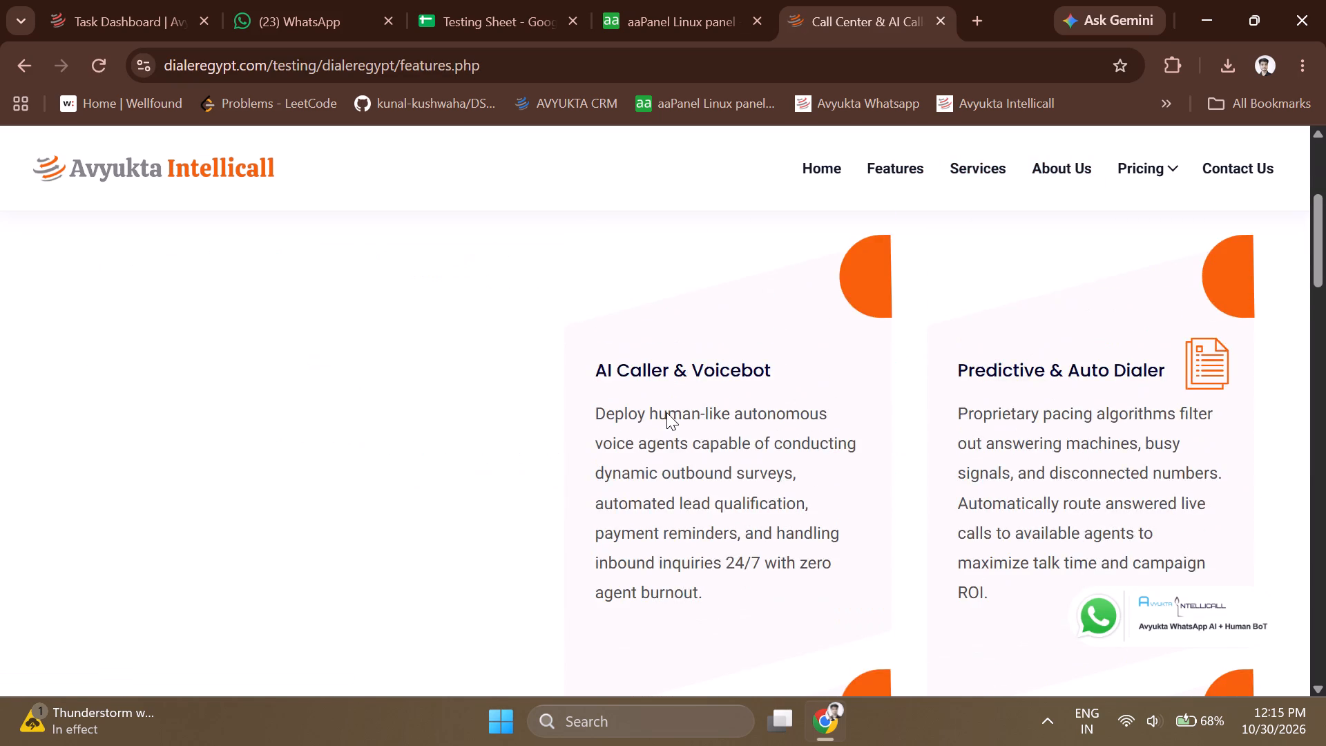
Open the About Us page and review its sections from Who Are We down through the pricing rates and company FAQ.
{"action": "left_click", "coordinate": [1048, 175]}
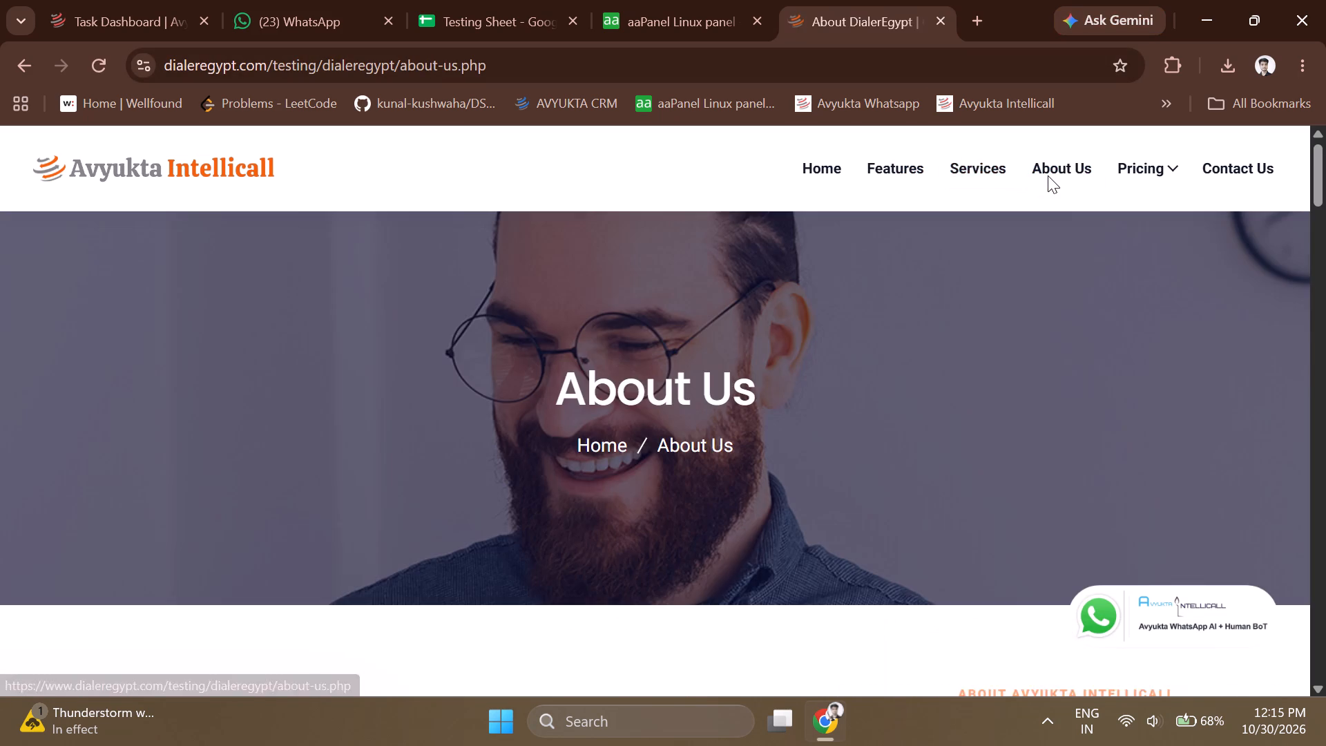
{"action": "scroll", "coordinate": [631, 501], "scroll_direction": "down", "scroll_amount": 6}
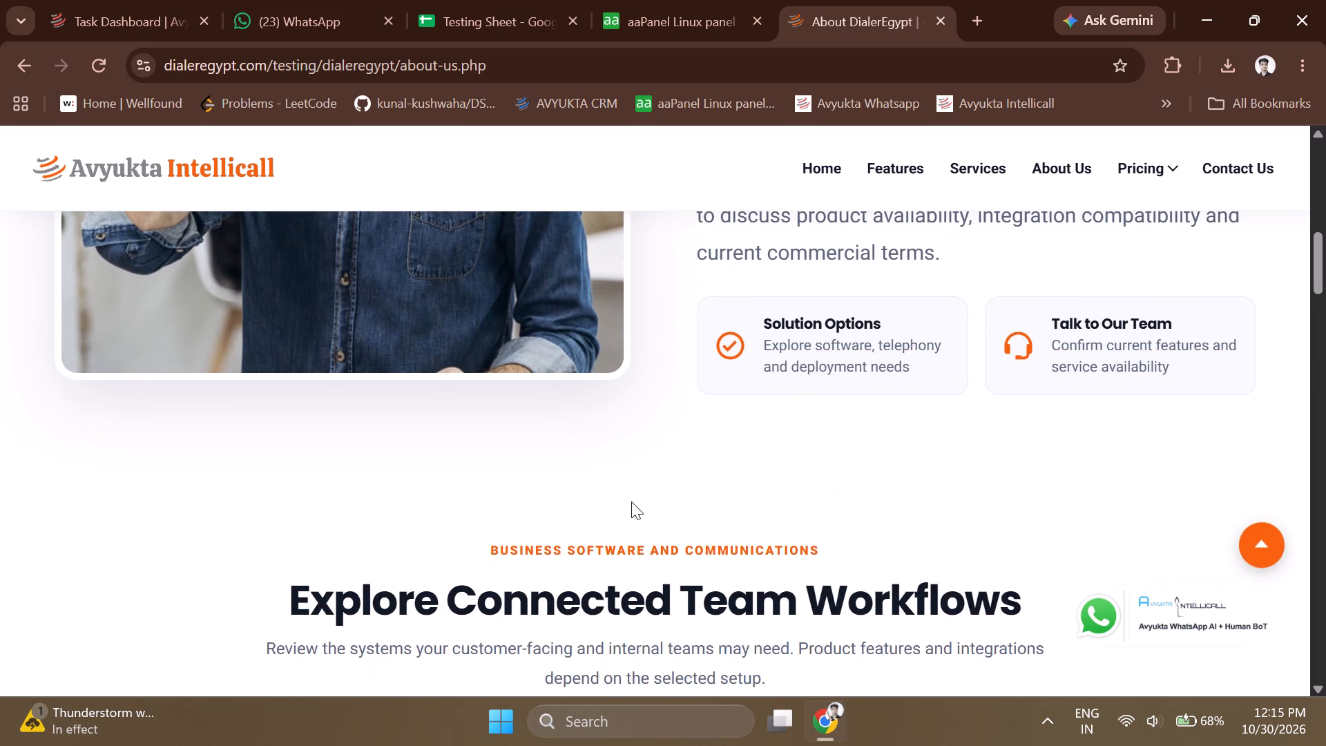
{"action": "scroll", "coordinate": [631, 501], "scroll_direction": "down", "scroll_amount": 9}
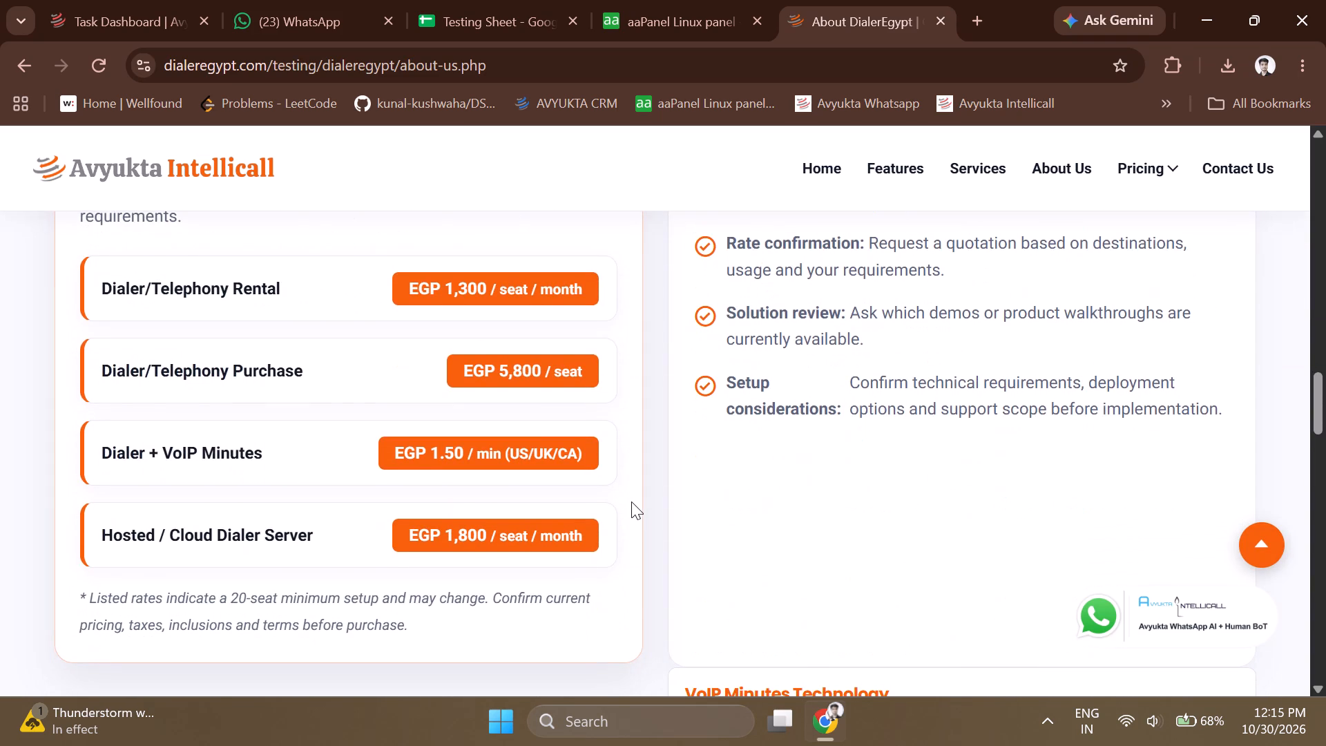
{"action": "scroll", "coordinate": [631, 501], "scroll_direction": "down", "scroll_amount": 5}
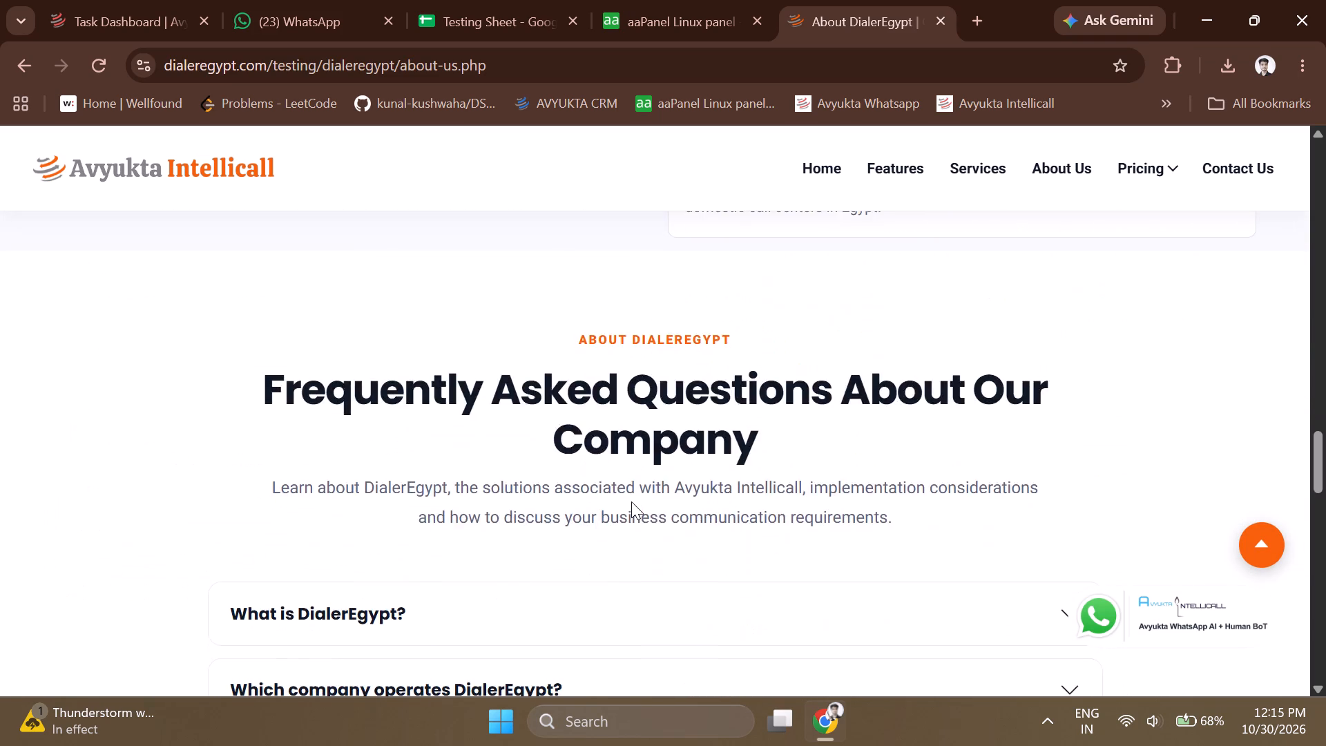
{"action": "scroll", "coordinate": [631, 501], "scroll_direction": "down", "scroll_amount": 18}
{"action": "scroll", "coordinate": [631, 501], "scroll_direction": "up", "scroll_amount": 19}
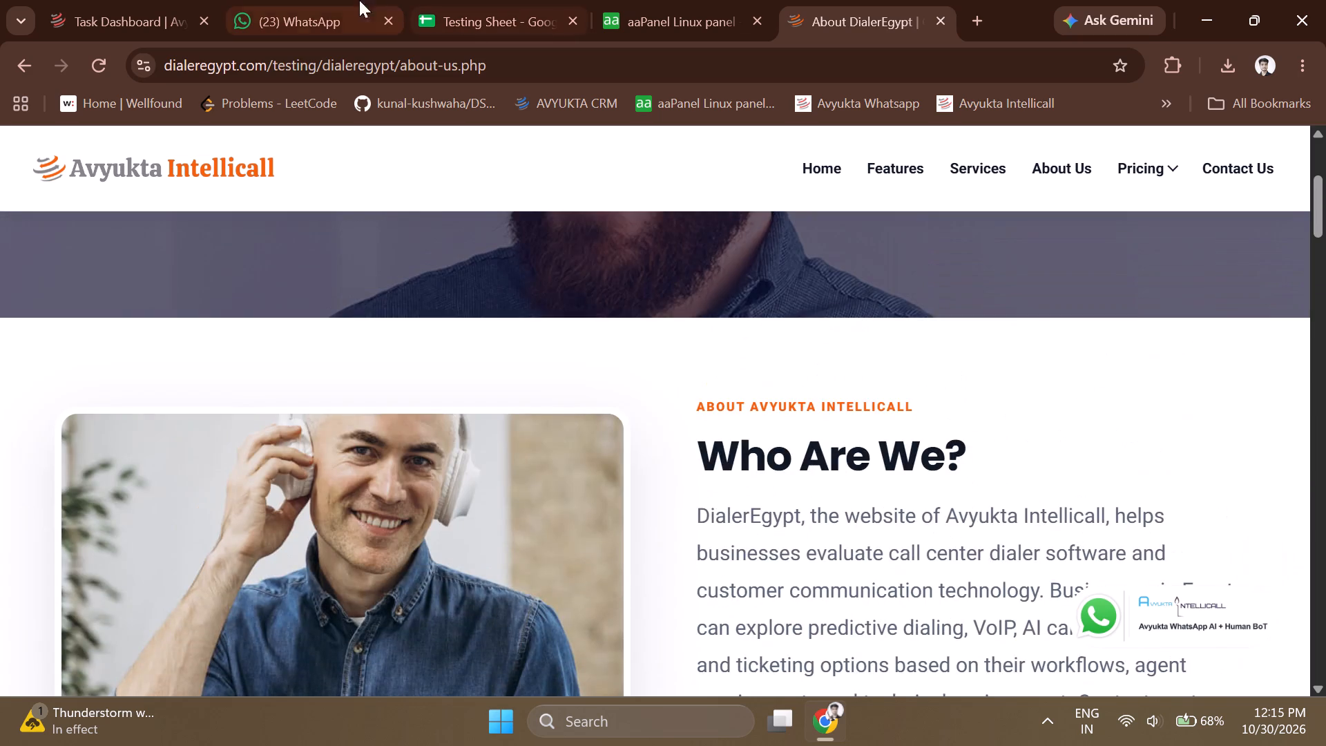
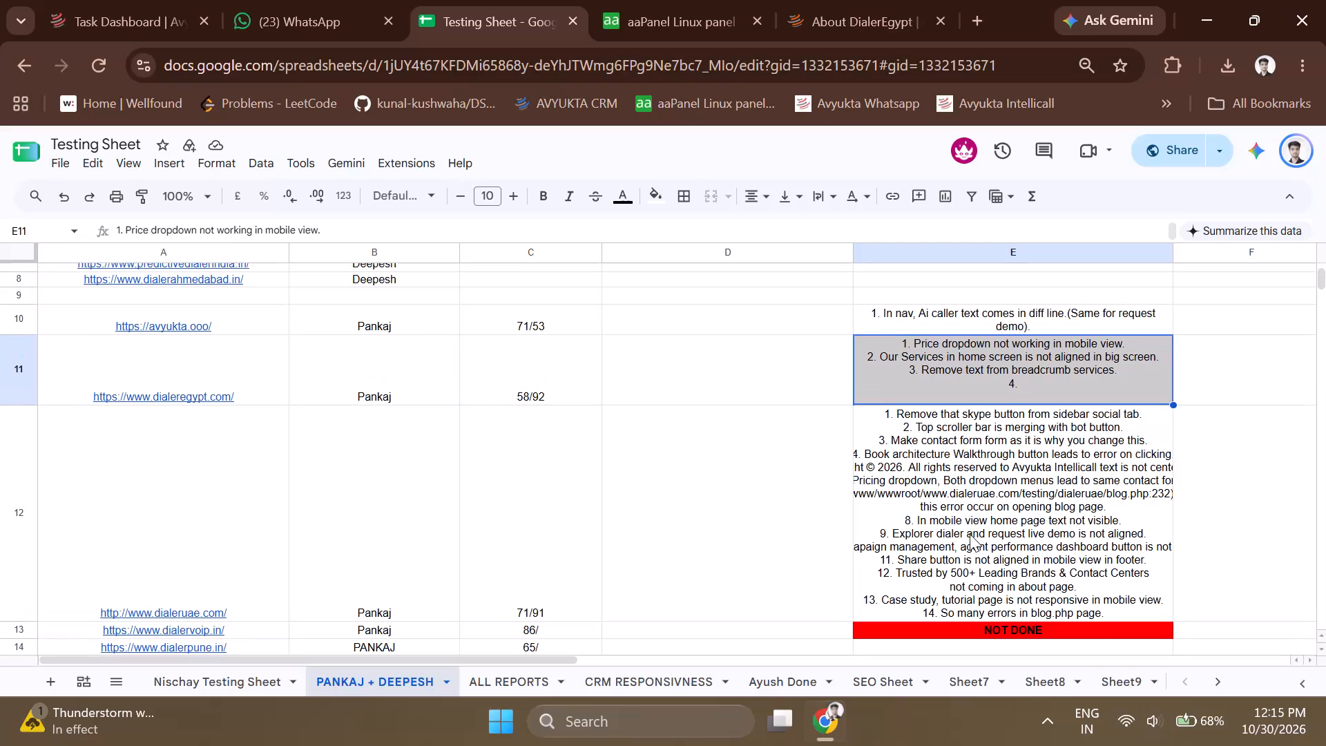
Review the issue lists in the Testing Sheet for dialeregypt, dialeruae and the neighbouring sites, ending on the dialeregypt issue cell.
{"action": "left_click", "coordinate": [986, 490]}
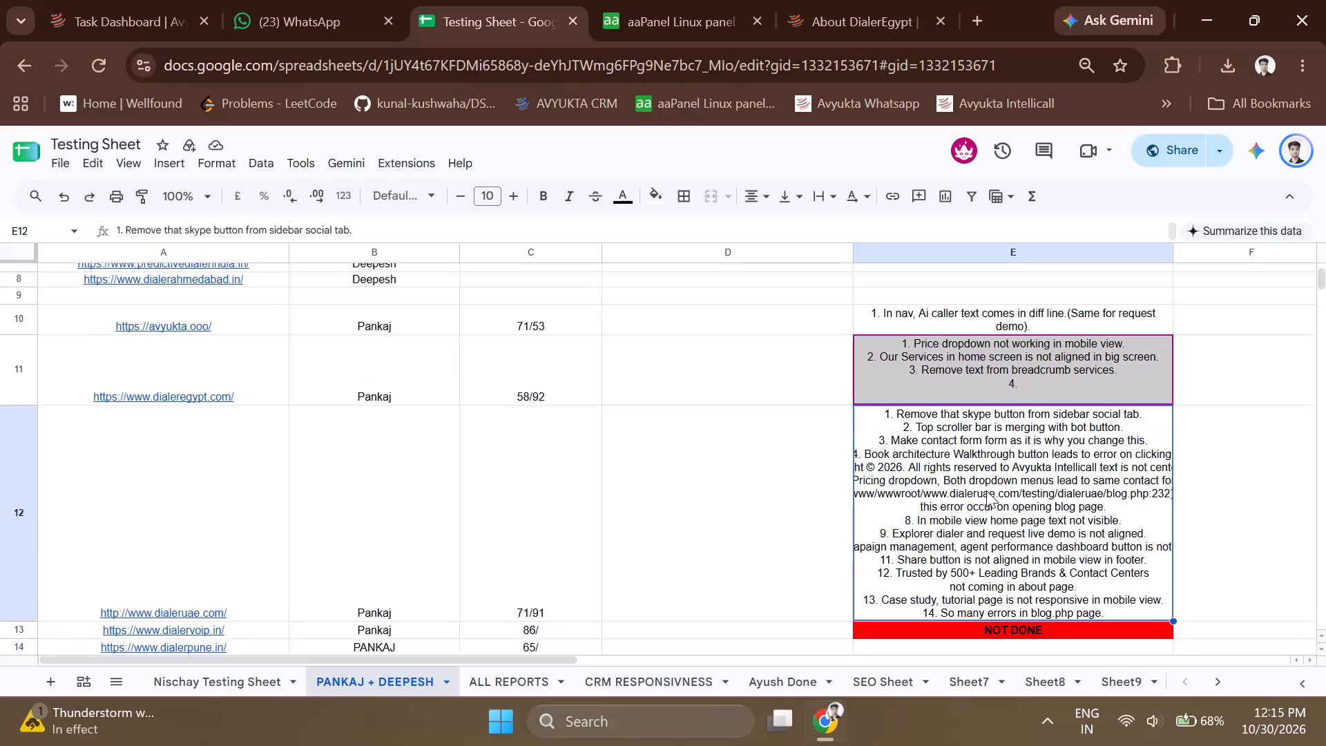
{"action": "scroll", "coordinate": [941, 589], "scroll_direction": "down", "scroll_amount": 1}
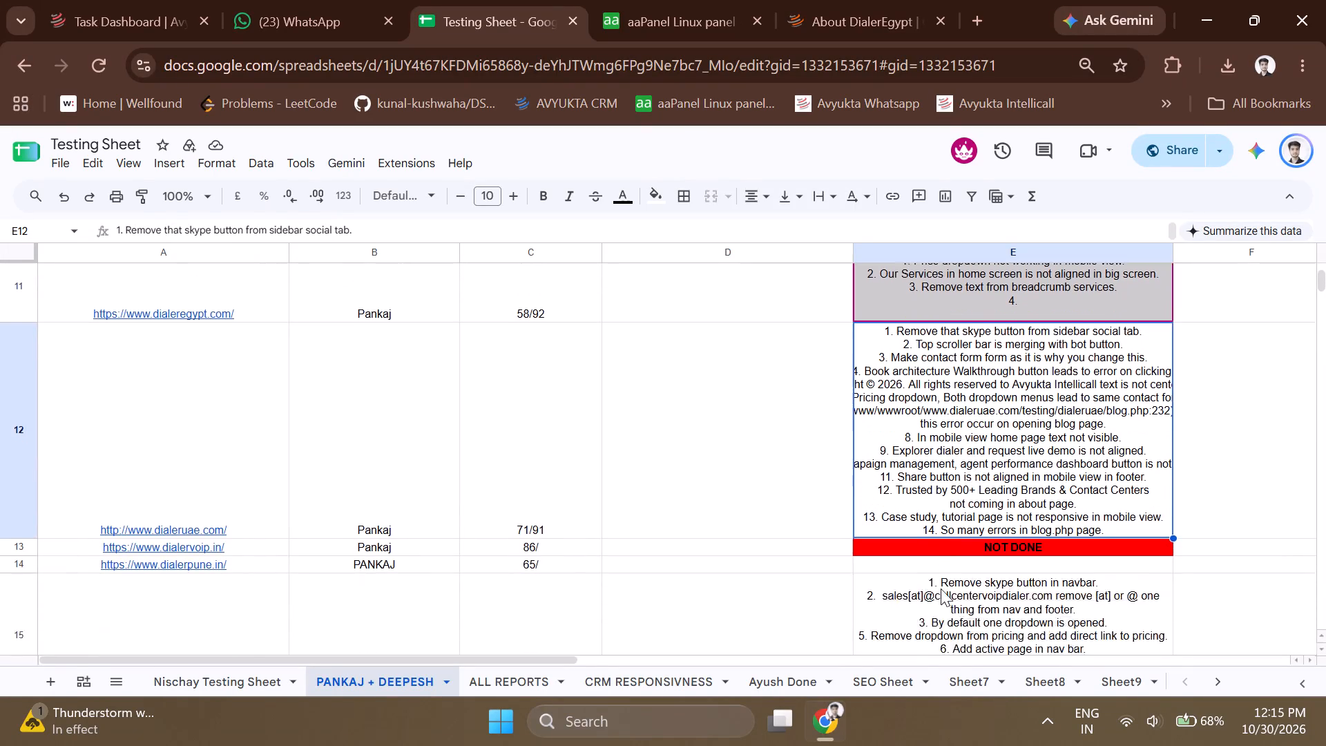
{"action": "scroll", "coordinate": [941, 589], "scroll_direction": "down", "scroll_amount": 1}
{"action": "left_click", "coordinate": [941, 589]}
{"action": "scroll", "coordinate": [941, 589], "scroll_direction": "up", "scroll_amount": 3}
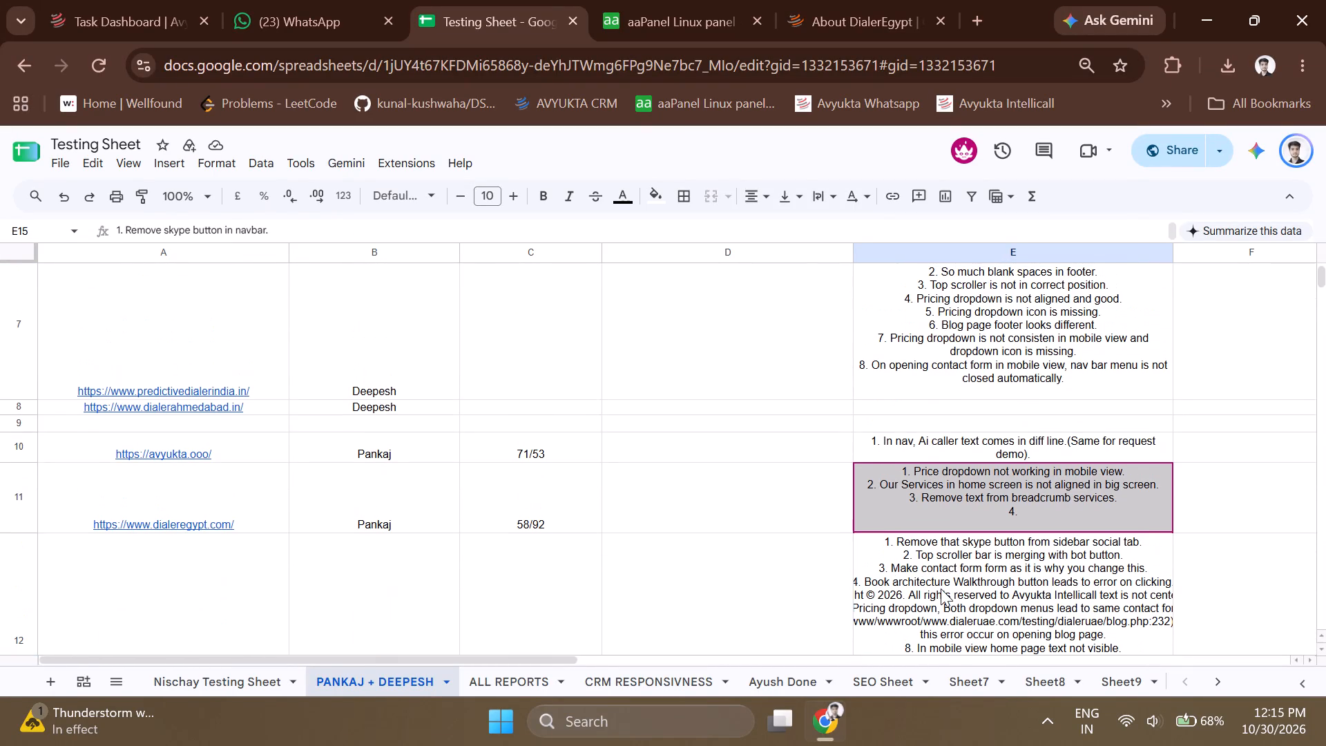
{"action": "scroll", "coordinate": [992, 388], "scroll_direction": "up", "scroll_amount": 3}
{"action": "scroll", "coordinate": [992, 388], "scroll_direction": "down", "scroll_amount": 2}
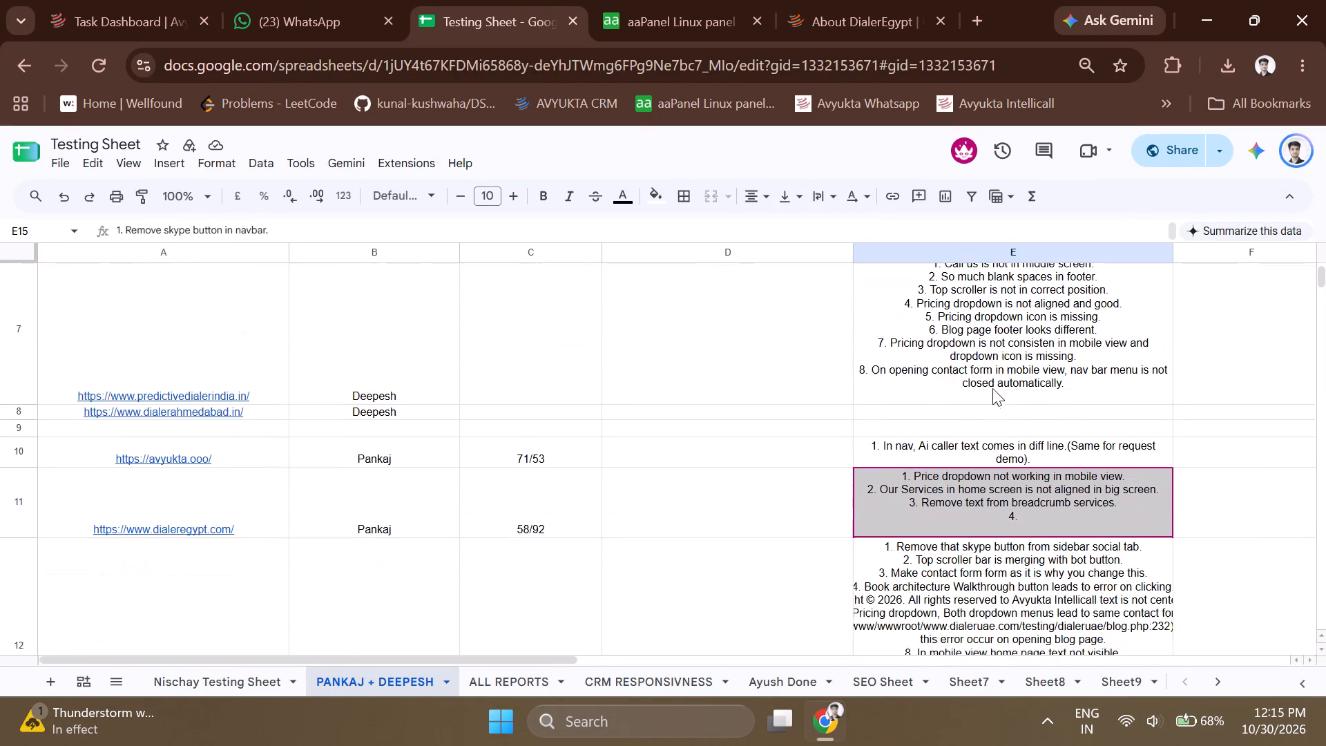
{"action": "scroll", "coordinate": [992, 388], "scroll_direction": "down", "scroll_amount": 2}
{"action": "left_click", "coordinate": [997, 351]}
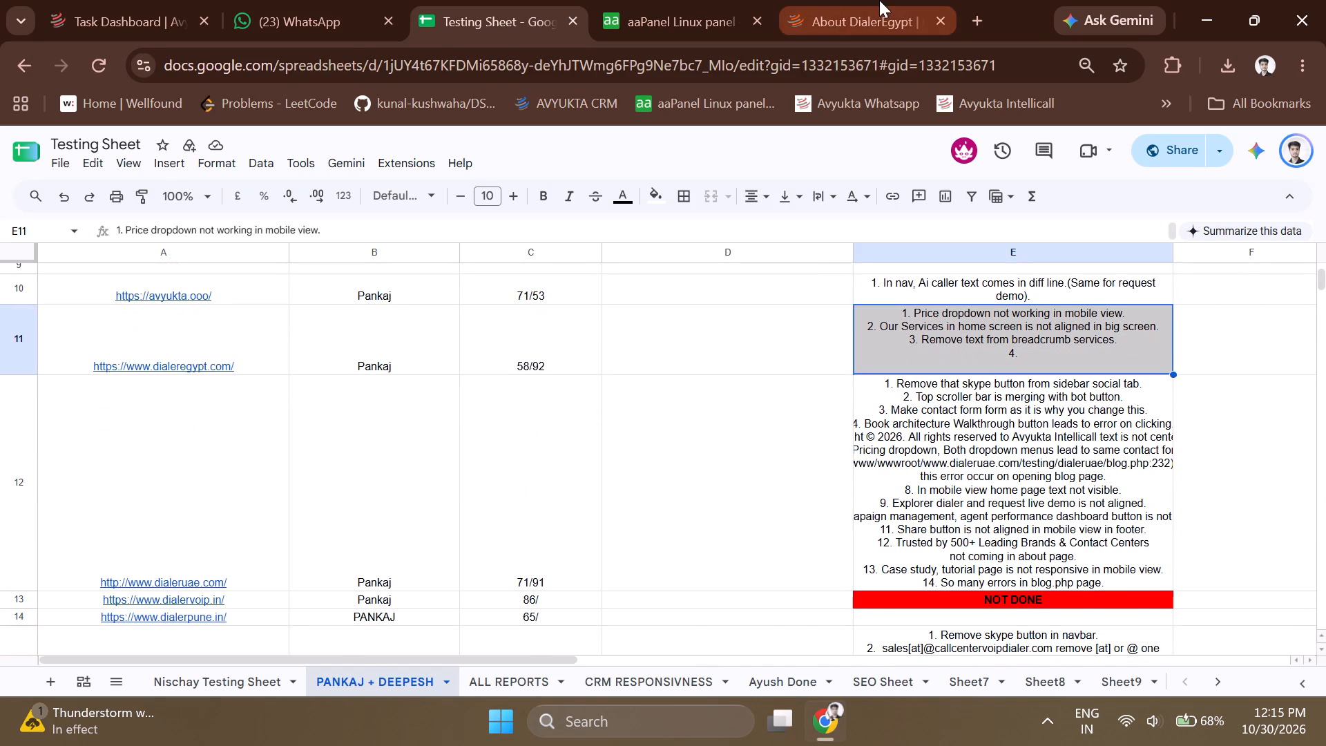
Review the About Us page of the test site from the product cards through the FAQ to the call-to-action banner.
{"action": "left_click", "coordinate": [879, 0]}
{"action": "scroll", "coordinate": [718, 513], "scroll_direction": "down", "scroll_amount": 6}
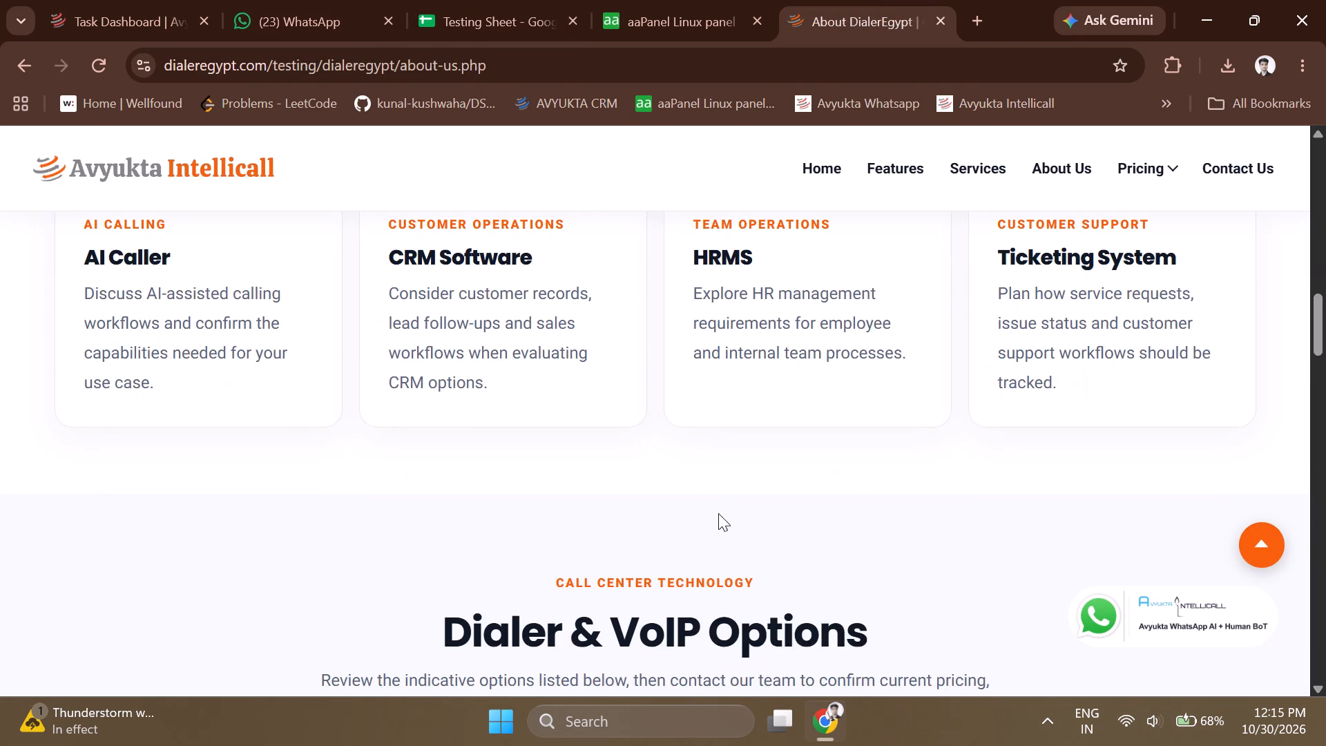
{"action": "scroll", "coordinate": [718, 513], "scroll_direction": "down", "scroll_amount": 5}
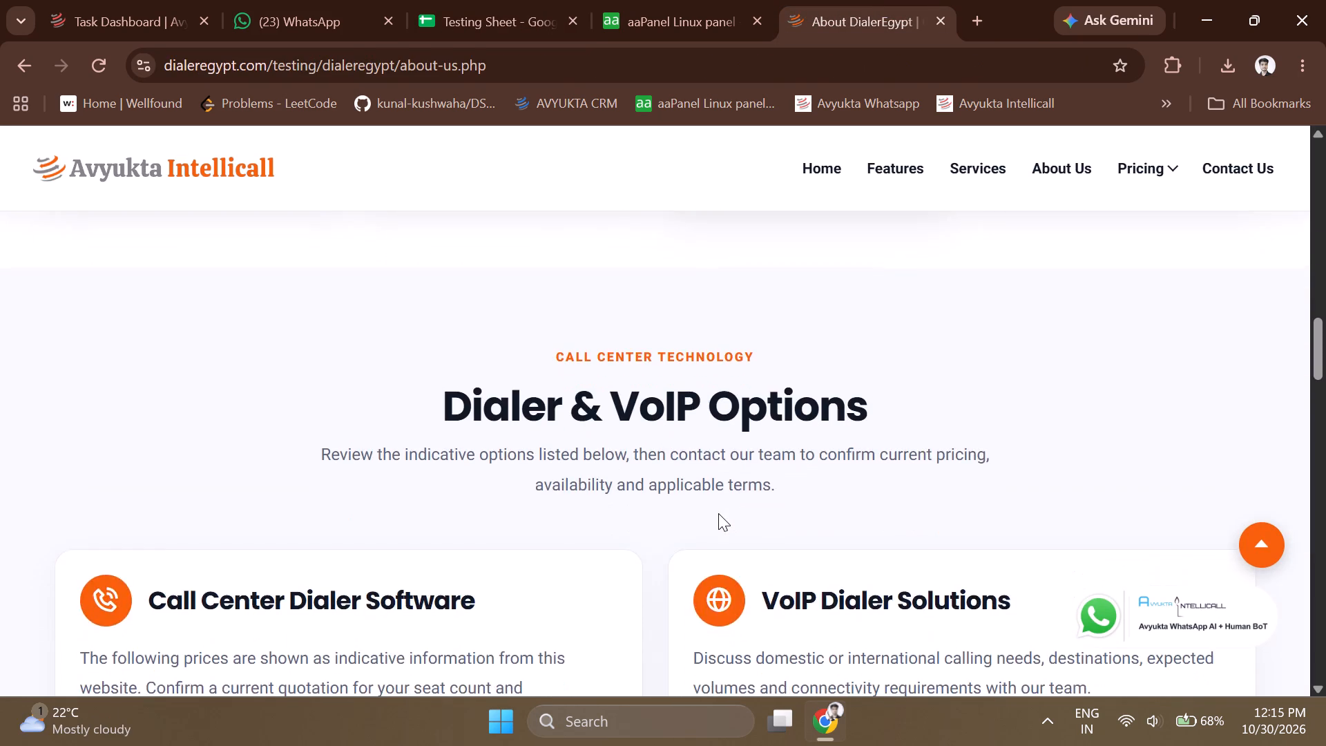
{"action": "scroll", "coordinate": [718, 513], "scroll_direction": "down", "scroll_amount": 10}
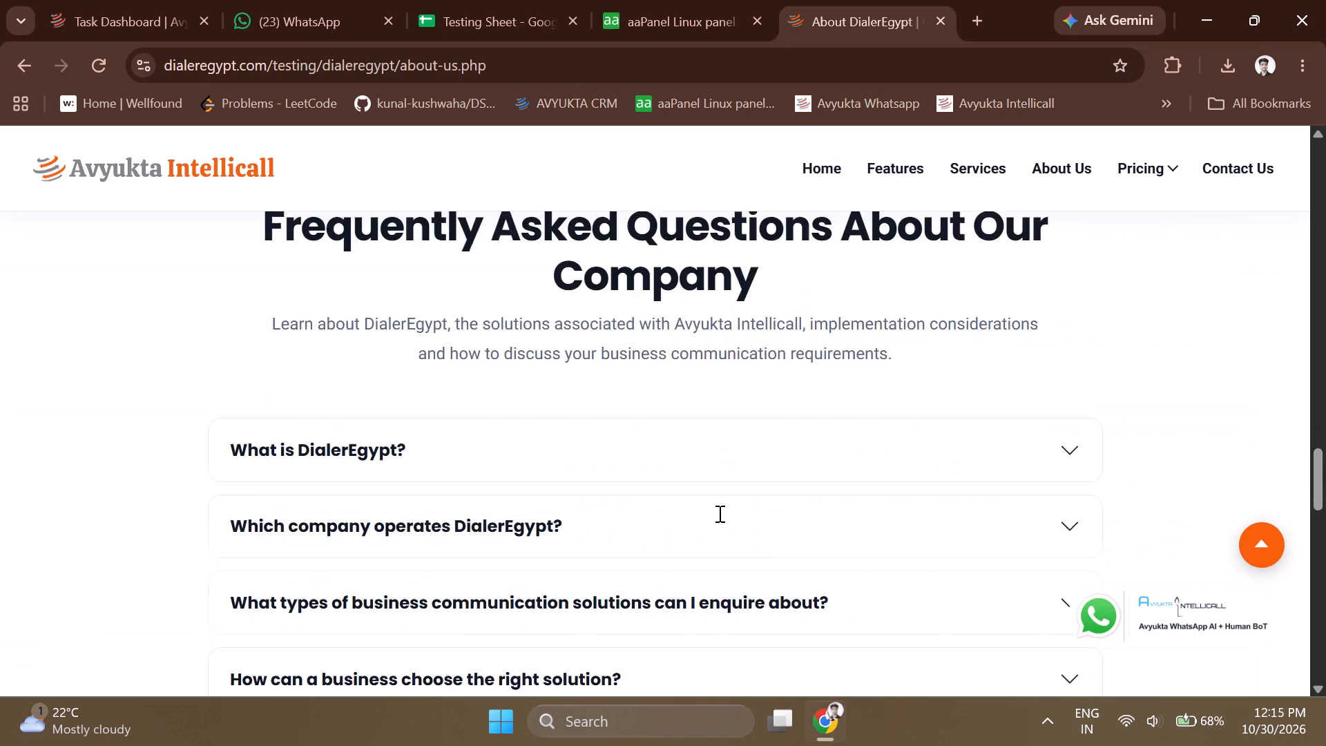
{"action": "scroll", "coordinate": [718, 513], "scroll_direction": "down", "scroll_amount": 4}
{"action": "scroll", "coordinate": [718, 513], "scroll_direction": "up", "scroll_amount": 4}
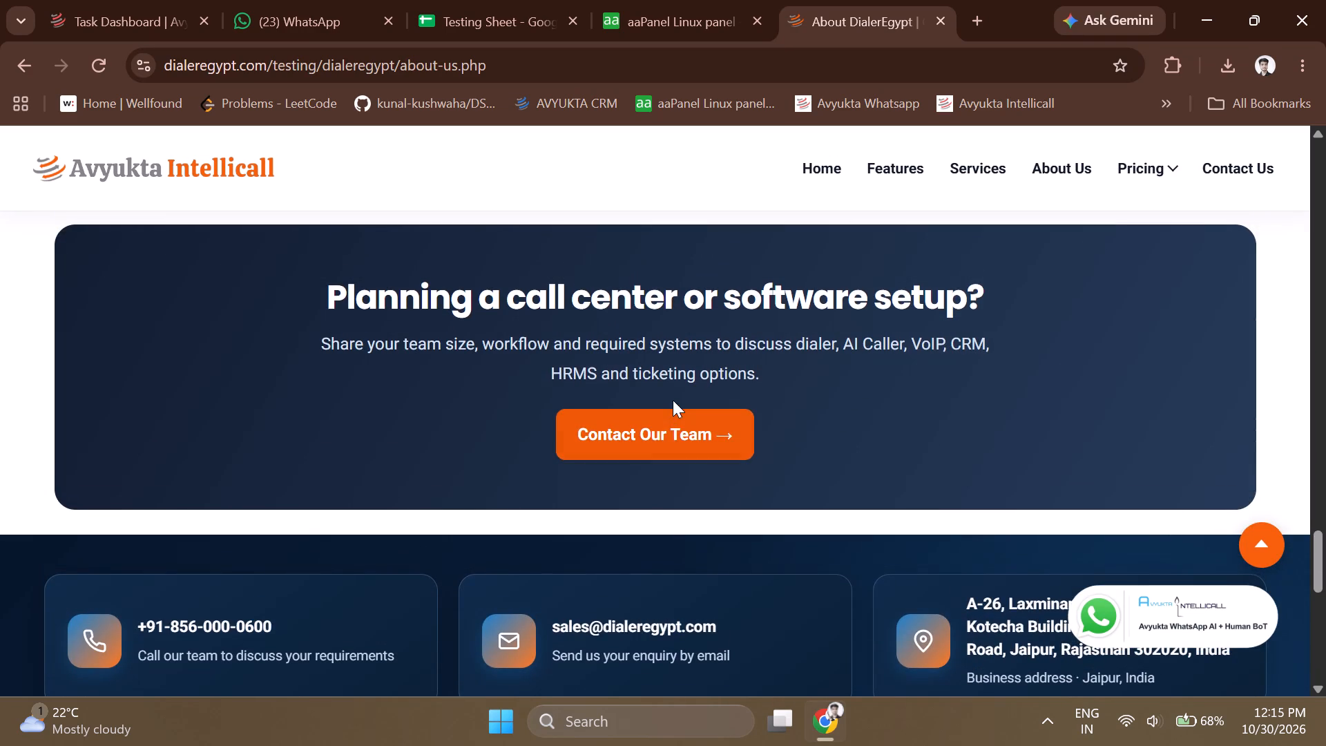
Test the Contact Our Team link and look over the Contact Us page down to its form.
{"action": "left_click", "coordinate": [669, 423]}
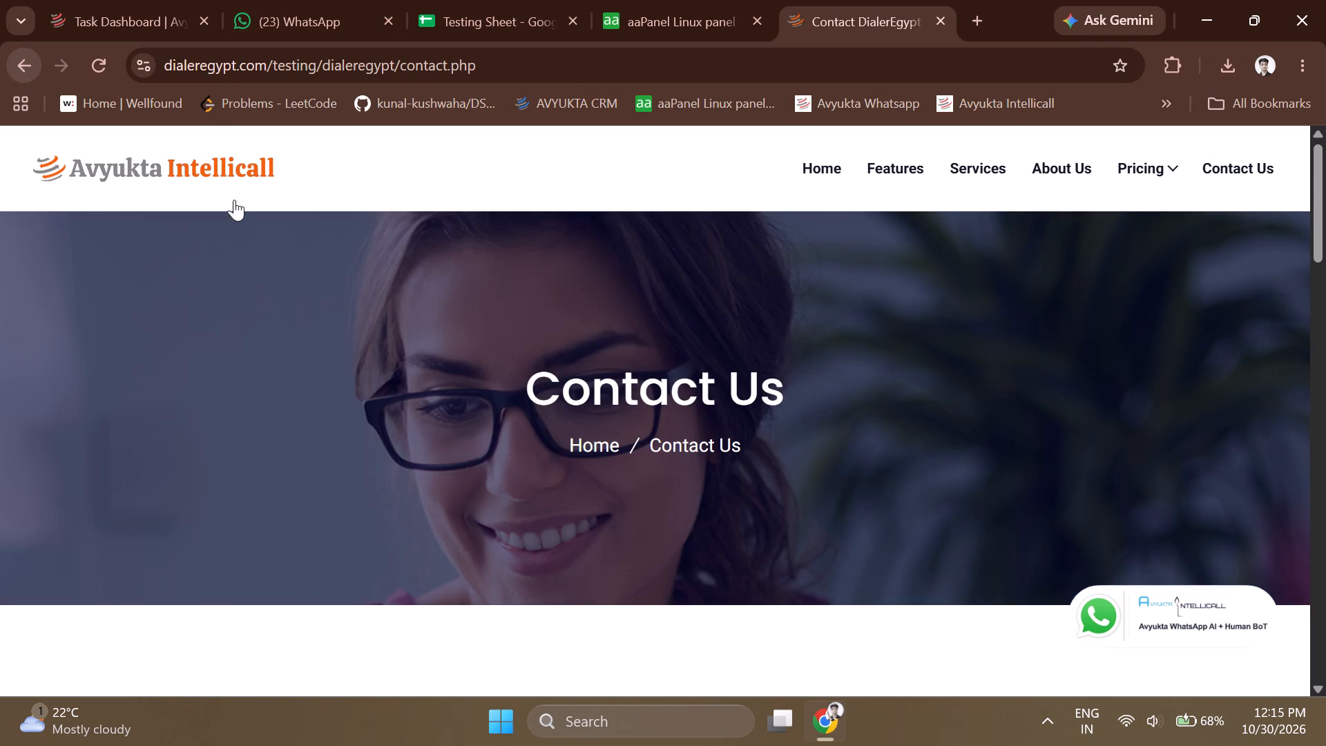
{"action": "scroll", "coordinate": [440, 385], "scroll_direction": "down", "scroll_amount": 3}
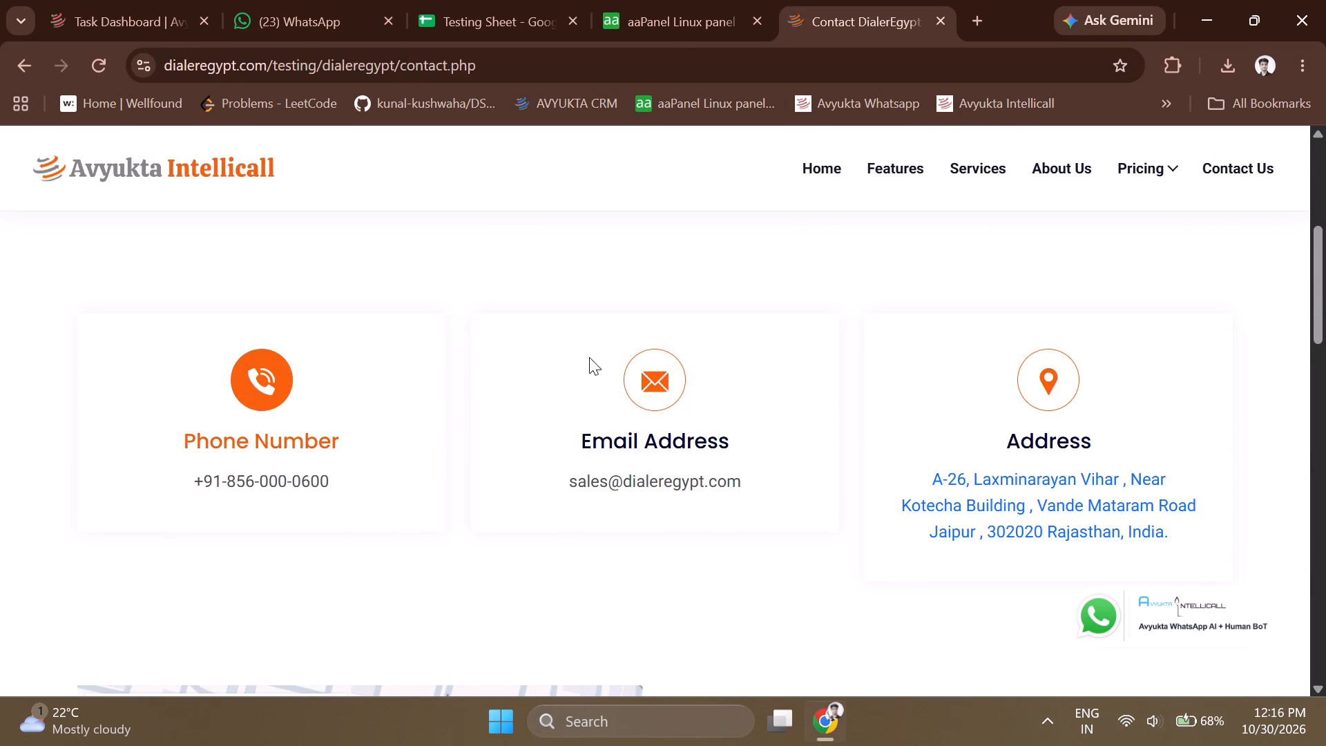
{"action": "scroll", "coordinate": [937, 536], "scroll_direction": "down", "scroll_amount": 5}
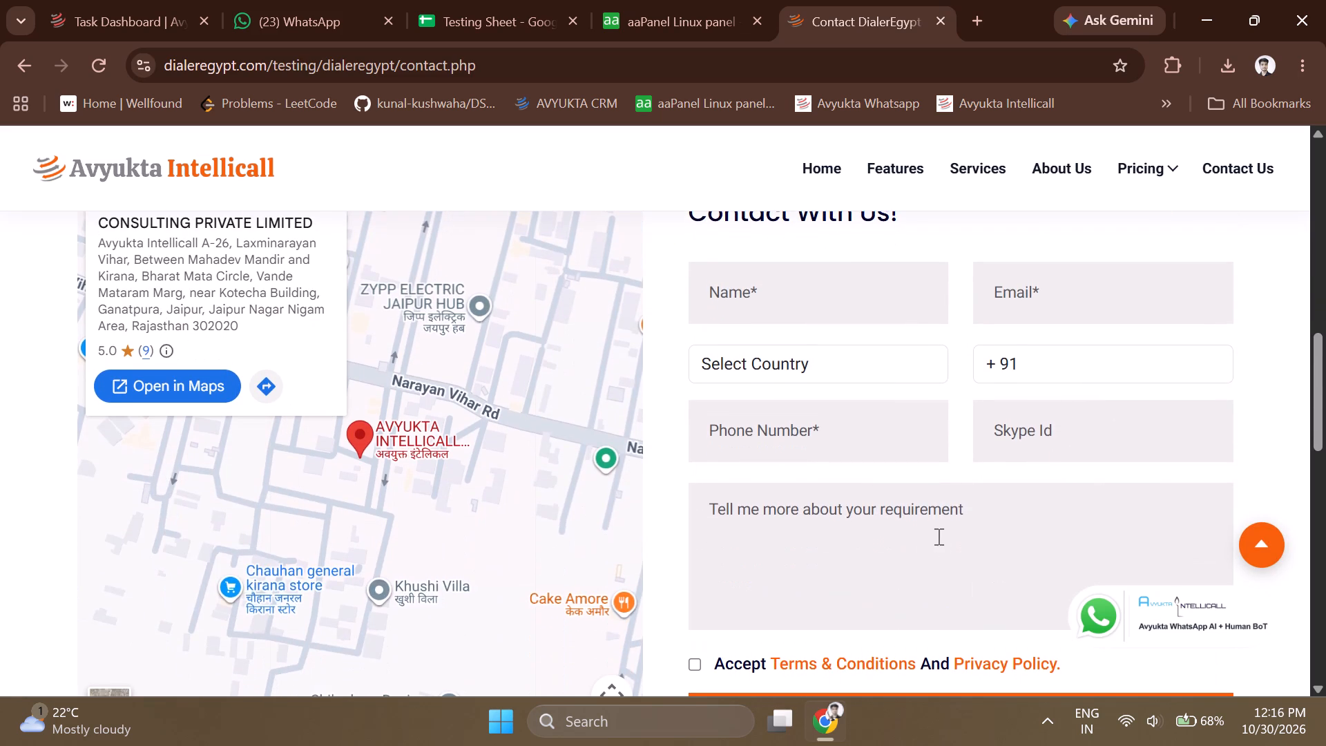
Test the Contact Us navigation item by opening its enquiry form popup and closing it.
{"action": "left_click", "coordinate": [1248, 177]}
{"action": "left_click", "coordinate": [1095, 260]}
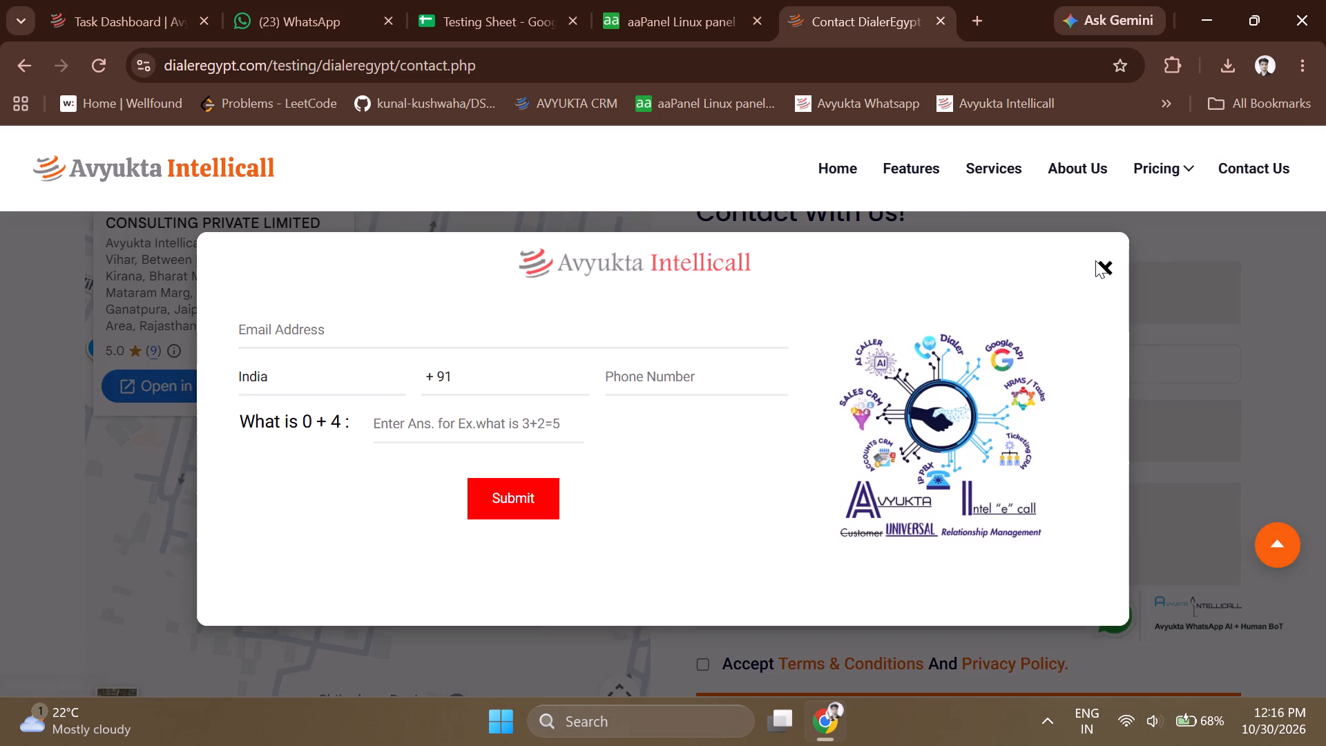
{"action": "left_click", "coordinate": [1095, 262]}
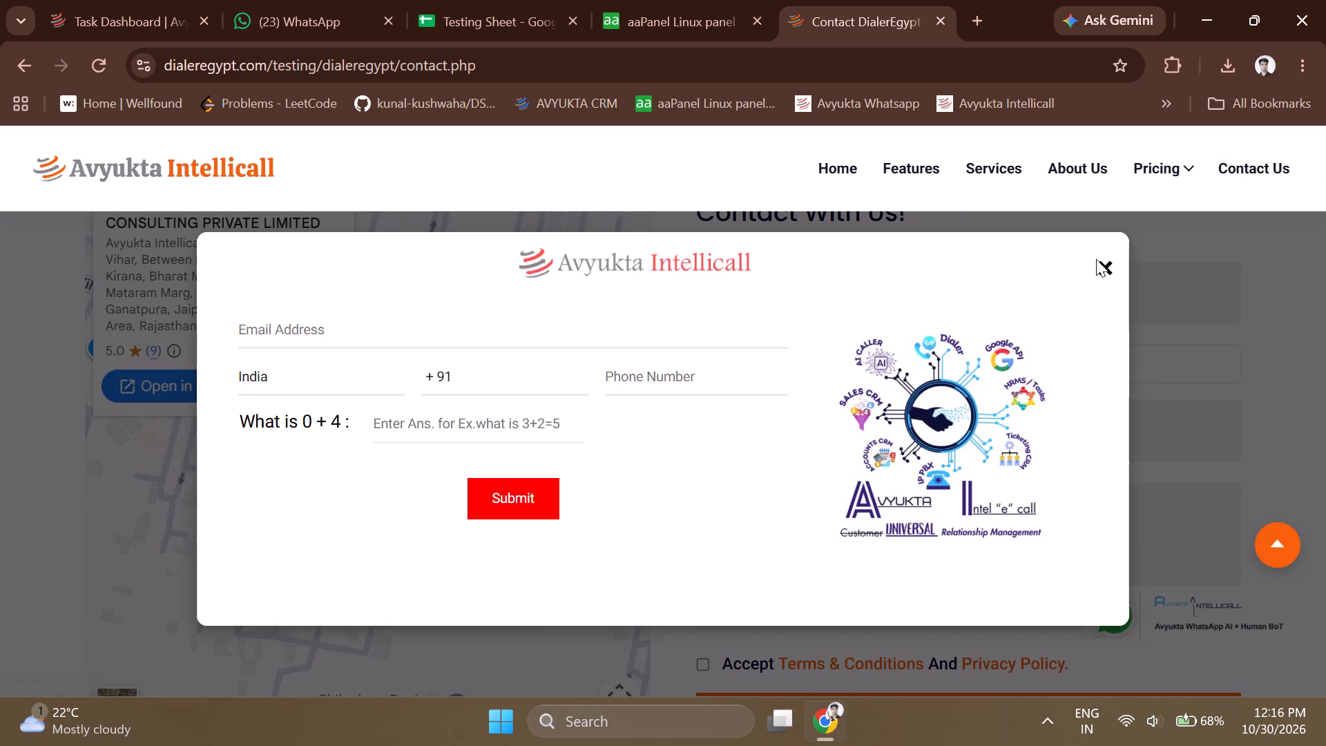
{"action": "left_click", "coordinate": [1109, 266]}
{"action": "left_click_drag", "start_coordinate": [1109, 266], "coordinate": [472, 542]}
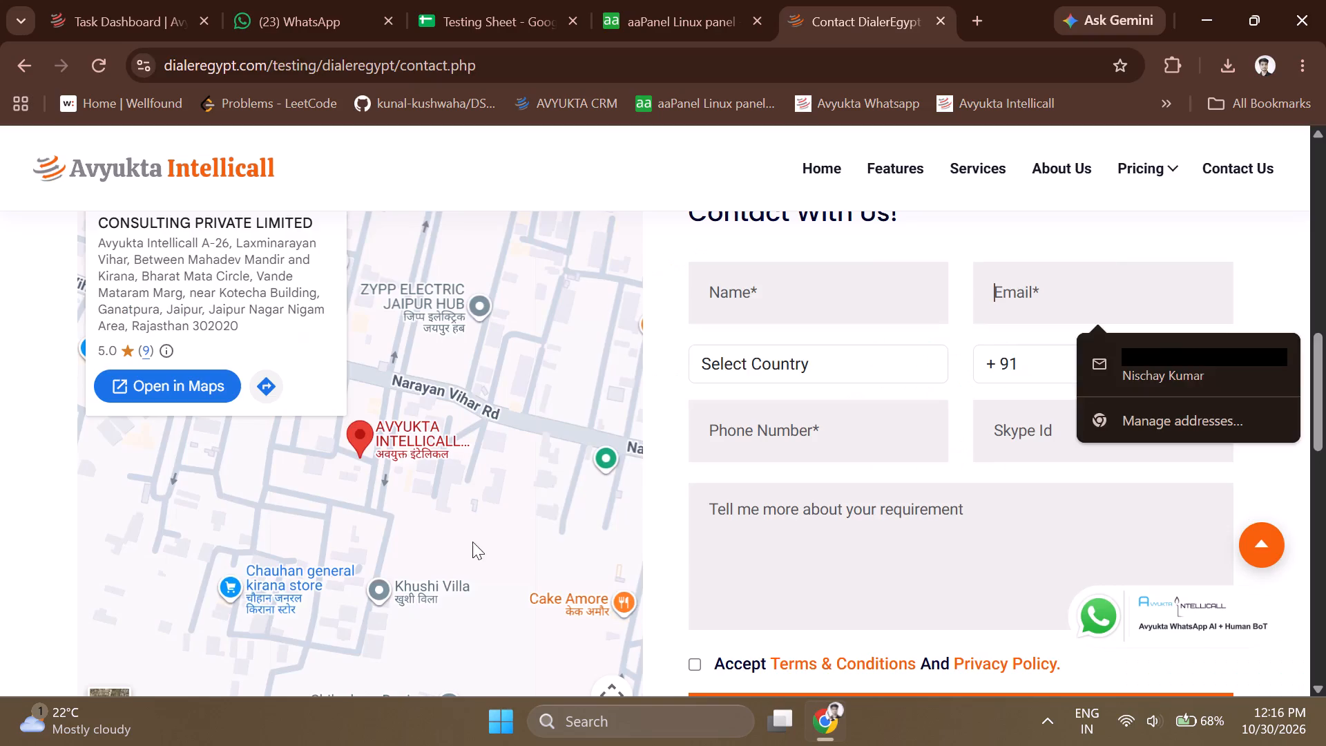
{"action": "left_click_drag", "start_coordinate": [472, 542], "coordinate": [448, 595]}
Return to the About Us page and recheck the sections between the VoIP options and the call-to-action banner.
{"action": "scroll", "coordinate": [448, 595], "scroll_direction": "up", "scroll_amount": 13}
{"action": "left_click", "coordinate": [32, 53]}
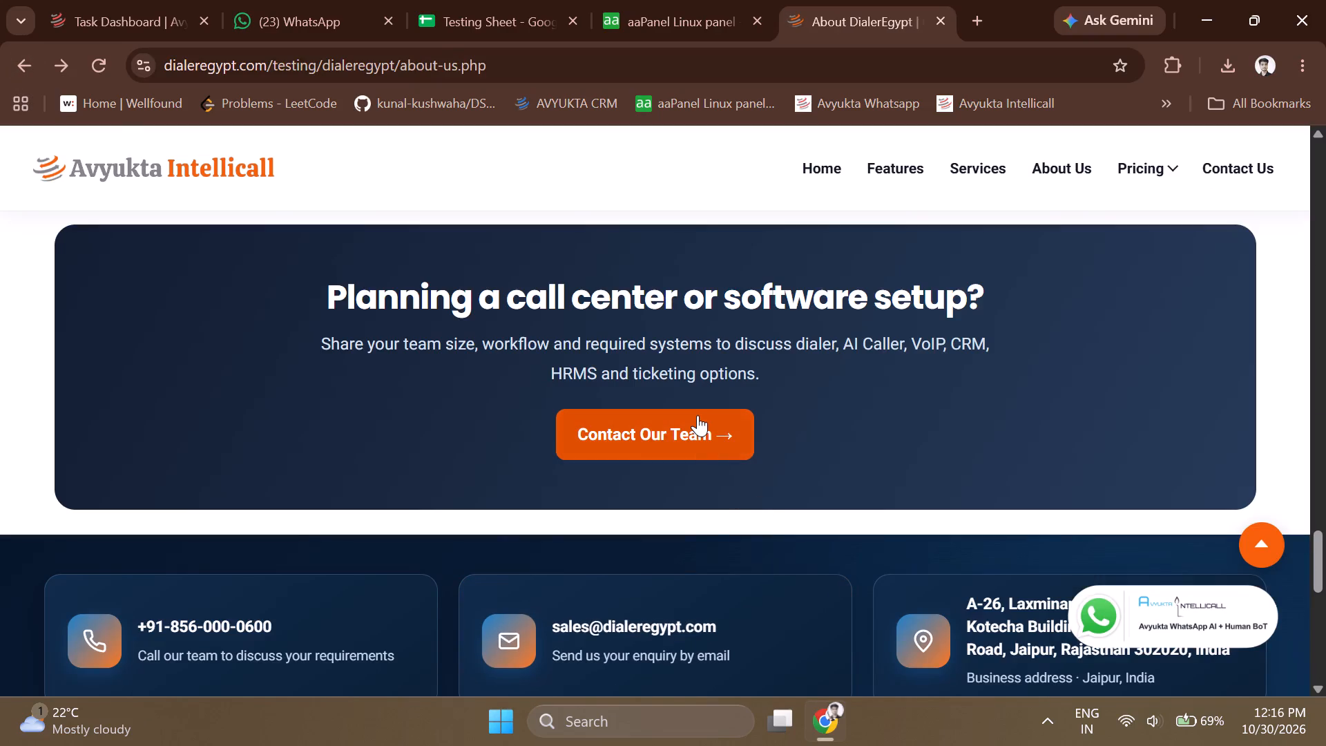
{"action": "scroll", "coordinate": [698, 415], "scroll_direction": "up", "scroll_amount": 4}
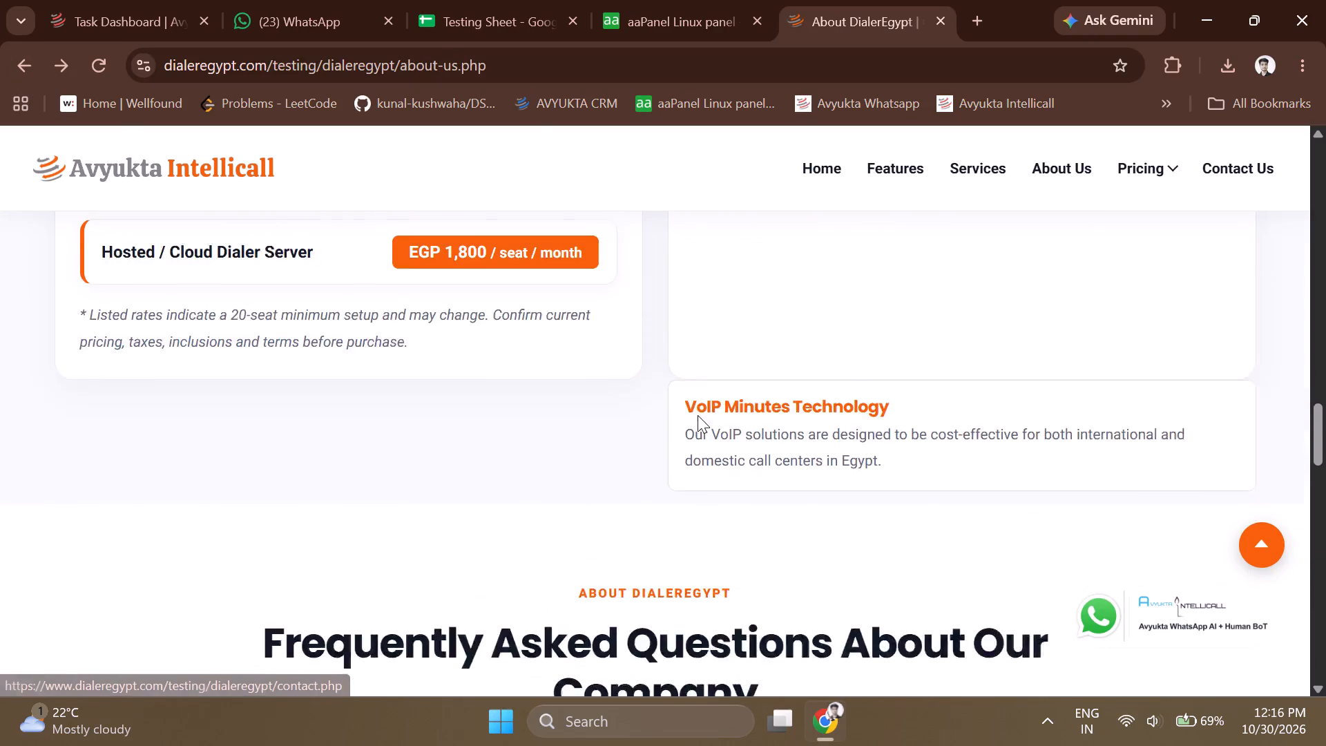
{"action": "scroll", "coordinate": [698, 415], "scroll_direction": "up", "scroll_amount": 1}
{"action": "scroll", "coordinate": [698, 415], "scroll_direction": "down", "scroll_amount": 2}
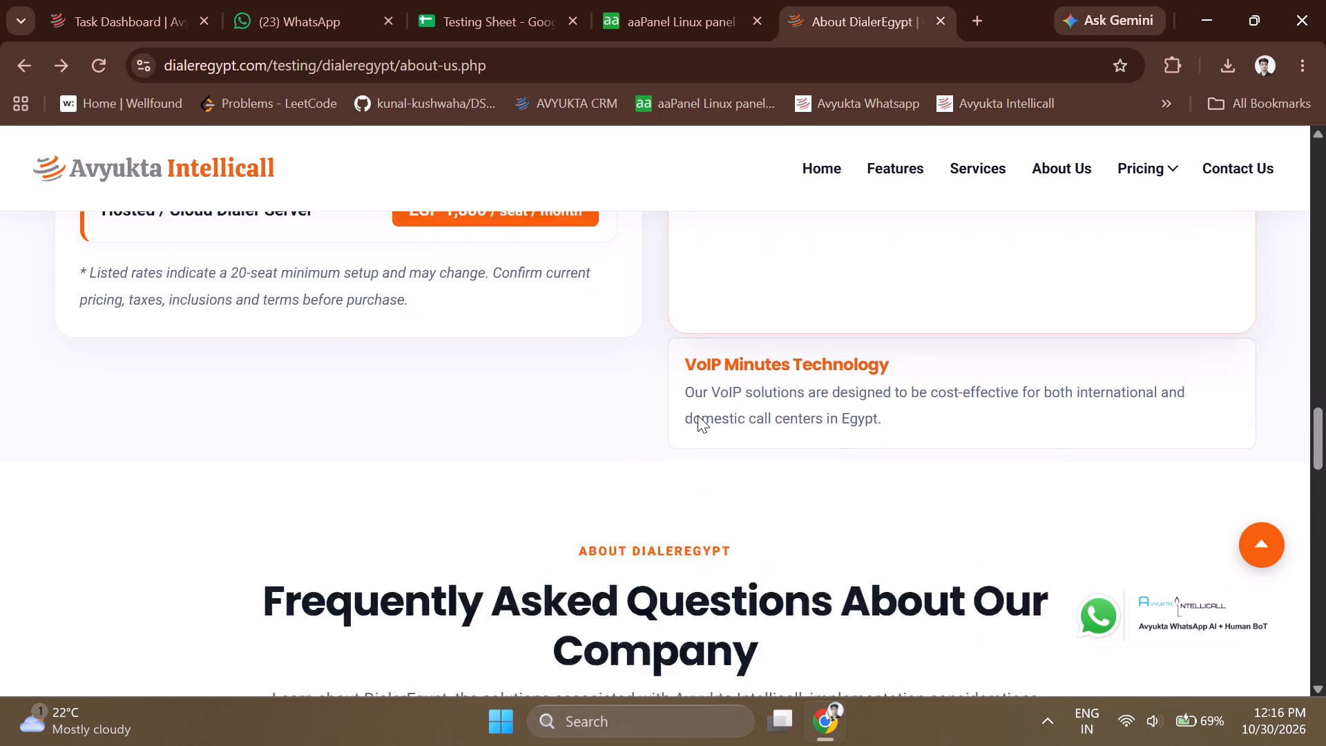
{"action": "scroll", "coordinate": [698, 415], "scroll_direction": "down", "scroll_amount": 7}
{"action": "scroll", "coordinate": [698, 415], "scroll_direction": "up", "scroll_amount": 1}
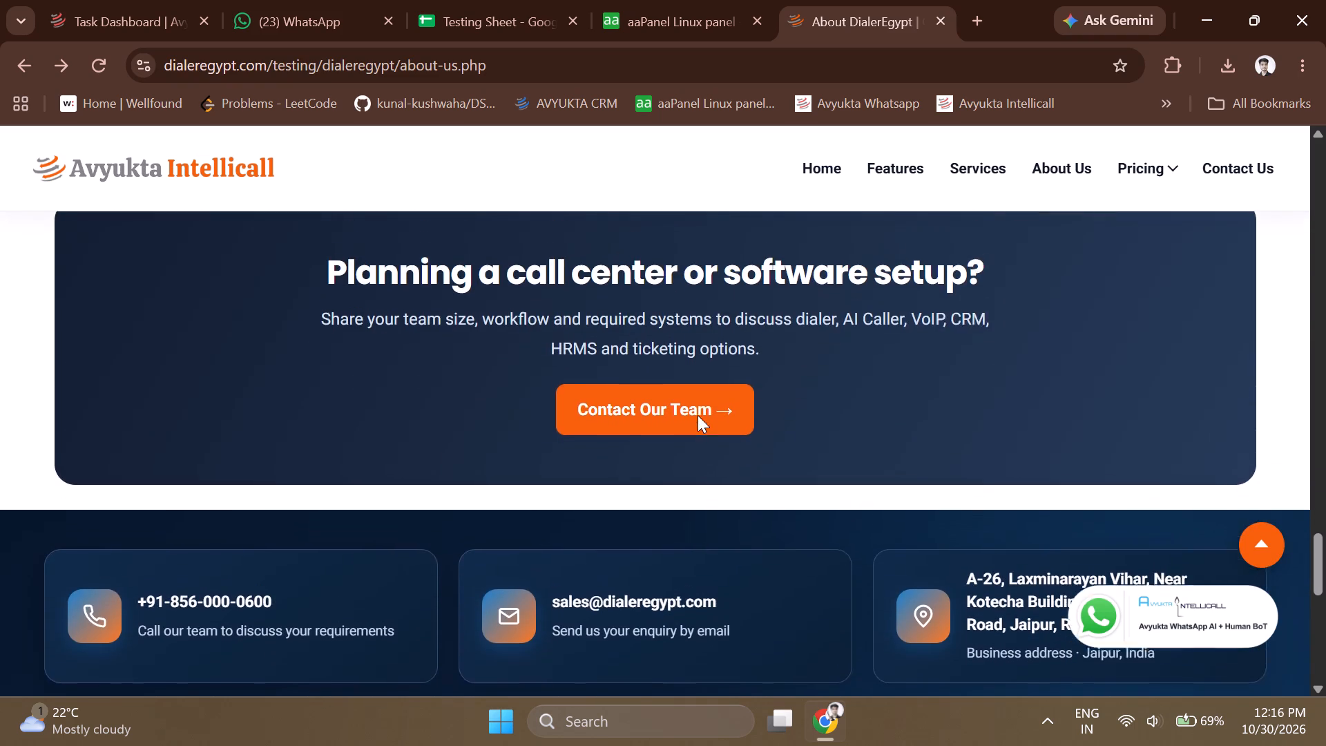
{"action": "scroll", "coordinate": [698, 415], "scroll_direction": "up", "scroll_amount": 1}
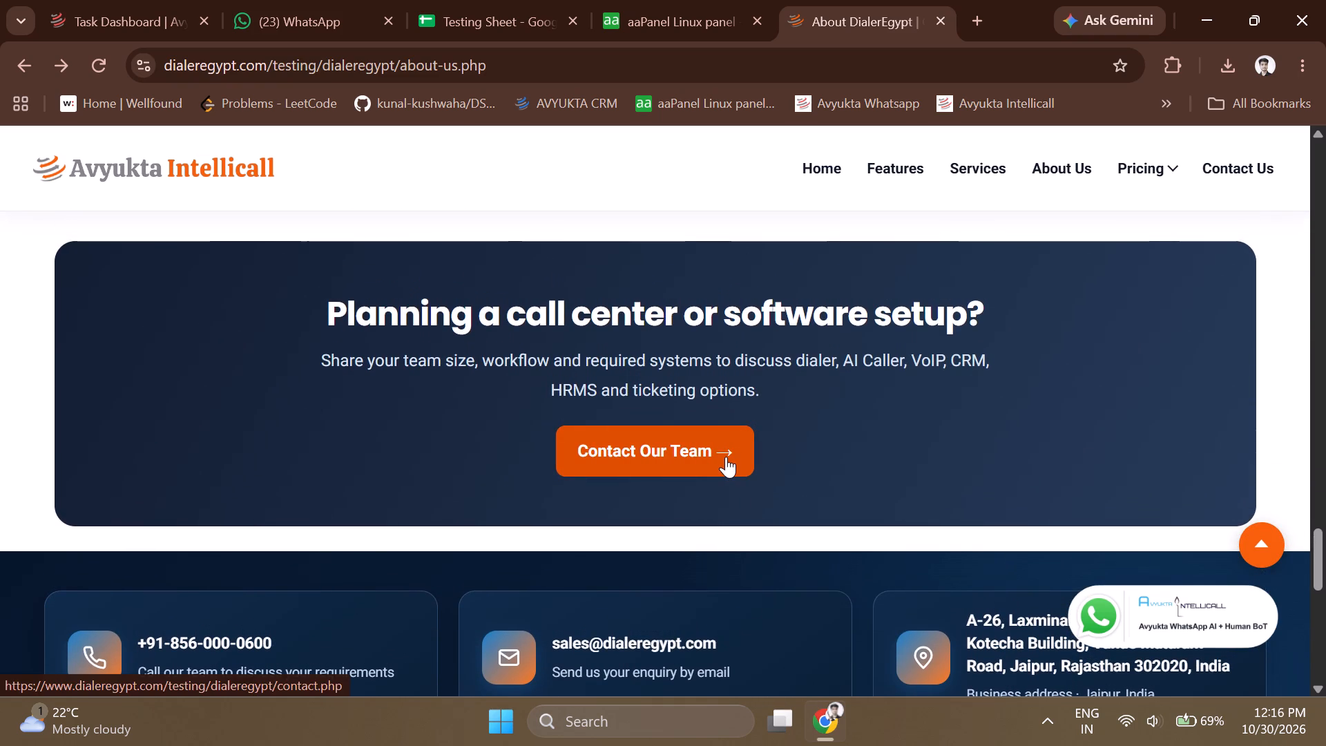
Reopen the contact page through the Contact Our Team link and examine the contact cards, map and contact form.
{"action": "left_click", "coordinate": [726, 457]}
{"action": "scroll", "coordinate": [726, 457], "scroll_direction": "down", "scroll_amount": 2}
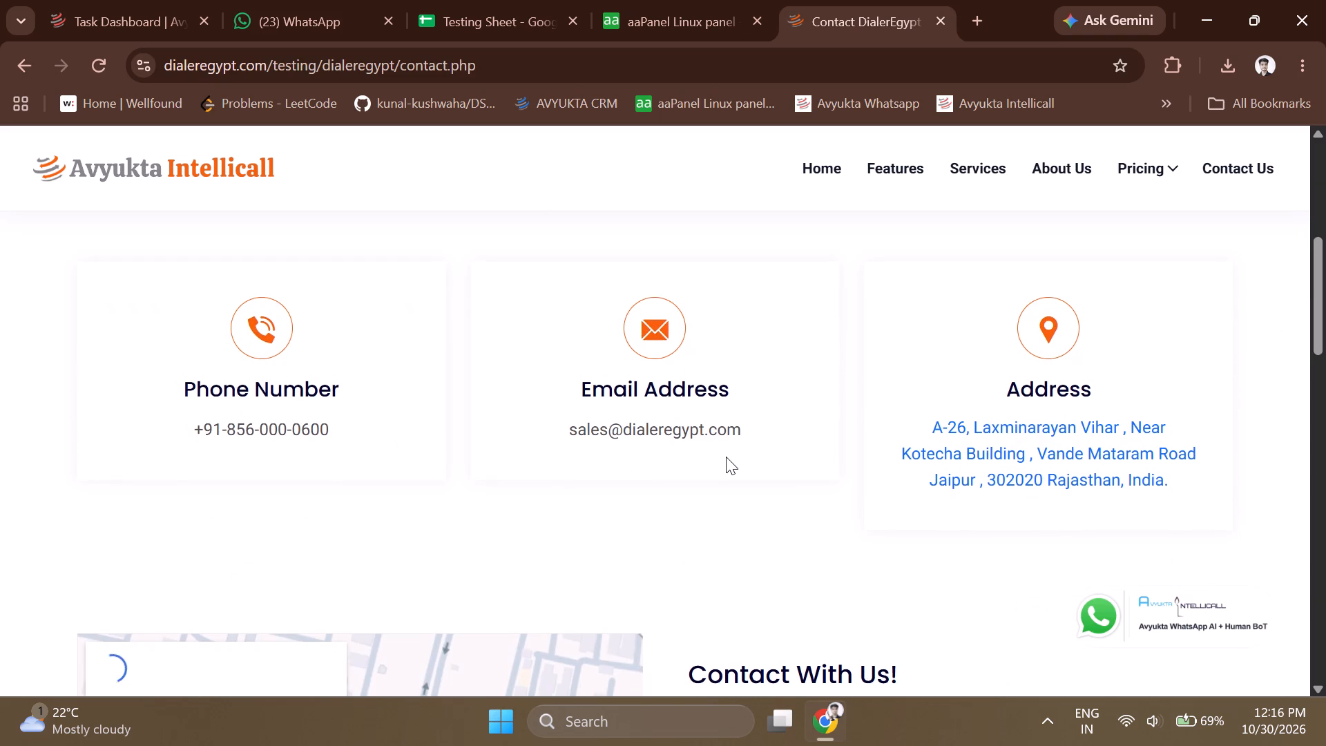
{"action": "scroll", "coordinate": [726, 457], "scroll_direction": "down", "scroll_amount": 3}
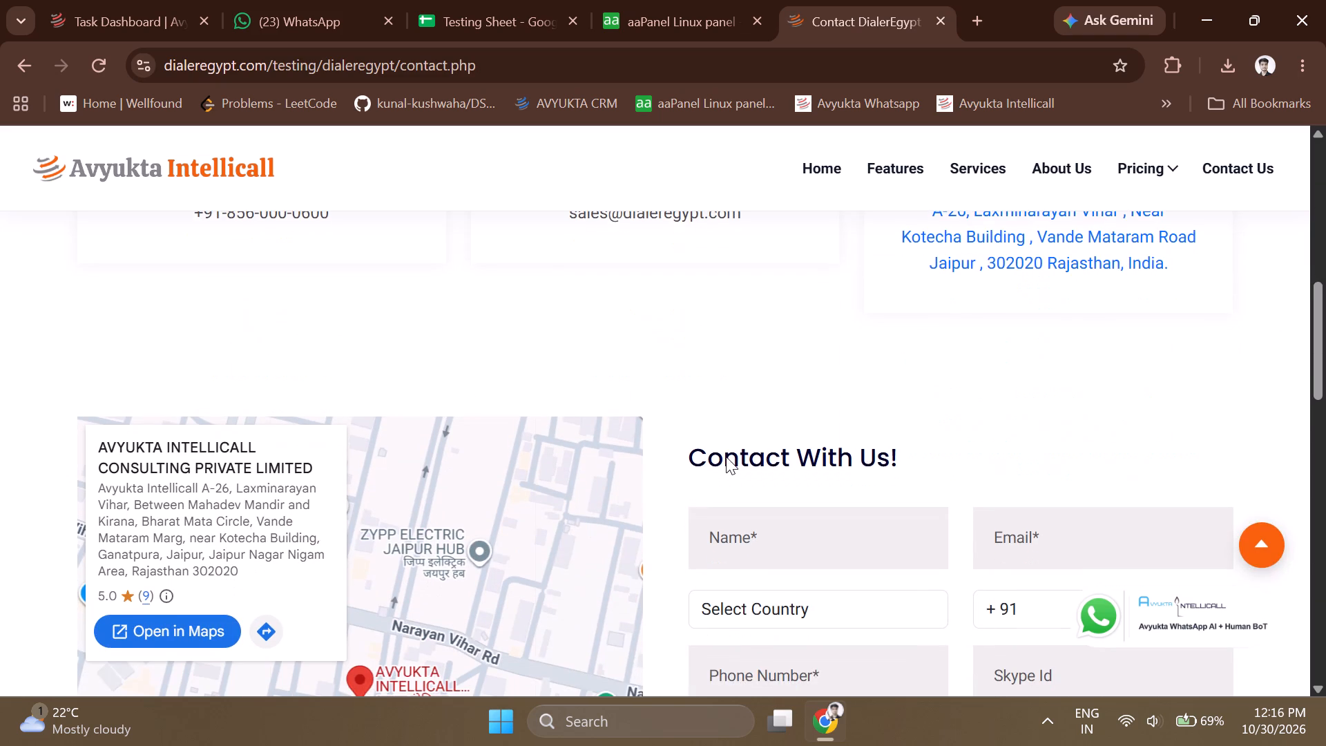
{"action": "scroll", "coordinate": [726, 457], "scroll_direction": "down", "scroll_amount": 3}
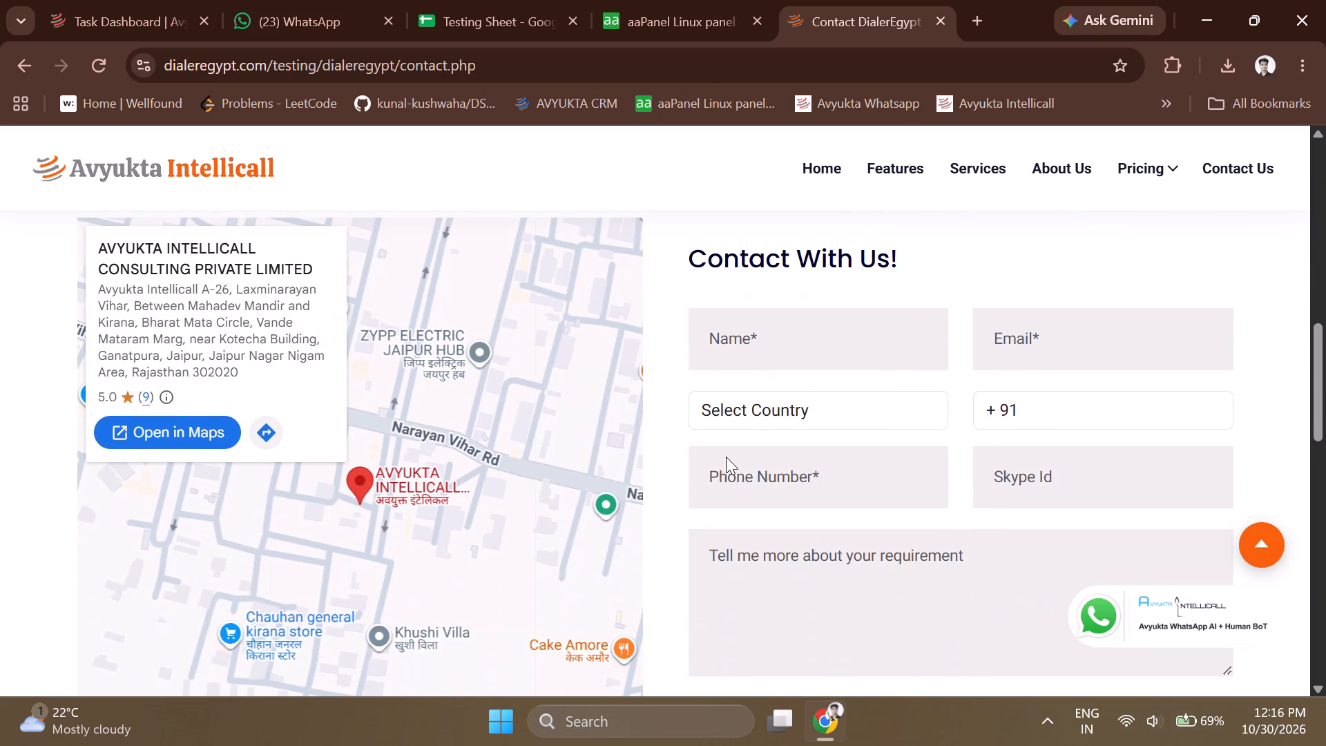
{"action": "scroll", "coordinate": [972, 365], "scroll_direction": "right", "scroll_amount": 1}
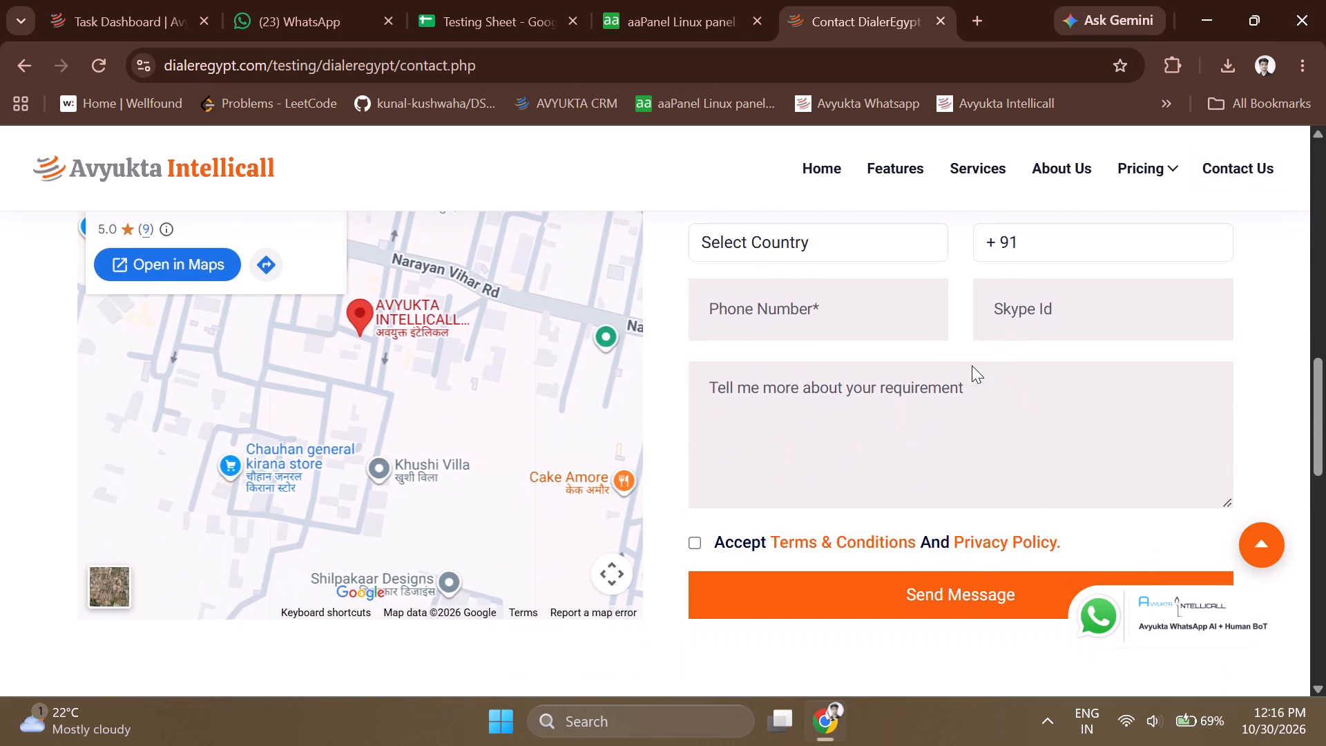
{"action": "scroll", "coordinate": [972, 365], "scroll_direction": "right", "scroll_amount": 1}
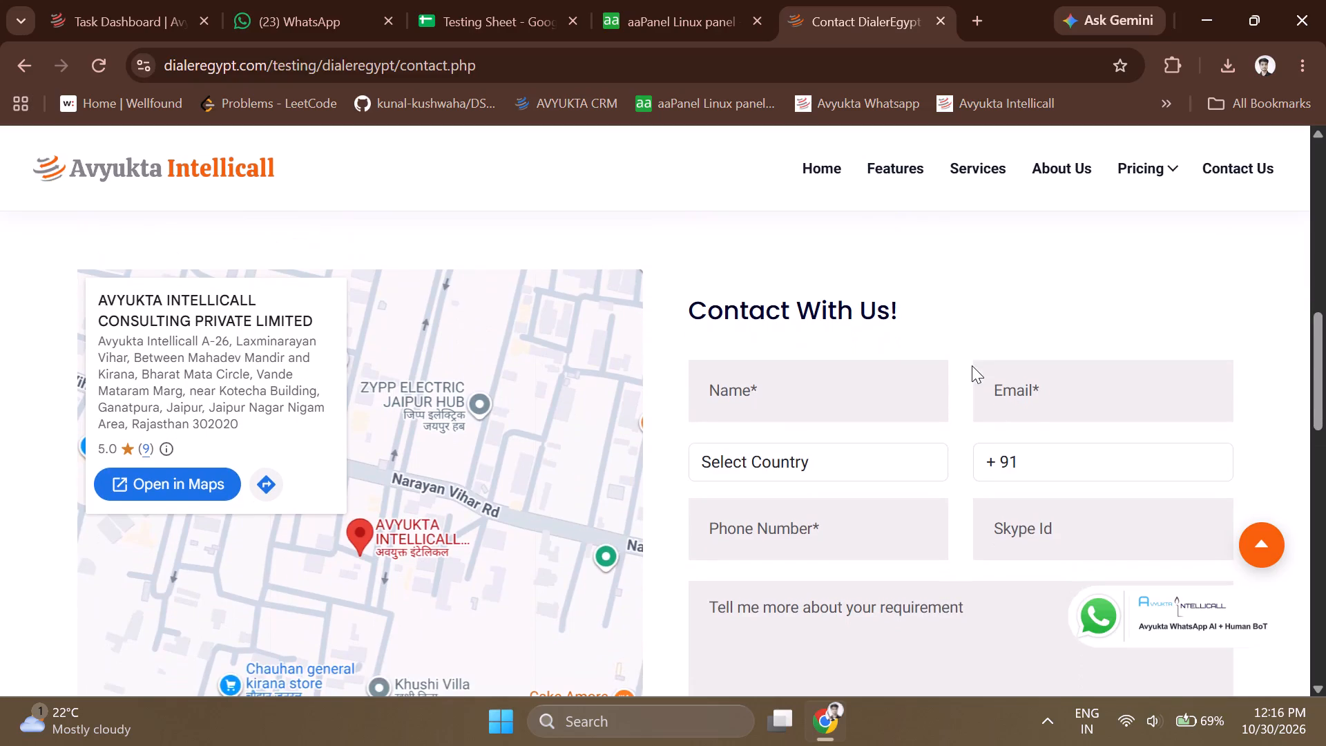
Submit the Contact With Us form with the saved contact details, country India, the message "testing" and the terms accepted.
{"action": "left_click", "coordinate": [811, 397]}
{"action": "left_click", "coordinate": [874, 454]}
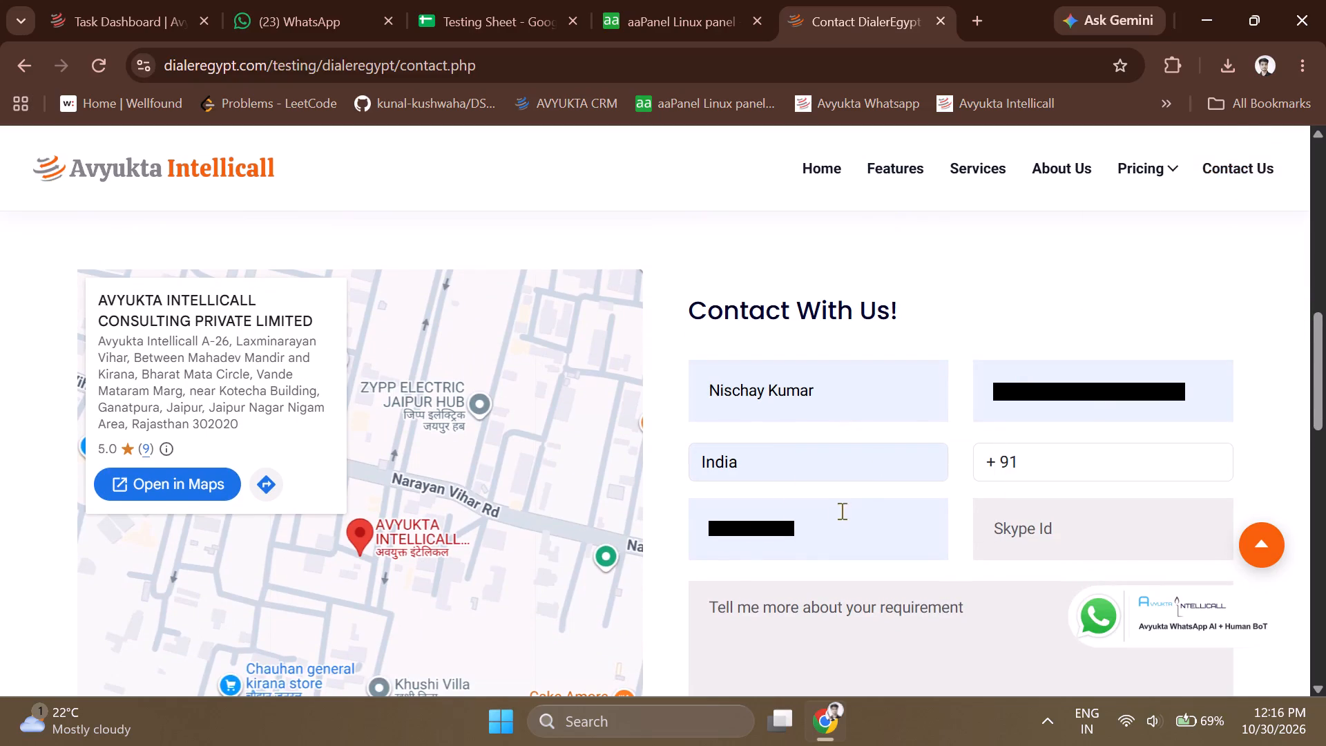
{"action": "scroll", "coordinate": [913, 547], "scroll_direction": "down", "scroll_amount": 2}
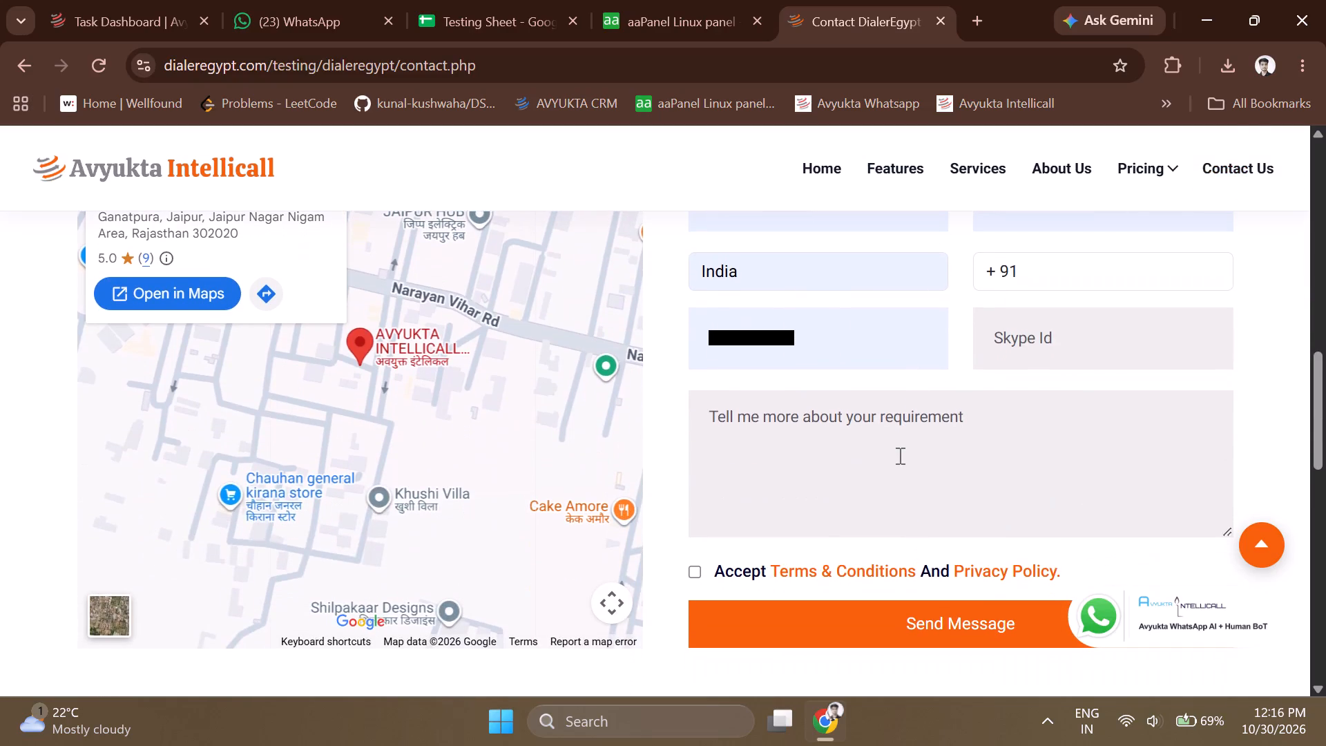
{"action": "left_click", "coordinate": [898, 455]}
{"action": "type", "text": "testing"}
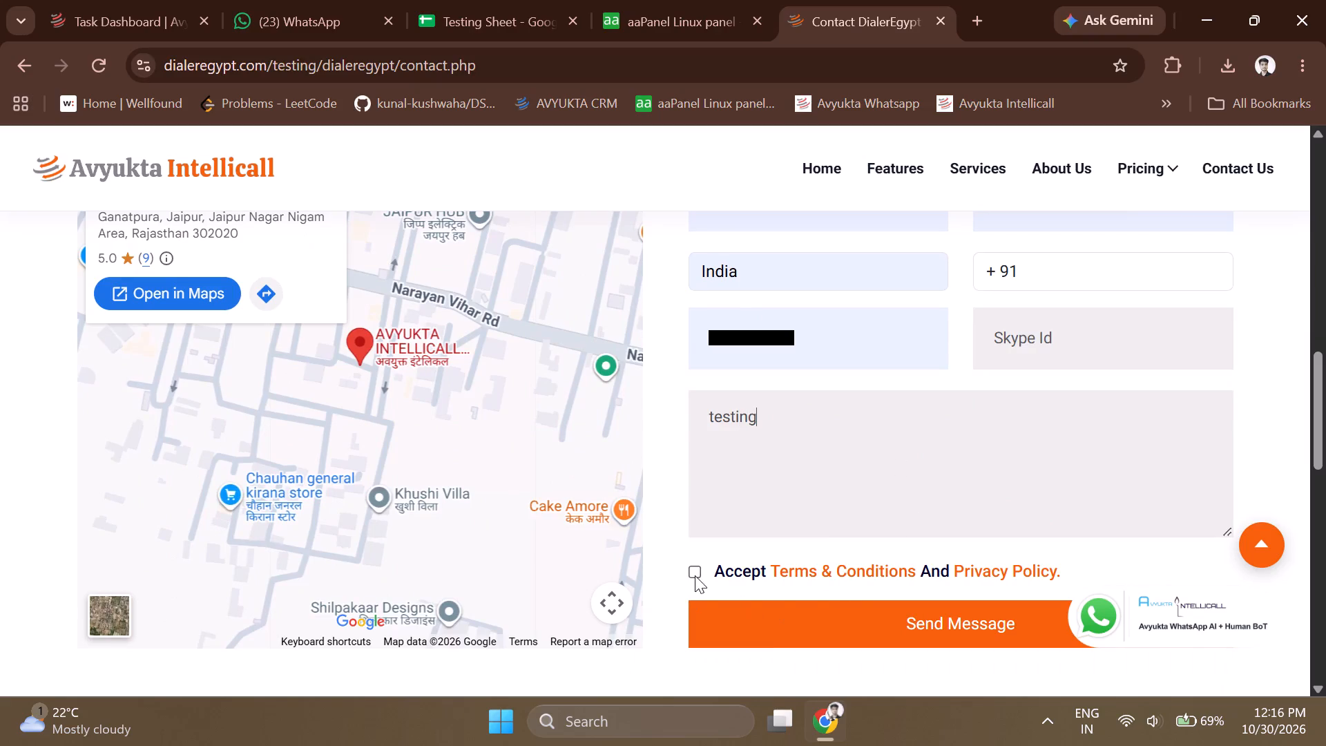
{"action": "left_click", "coordinate": [689, 580]}
{"action": "left_click", "coordinate": [694, 572]}
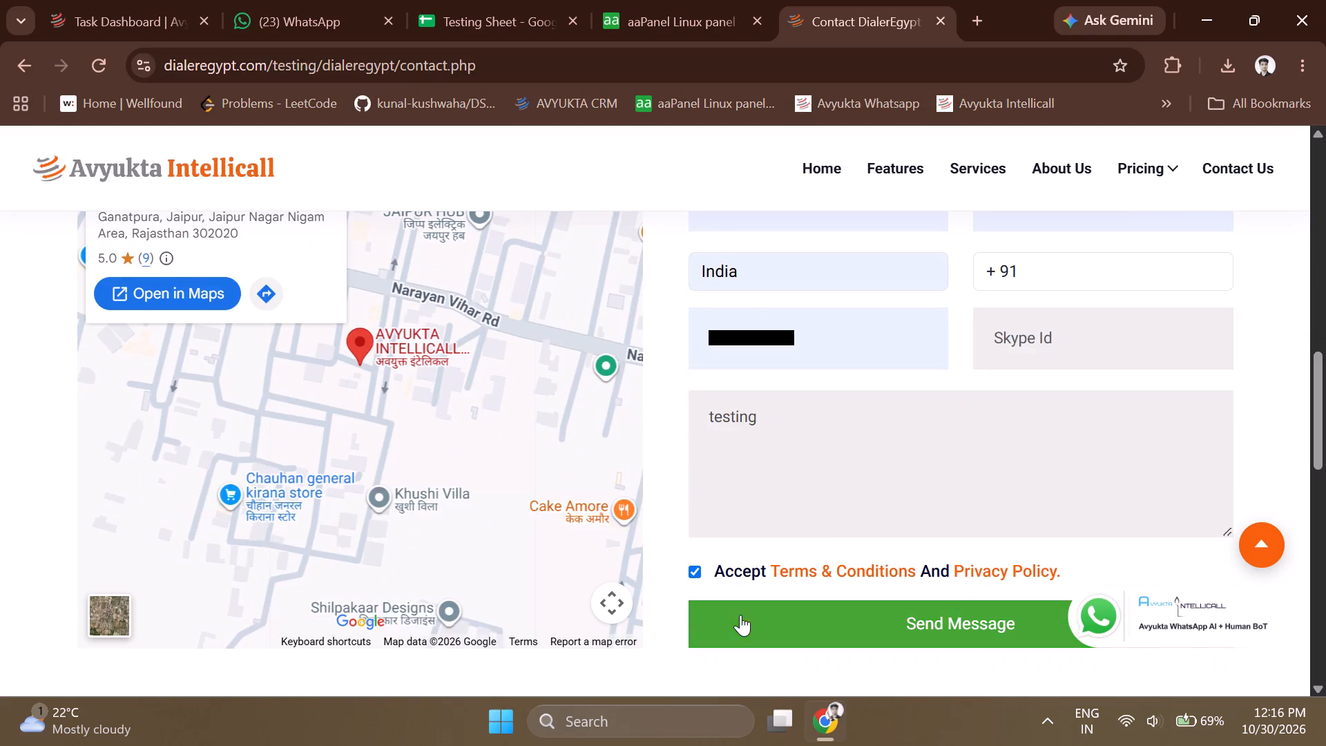
{"action": "left_click", "coordinate": [740, 615]}
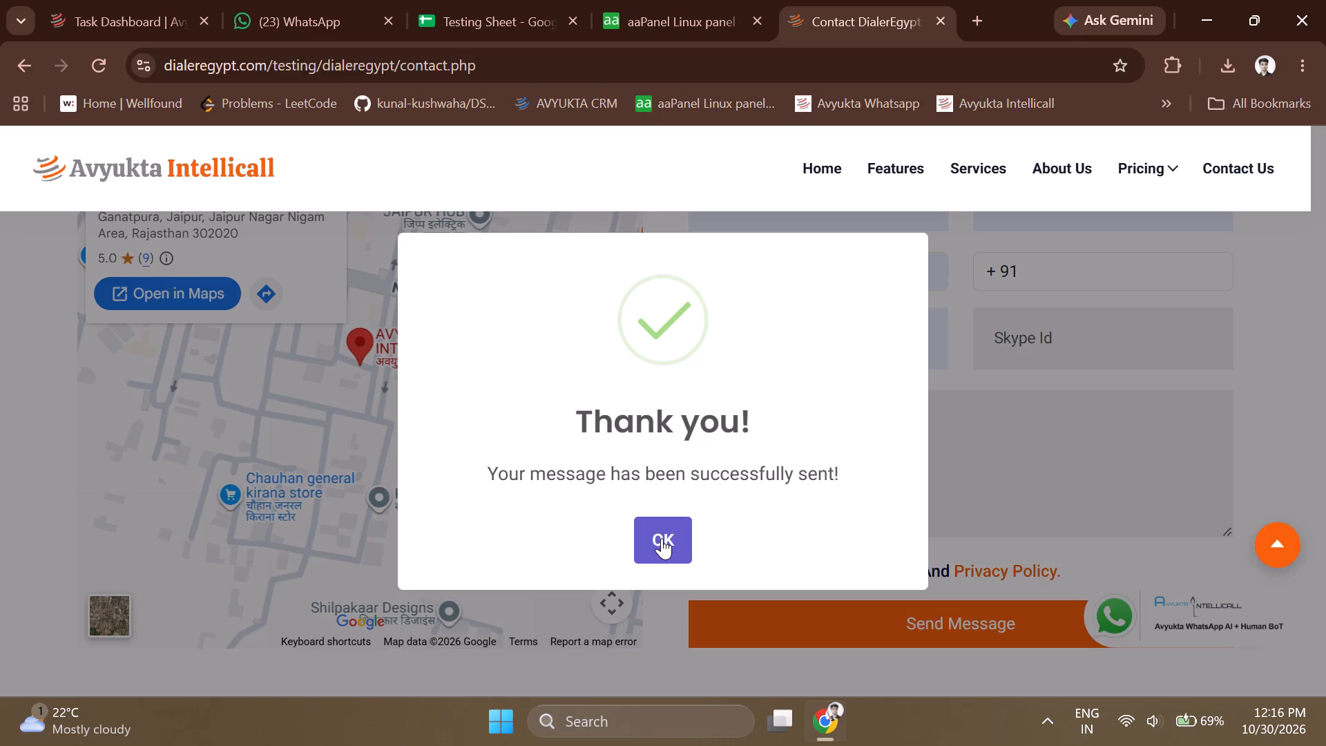
{"action": "left_click", "coordinate": [662, 538]}
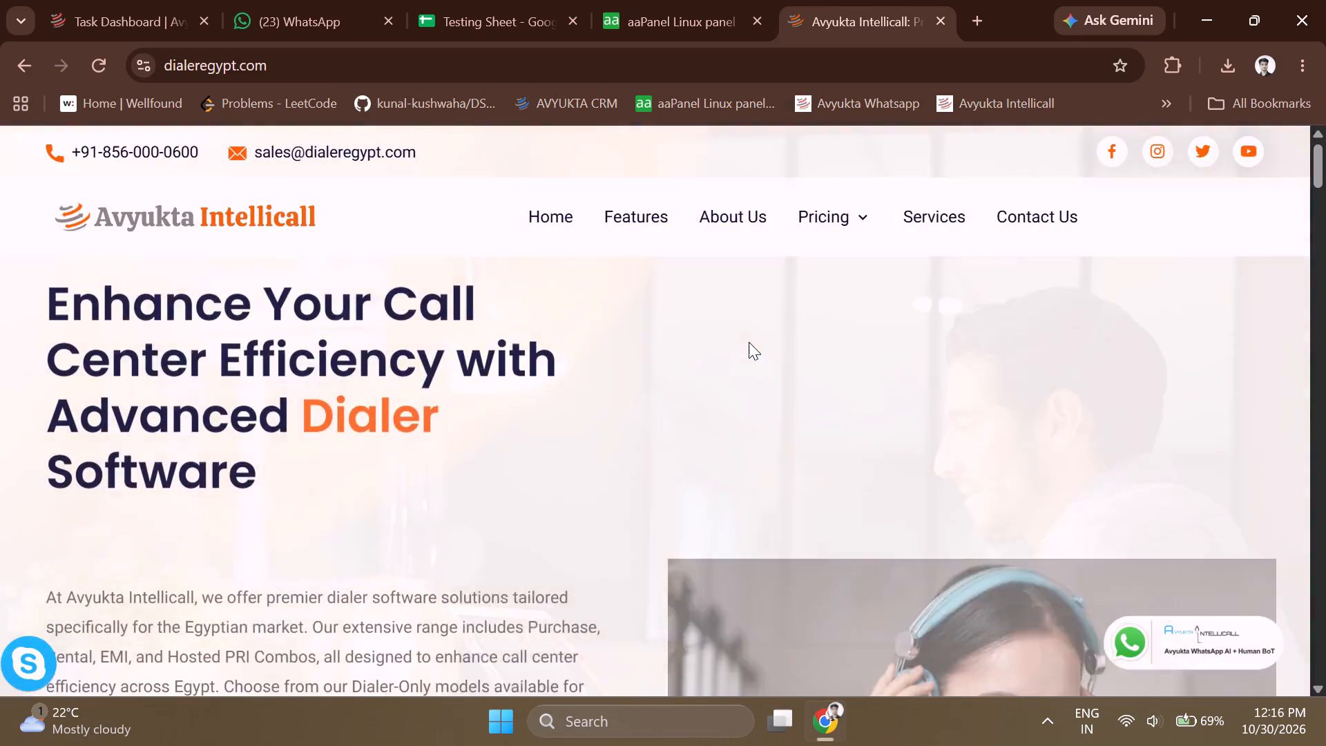
Look over the dialeregypt.com home page reached after submission, down to its footer, and return to the test contact page.
{"action": "scroll", "coordinate": [749, 342], "scroll_direction": "down", "scroll_amount": 20}
{"action": "scroll", "coordinate": [749, 342], "scroll_direction": "down", "scroll_amount": 10}
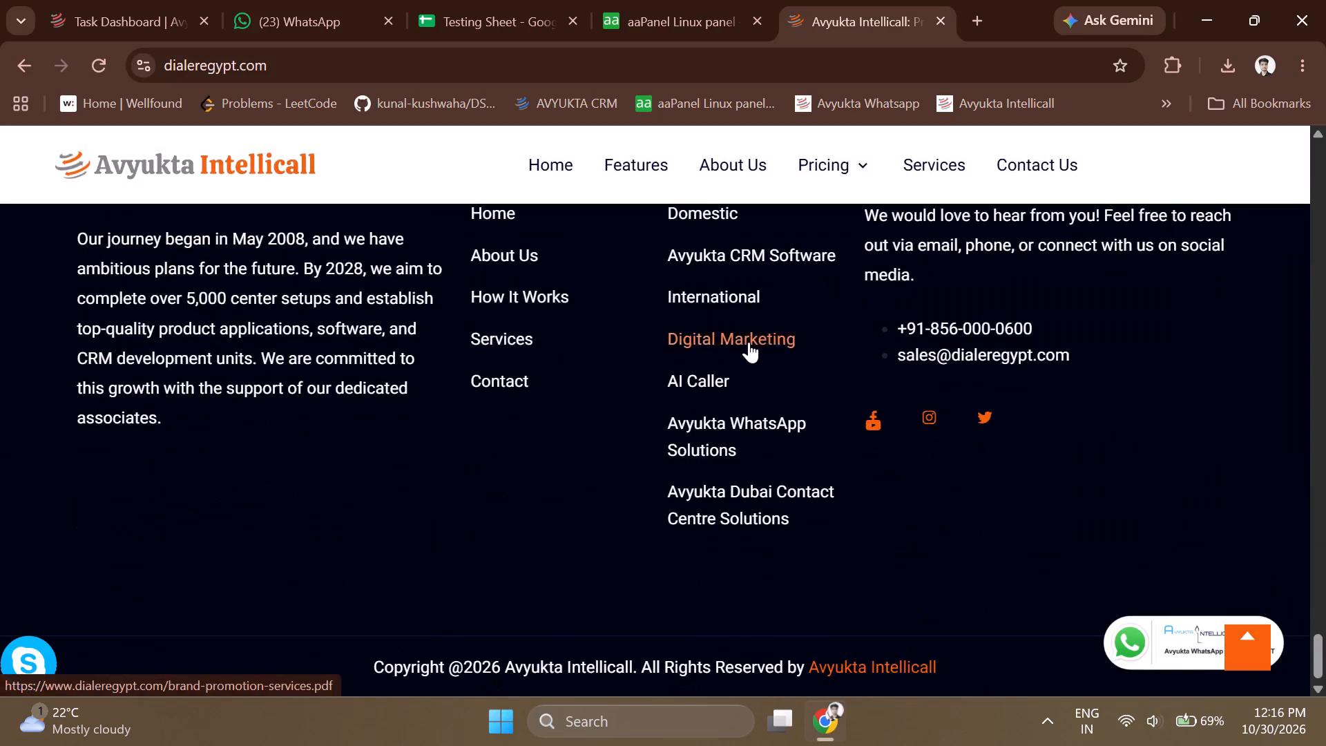
{"action": "scroll", "coordinate": [749, 342], "scroll_direction": "up", "scroll_amount": 4}
{"action": "scroll", "coordinate": [749, 342], "scroll_direction": "down", "scroll_amount": 5}
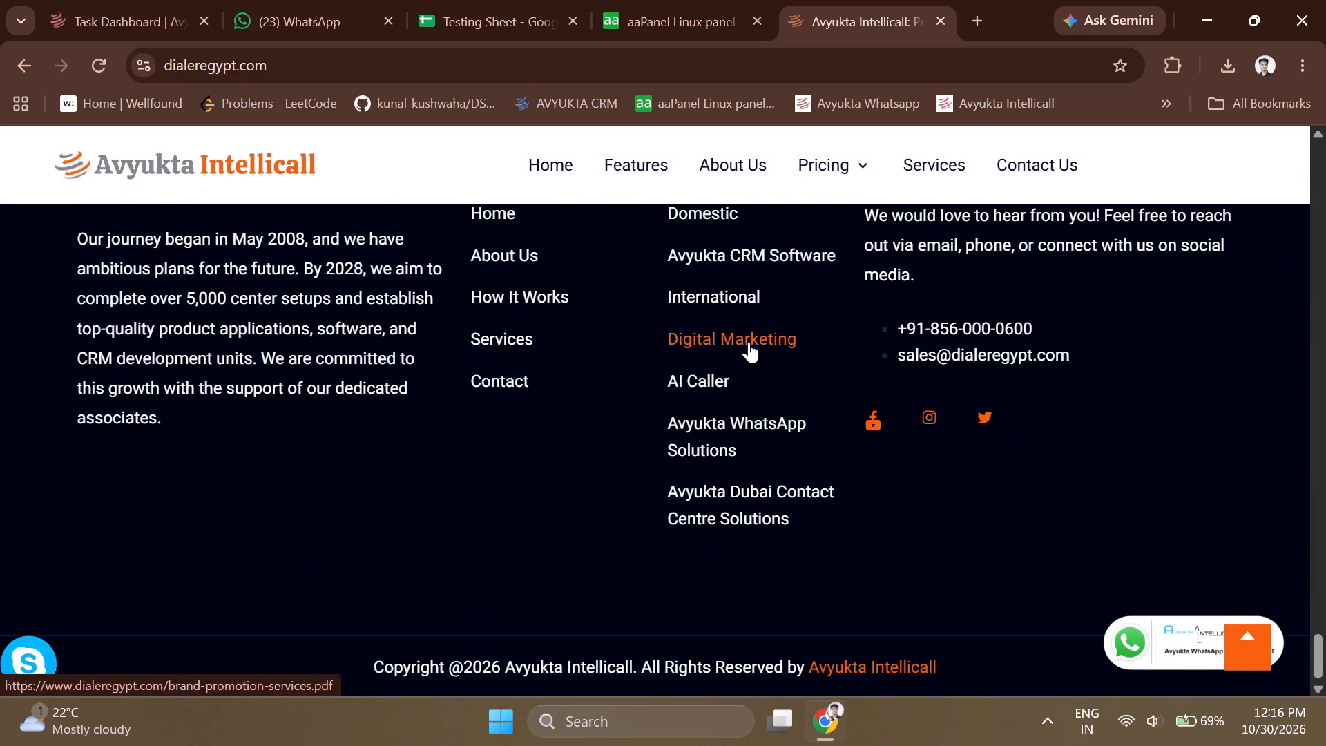
{"action": "scroll", "coordinate": [749, 342], "scroll_direction": "up", "scroll_amount": 6}
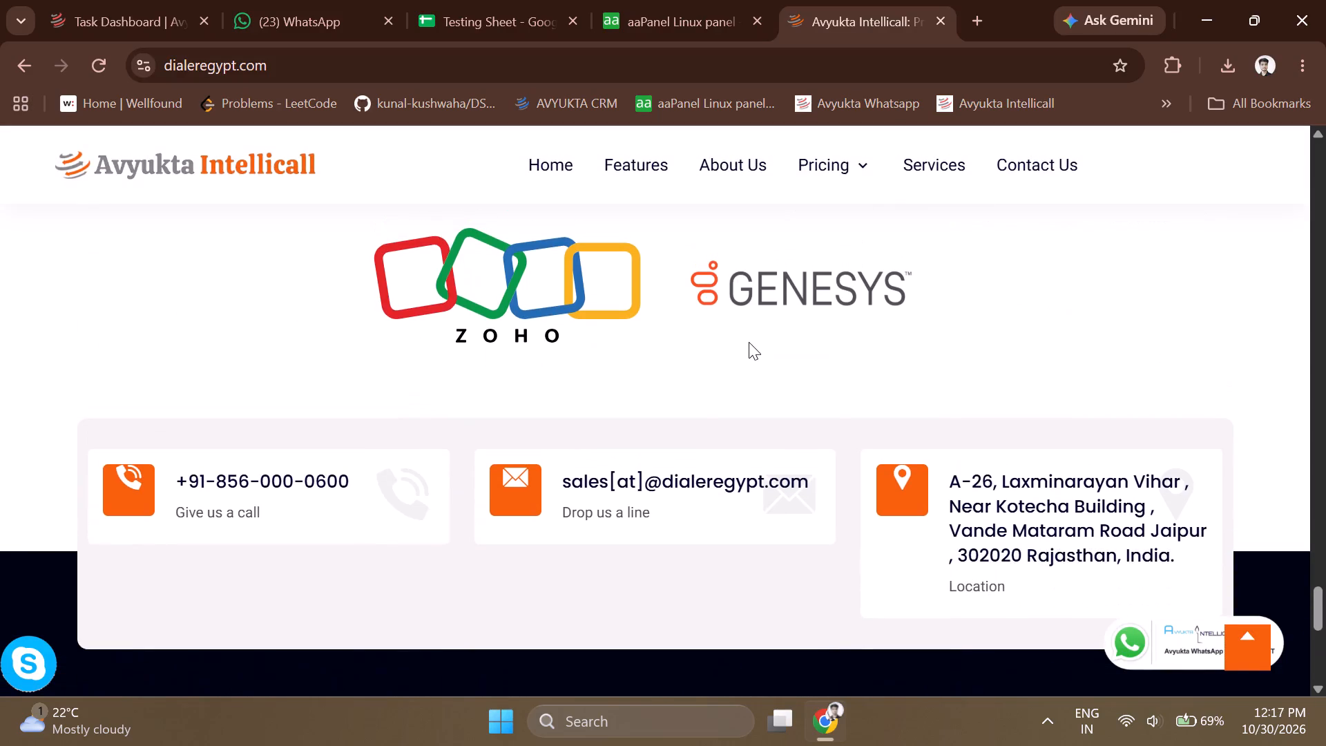
{"action": "left_click", "coordinate": [9, 63]}
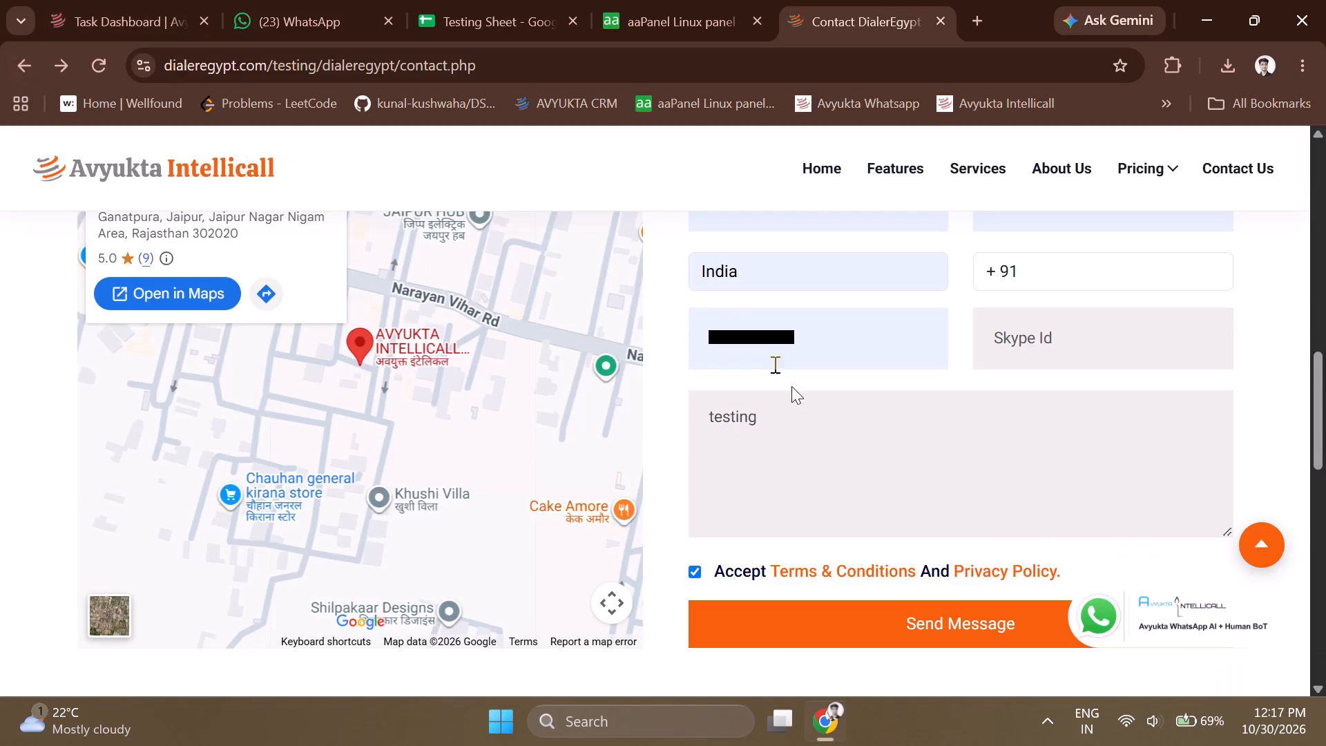
Open the Contact Us popup form and submit its first stage with the saved contact details, country India and captcha answer 15.
{"action": "scroll", "coordinate": [791, 386], "scroll_direction": "up", "scroll_amount": 2}
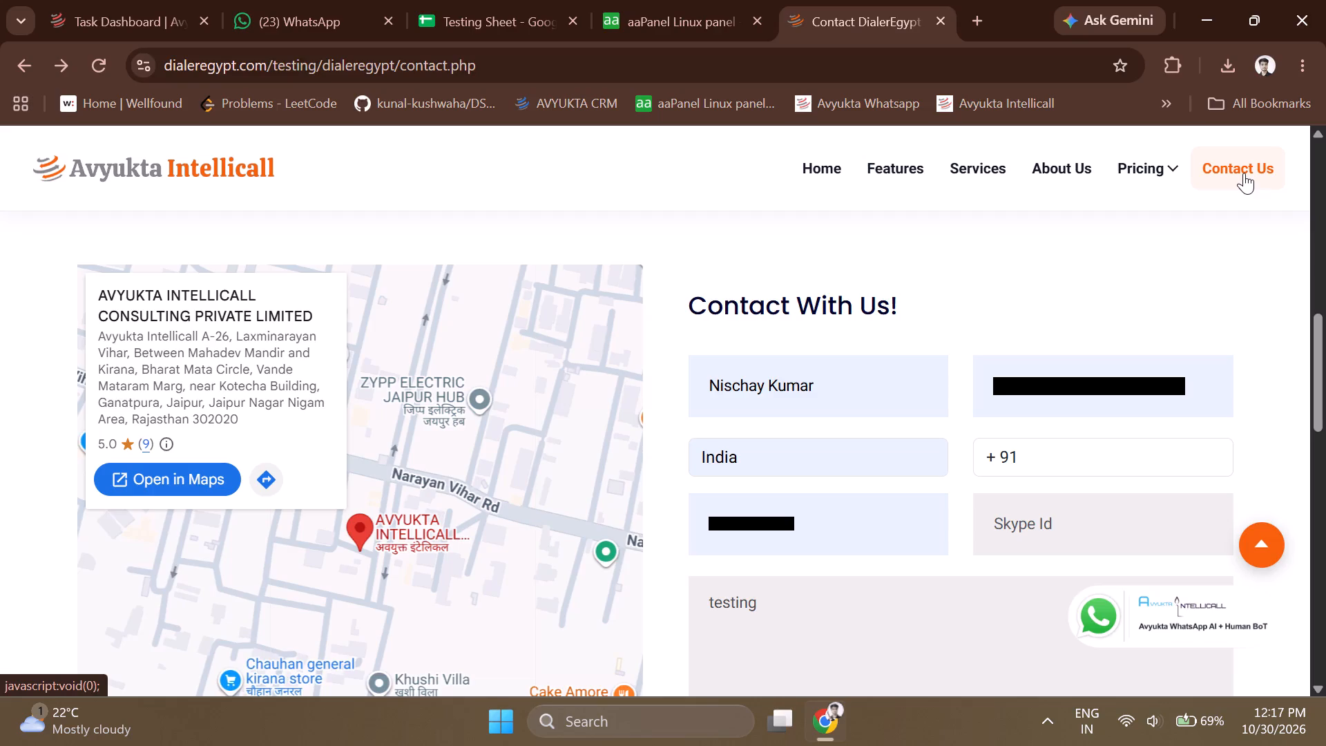
{"action": "left_click", "coordinate": [1244, 173]}
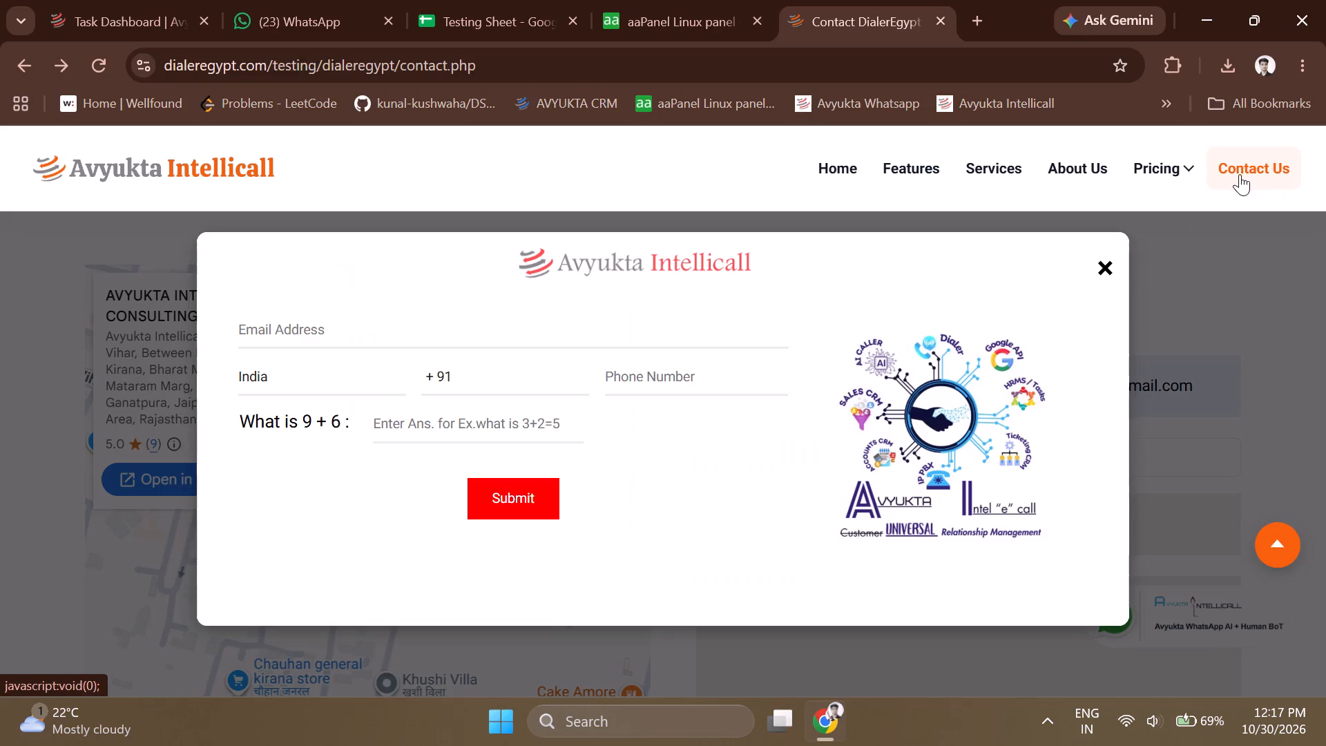
{"action": "left_click", "coordinate": [391, 313]}
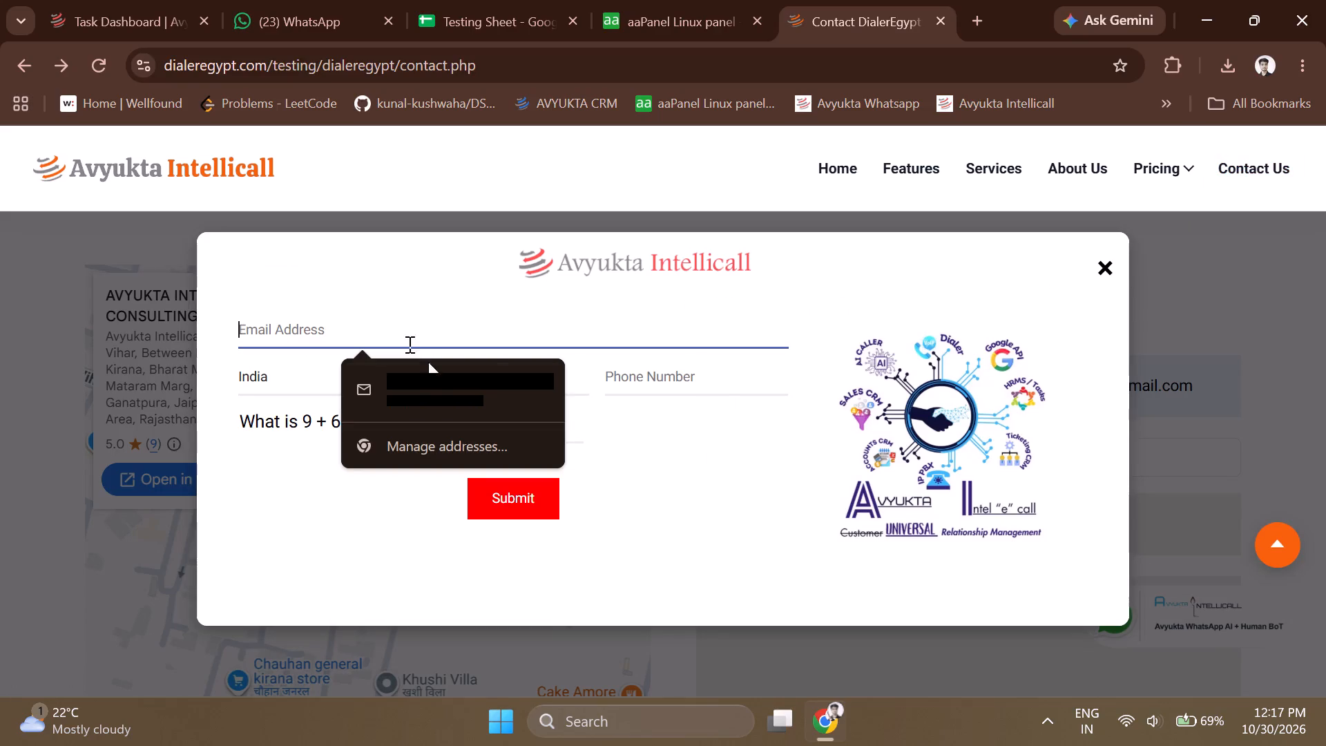
{"action": "left_click", "coordinate": [441, 388]}
{"action": "left_click", "coordinate": [438, 422]}
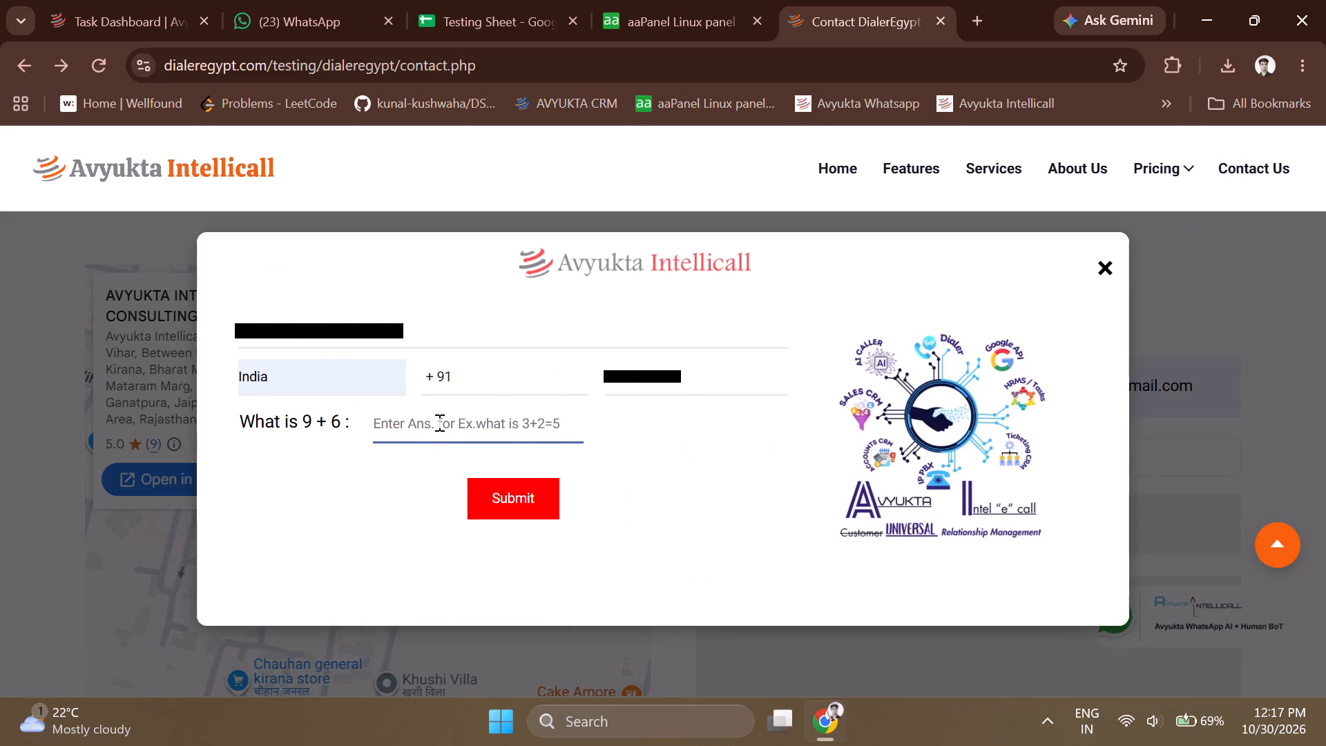
{"action": "left_click", "coordinate": [427, 420]}
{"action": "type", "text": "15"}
{"action": "left_click", "coordinate": [502, 495]}
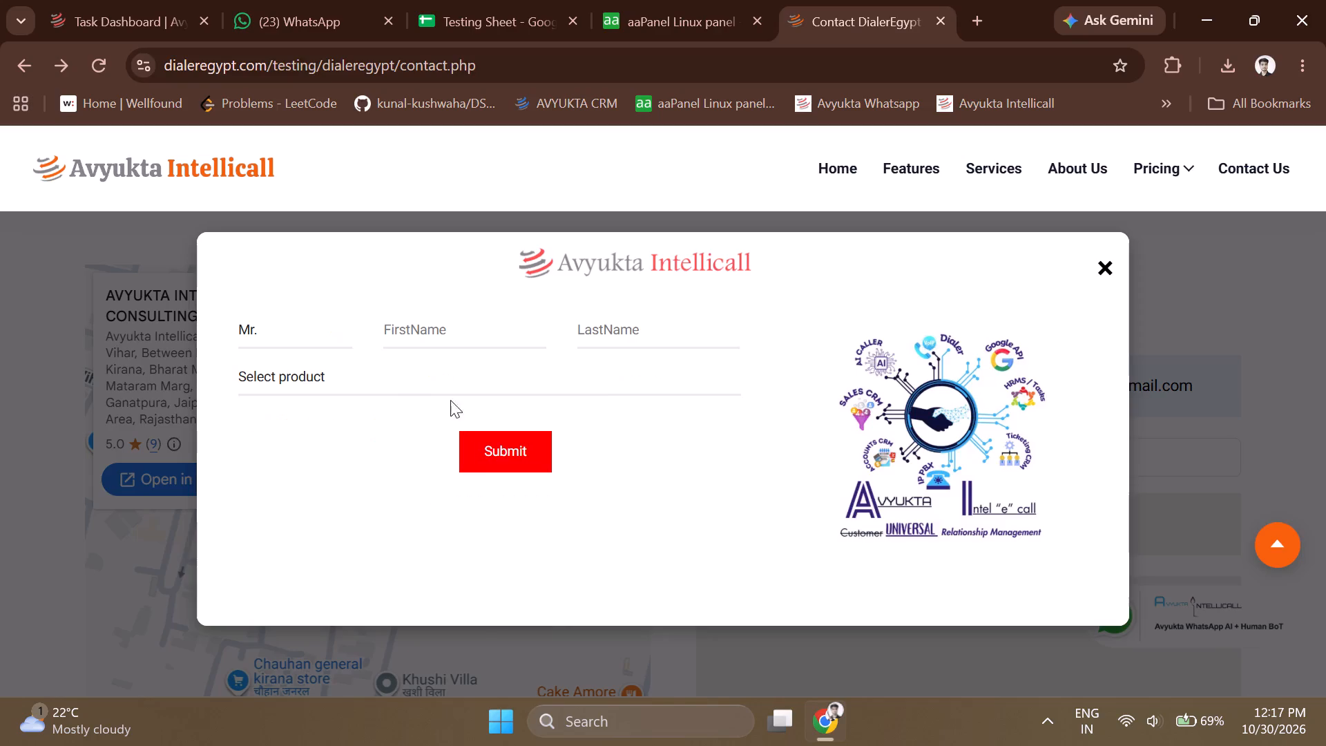
Choose BPO/ Call Center/ Dialer / Telco as the popup form's product, check the product options and close the form.
{"action": "left_click", "coordinate": [390, 383]}
{"action": "left_click", "coordinate": [298, 434]}
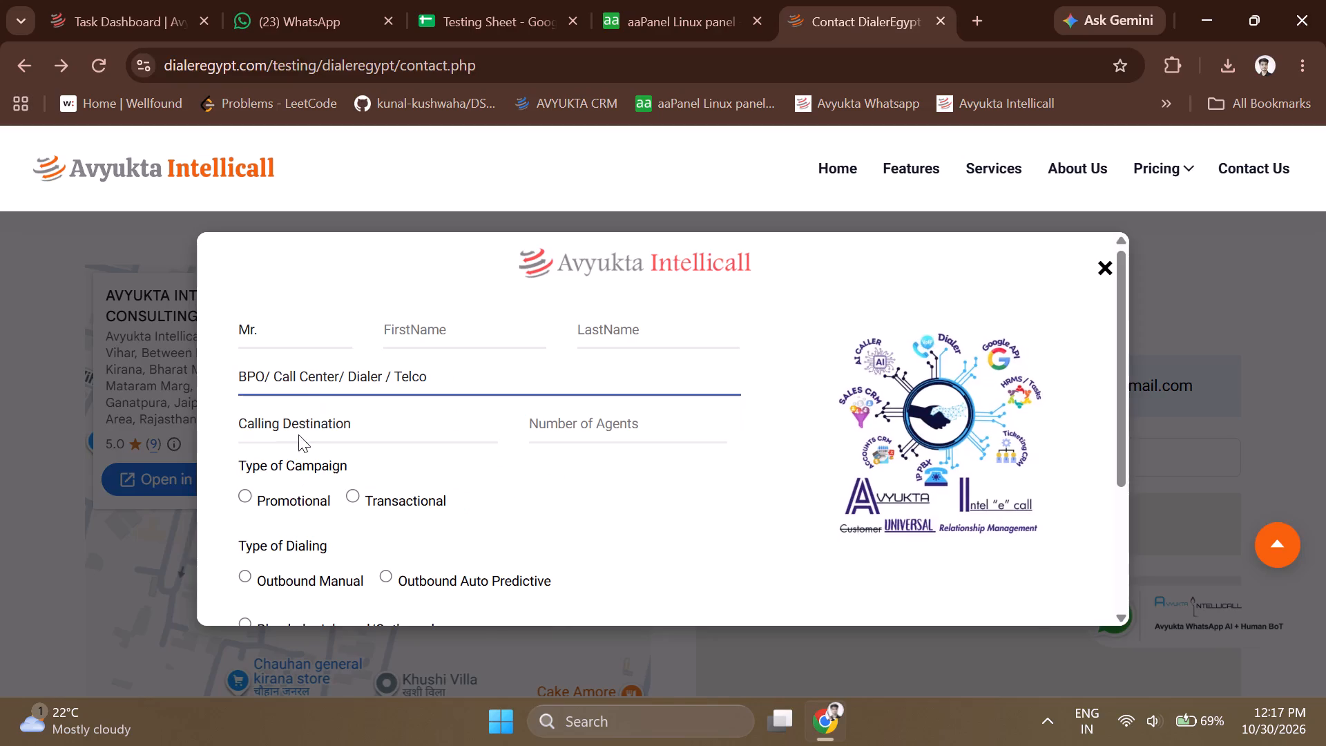
{"action": "left_click", "coordinate": [310, 383]}
{"action": "scroll", "coordinate": [287, 491], "scroll_direction": "down", "scroll_amount": 2}
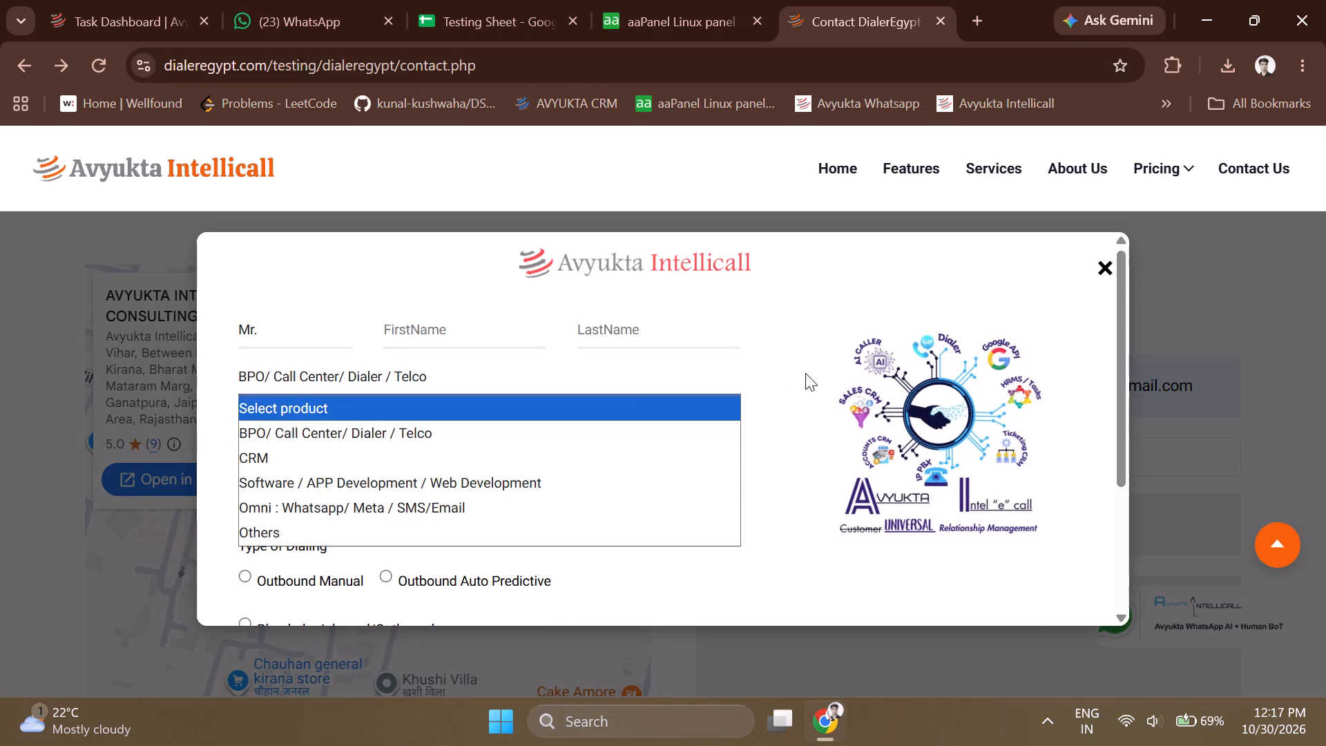
{"action": "left_click", "coordinate": [805, 373]}
{"action": "left_click", "coordinate": [1101, 270]}
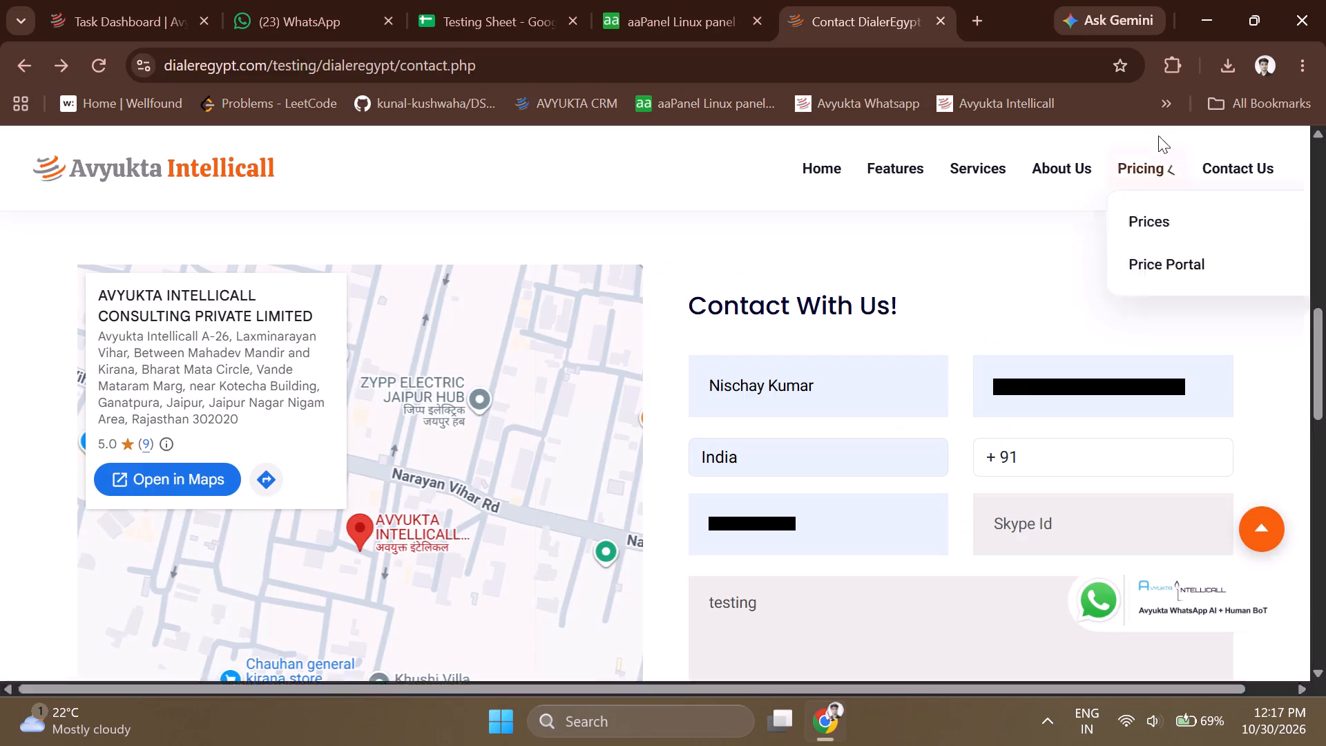
Reopen the Contact Us popup form from the top of the contact page to recheck it, and close it.
{"action": "scroll", "coordinate": [963, 420], "scroll_direction": "down", "scroll_amount": 8}
{"action": "scroll", "coordinate": [963, 420], "scroll_direction": "up", "scroll_amount": 14}
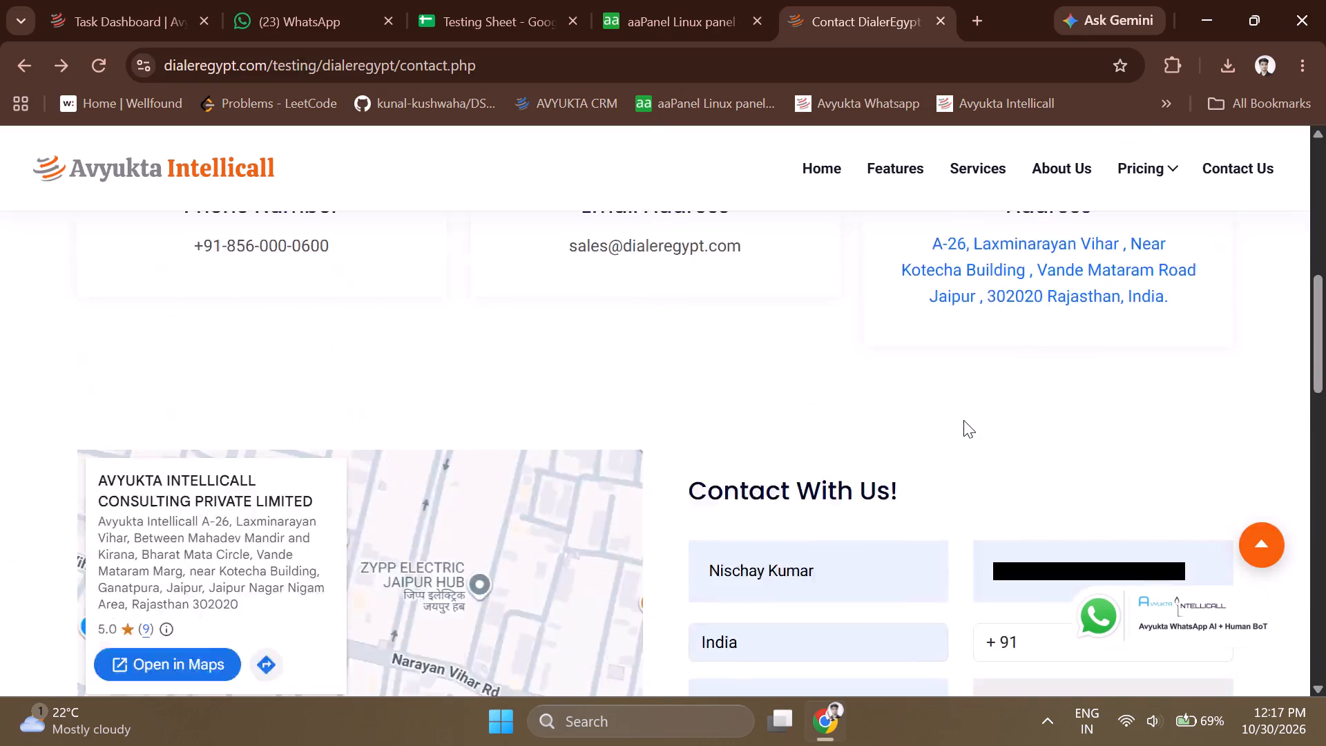
{"action": "scroll", "coordinate": [963, 420], "scroll_direction": "up", "scroll_amount": 9}
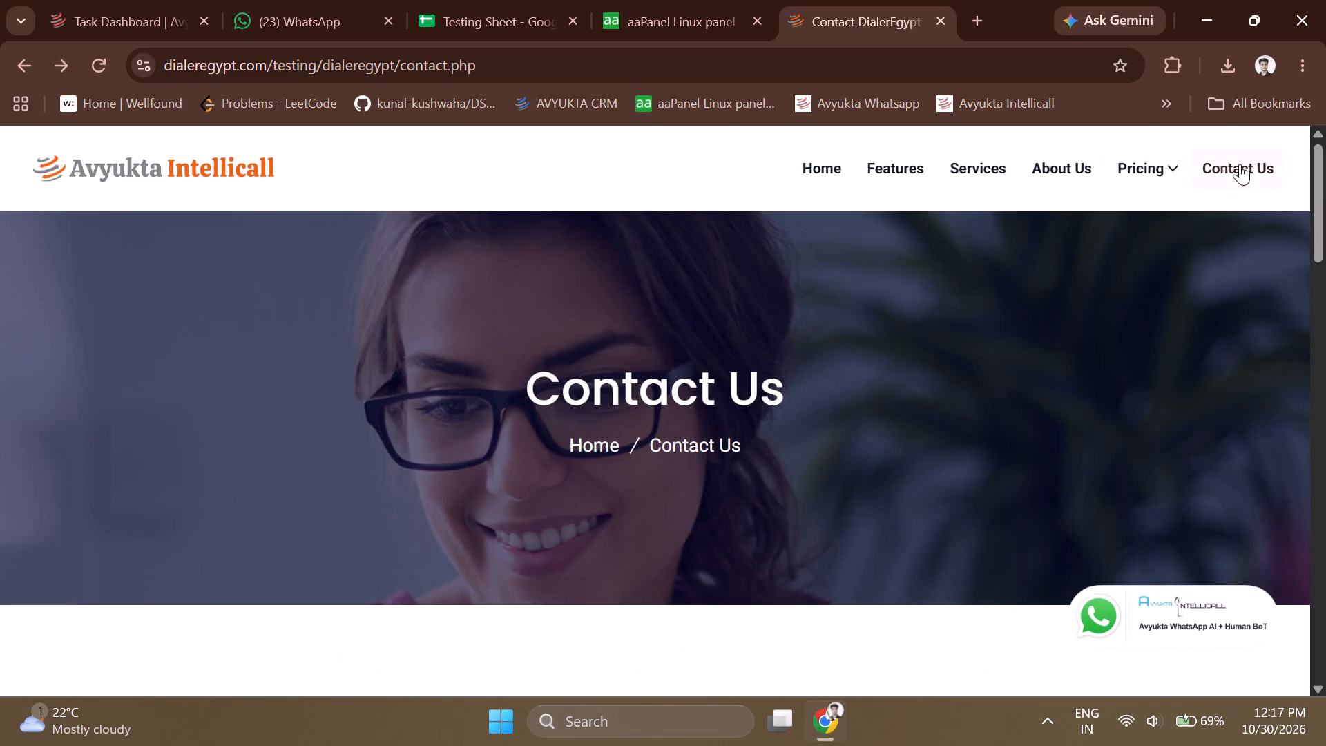
{"action": "left_click", "coordinate": [1240, 164]}
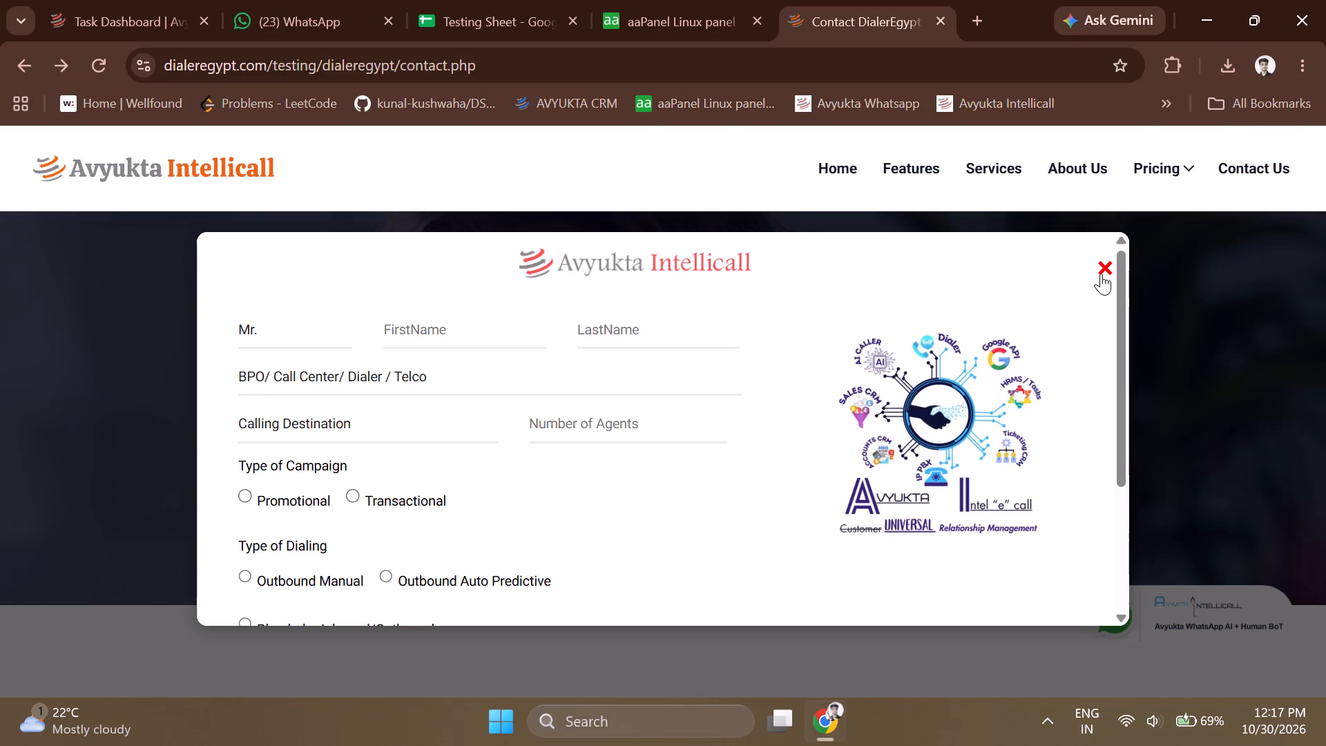
{"action": "left_click", "coordinate": [1101, 274]}
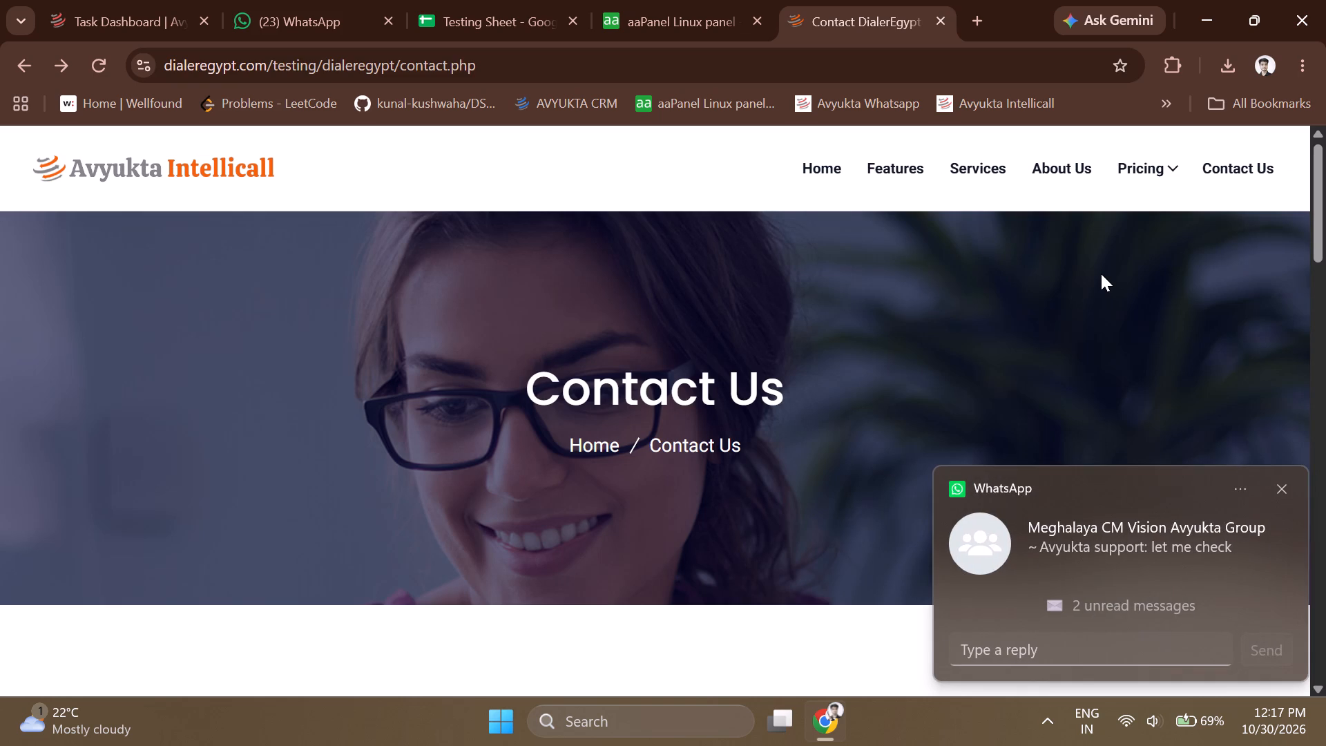
{"action": "left_click", "coordinate": [1285, 492]}
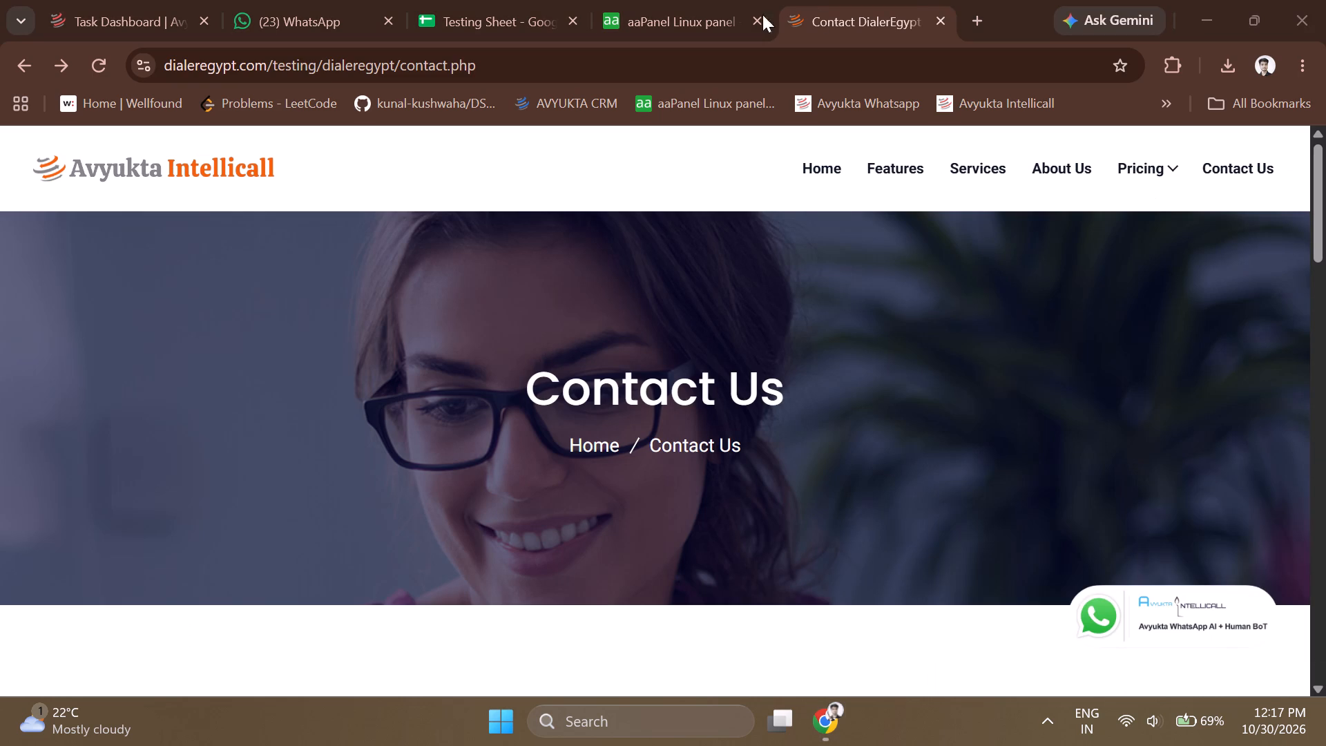
Select the end of the contact page's address for editing.
{"action": "left_click_drag", "start_coordinate": [488, 66], "coordinate": [456, 70]}
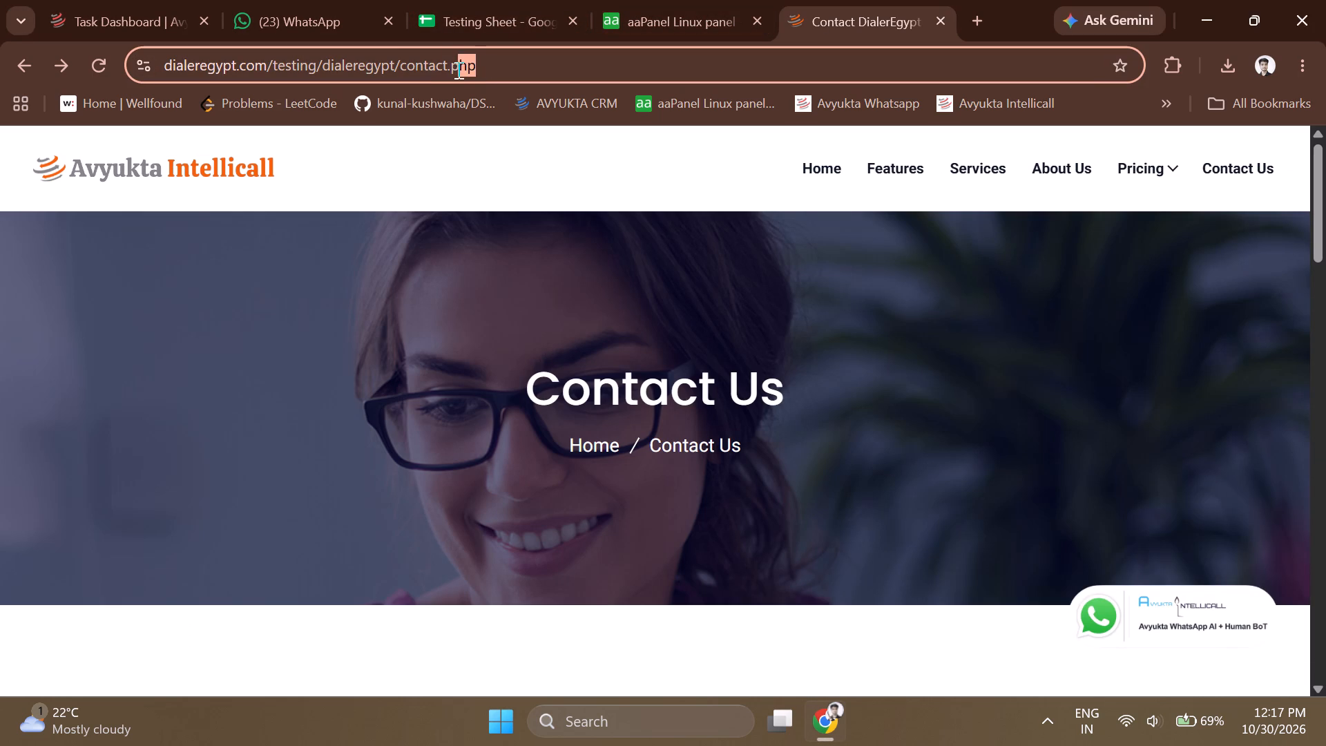
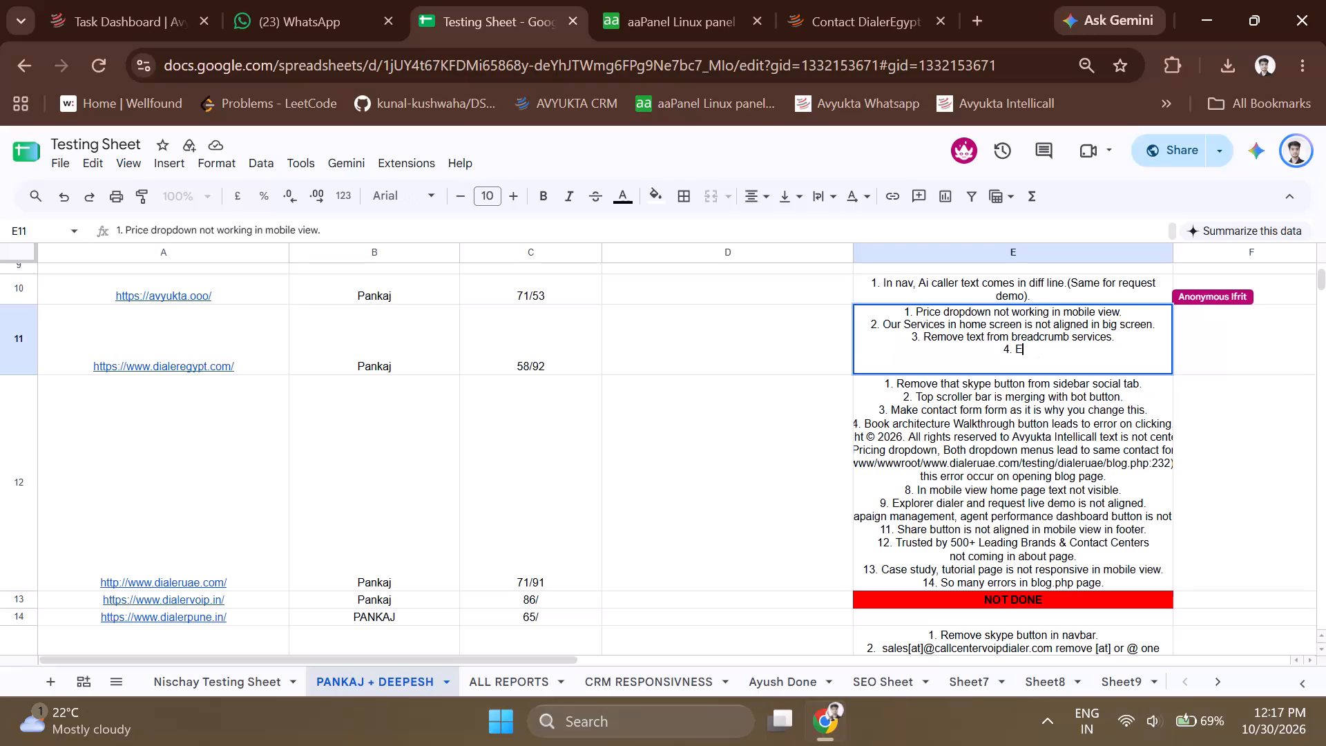
Write issue 4 in the dialeregypt.com issues cell as "Remove that newly added contact.php from".
{"action": "key", "text": "BackSpace"}
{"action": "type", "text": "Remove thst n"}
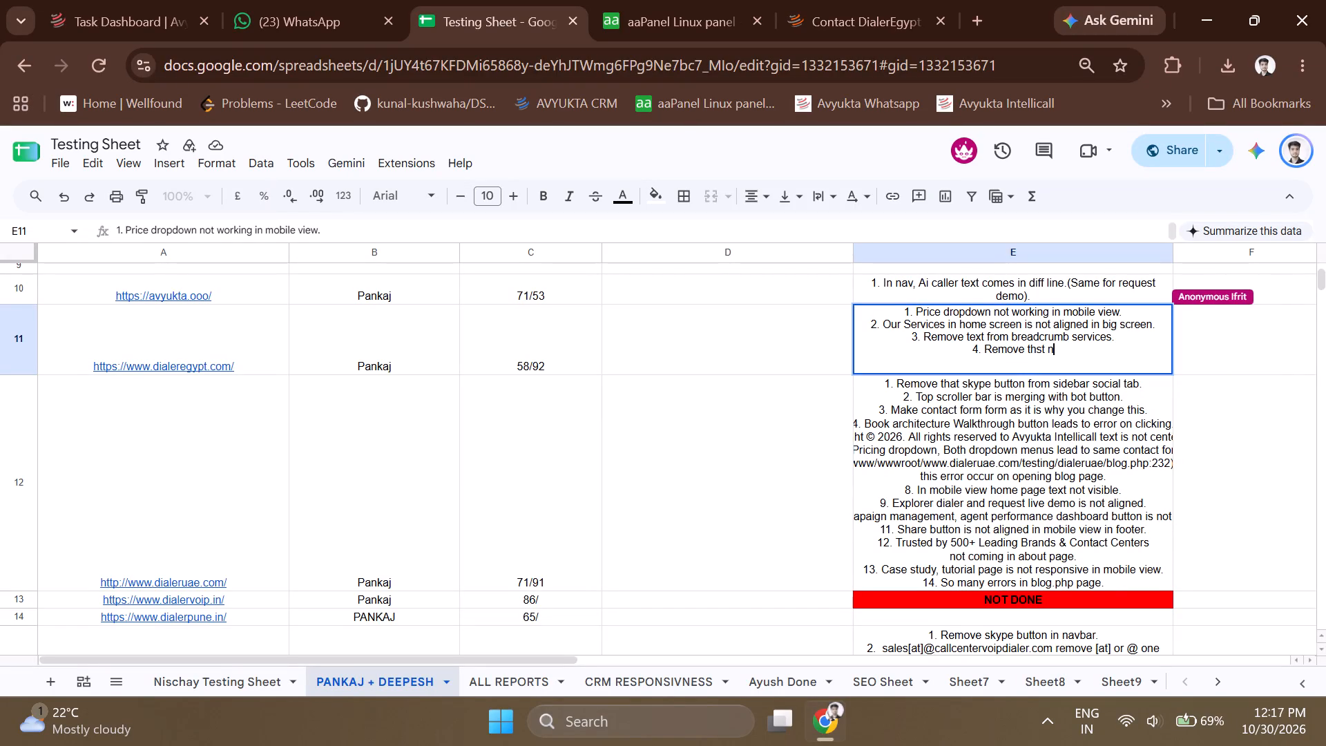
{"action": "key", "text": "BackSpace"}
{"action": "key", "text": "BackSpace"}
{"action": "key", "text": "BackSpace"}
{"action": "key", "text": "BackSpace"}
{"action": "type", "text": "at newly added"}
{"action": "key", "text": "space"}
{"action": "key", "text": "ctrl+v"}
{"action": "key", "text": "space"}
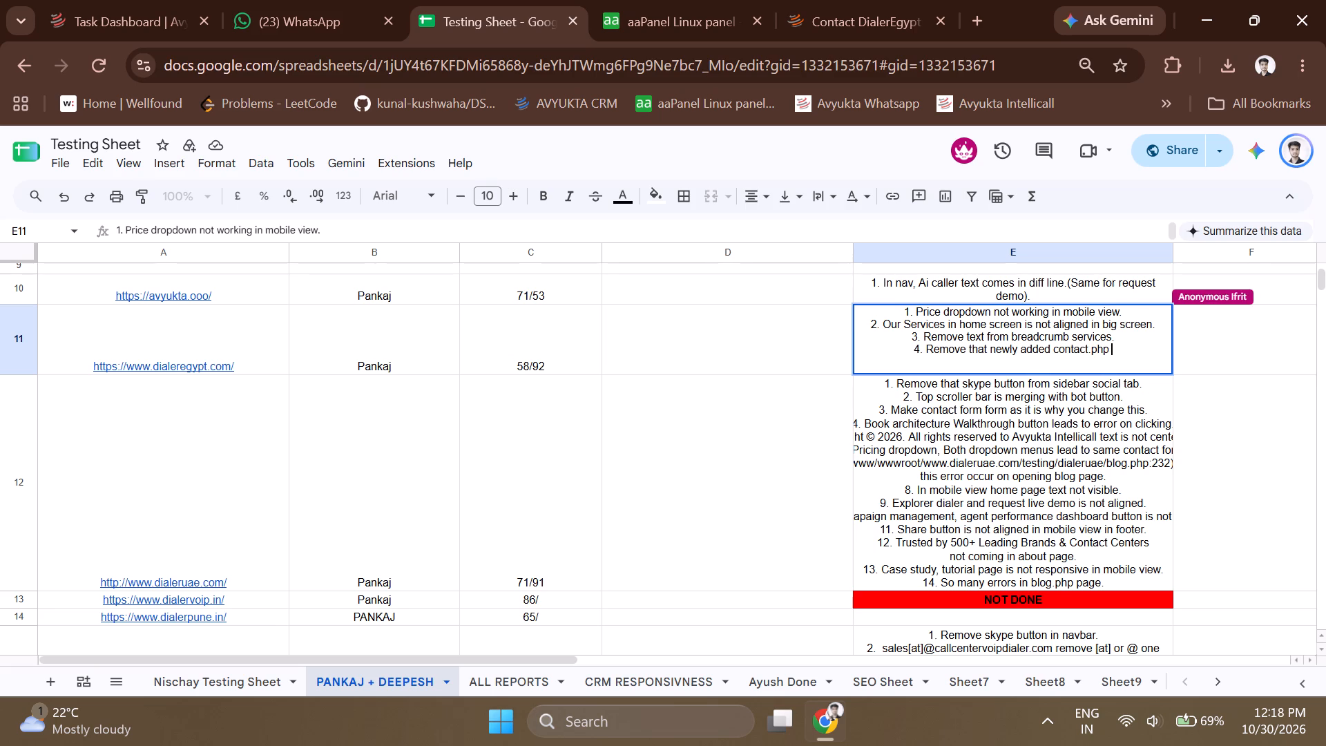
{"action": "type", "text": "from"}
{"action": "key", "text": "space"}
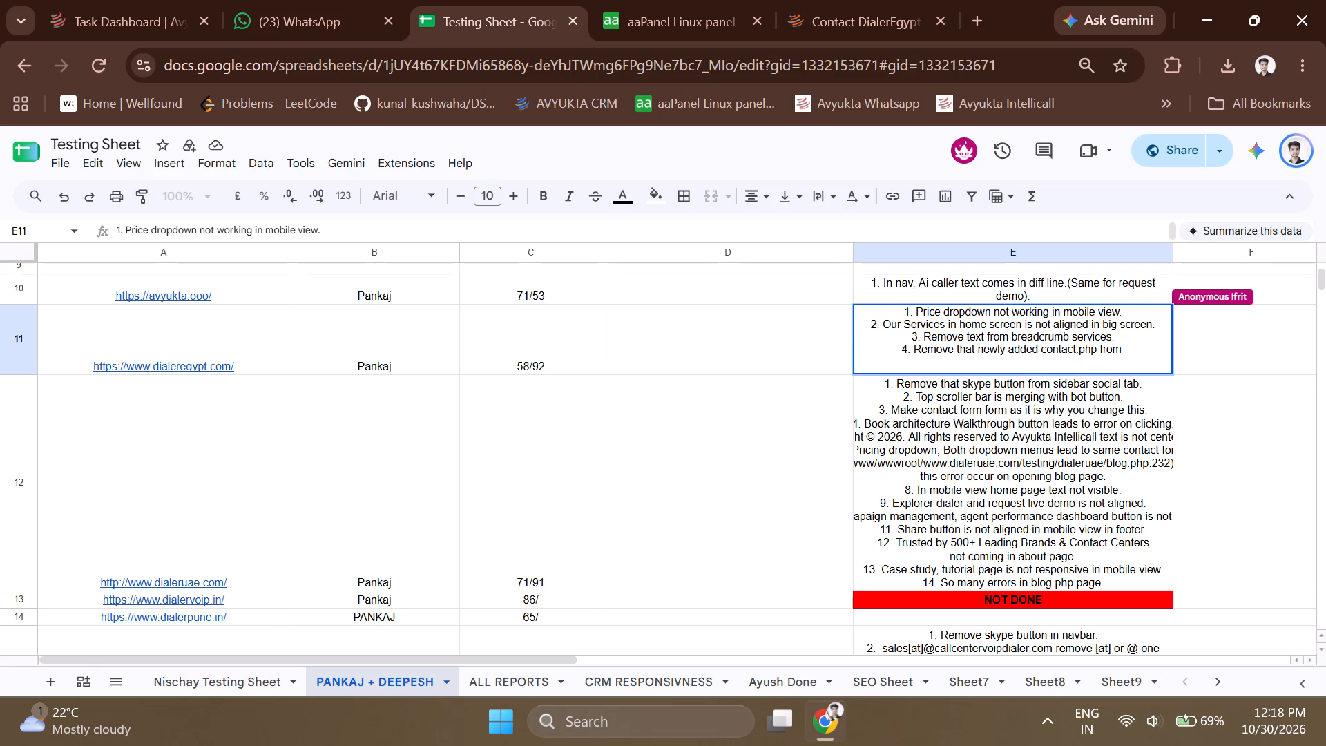
Complete issue 4 in cell E11 so it reads "Remove that newly added contact.php from folder.".
{"action": "type", "text": "folder"}
{"action": "key", "text": "period"}
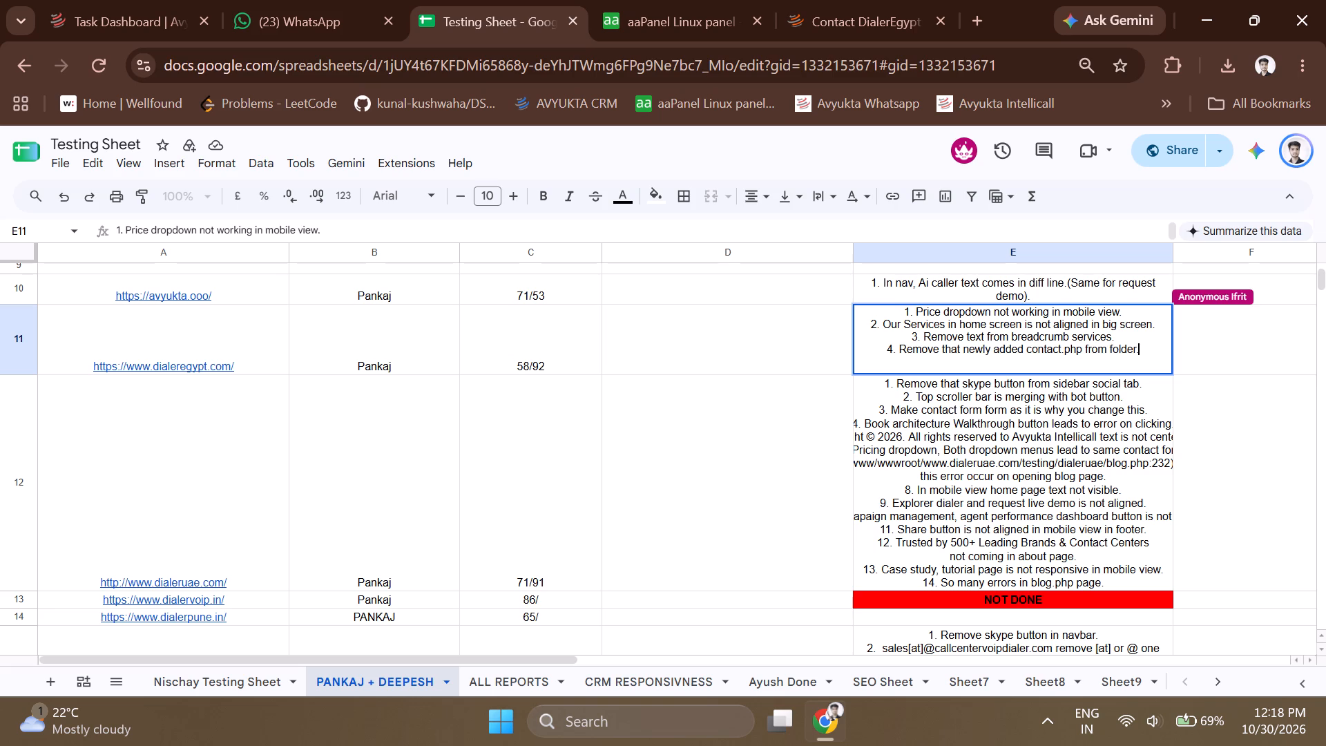
Check the contact page's Pricing dropdown and add issue 5 to cell E11: "Pricing dropdown in big screen merging right side.".
{"action": "left_click", "coordinate": [822, 0]}
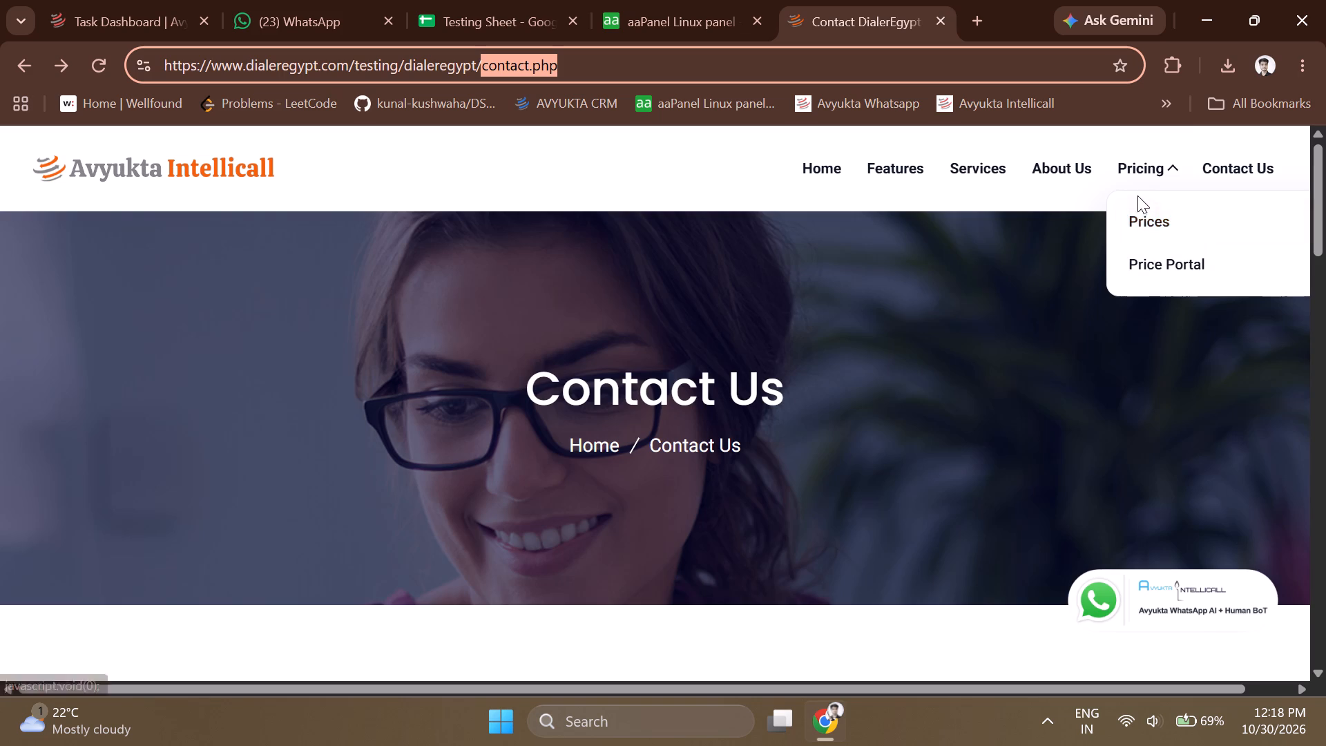
{"action": "left_click", "coordinate": [473, 0]}
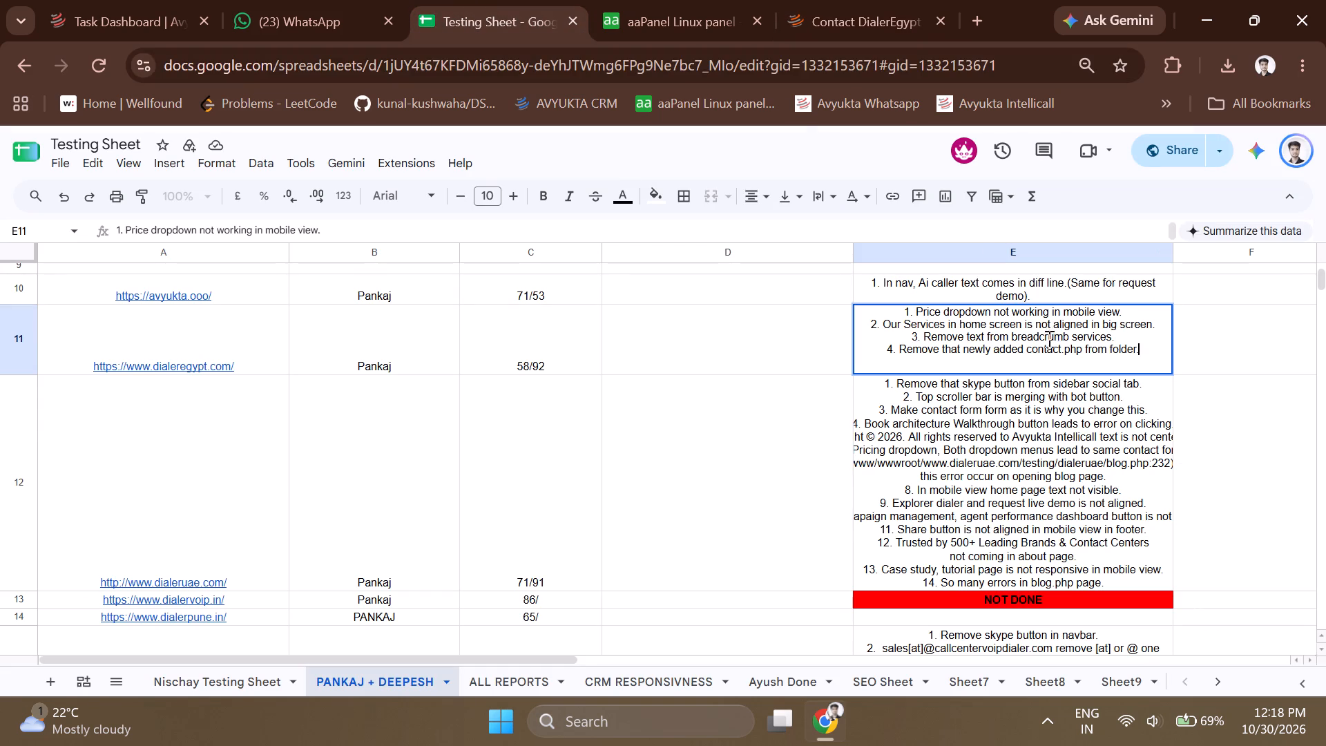
{"action": "left_click", "coordinate": [1127, 306]}
{"action": "left_click", "coordinate": [1144, 343]}
{"action": "key", "text": "Return"}
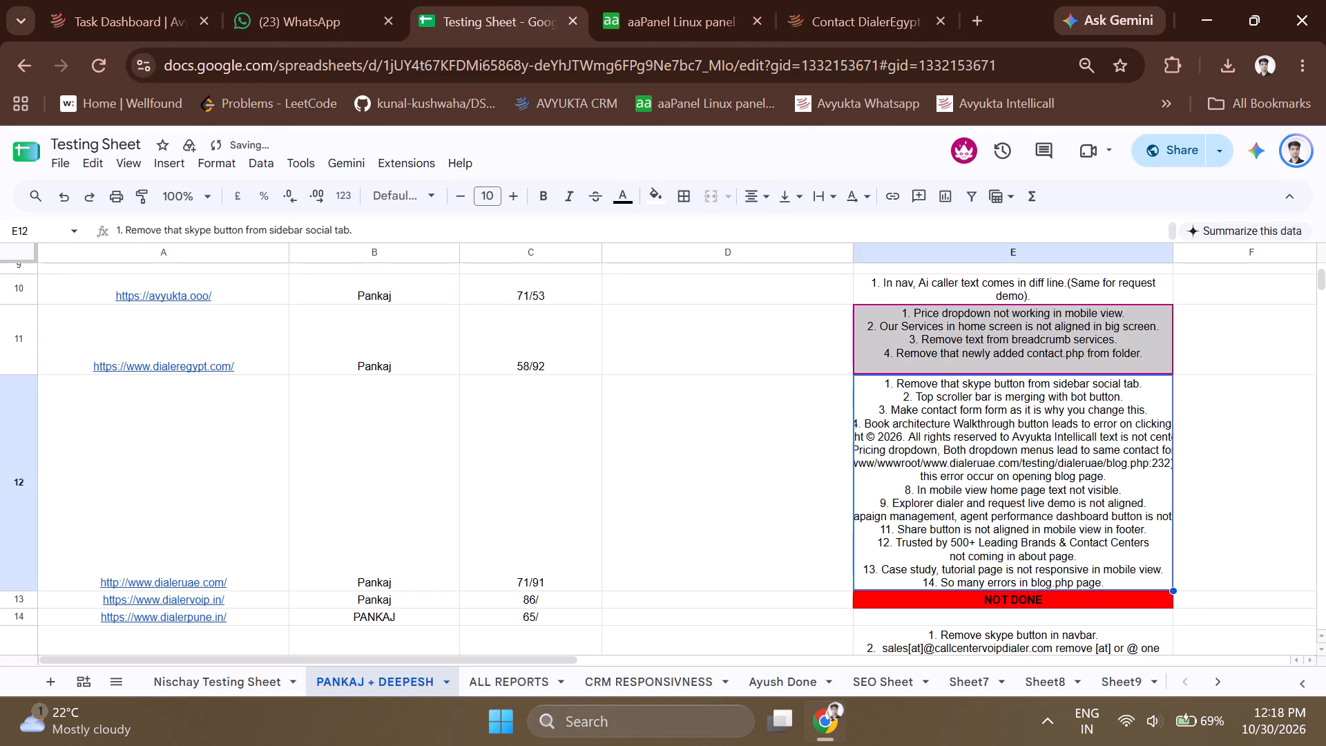
{"action": "double_click", "coordinate": [1125, 334]}
{"action": "left_click", "coordinate": [1163, 349]}
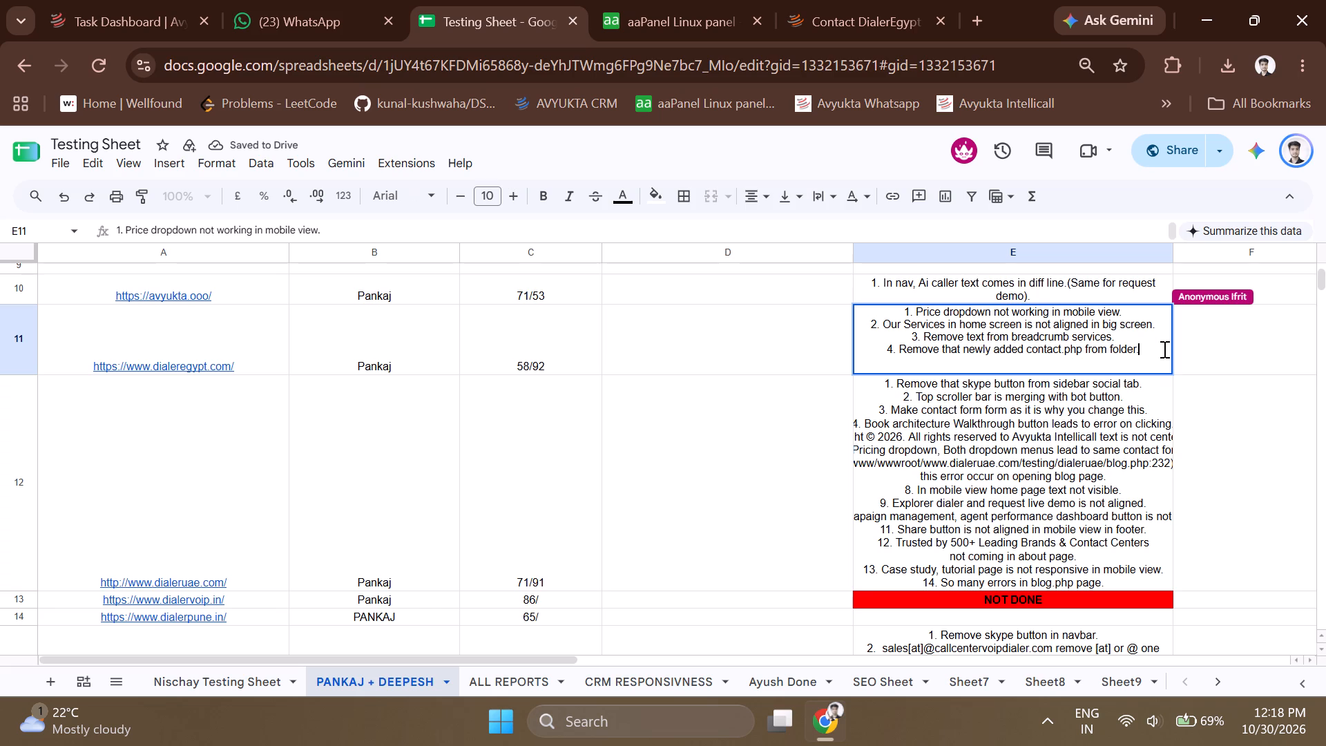
{"action": "key", "text": "ctrl+Return"}
{"action": "type", "text": "5. Pricing dropdown"}
{"action": "key", "text": "space"}
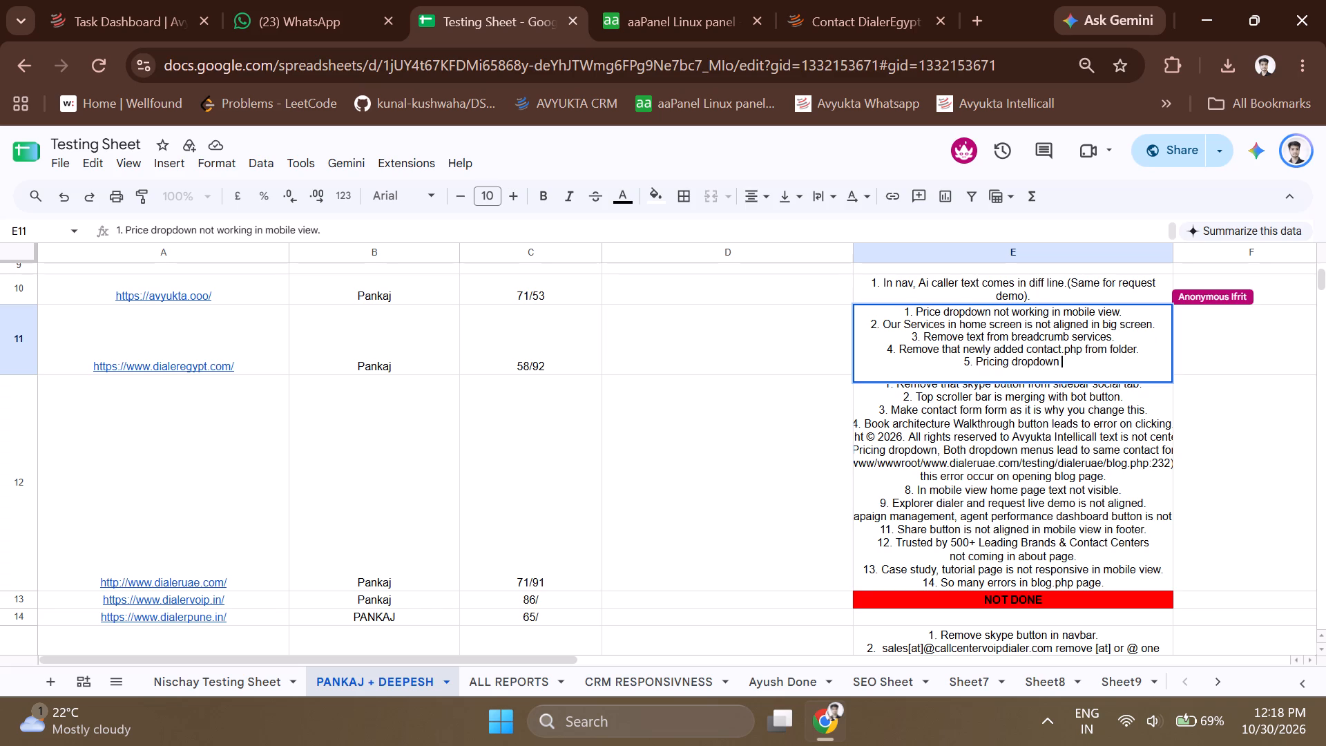
{"action": "type", "text": "in m"}
{"action": "key", "text": "BackSpace"}
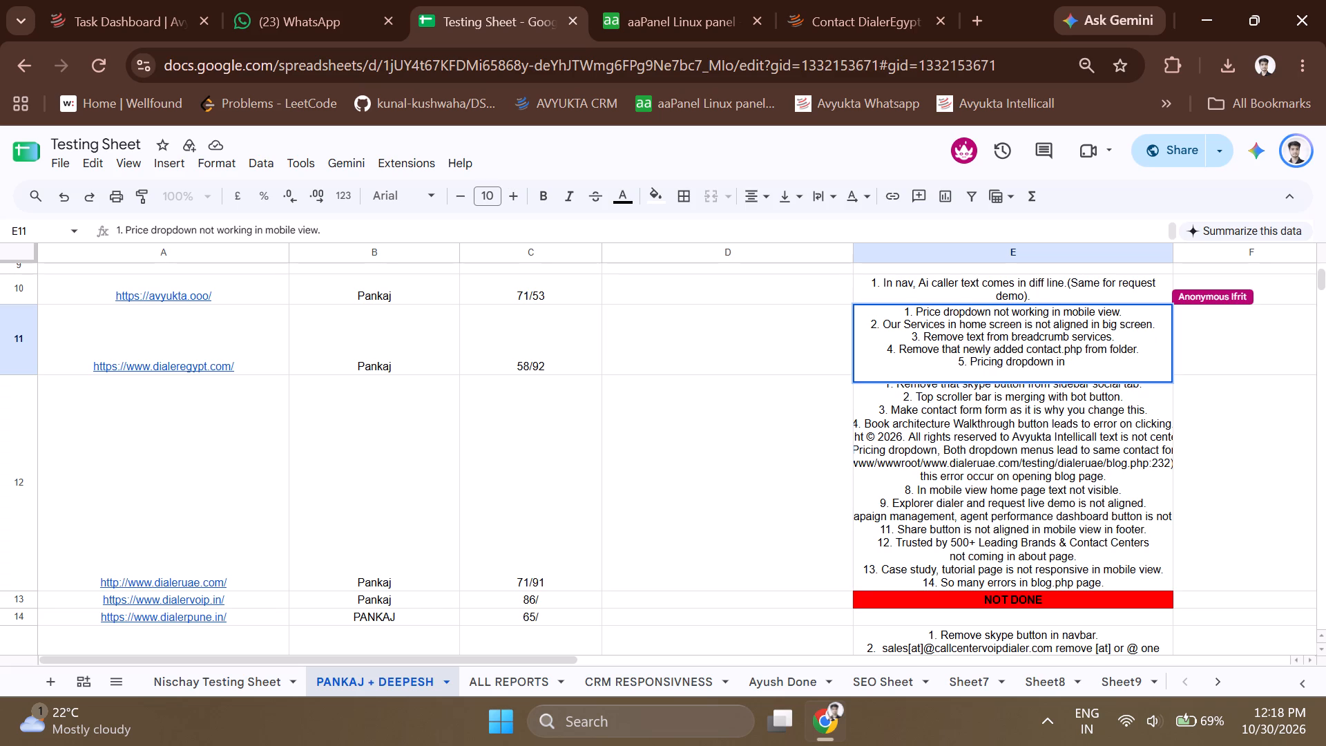
{"action": "type", "text": "big screen"}
{"action": "key", "text": "space"}
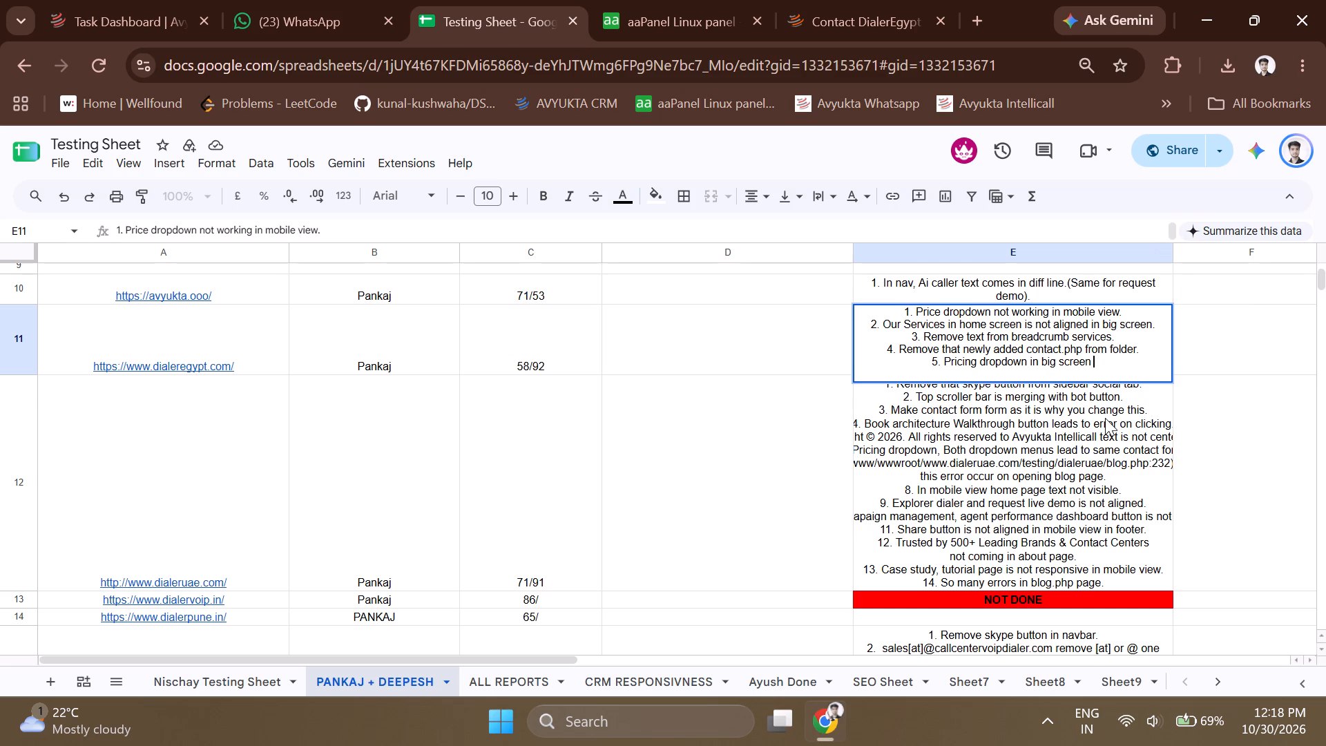
{"action": "type", "text": "mer"}
{"action": "type", "text": "ging le"}
{"action": "key", "text": "BackSpace"}
{"action": "key", "text": "BackSpace"}
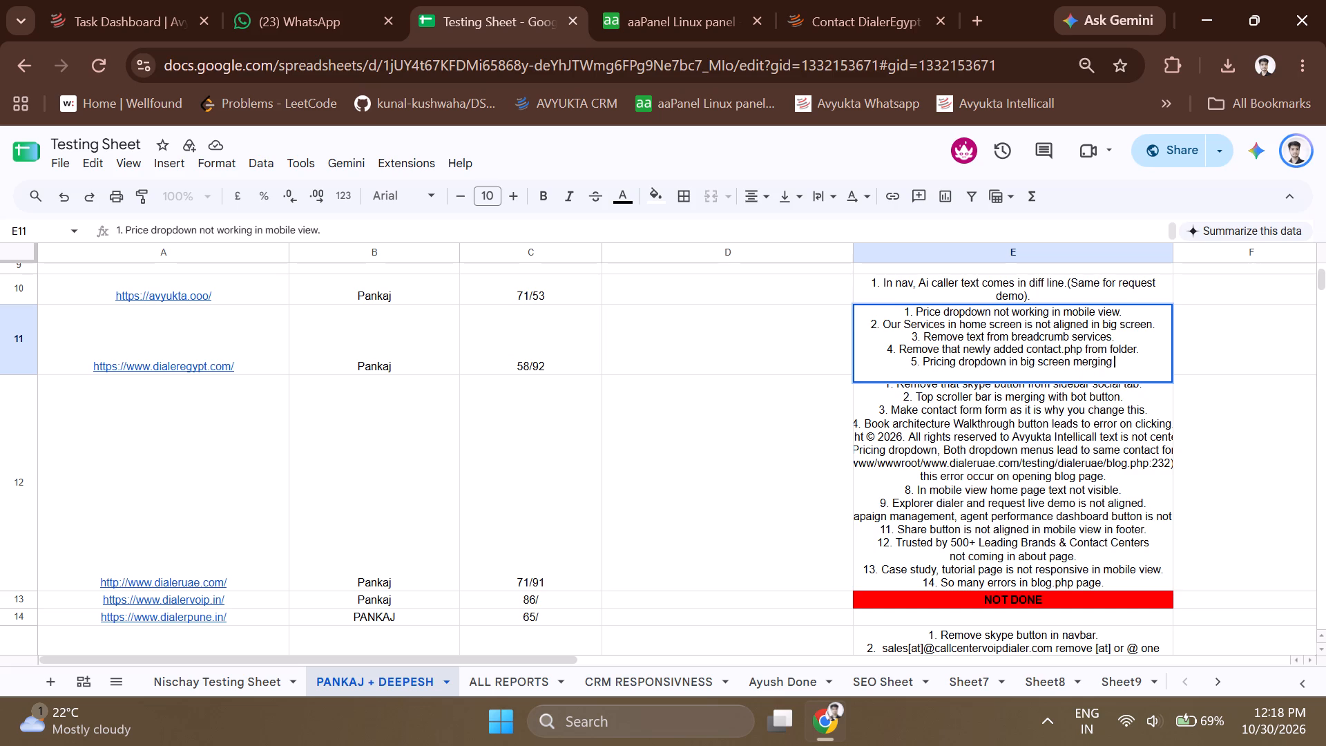
{"action": "type", "text": "rihg"}
{"action": "key", "text": "BackSpace"}
{"action": "key", "text": "BackSpace"}
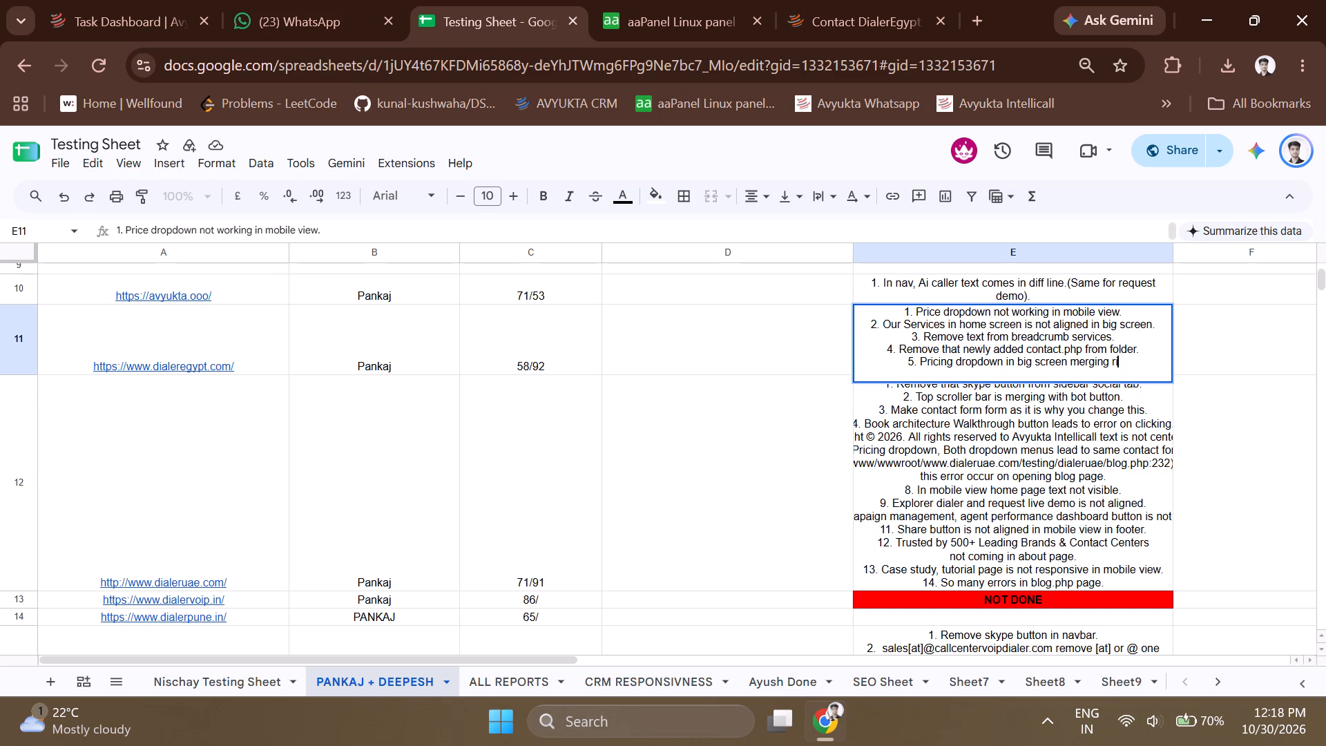
{"action": "key", "text": "BackSpace"}
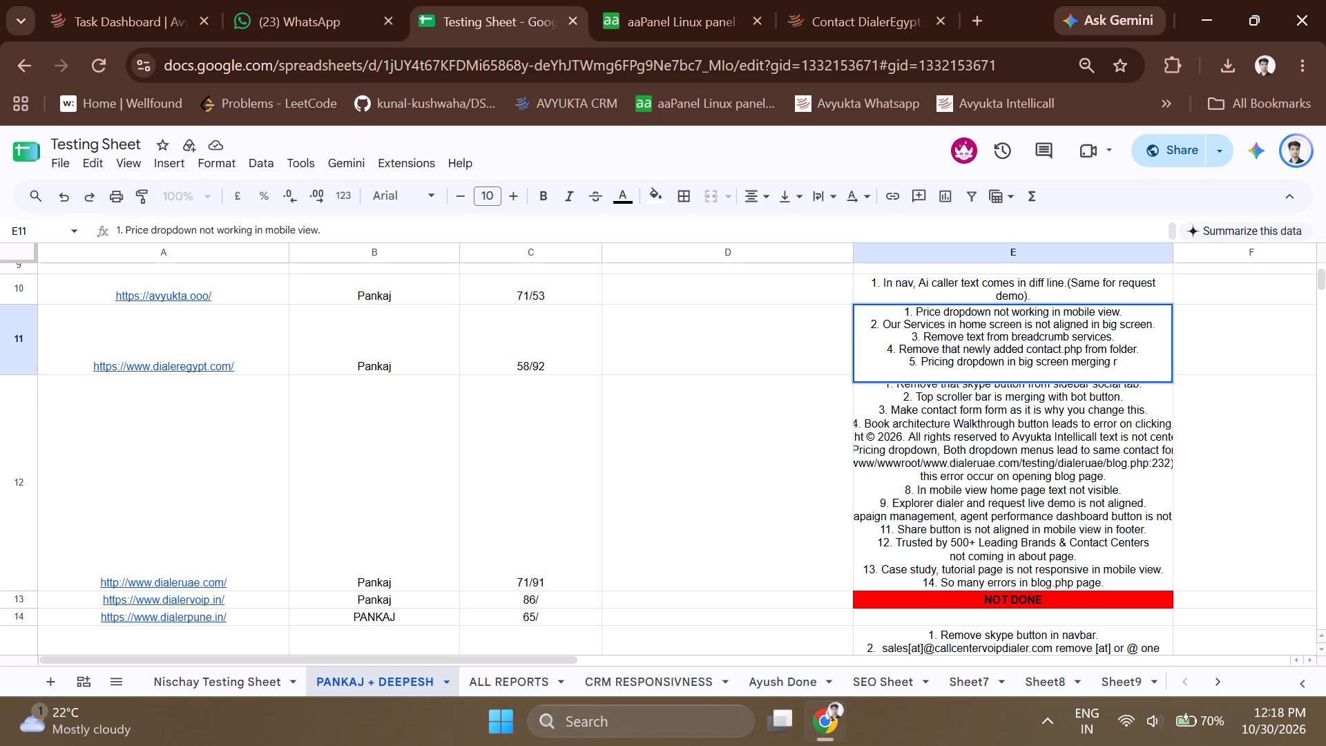
{"action": "type", "text": "right side"}
{"action": "key", "text": "period"}
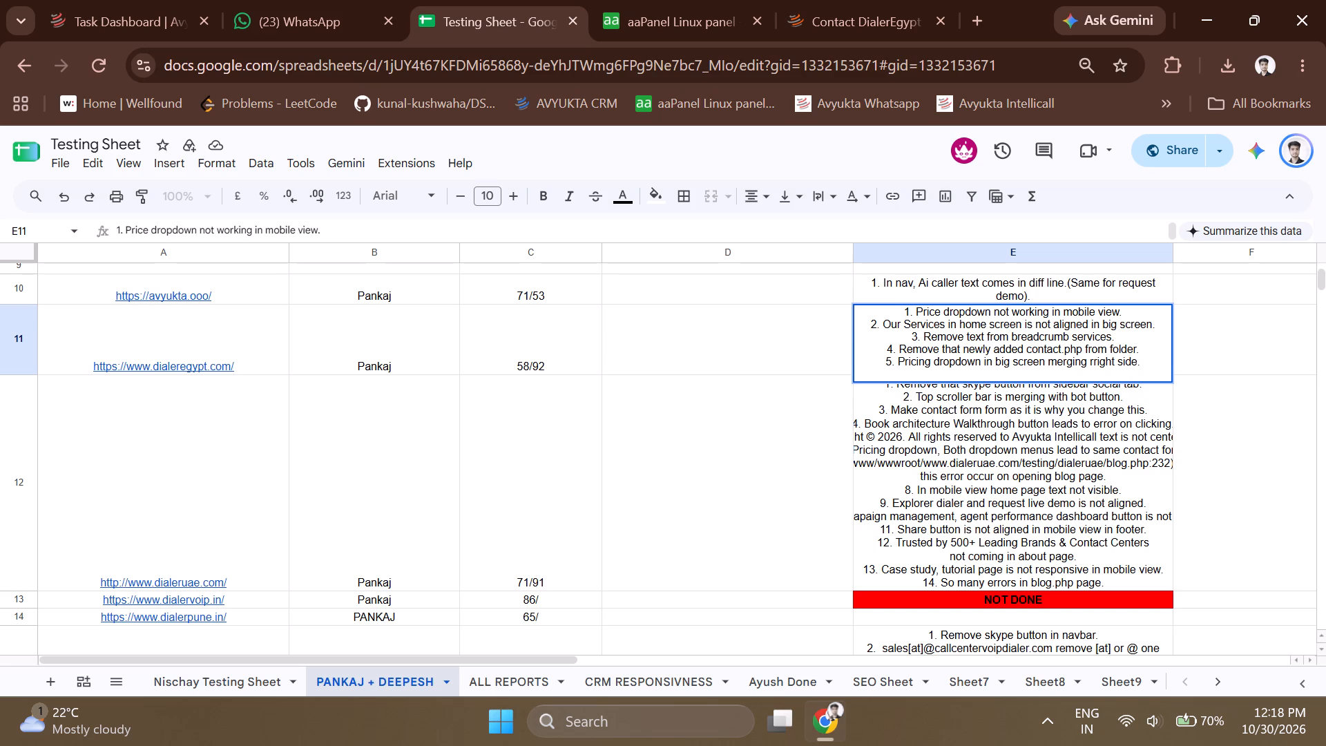
{"action": "left_click", "coordinate": [1100, 368]}
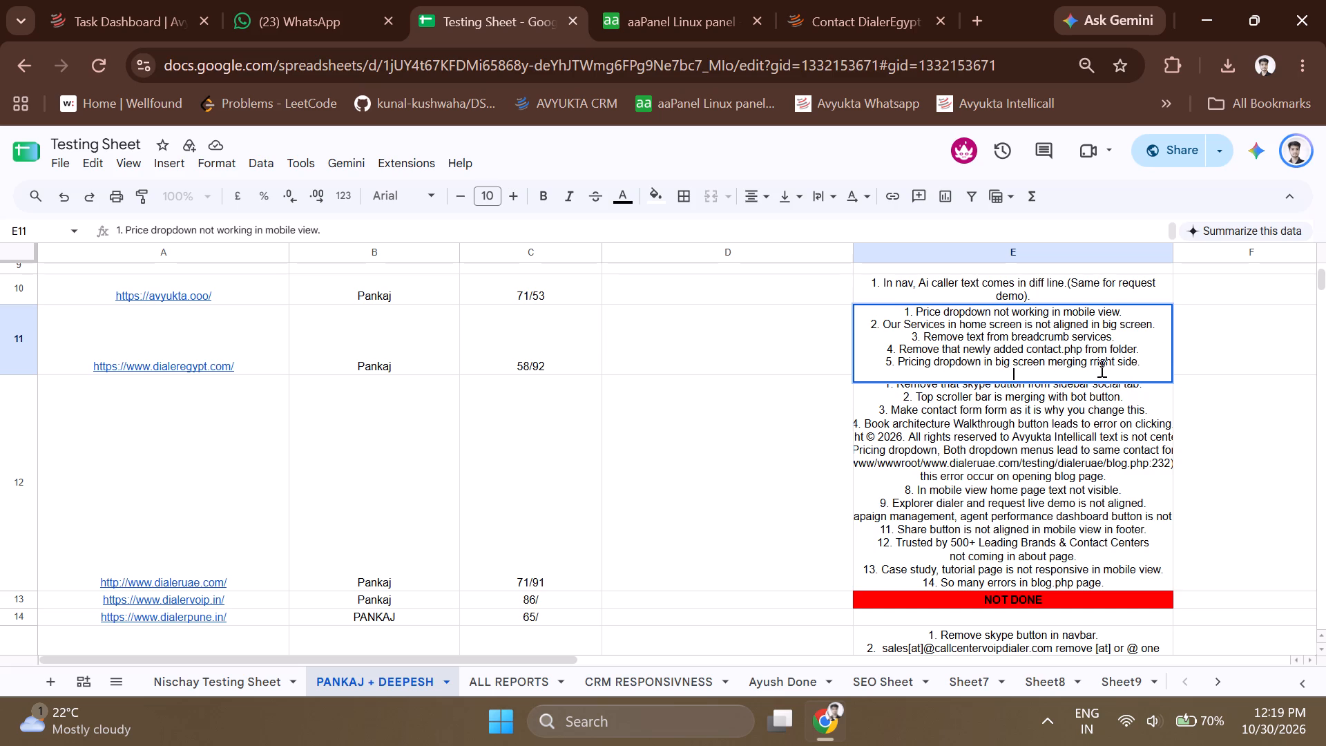
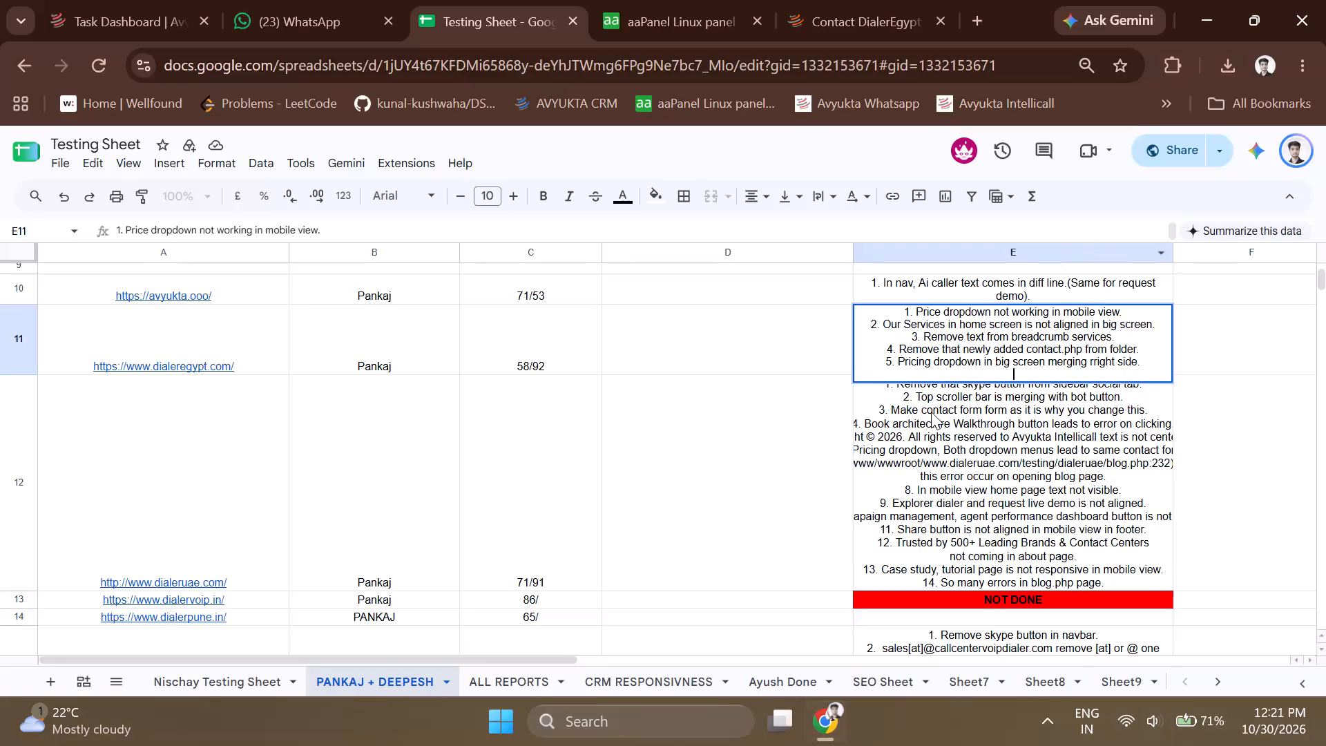
Return to the dialeregypt test contact page and examine its banner, contact cards, map and Contact With Us form for layout issues.
{"action": "left_click", "coordinate": [786, 0]}
{"action": "scroll", "coordinate": [624, 356], "scroll_direction": "down", "scroll_amount": 4}
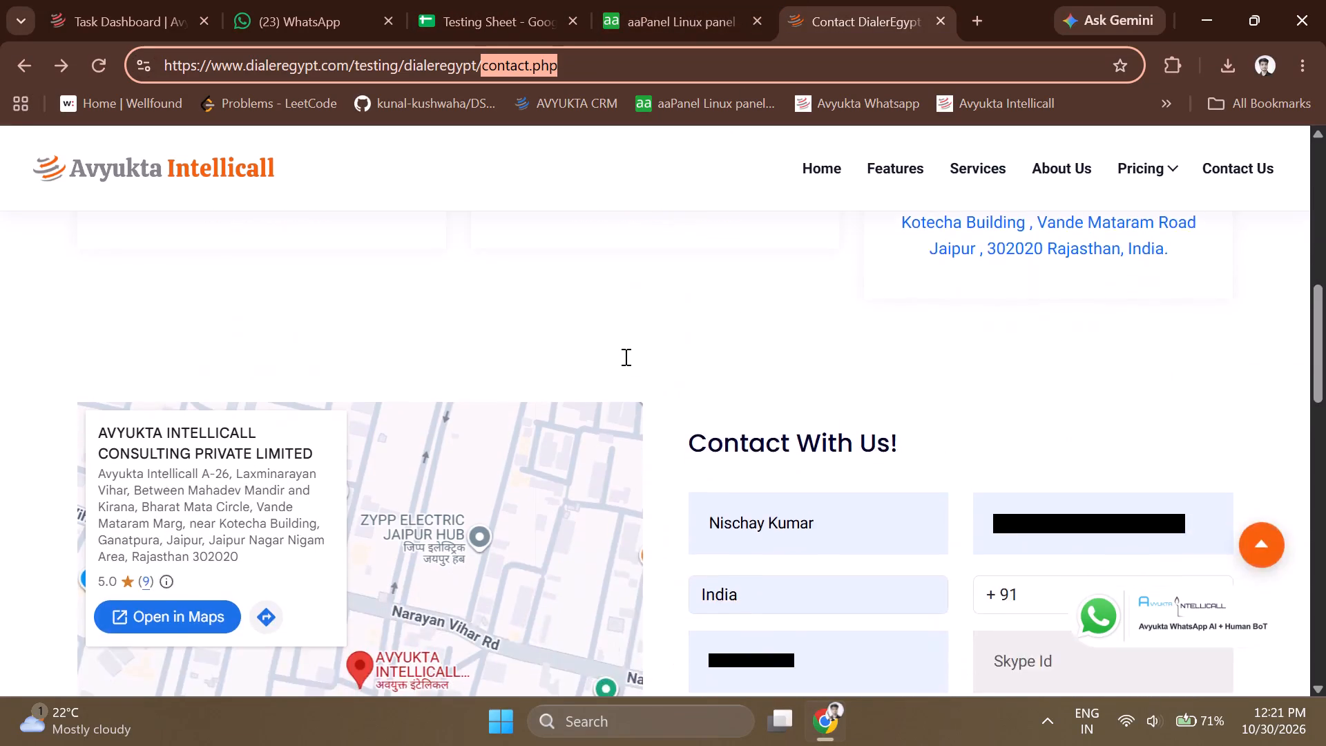
{"action": "scroll", "coordinate": [624, 356], "scroll_direction": "up", "scroll_amount": 1}
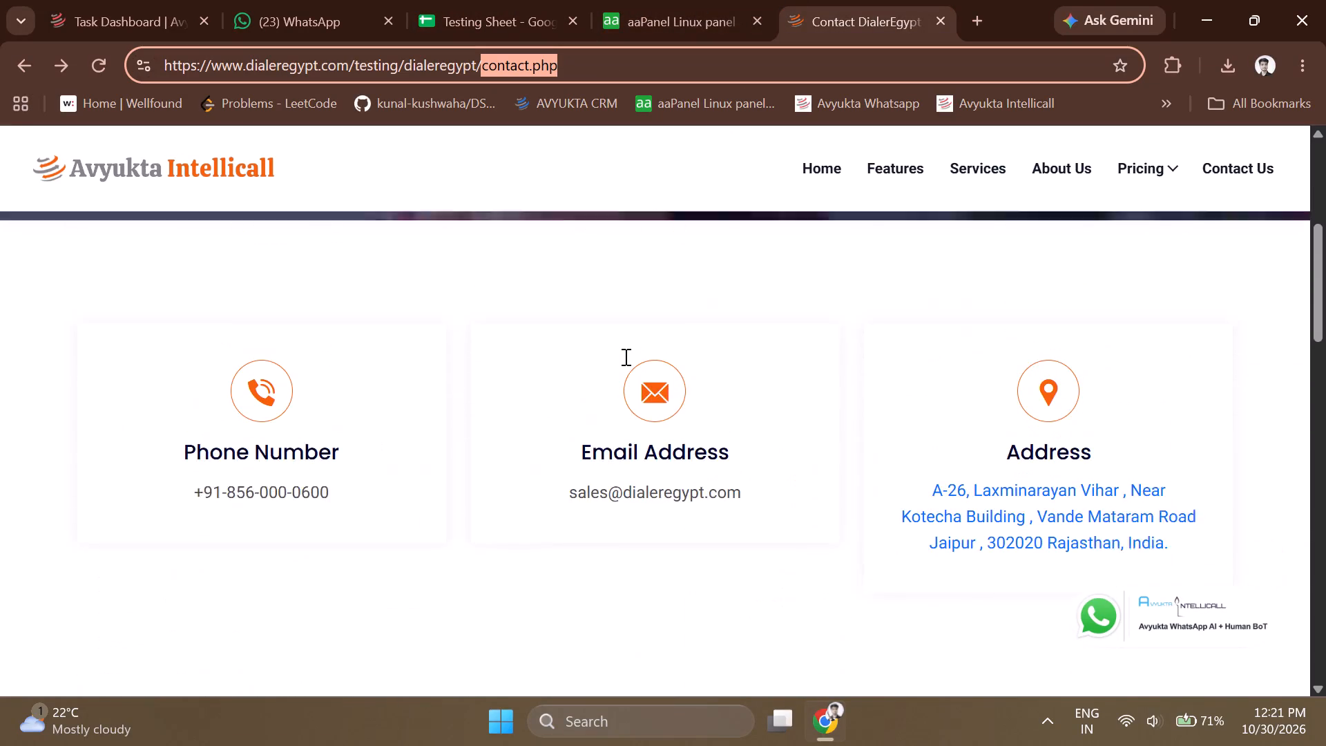
{"action": "scroll", "coordinate": [624, 356], "scroll_direction": "up", "scroll_amount": 1}
{"action": "scroll", "coordinate": [624, 356], "scroll_direction": "right", "scroll_amount": 2}
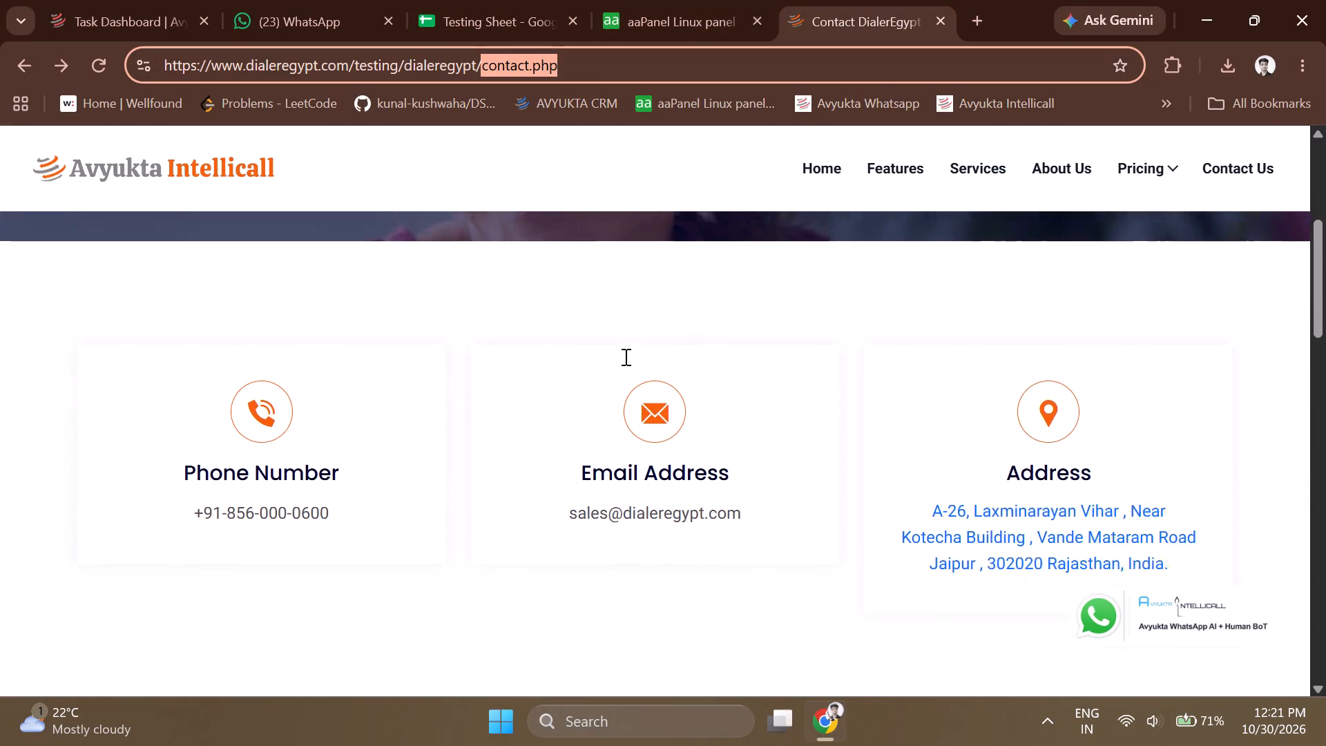
{"action": "scroll", "coordinate": [624, 356], "scroll_direction": "right", "scroll_amount": 1}
{"action": "scroll", "coordinate": [624, 356], "scroll_direction": "up", "scroll_amount": 2}
{"action": "scroll", "coordinate": [624, 356], "scroll_direction": "down", "scroll_amount": 3}
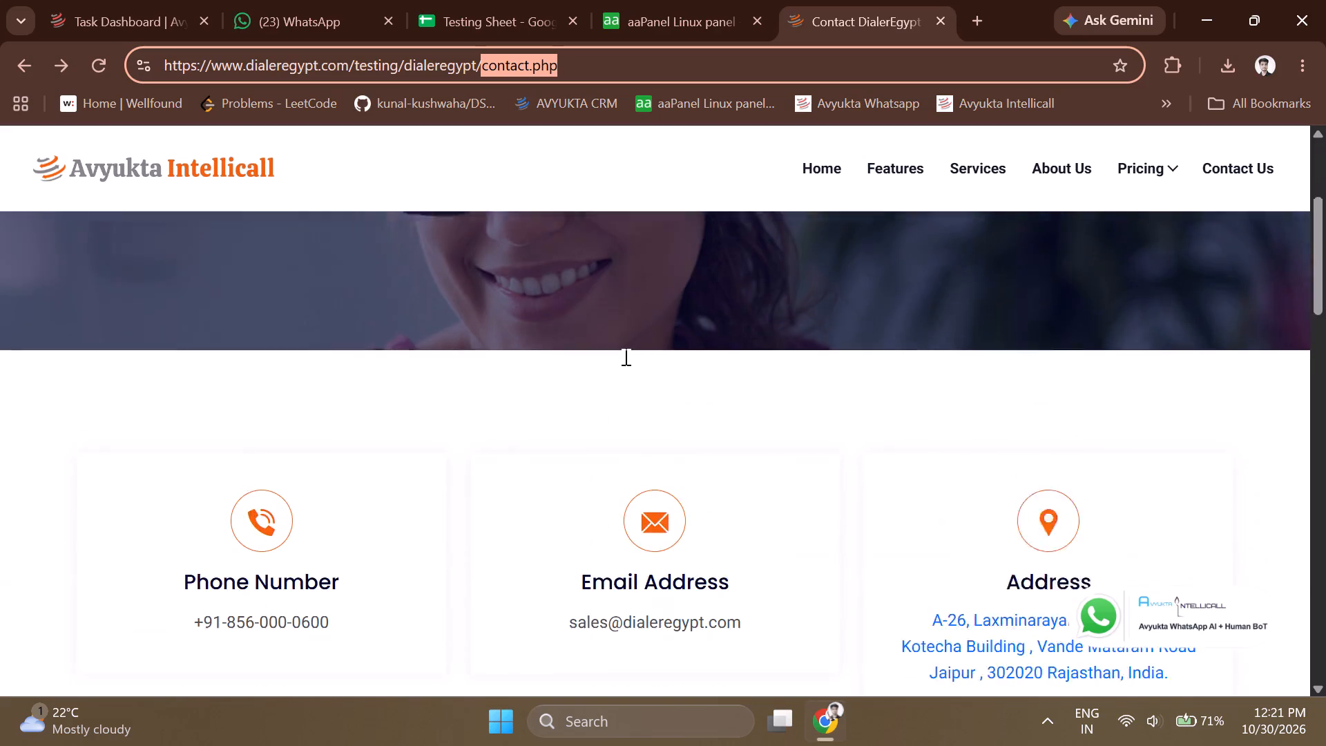
{"action": "scroll", "coordinate": [624, 356], "scroll_direction": "down", "scroll_amount": 5}
{"action": "scroll", "coordinate": [624, 356], "scroll_direction": "right", "scroll_amount": 2}
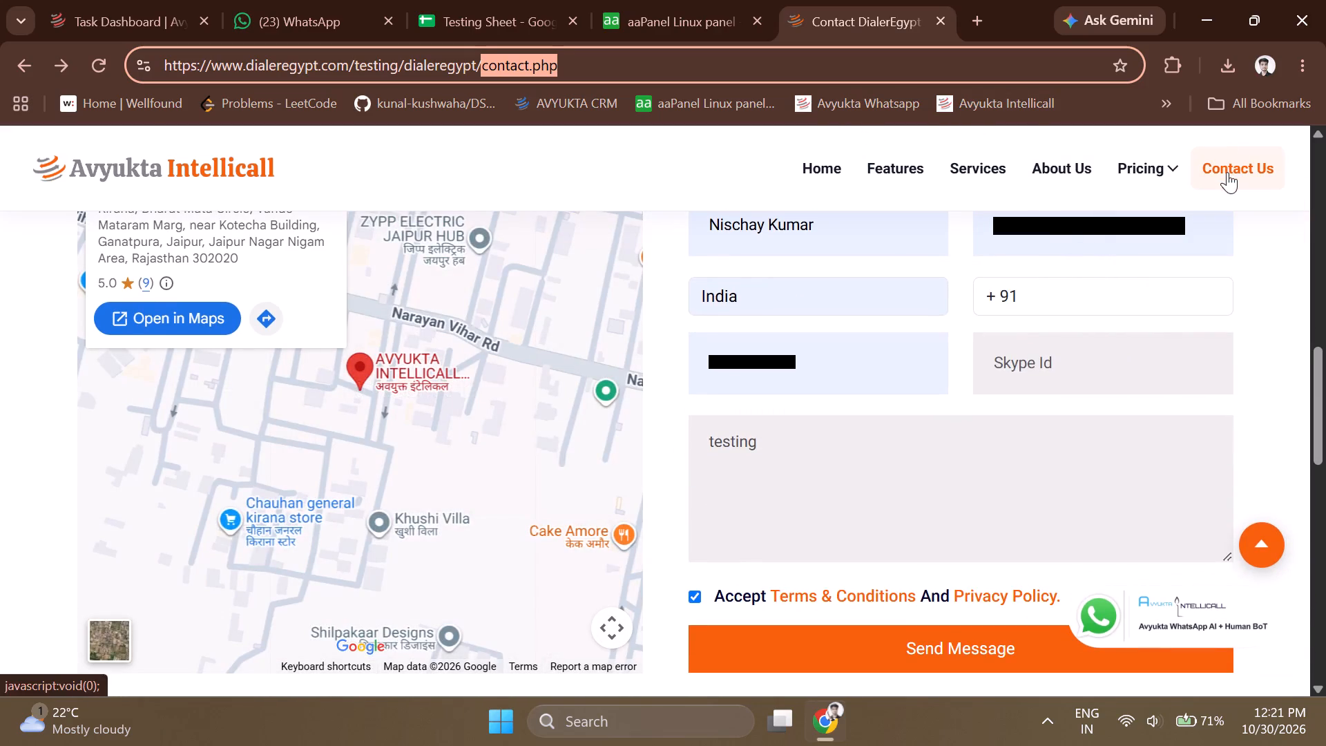
{"action": "scroll", "coordinate": [664, 420], "scroll_direction": "up", "scroll_amount": 6}
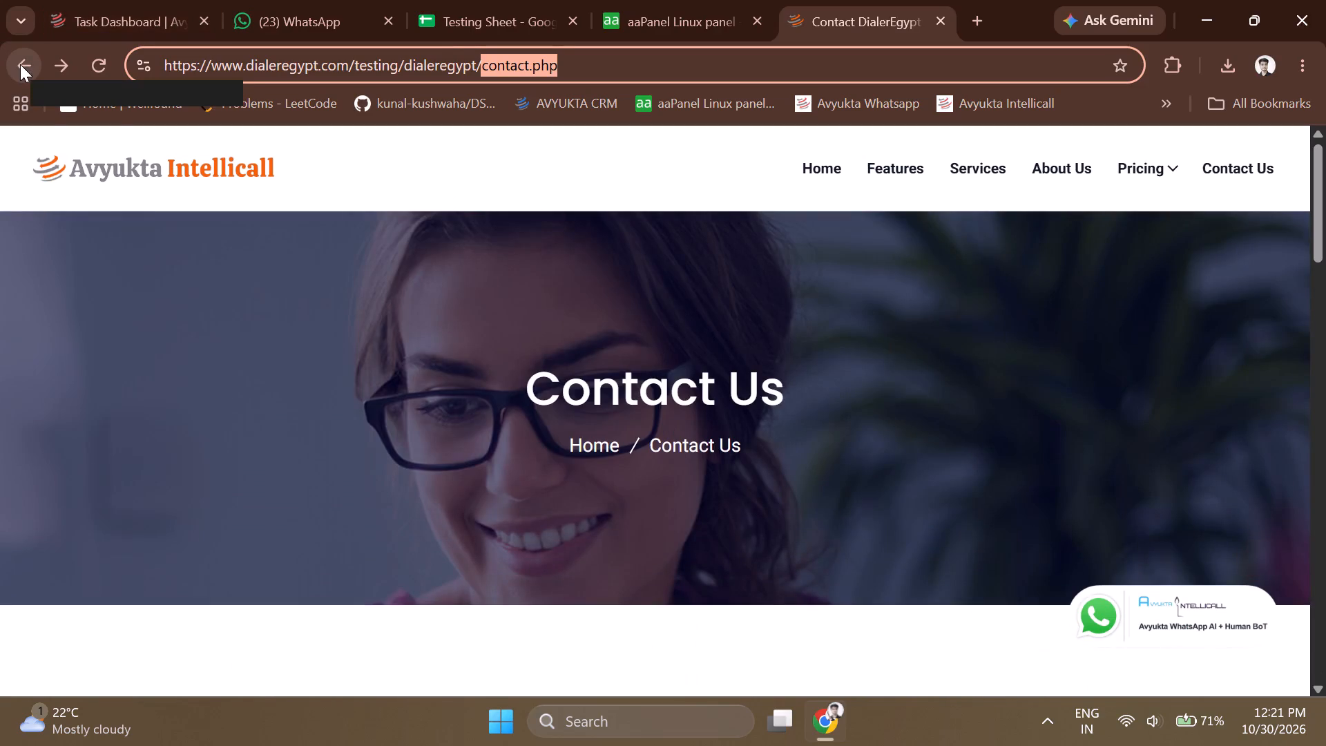
Check the enquiry form popup that Contact Us opens from the contact page's navigation, and close it.
{"action": "left_click", "coordinate": [1251, 171]}
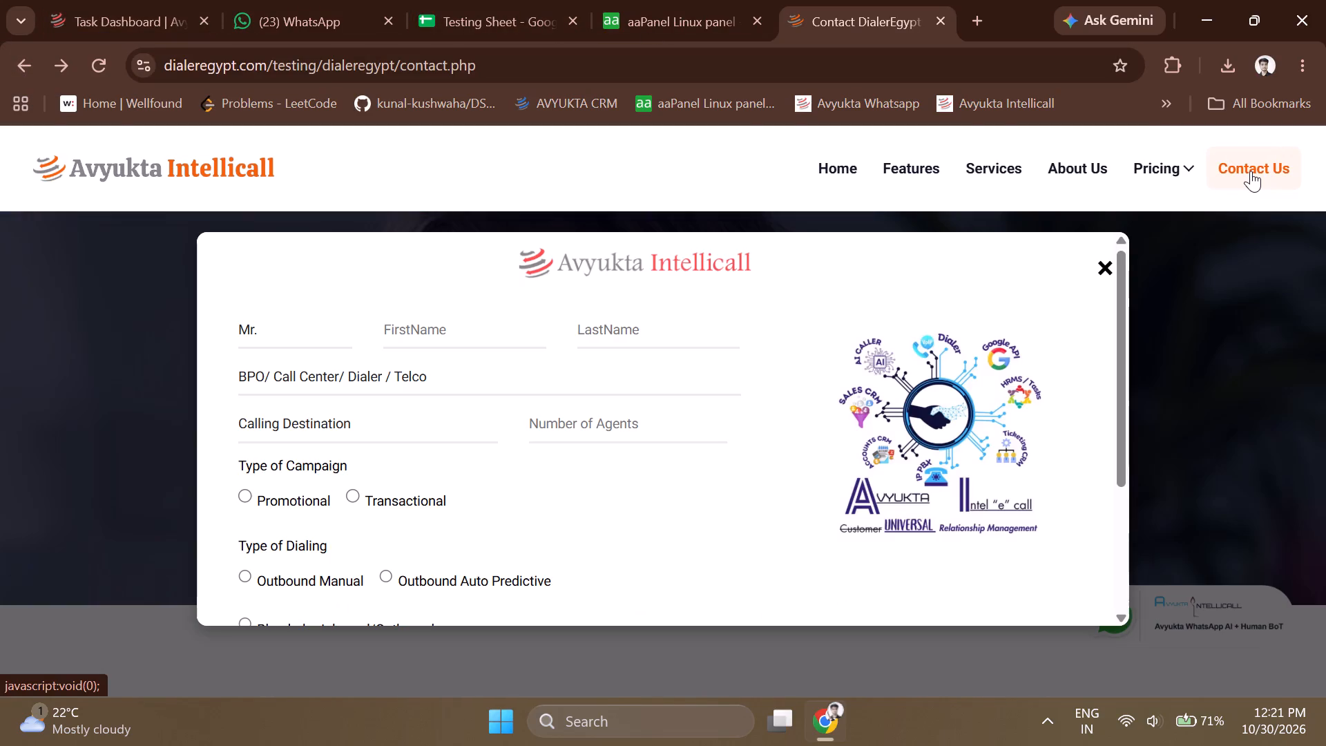
{"action": "left_click", "coordinate": [1107, 271]}
{"action": "key", "text": "Tab"}
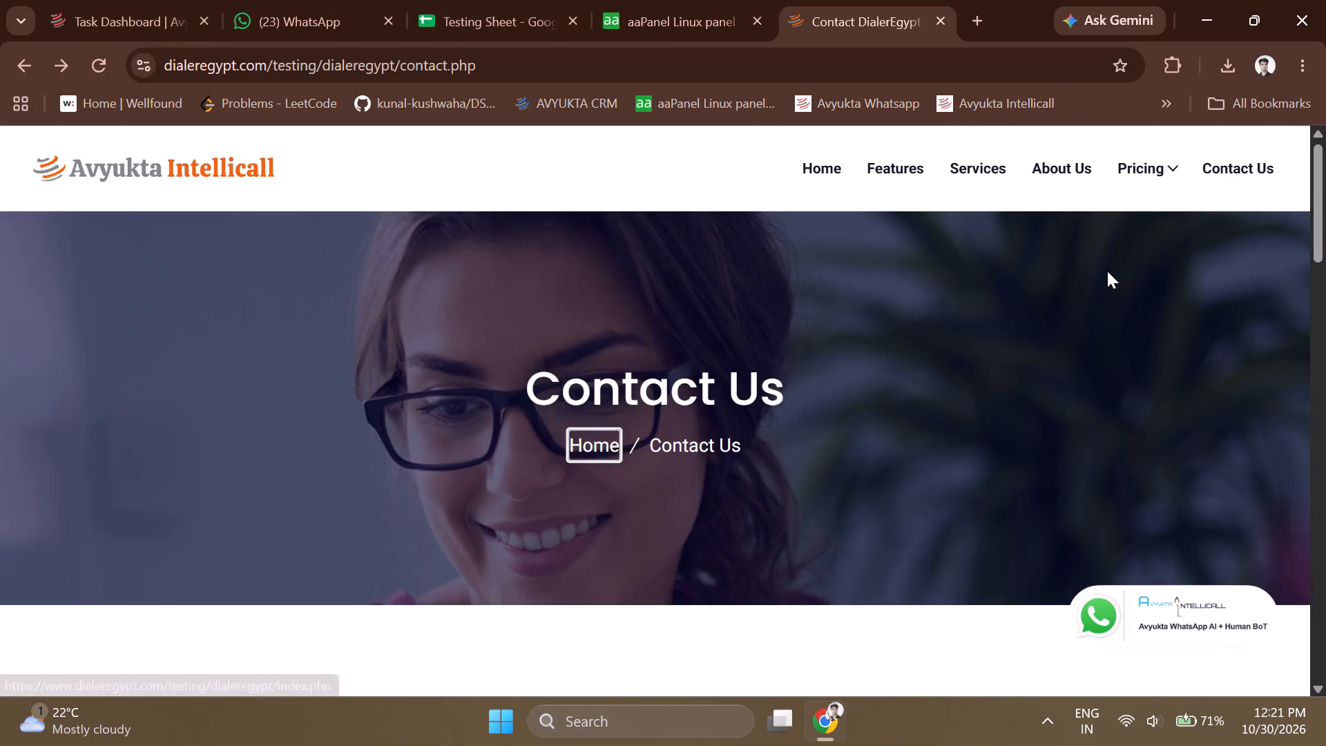
Open the test site's home page in mobile view and examine its layout from the hero section through the services carousel.
{"action": "left_click", "coordinate": [814, 170]}
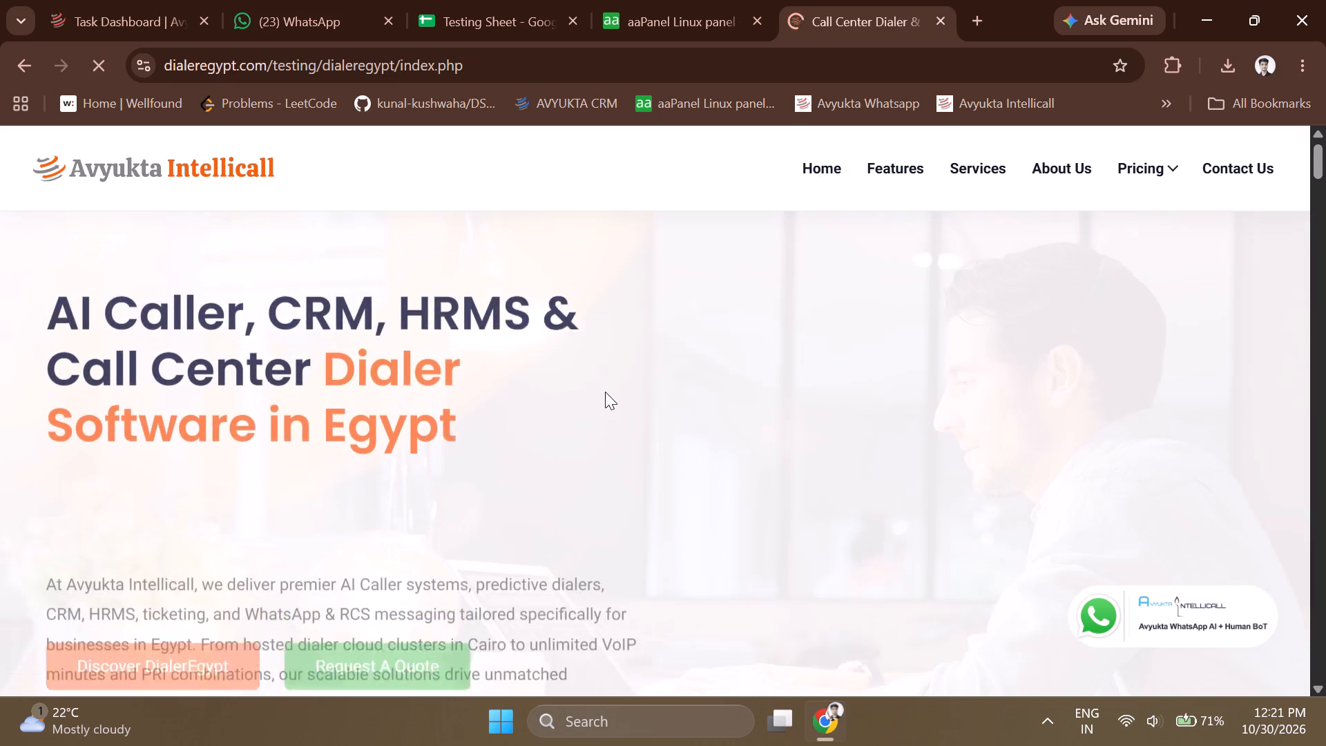
{"action": "scroll", "coordinate": [605, 392], "scroll_direction": "down", "scroll_amount": 1}
{"action": "key", "text": "F12"}
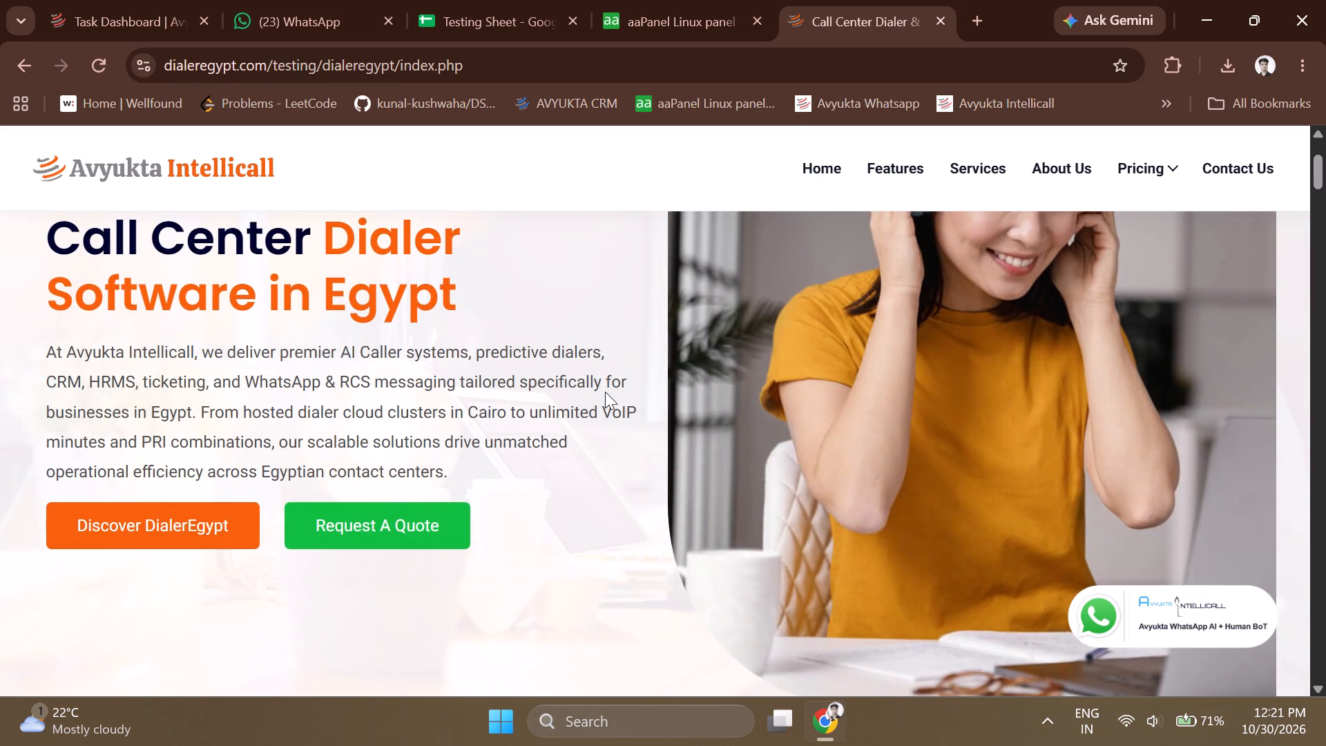
{"action": "scroll", "coordinate": [287, 388], "scroll_direction": "up", "scroll_amount": 7}
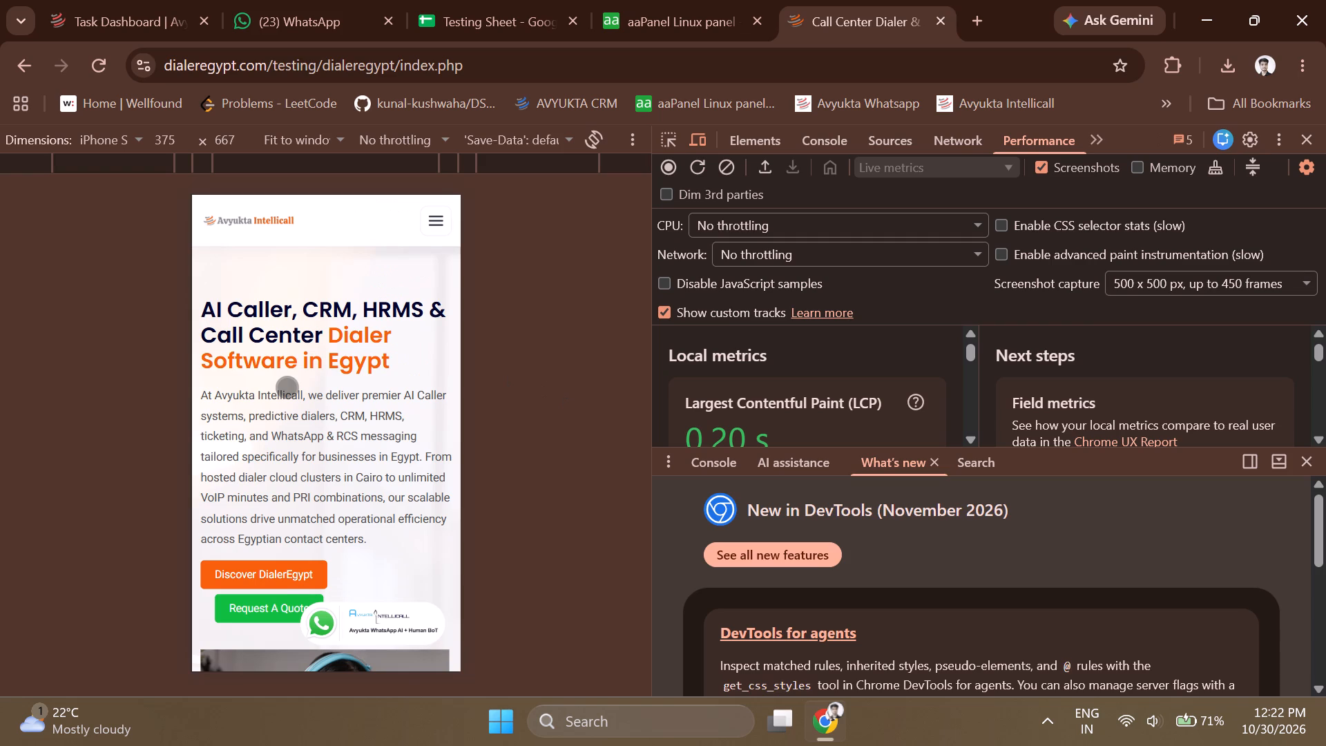
{"action": "scroll", "coordinate": [287, 388], "scroll_direction": "down", "scroll_amount": 2}
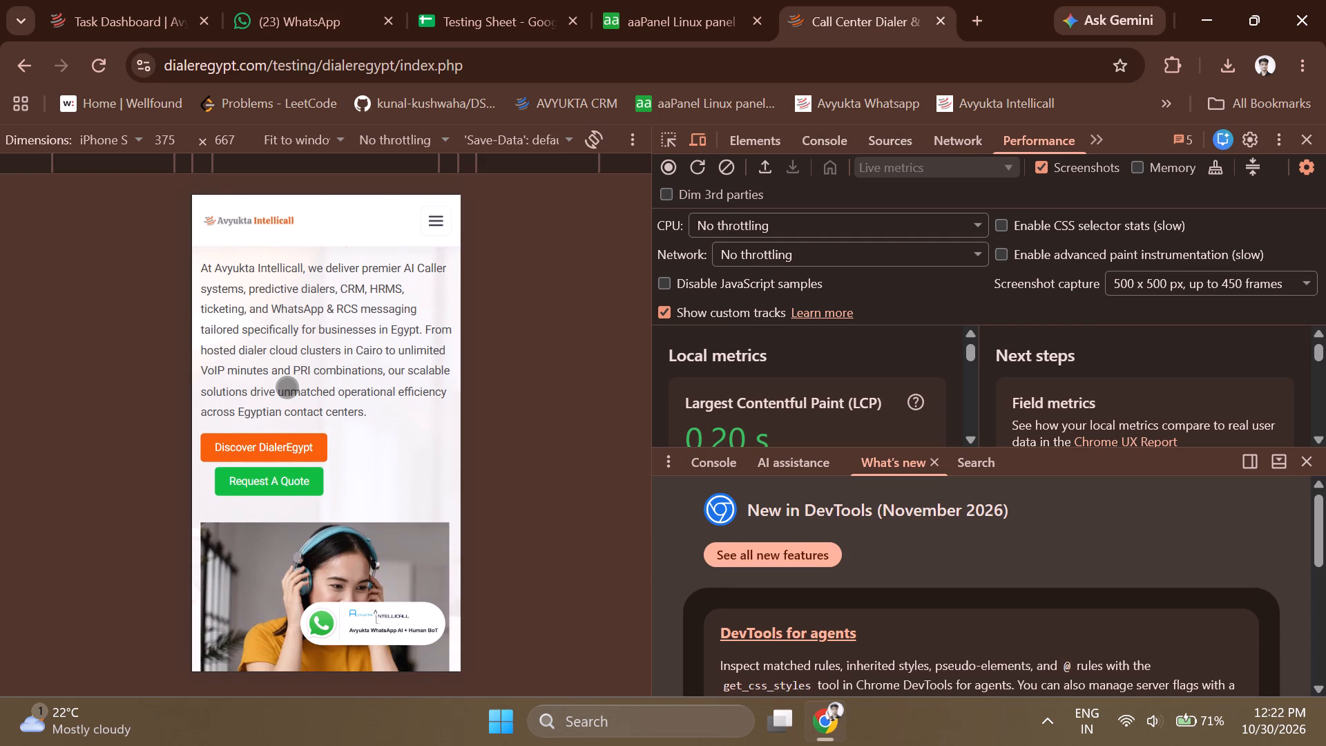
{"action": "scroll", "coordinate": [287, 388], "scroll_direction": "down", "scroll_amount": 12}
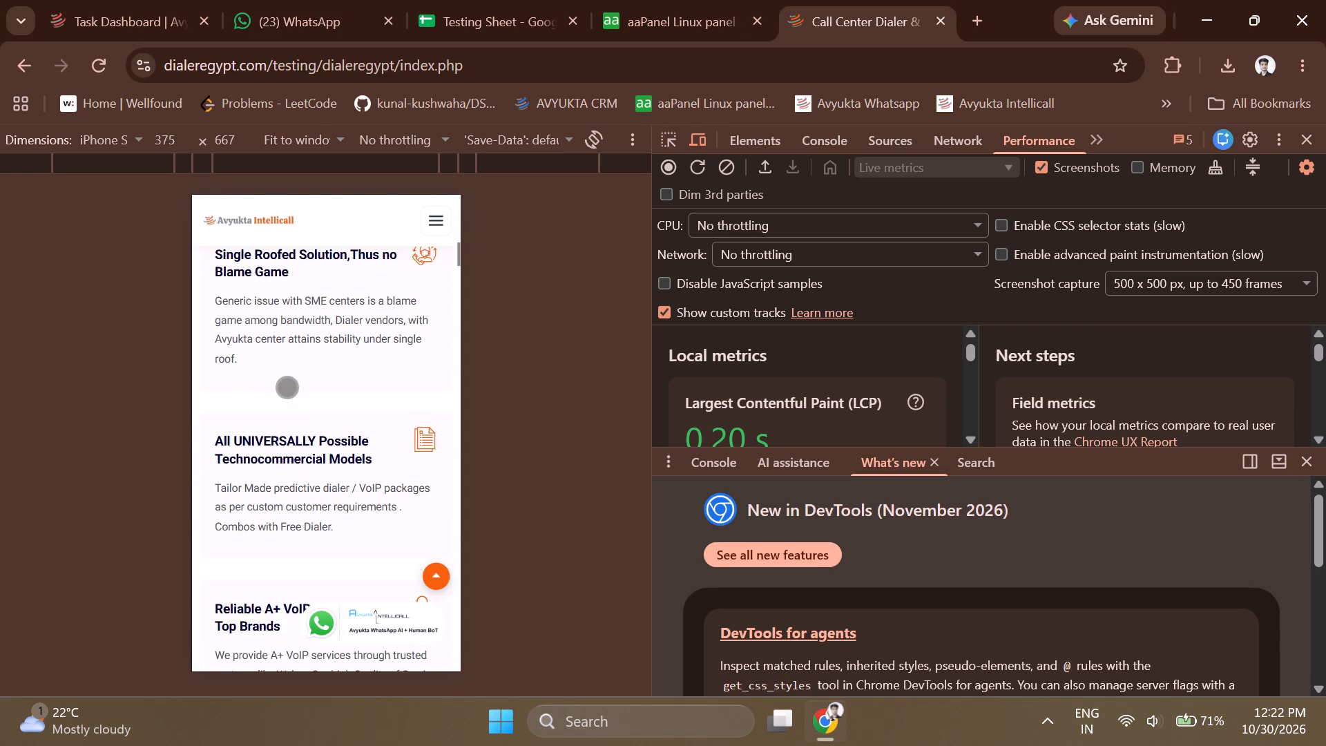
{"action": "scroll", "coordinate": [287, 388], "scroll_direction": "down", "scroll_amount": 7}
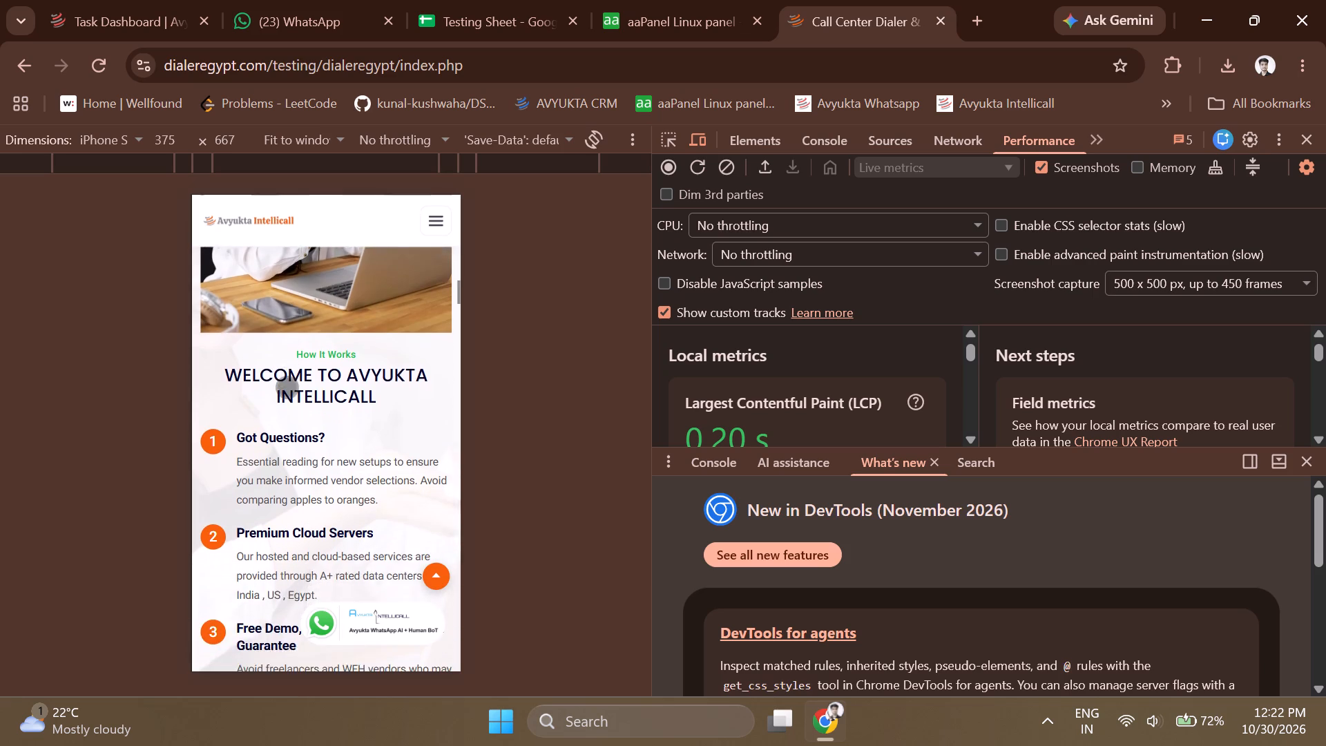
{"action": "scroll", "coordinate": [287, 388], "scroll_direction": "down", "scroll_amount": 7}
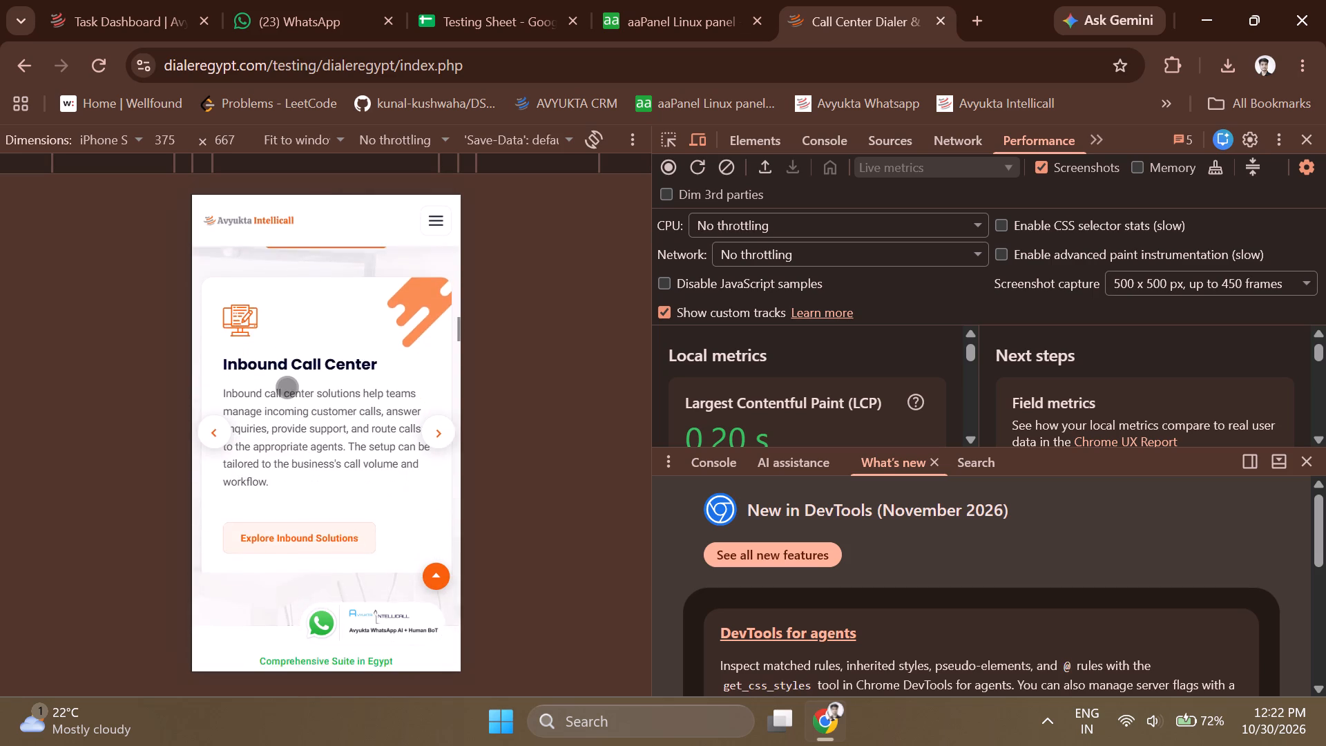
{"action": "scroll", "coordinate": [287, 388], "scroll_direction": "down", "scroll_amount": 2}
{"action": "scroll", "coordinate": [287, 388], "scroll_direction": "up", "scroll_amount": 1}
{"action": "left_click", "coordinate": [296, 305]}
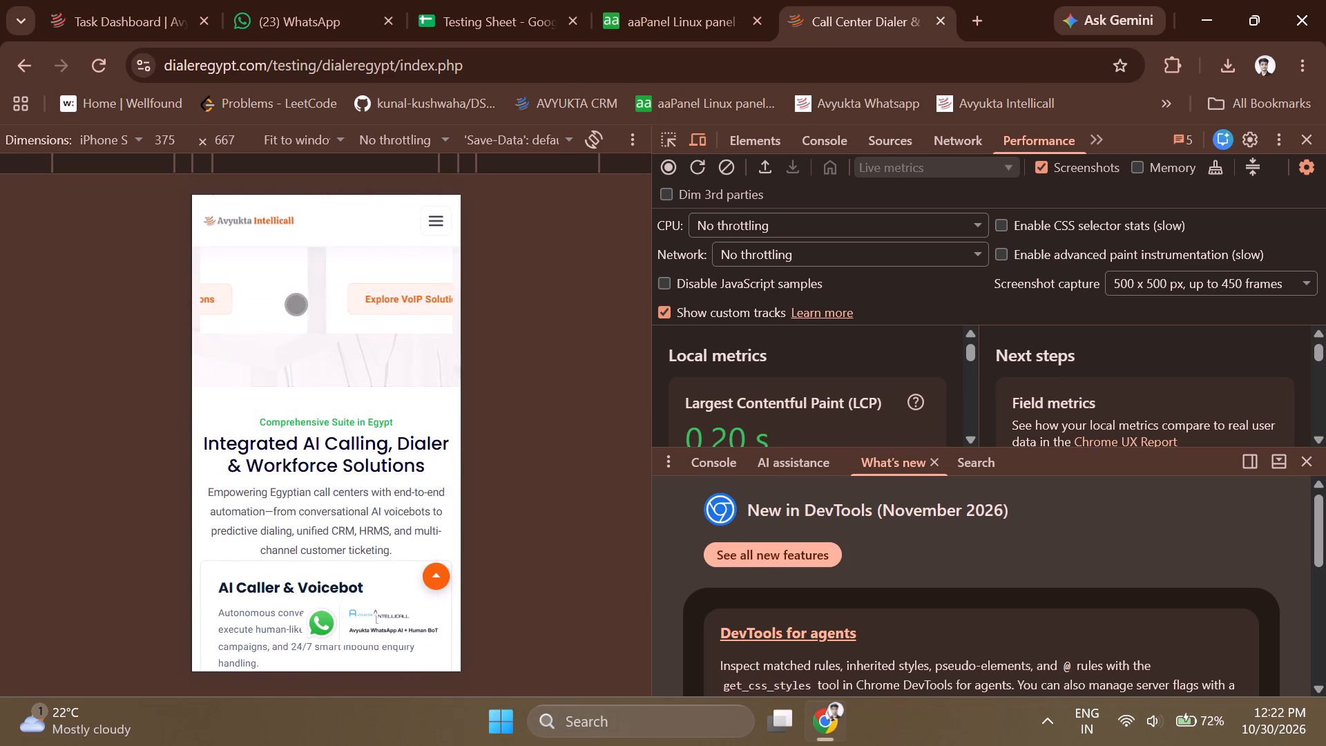
Examine the rest of the mobile home page: solution cards, pricing plans, FAQs, testimonials, partners and footer.
{"action": "scroll", "coordinate": [296, 305], "scroll_direction": "down", "scroll_amount": 8}
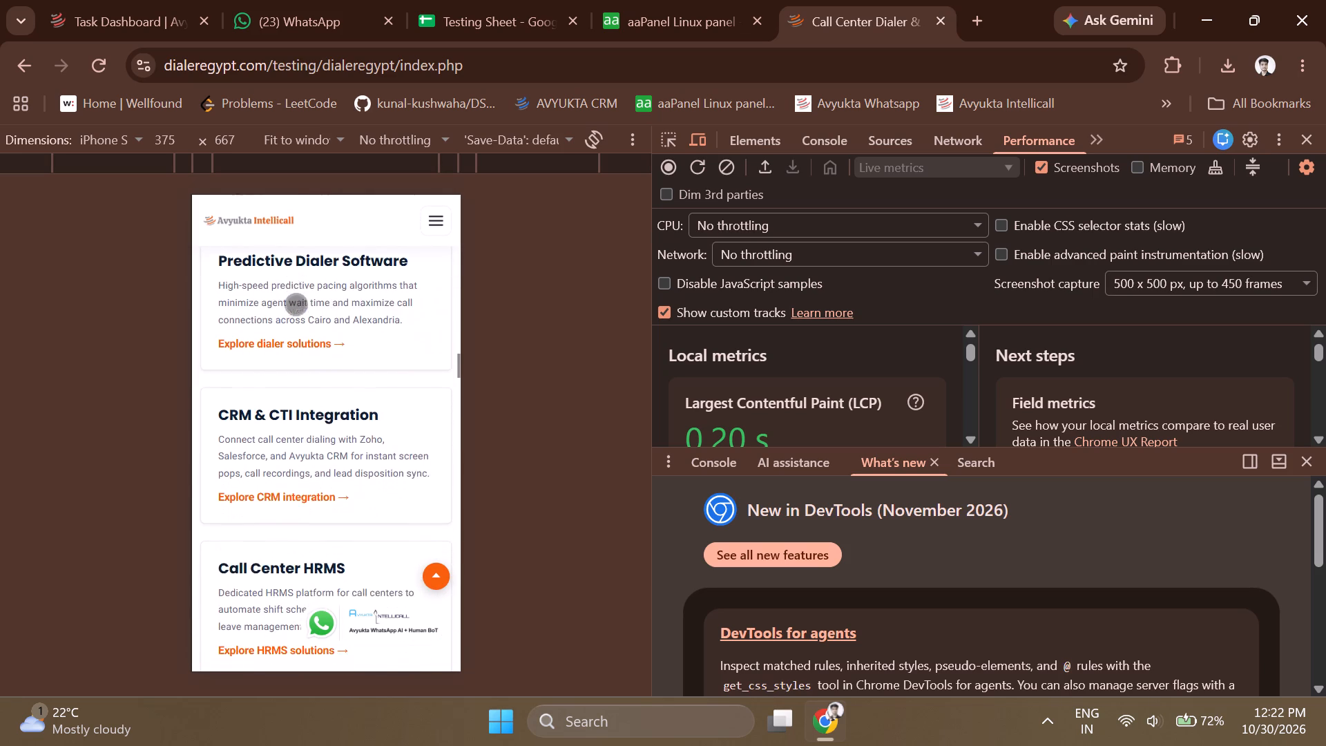
{"action": "scroll", "coordinate": [296, 305], "scroll_direction": "down", "scroll_amount": 9}
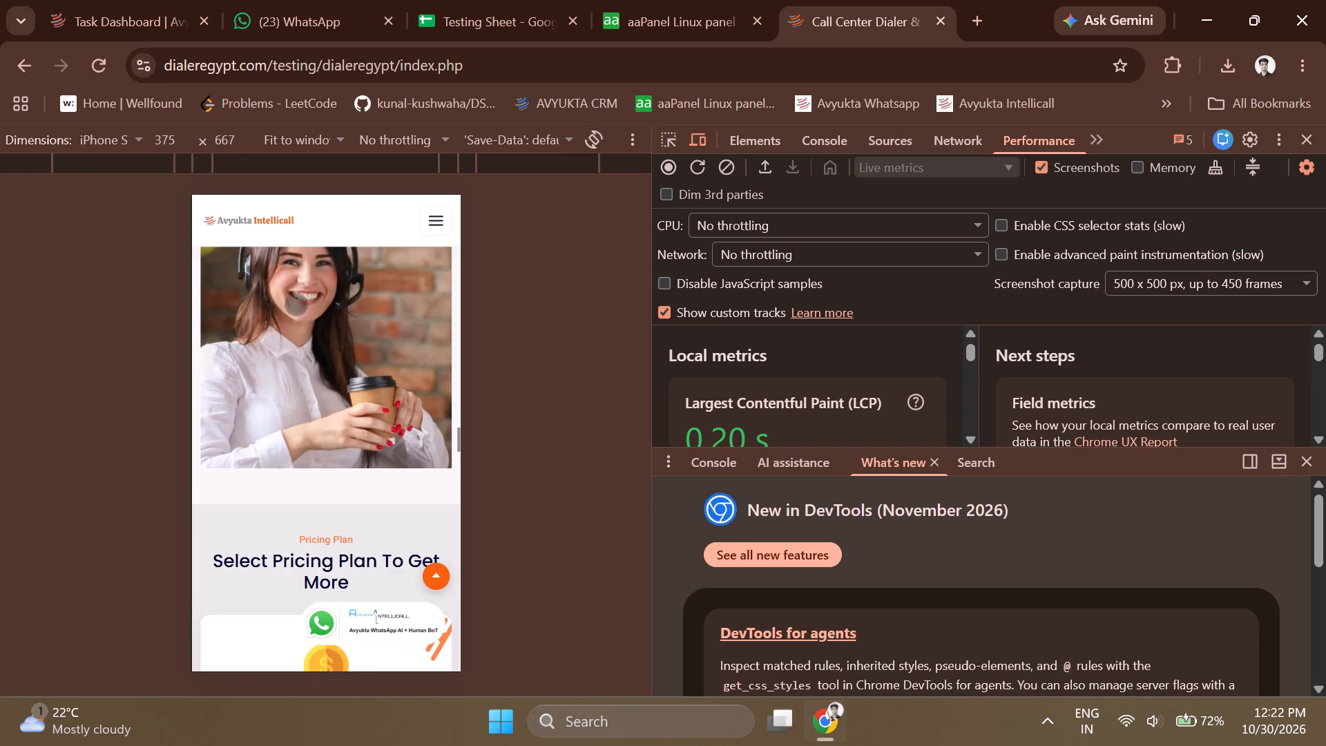
{"action": "scroll", "coordinate": [296, 305], "scroll_direction": "down", "scroll_amount": 7}
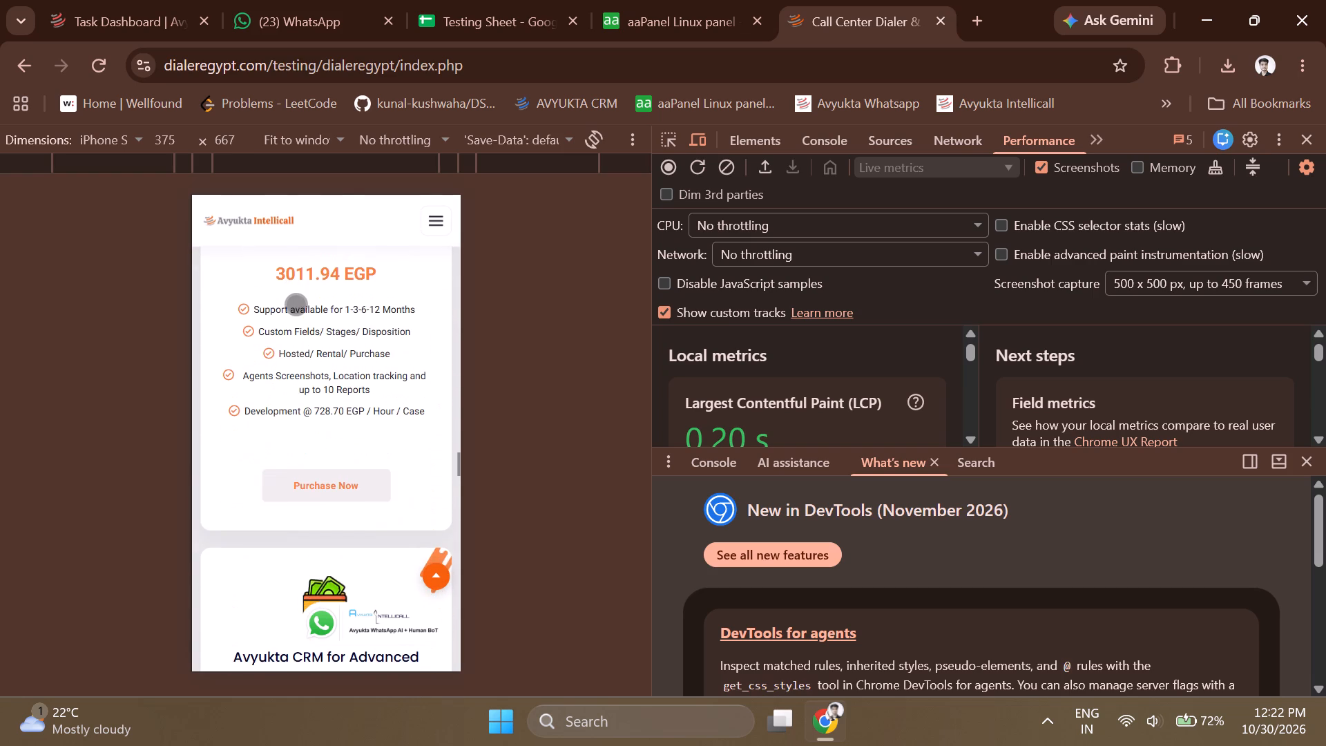
{"action": "scroll", "coordinate": [296, 305], "scroll_direction": "down", "scroll_amount": 6}
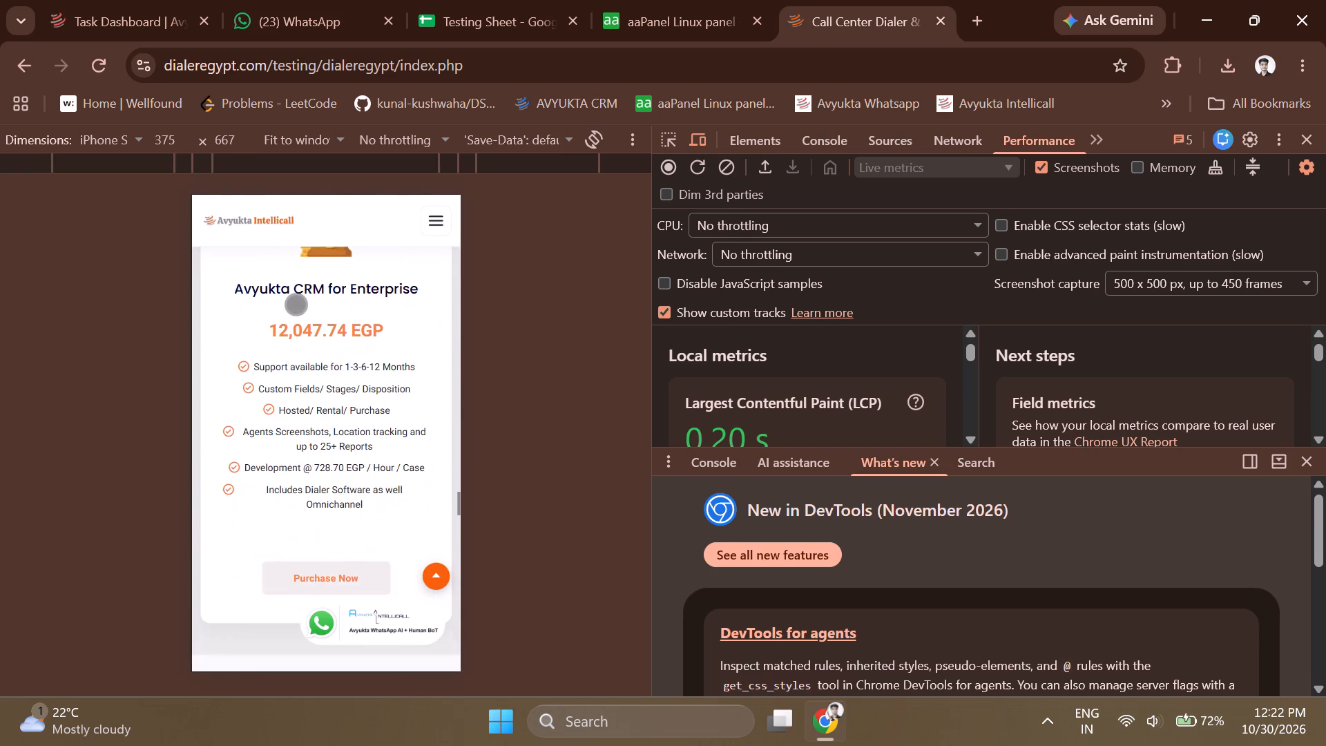
{"action": "scroll", "coordinate": [296, 305], "scroll_direction": "down", "scroll_amount": 2}
{"action": "scroll", "coordinate": [309, 510], "scroll_direction": "down", "scroll_amount": 4}
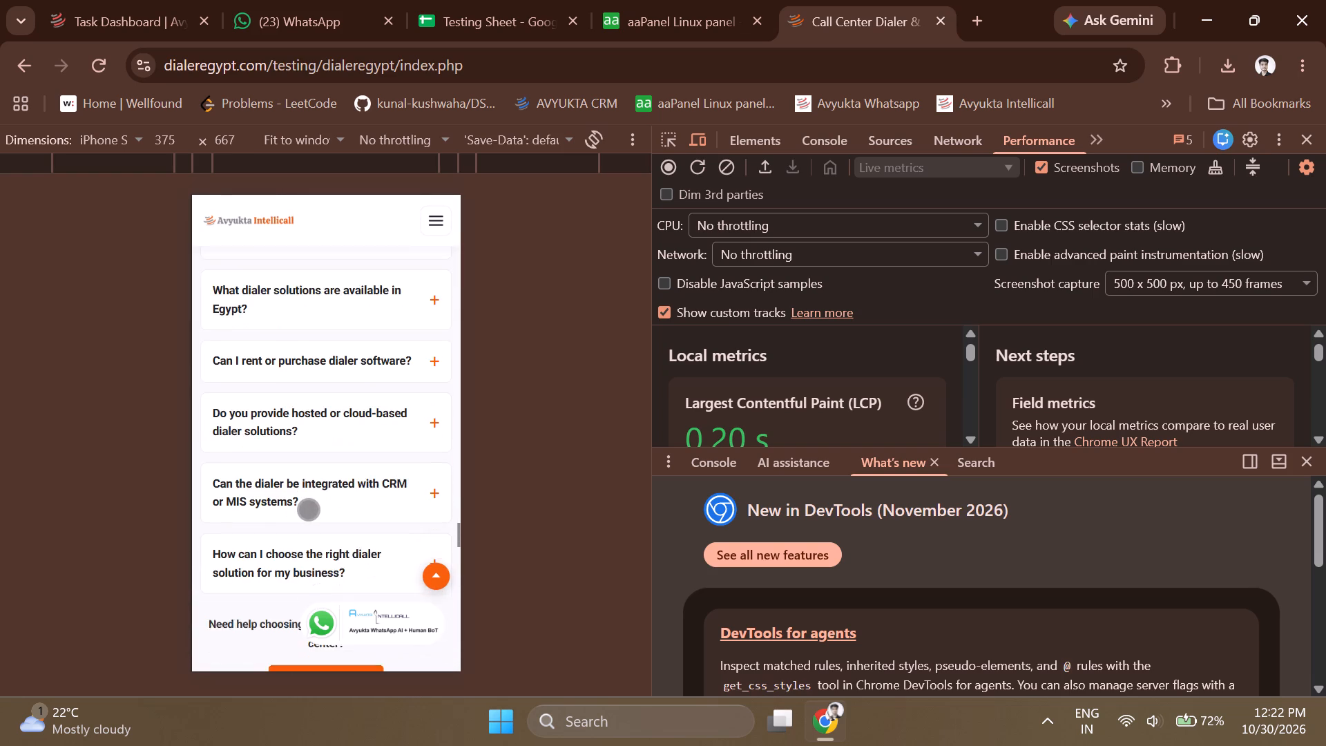
{"action": "scroll", "coordinate": [309, 510], "scroll_direction": "down", "scroll_amount": 9}
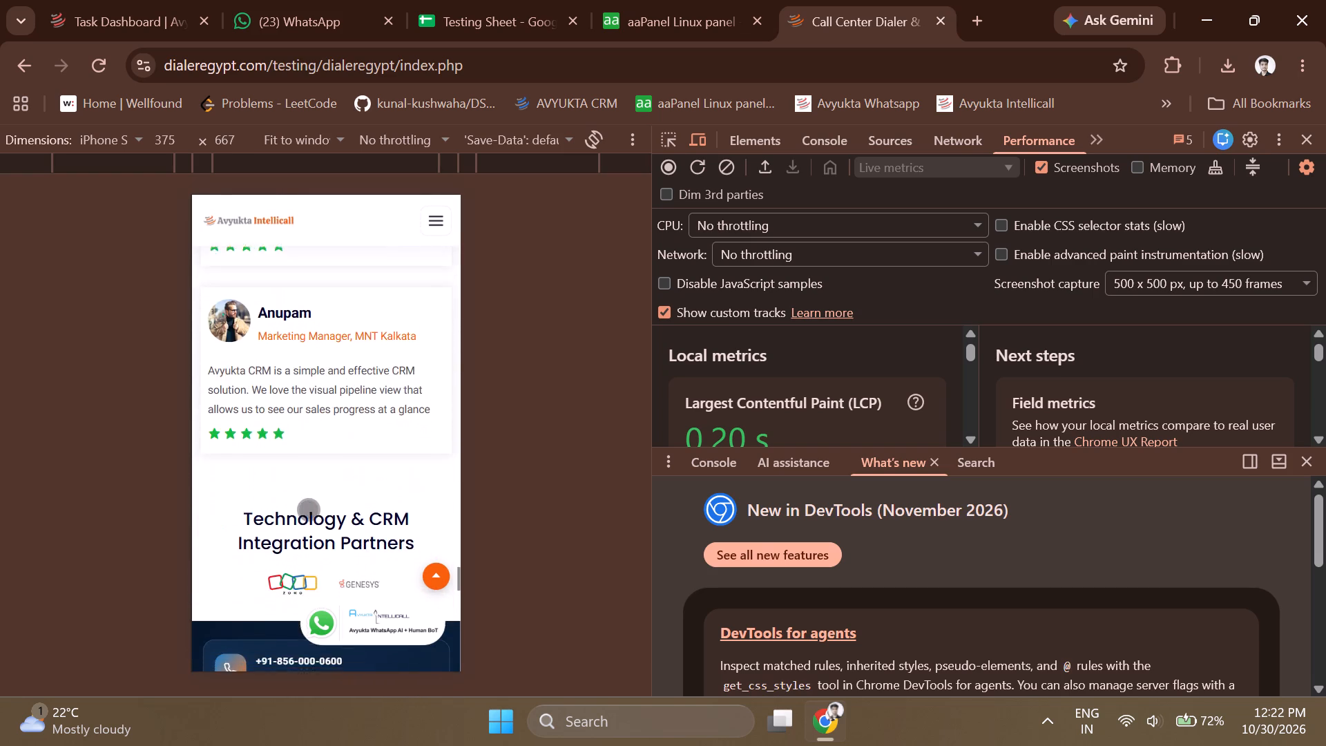
{"action": "scroll", "coordinate": [309, 510], "scroll_direction": "down", "scroll_amount": 9}
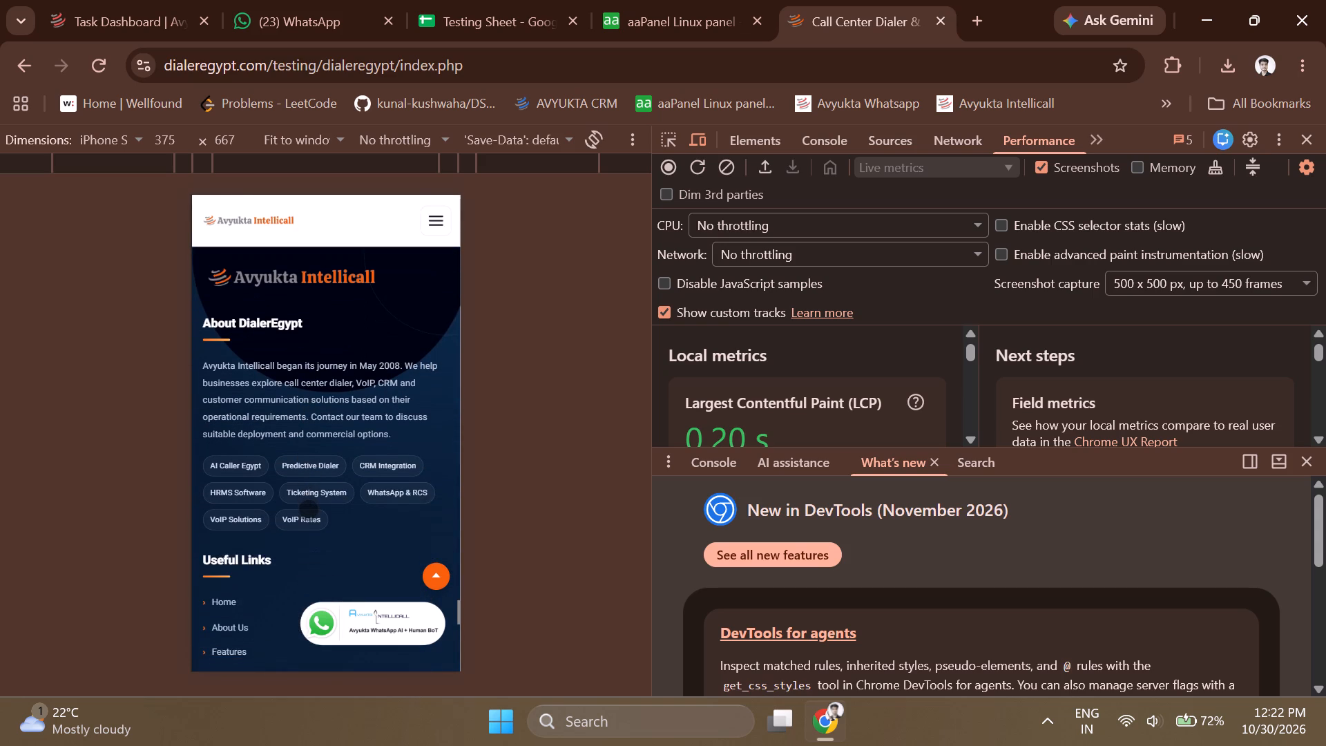
{"action": "scroll", "coordinate": [309, 510], "scroll_direction": "down", "scroll_amount": 4}
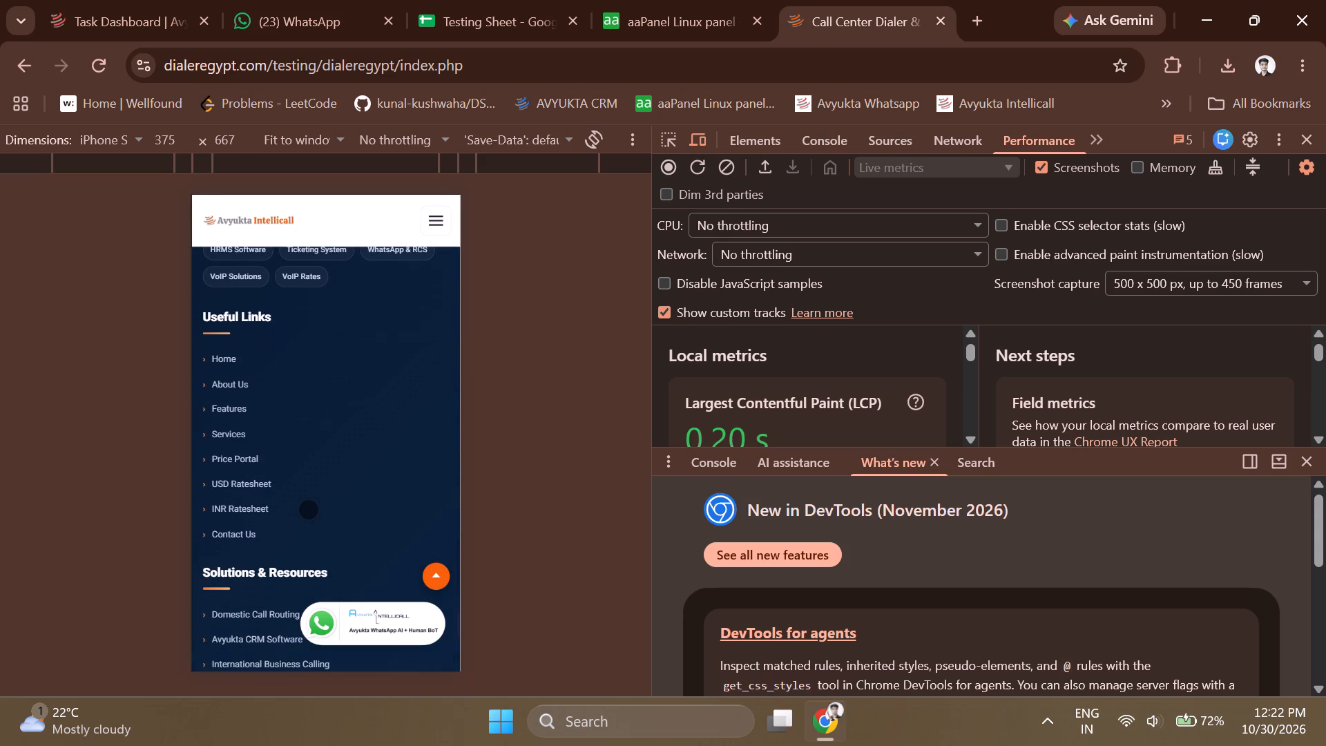
Examine the rest of the mobile home page's footer, from Useful Links down to the copyright notice.
{"action": "scroll", "coordinate": [309, 510], "scroll_direction": "down", "scroll_amount": 2}
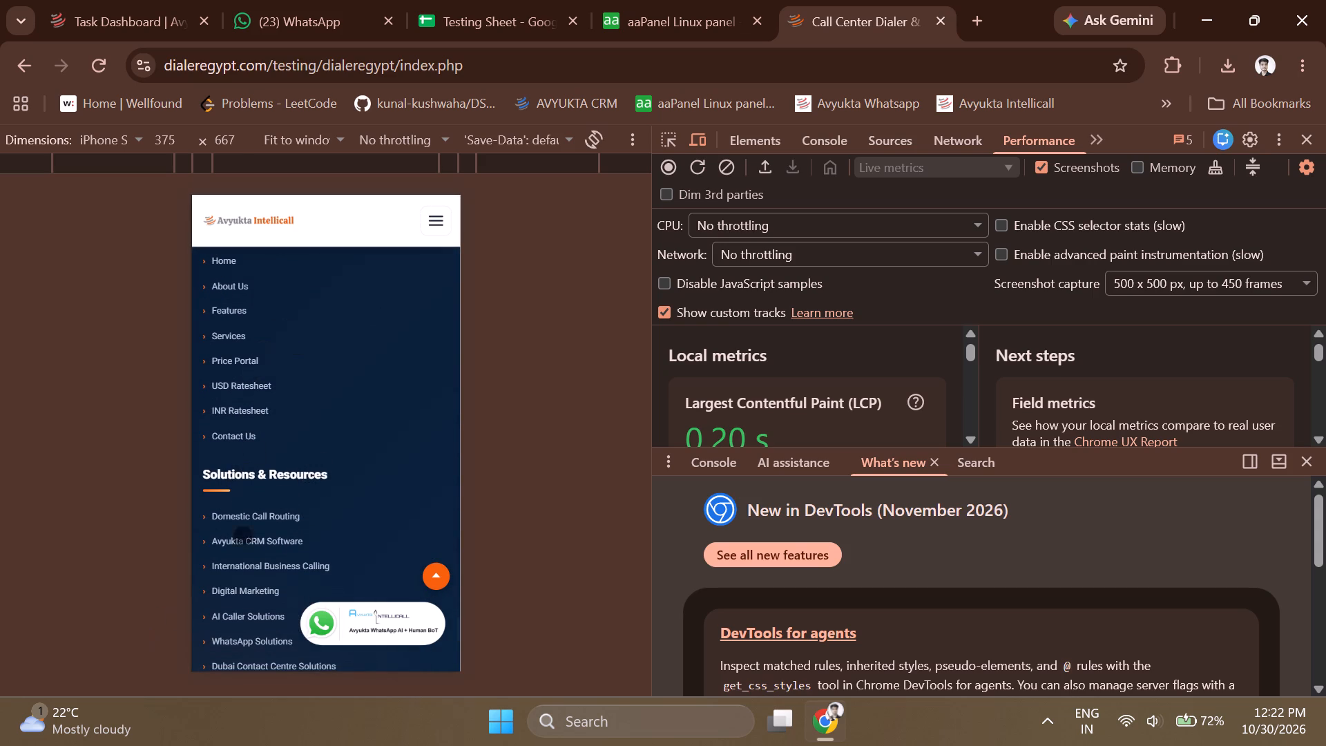
{"action": "scroll", "coordinate": [318, 463], "scroll_direction": "down", "scroll_amount": 7}
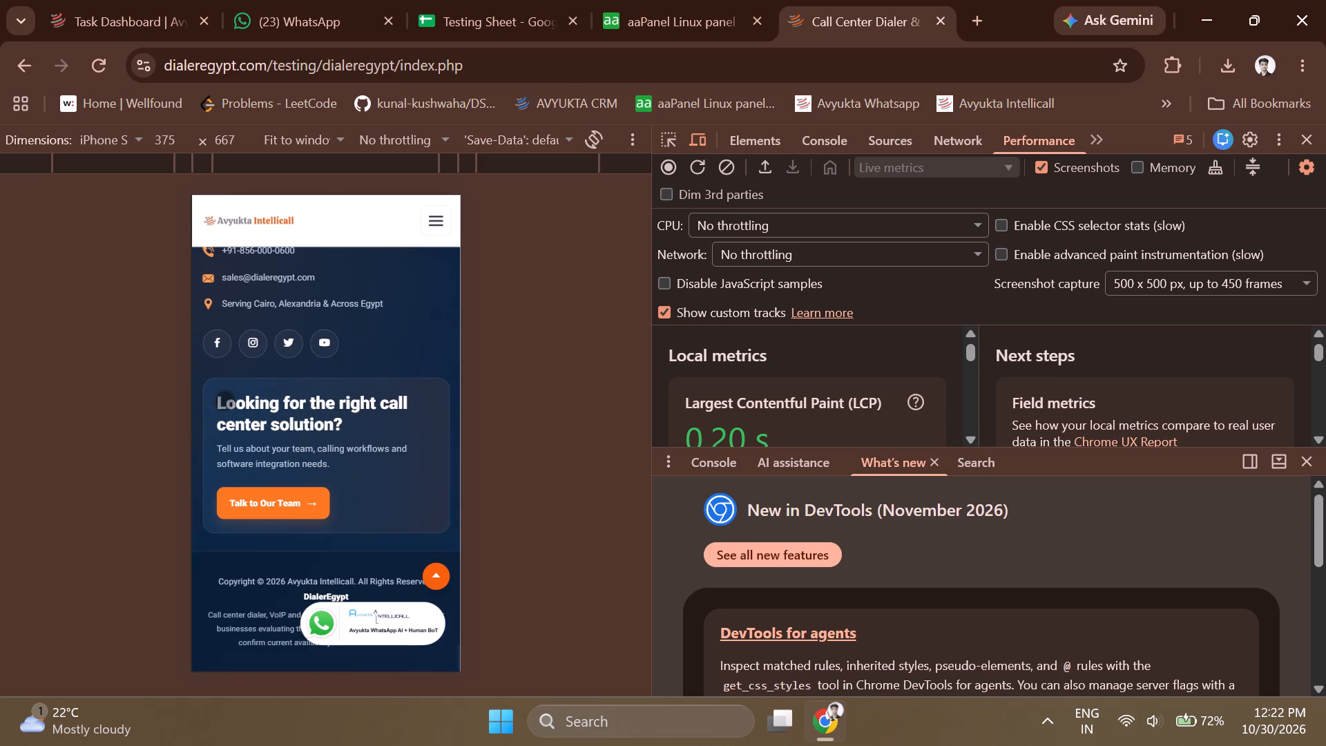
Open the Features page in mobile view and examine its layout from the hero section through the feature cards.
{"action": "left_click", "coordinate": [430, 222]}
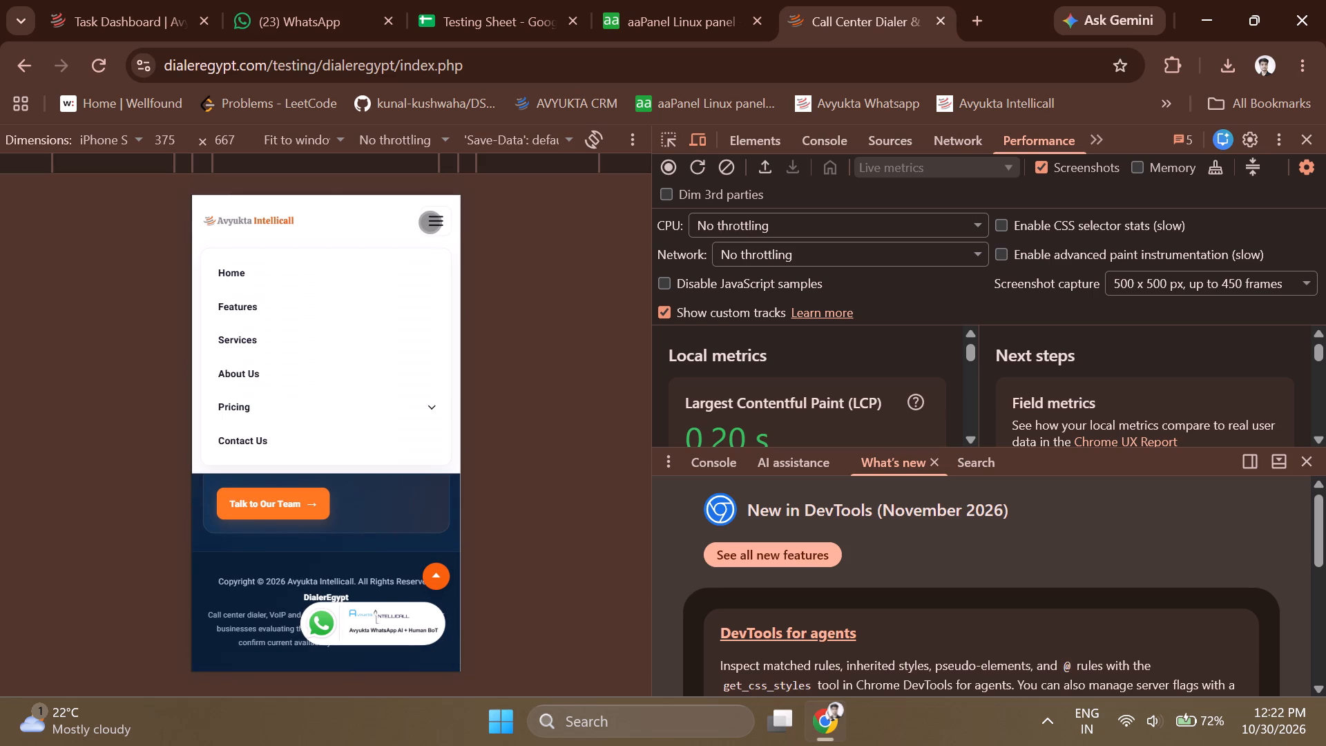
{"action": "left_click", "coordinate": [252, 307]}
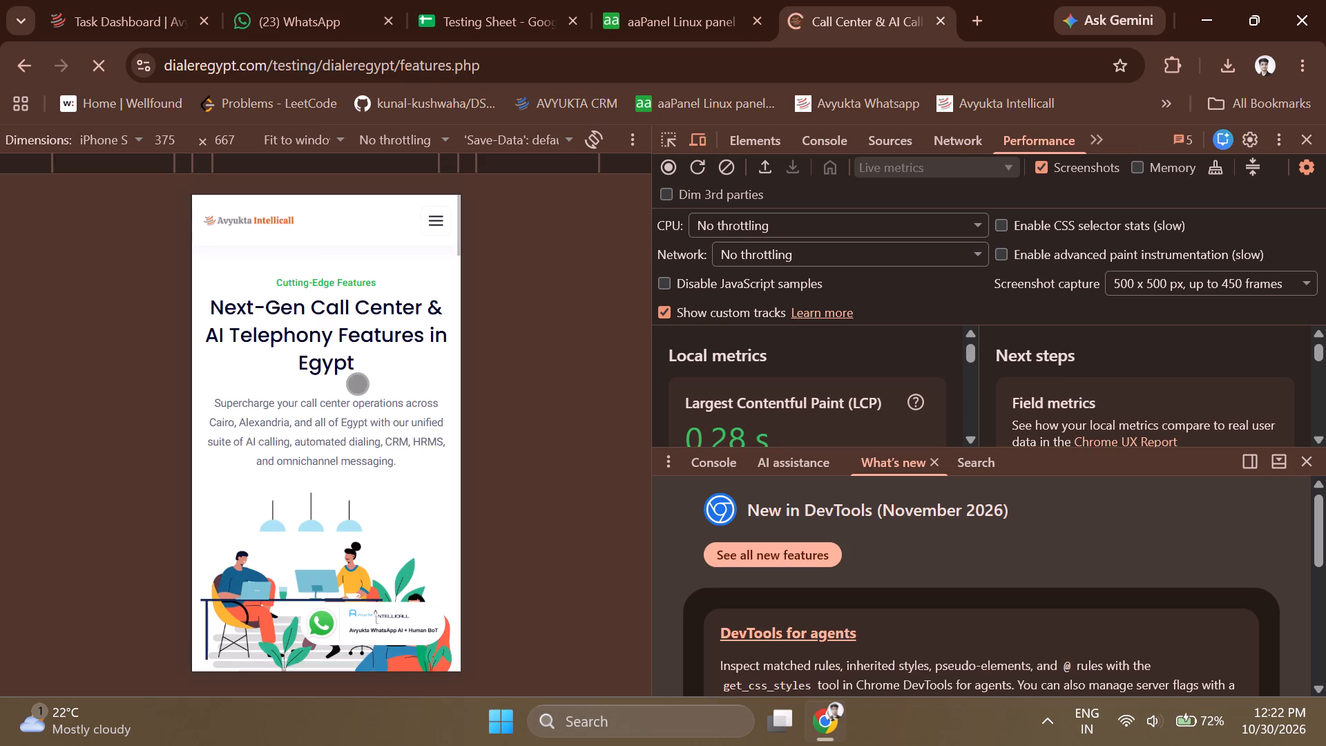
{"action": "scroll", "coordinate": [359, 382], "scroll_direction": "down", "scroll_amount": 5}
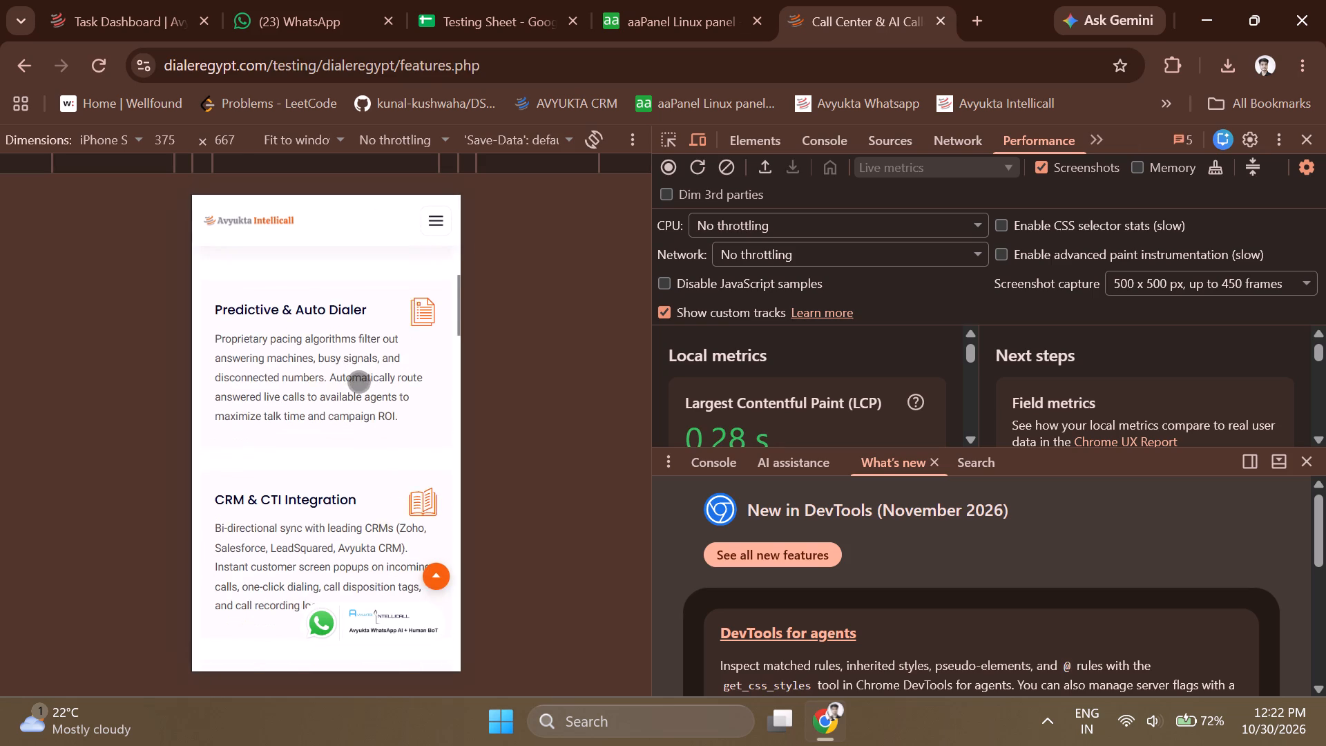
{"action": "scroll", "coordinate": [359, 382], "scroll_direction": "down", "scroll_amount": 6}
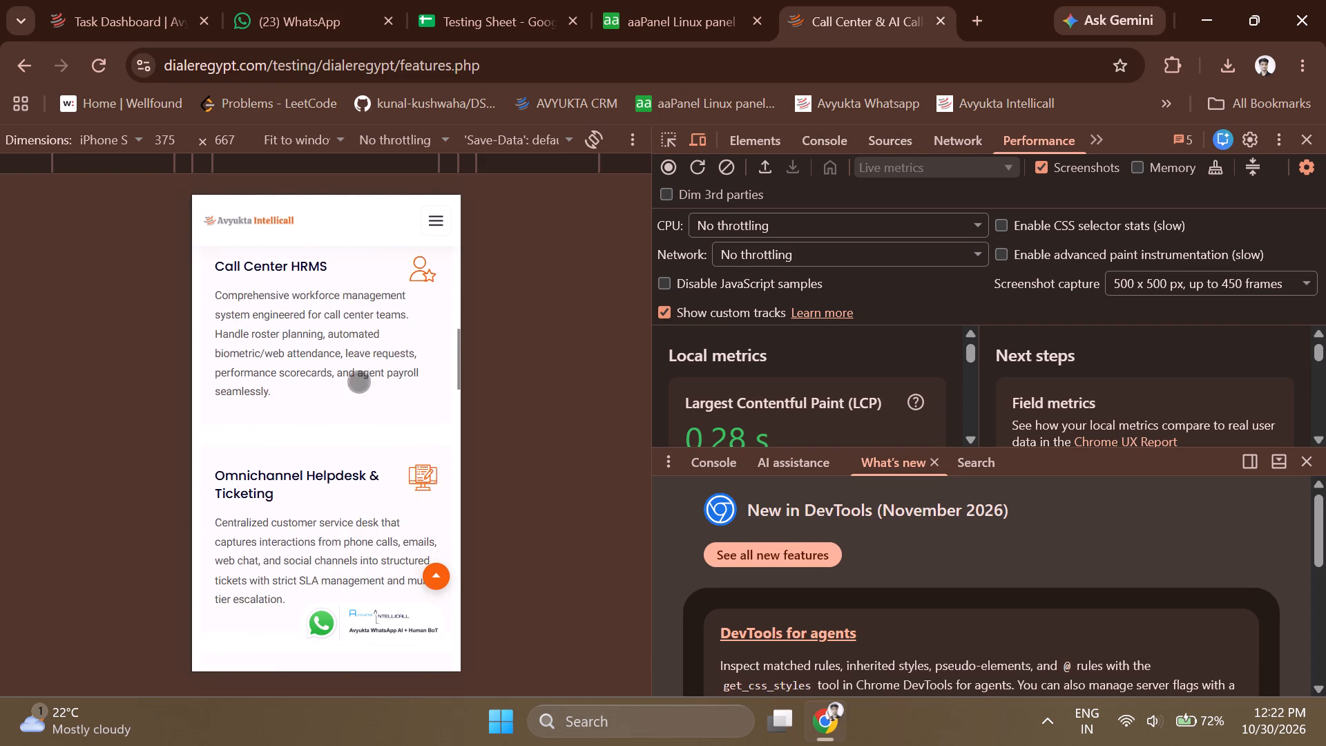
{"action": "scroll", "coordinate": [359, 382], "scroll_direction": "down", "scroll_amount": 7}
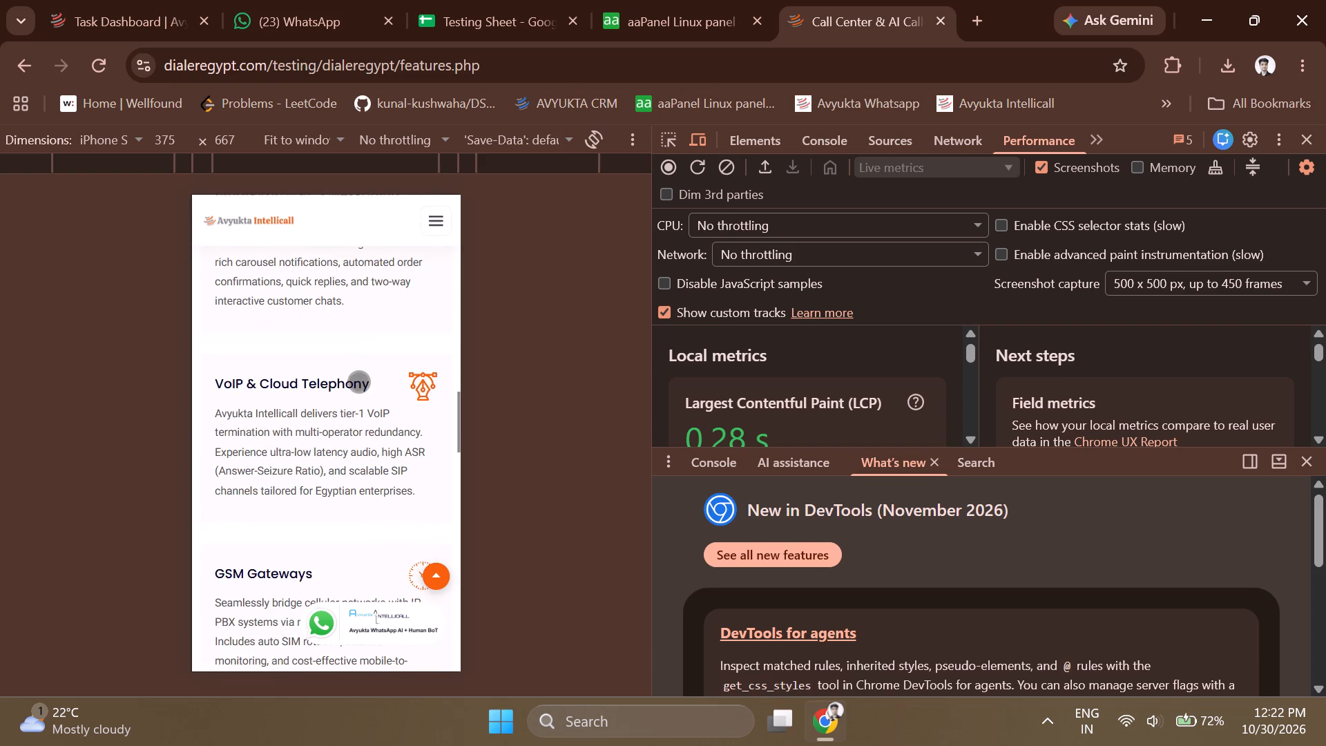
{"action": "scroll", "coordinate": [359, 382], "scroll_direction": "down", "scroll_amount": 8}
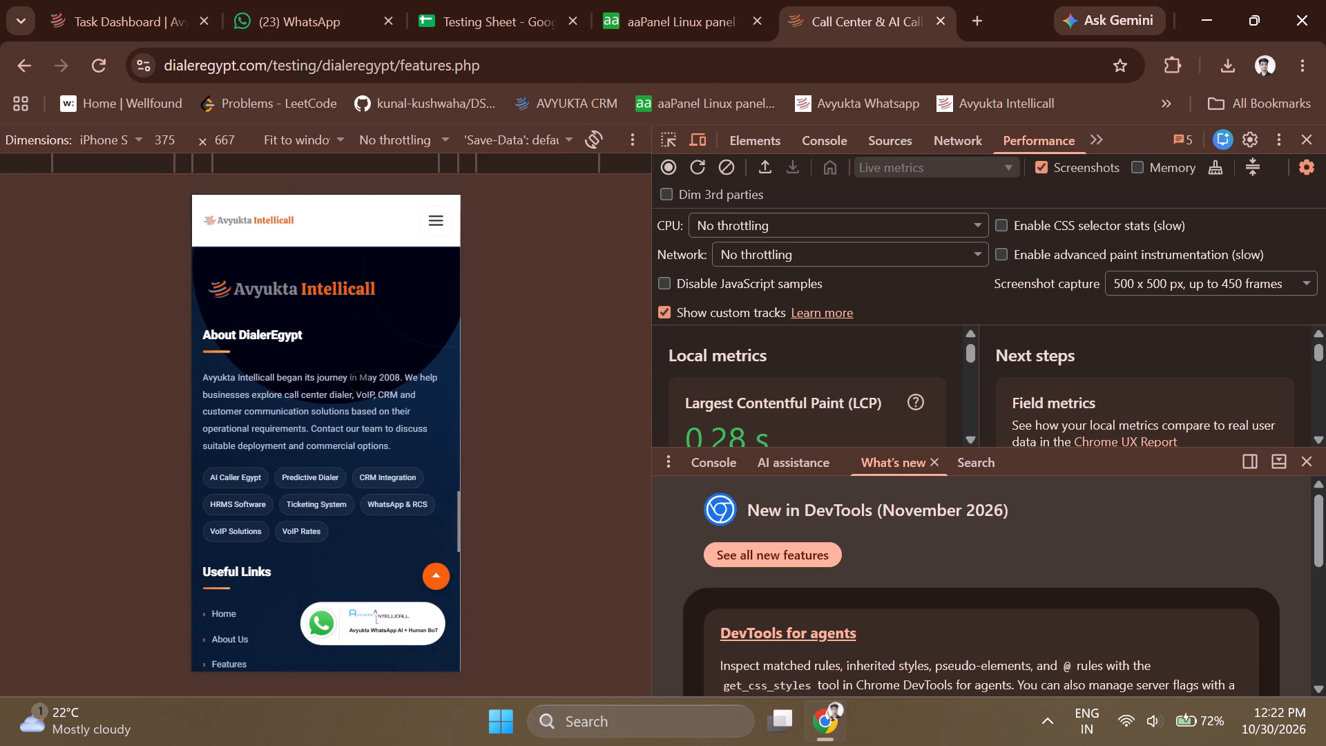
Examine the Features page's mobile footer, including its link lists, contact details and call-to-action card, and go back to the page top.
{"action": "scroll", "coordinate": [359, 382], "scroll_direction": "down", "scroll_amount": 2}
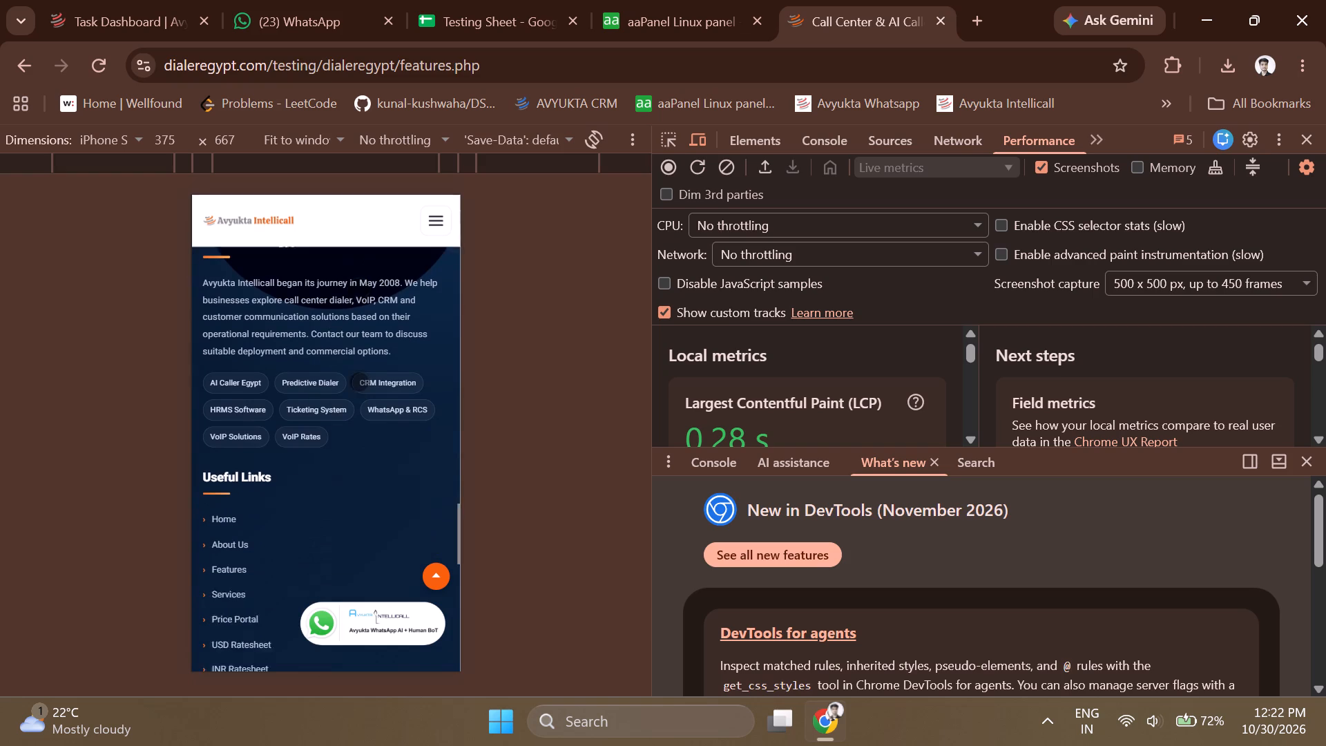
{"action": "scroll", "coordinate": [359, 382], "scroll_direction": "down", "scroll_amount": 1}
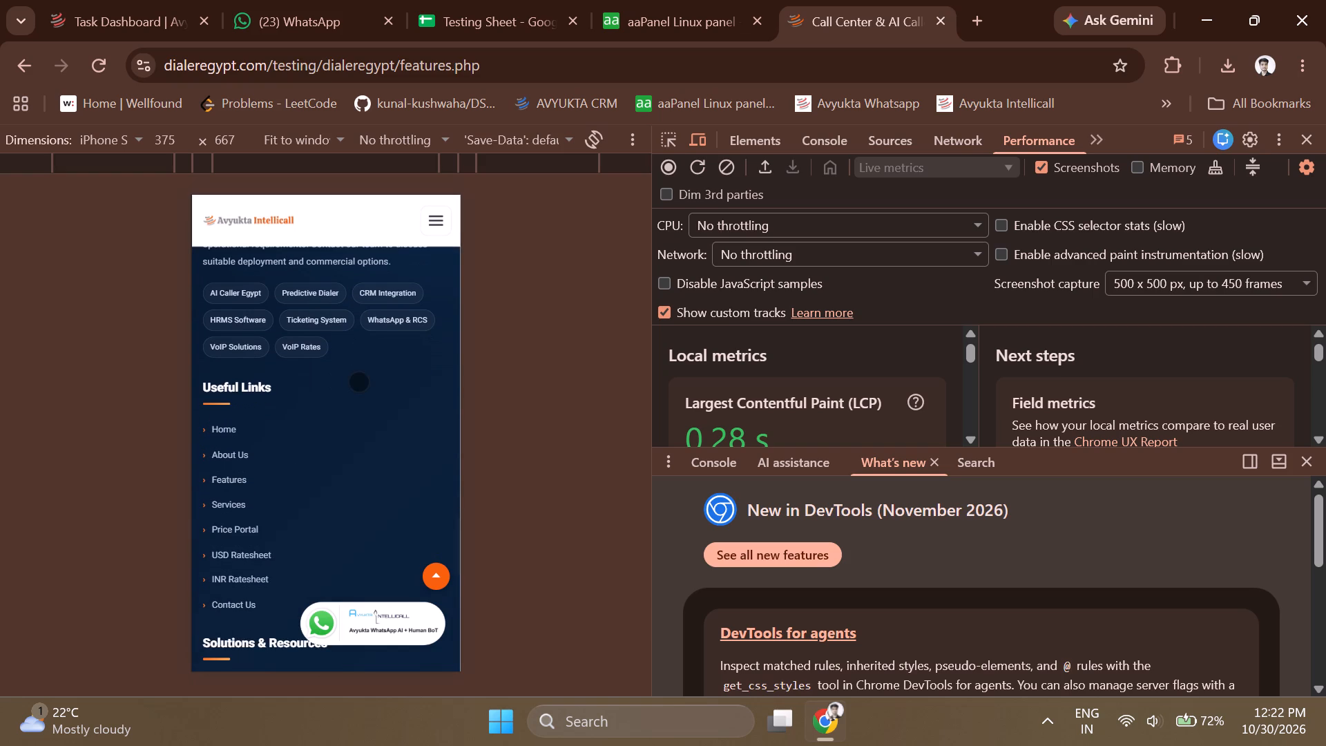
{"action": "scroll", "coordinate": [359, 382], "scroll_direction": "down", "scroll_amount": 3}
{"action": "scroll", "coordinate": [302, 364], "scroll_direction": "down", "scroll_amount": 3}
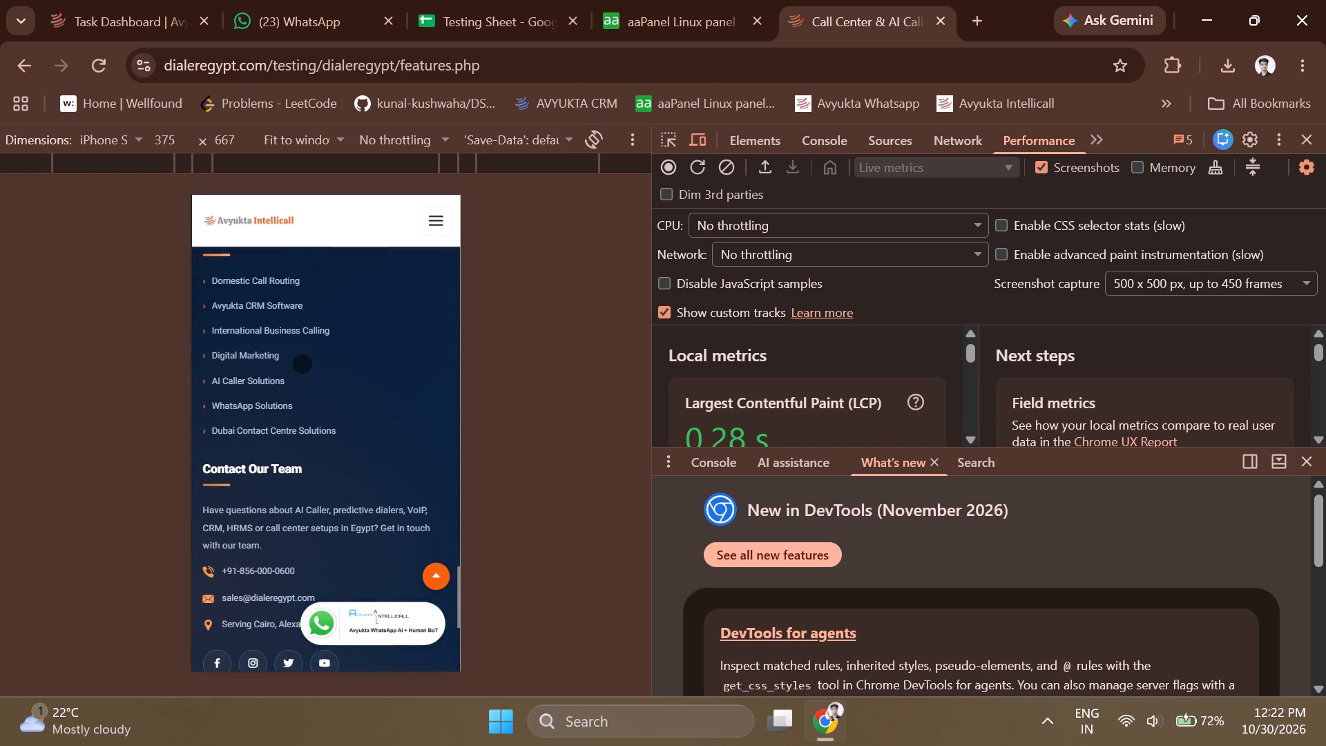
{"action": "scroll", "coordinate": [302, 364], "scroll_direction": "down", "scroll_amount": 3}
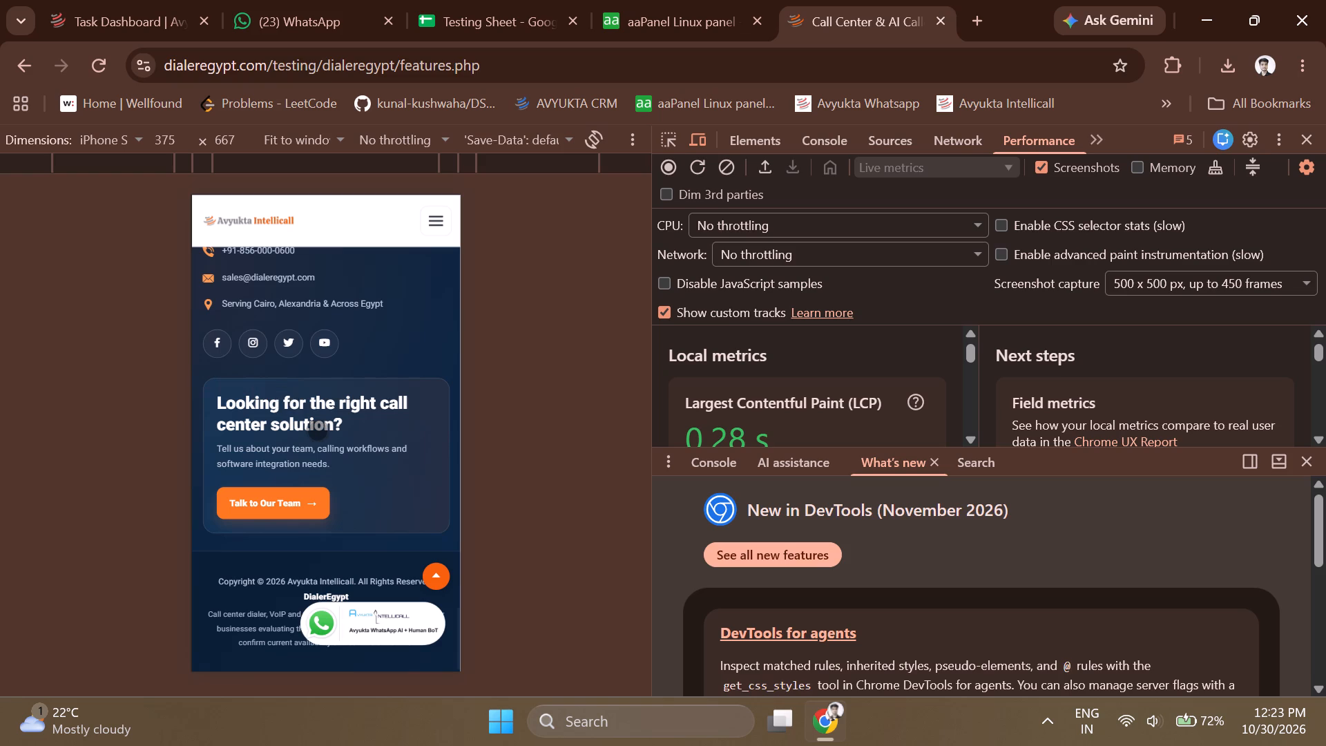
{"action": "scroll", "coordinate": [318, 431], "scroll_direction": "down", "scroll_amount": 2}
{"action": "scroll", "coordinate": [318, 431], "scroll_direction": "up", "scroll_amount": 19}
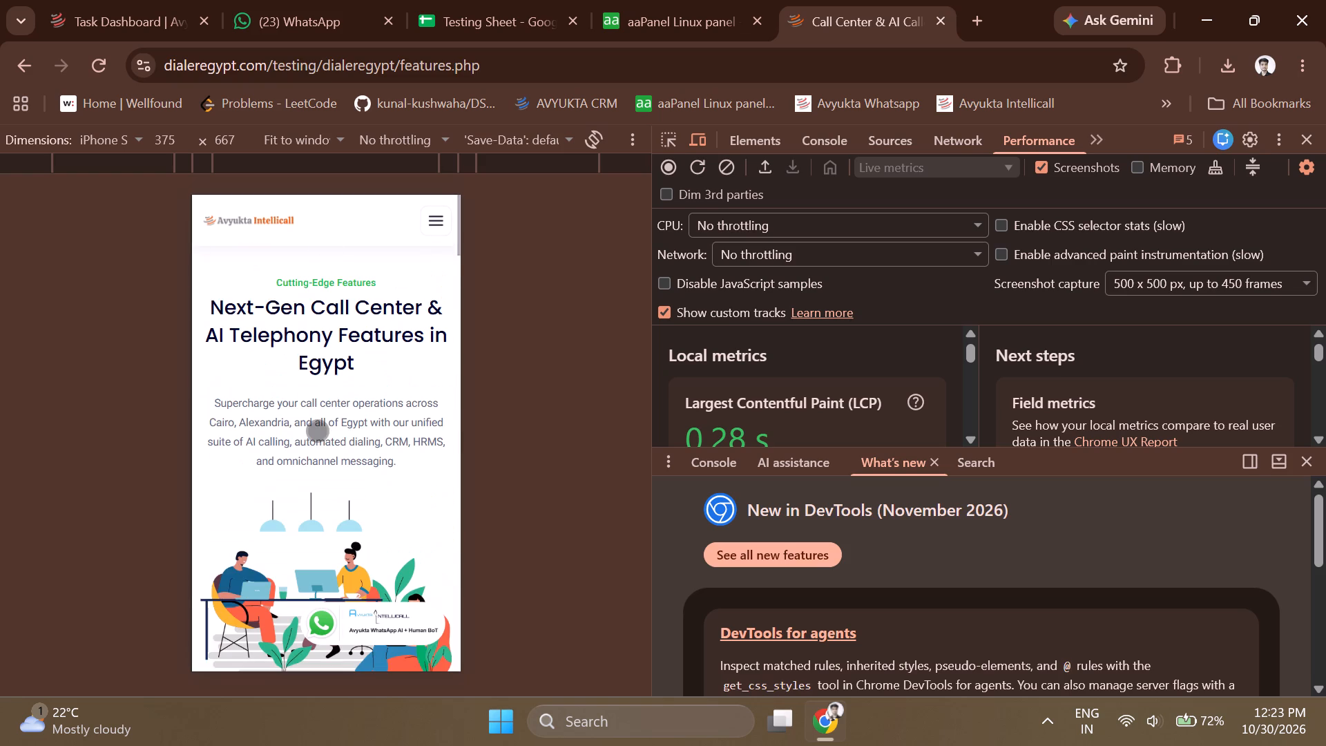
Open the About Us page from the mobile navigation and close the developer tools to restore the desktop view.
{"action": "left_click", "coordinate": [432, 220]}
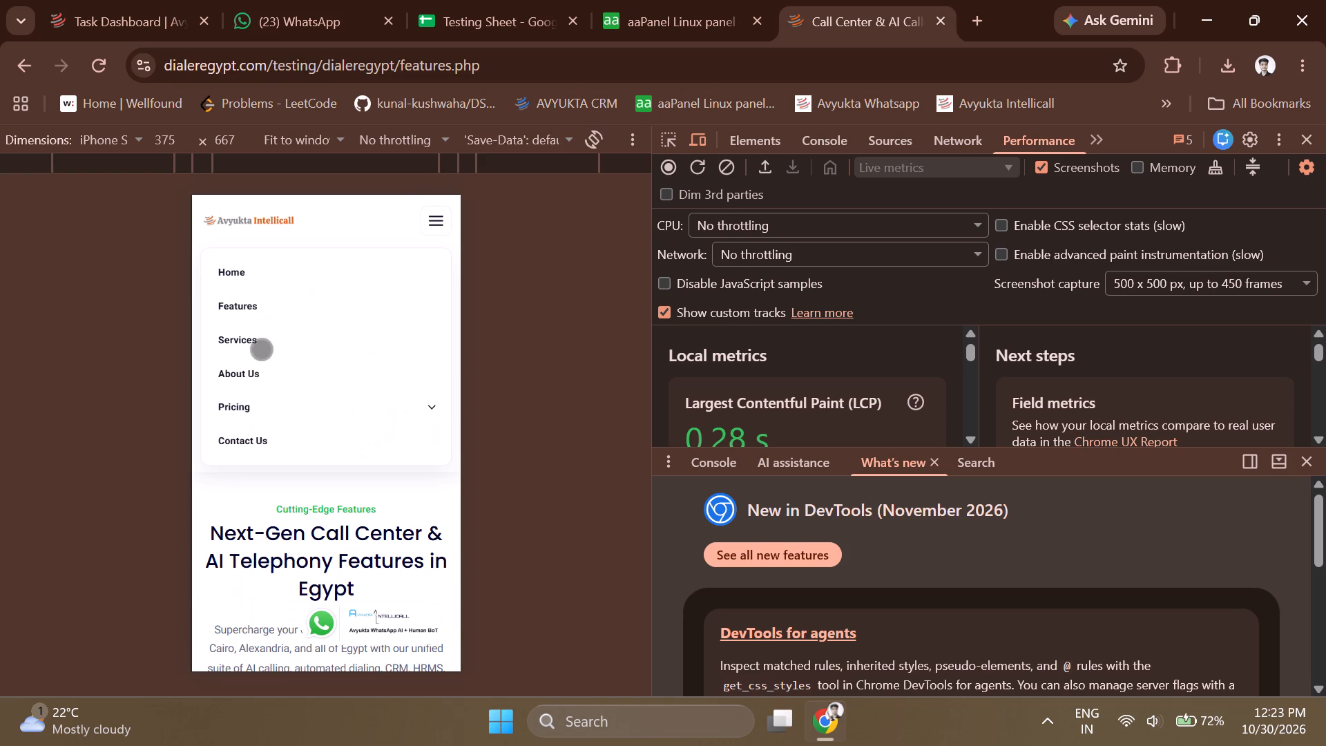
{"action": "left_click", "coordinate": [252, 375]}
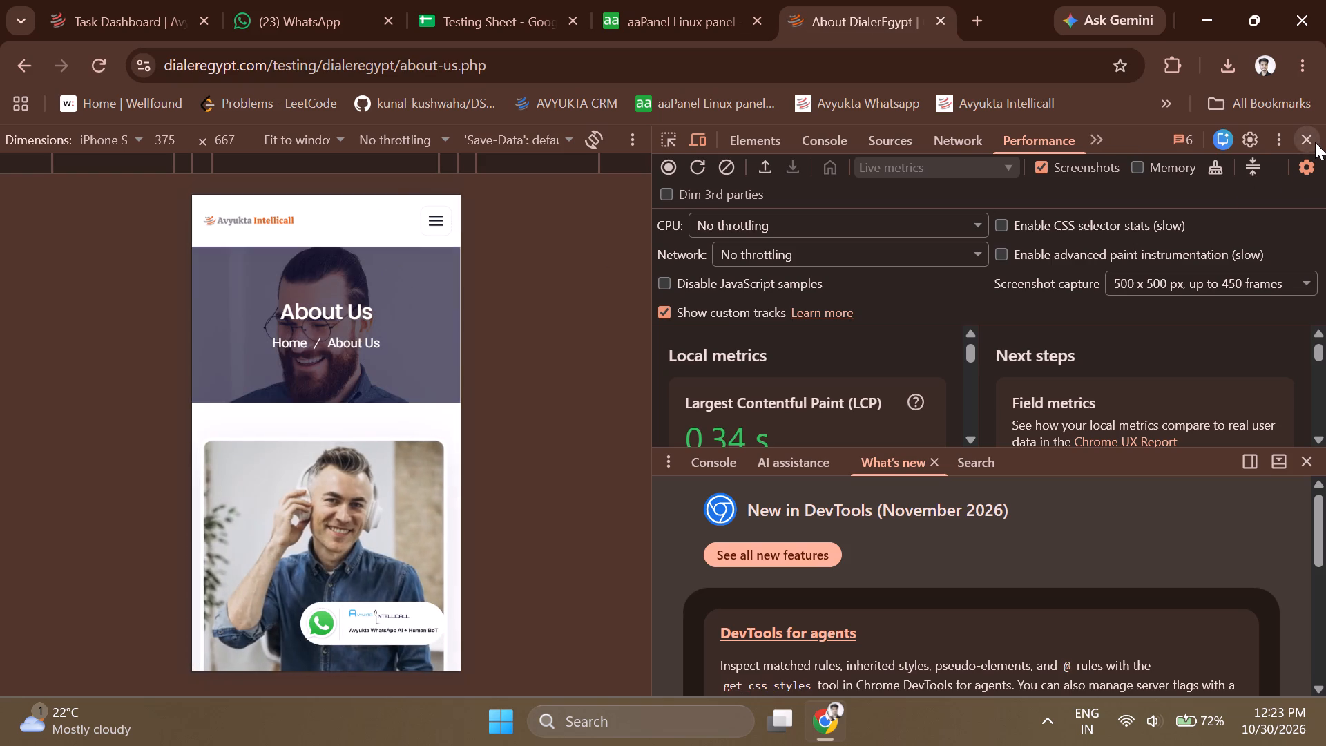
{"action": "left_click", "coordinate": [1314, 141]}
{"action": "scroll", "coordinate": [1011, 353], "scroll_direction": "up", "scroll_amount": 2}
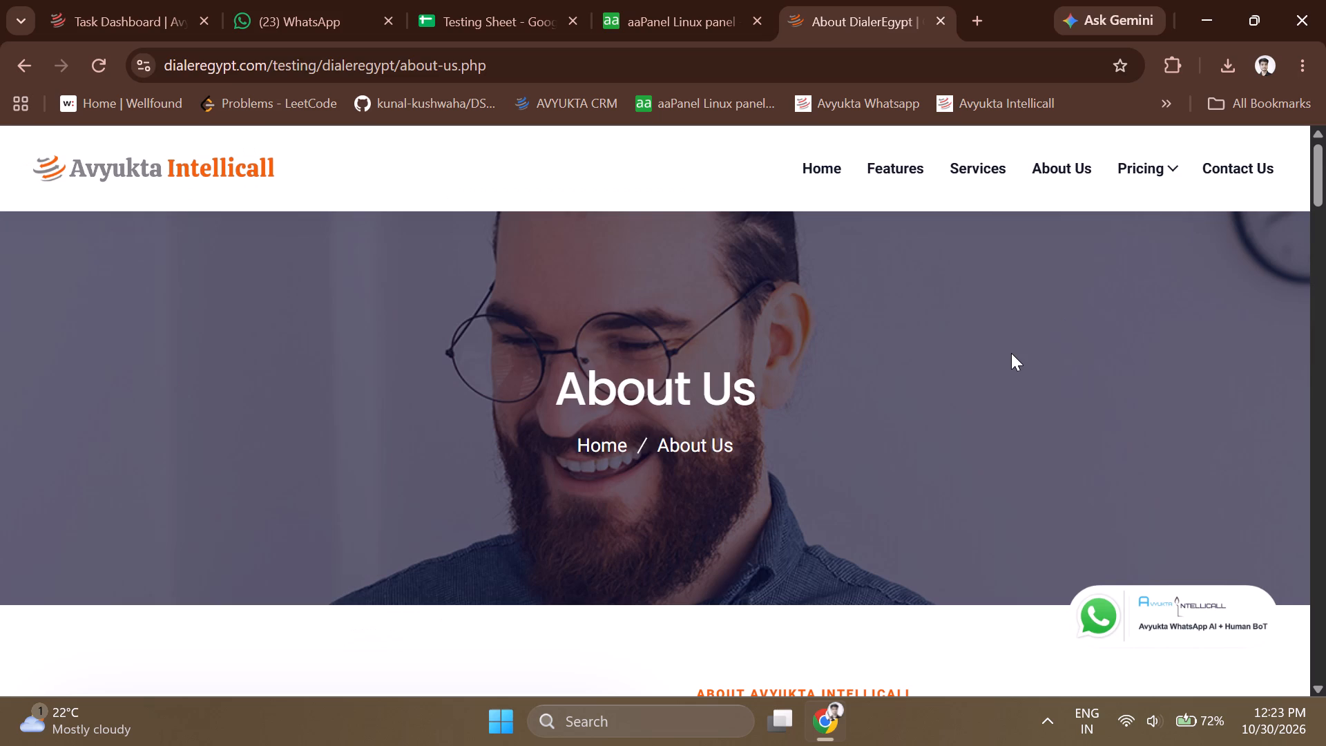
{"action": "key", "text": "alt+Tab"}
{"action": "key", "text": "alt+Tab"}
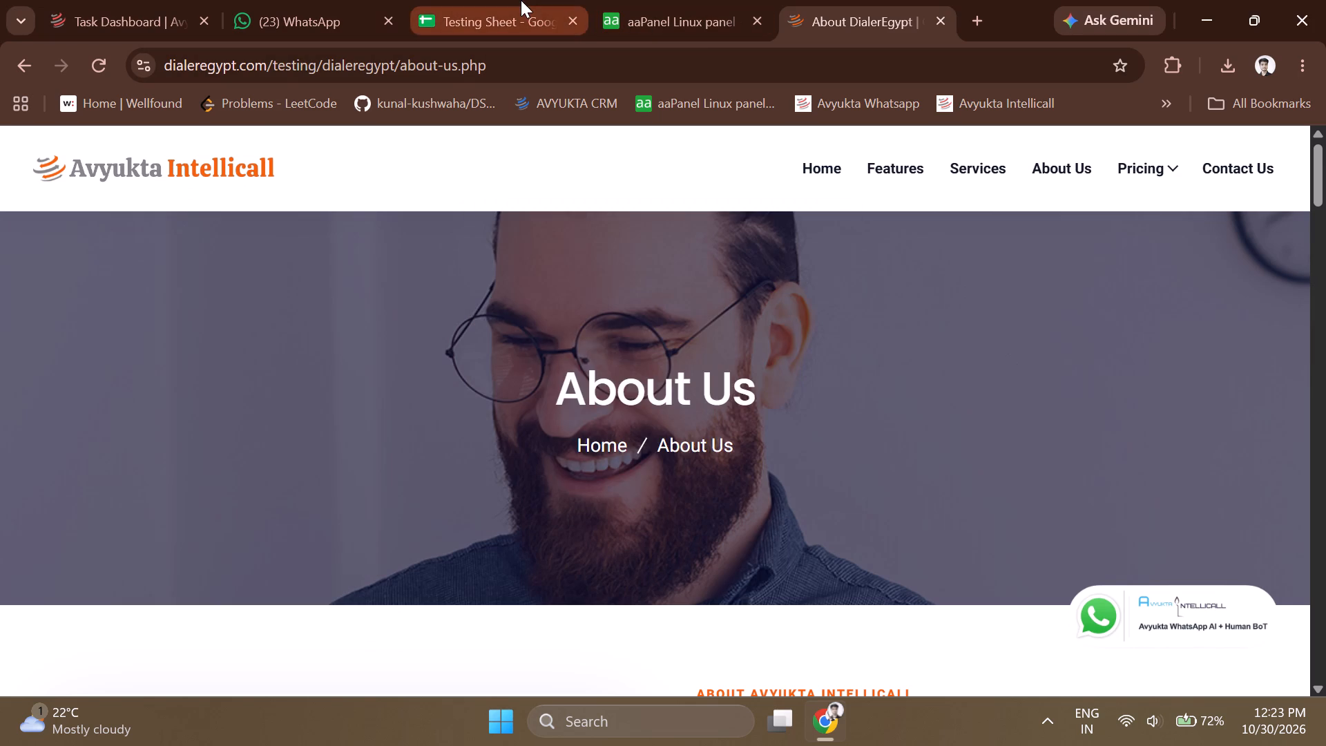
Switch to the Testing Sheet and add issue 6 to cell E11: "Active page is not working.".
{"action": "left_click", "coordinate": [521, 0]}
{"action": "type", "text": "6. Active page"}
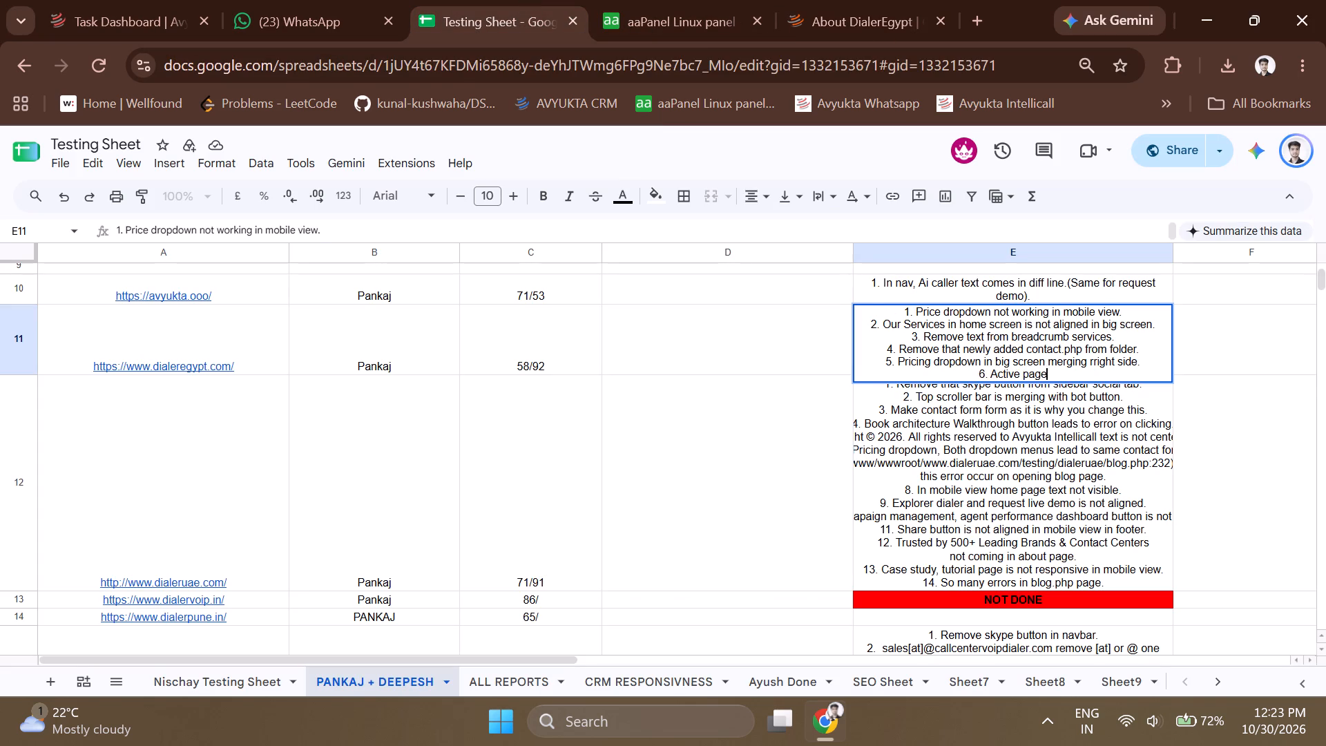
{"action": "key", "text": "space"}
{"action": "type", "text": "is"}
{"action": "key", "text": "space"}
{"action": "type", "text": "nor"}
{"action": "key", "text": "space"}
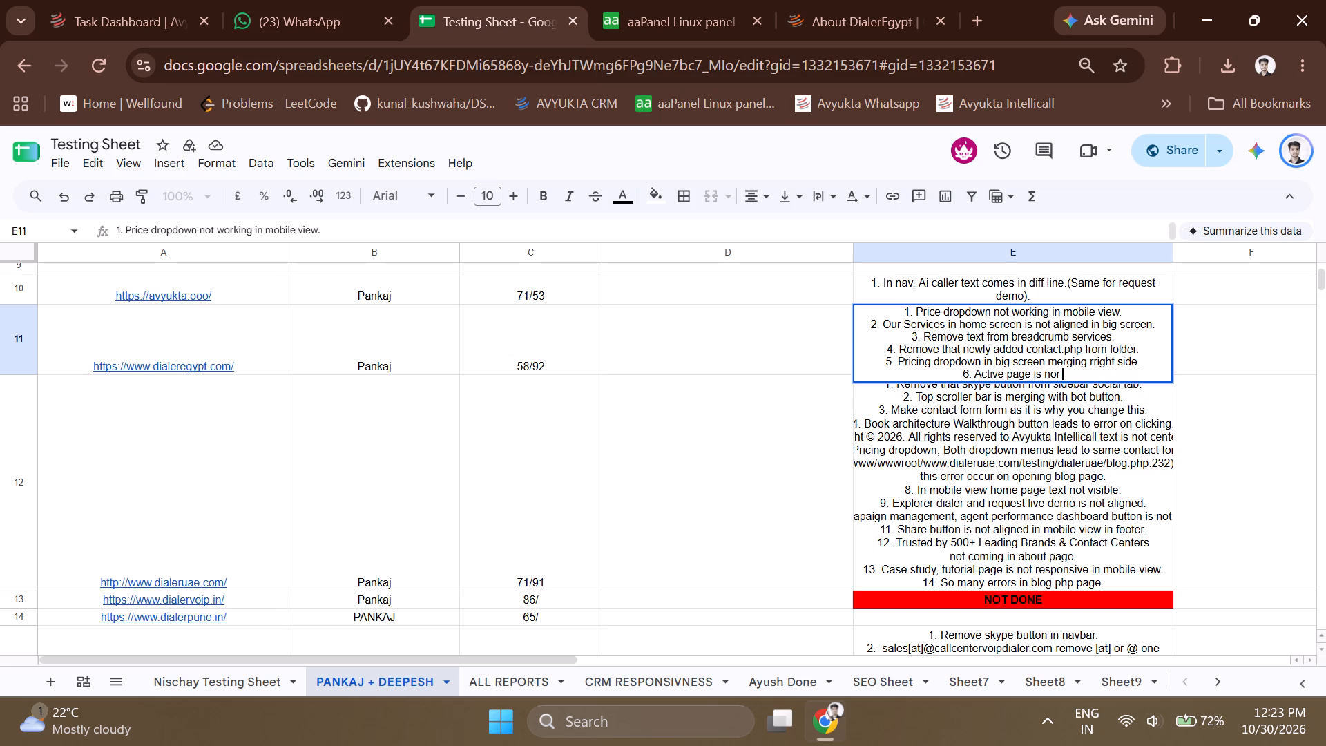
{"action": "key", "text": "BackSpace"}
{"action": "key", "text": "BackSpace"}
{"action": "type", "text": "t working"}
{"action": "key", "text": "period"}
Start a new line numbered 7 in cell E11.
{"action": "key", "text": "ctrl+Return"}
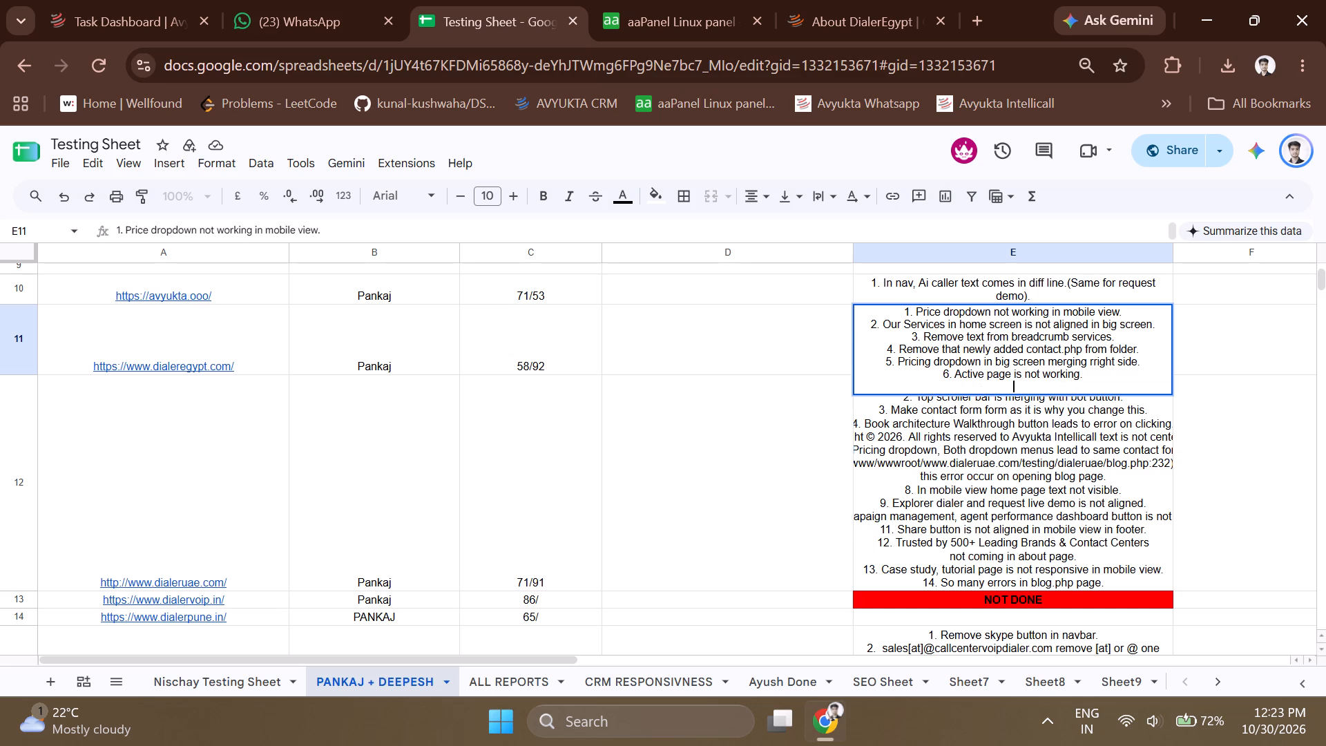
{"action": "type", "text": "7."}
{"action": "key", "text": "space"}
Open the avyukta.in site in a new tab, check how its Pricing dropdown behaves, and return to the DialerEgypt About Us page.
{"action": "key", "text": "alt+Tab"}
{"action": "left_click", "coordinate": [978, 19]}
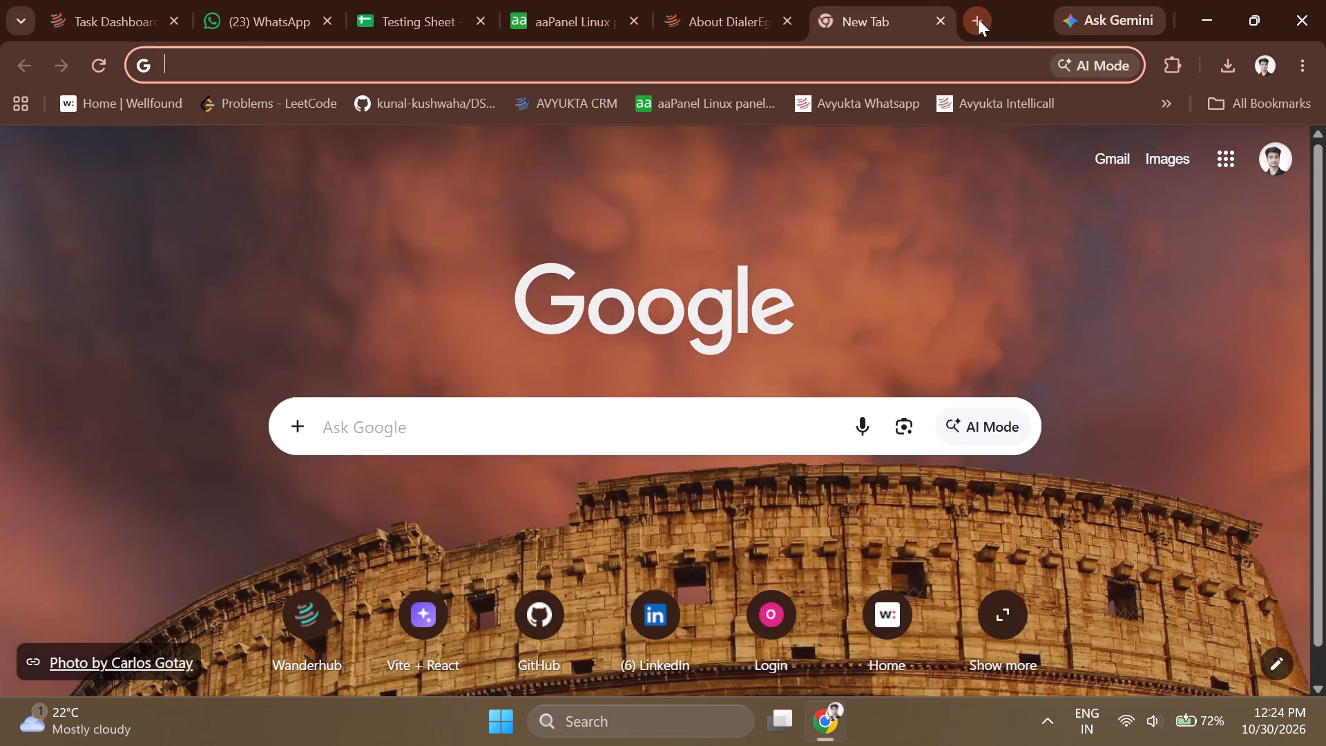
{"action": "type", "text": "avyukta"}
{"action": "key", "text": "Return"}
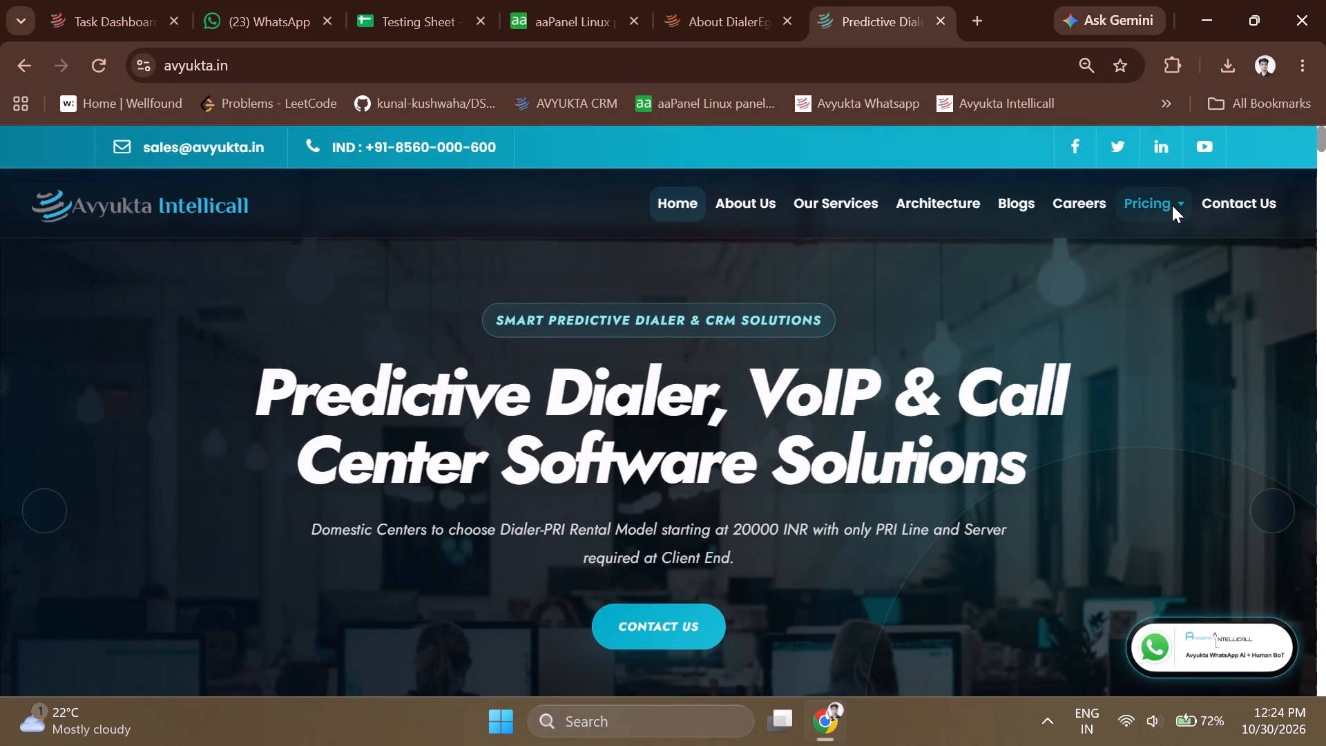
{"action": "left_click", "coordinate": [1172, 205]}
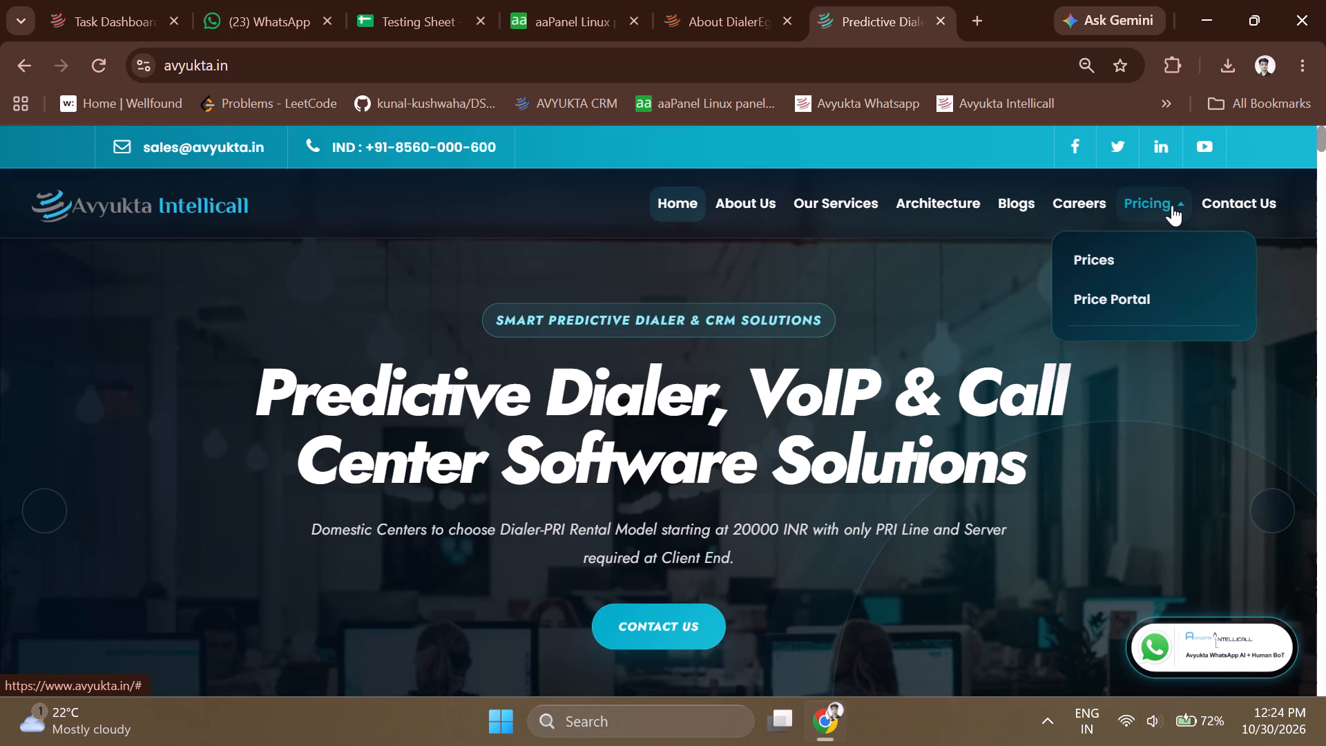
{"action": "left_click", "coordinate": [1172, 205]}
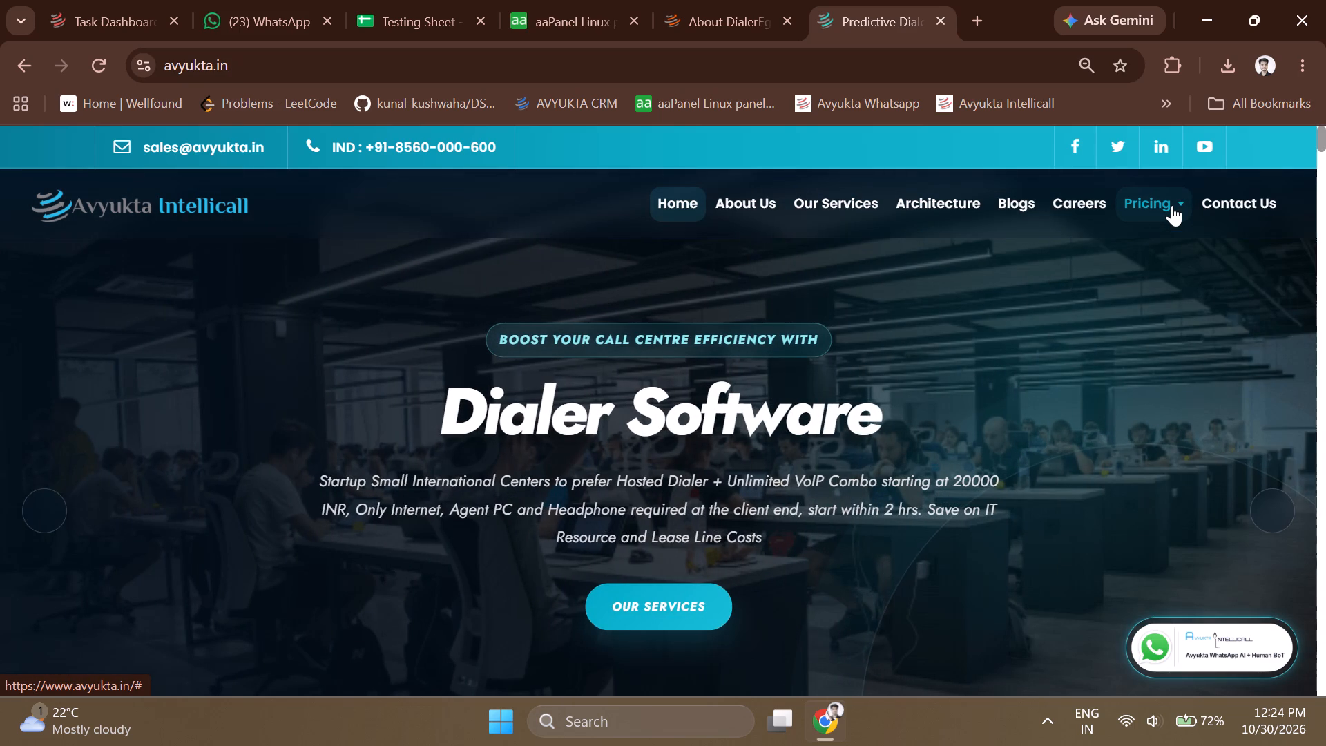
{"action": "left_click", "coordinate": [746, 0]}
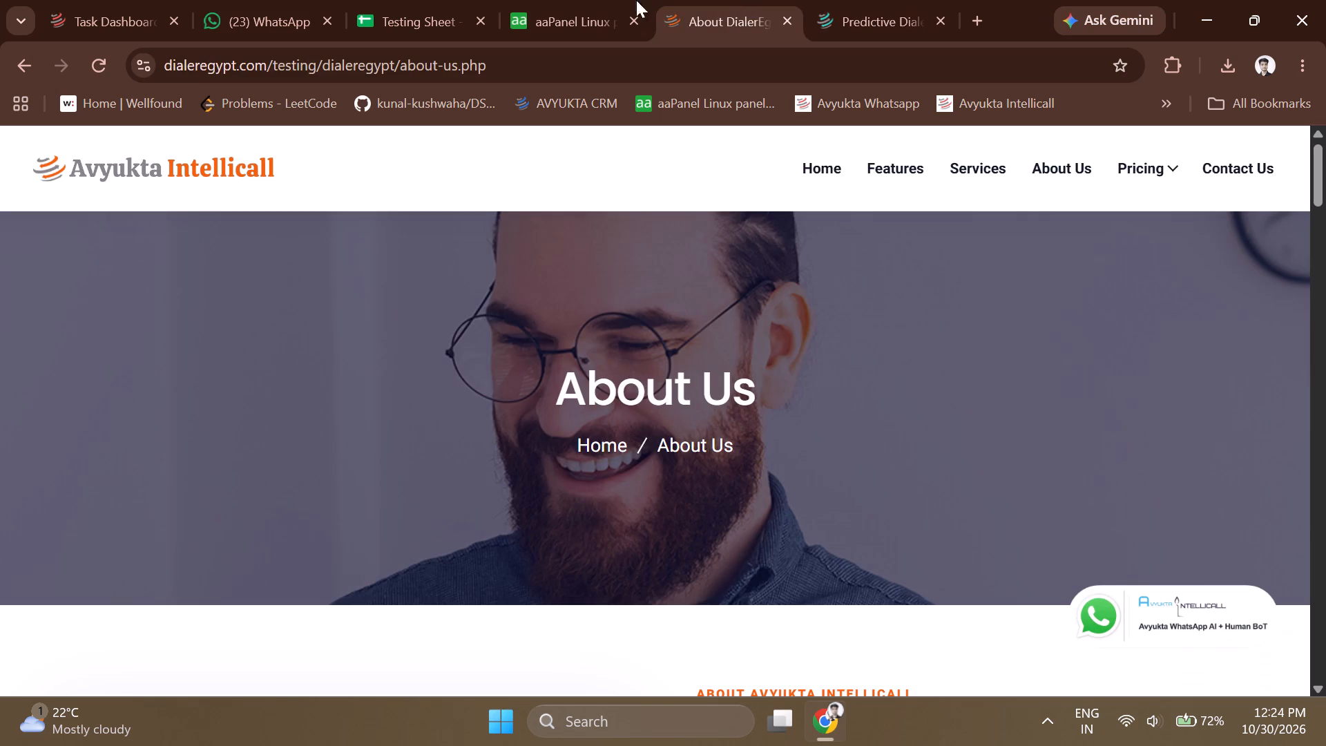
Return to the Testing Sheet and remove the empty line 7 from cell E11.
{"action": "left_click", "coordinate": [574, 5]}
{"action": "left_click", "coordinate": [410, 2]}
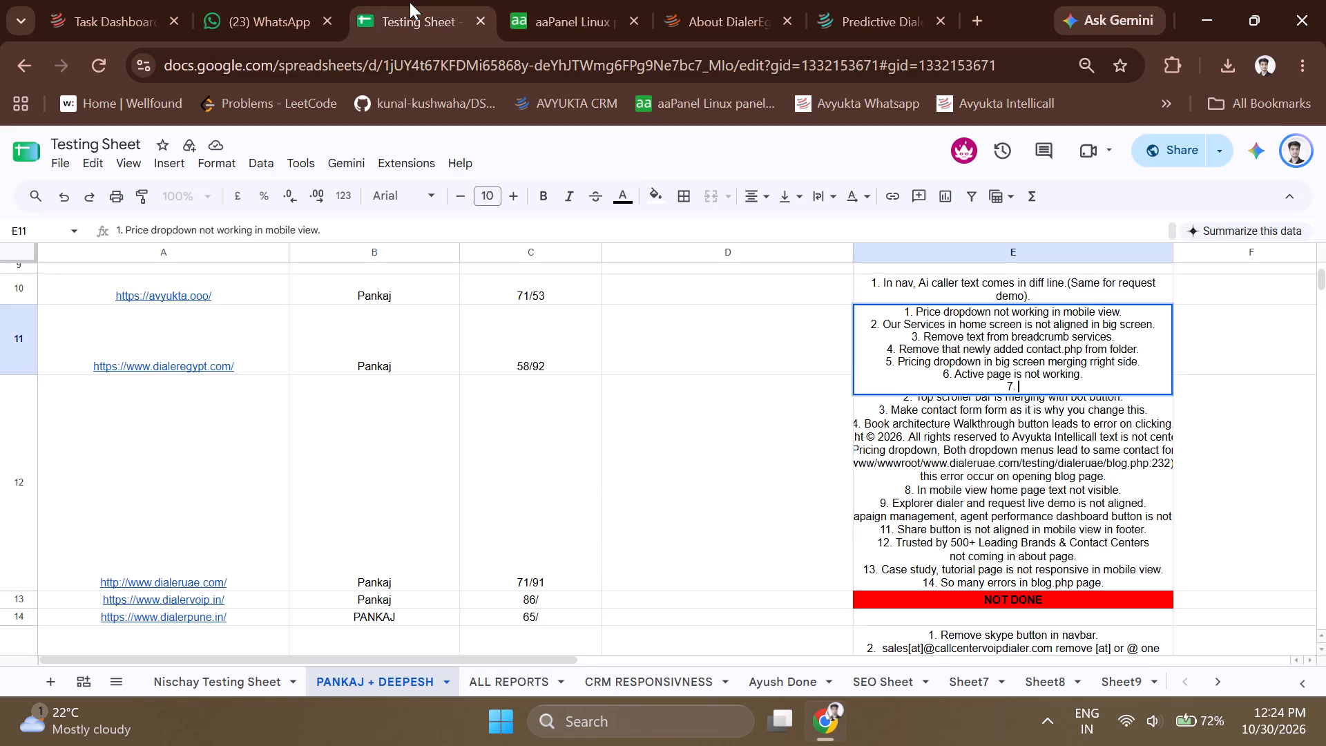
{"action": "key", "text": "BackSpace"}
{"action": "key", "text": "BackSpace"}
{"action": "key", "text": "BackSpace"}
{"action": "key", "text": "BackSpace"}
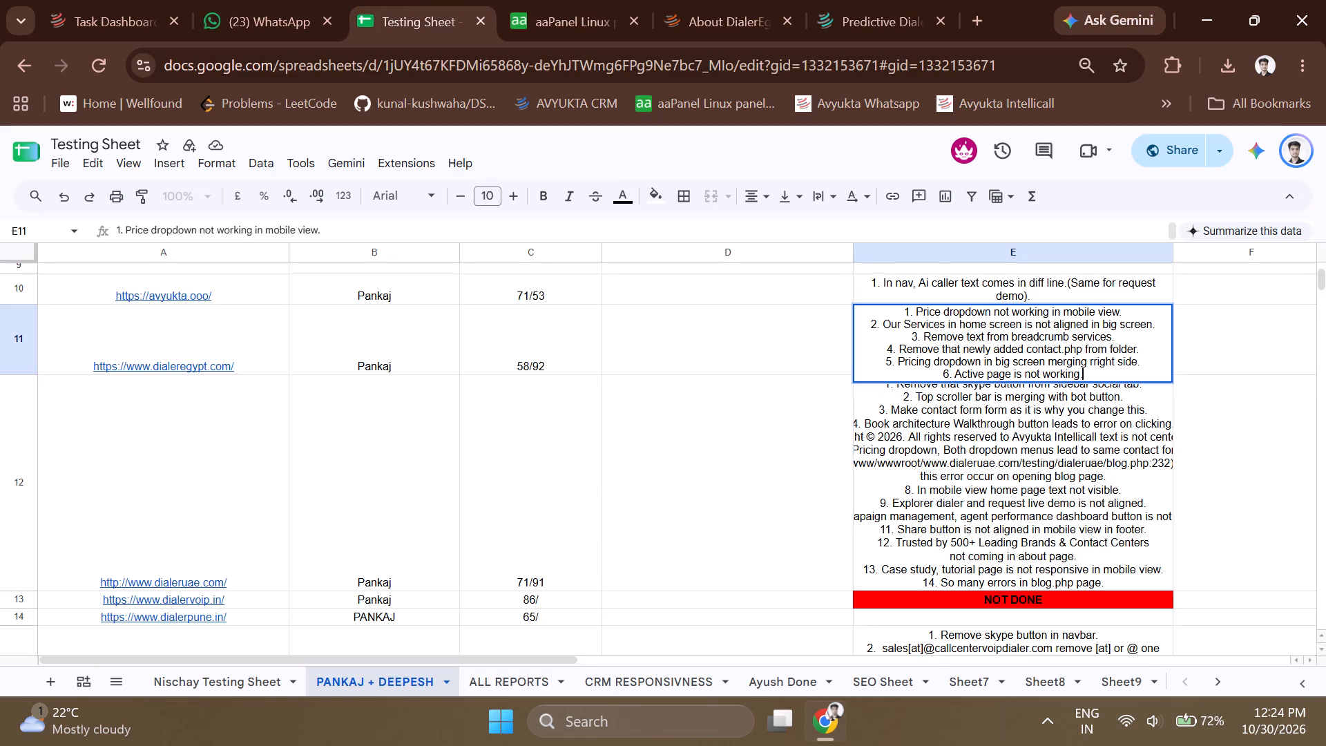
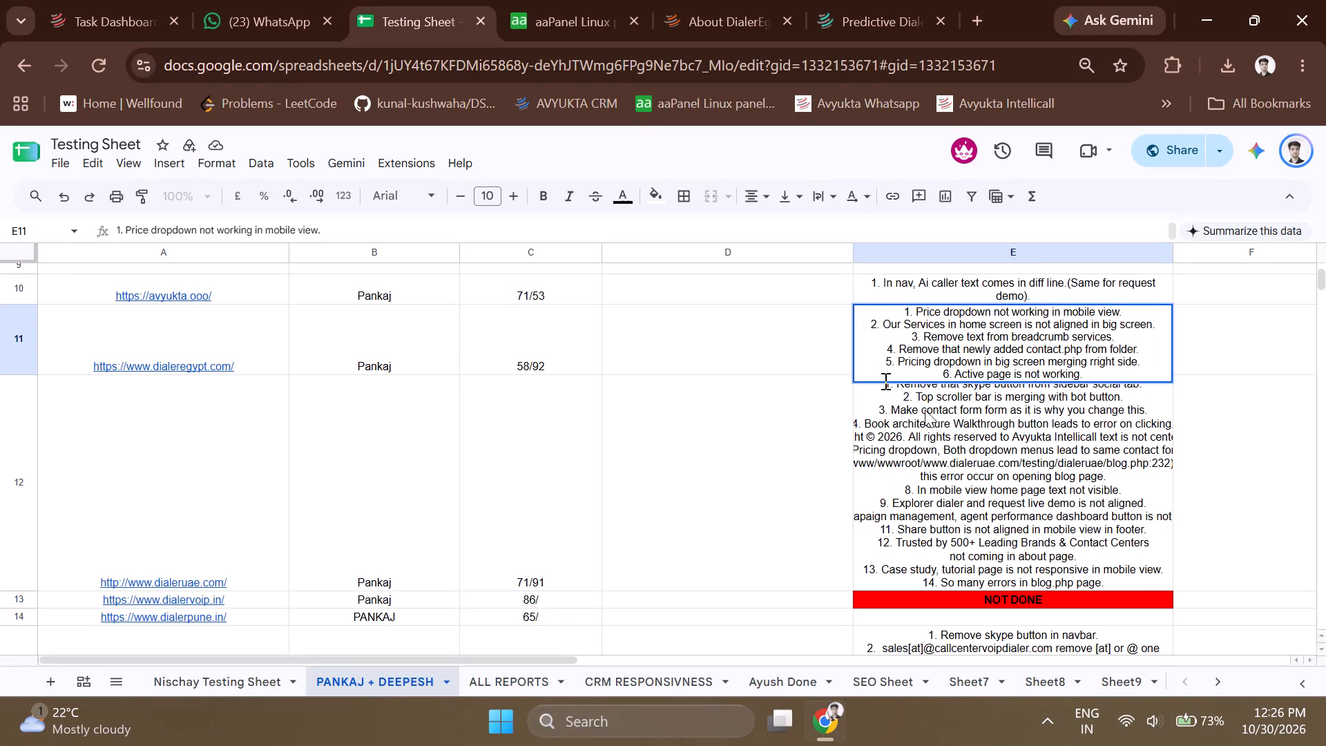
Finish editing the issue list in cell E11 and select that cell again.
{"action": "left_click", "coordinate": [967, 448]}
{"action": "left_click", "coordinate": [1020, 321]}
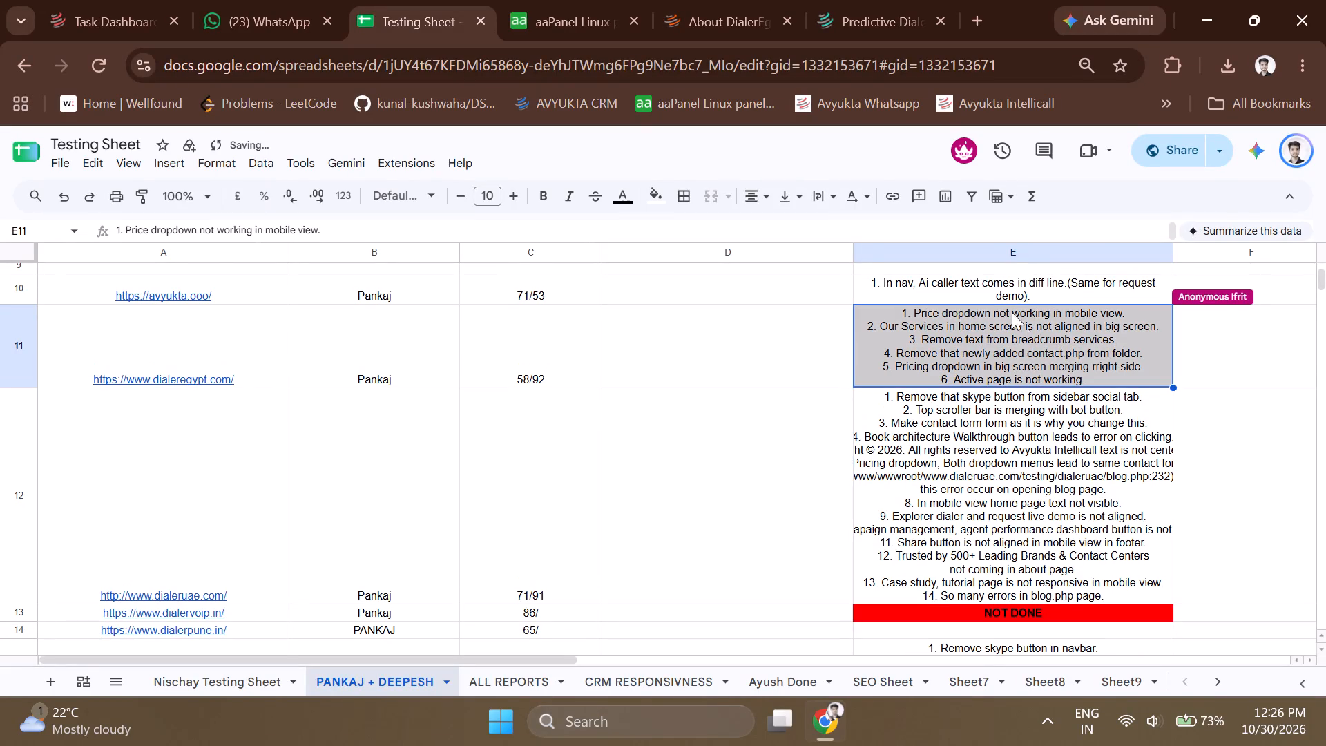
Return to the DialerEgypt About Us page, follow its Home breadcrumb link, and examine the home page's desktop layout.
{"action": "left_click", "coordinate": [677, 0]}
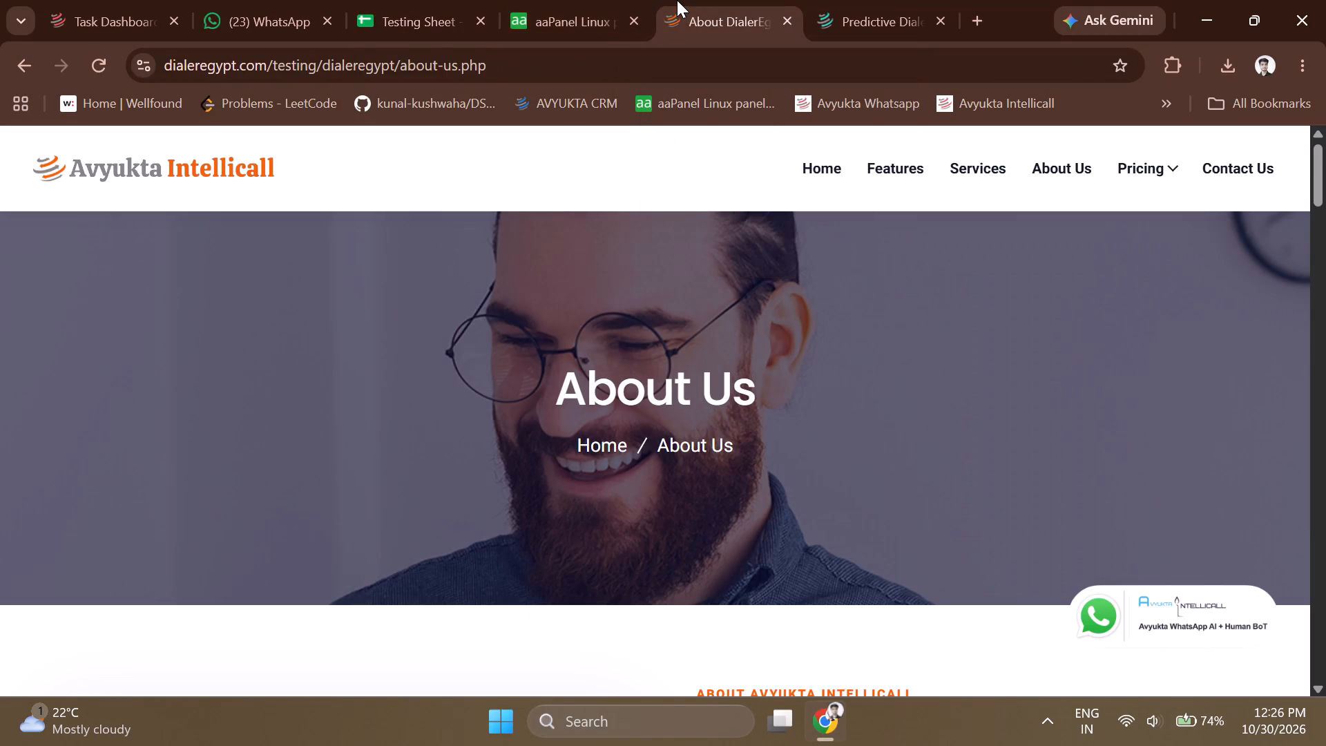
{"action": "scroll", "coordinate": [720, 745], "scroll_direction": "down", "scroll_amount": 9}
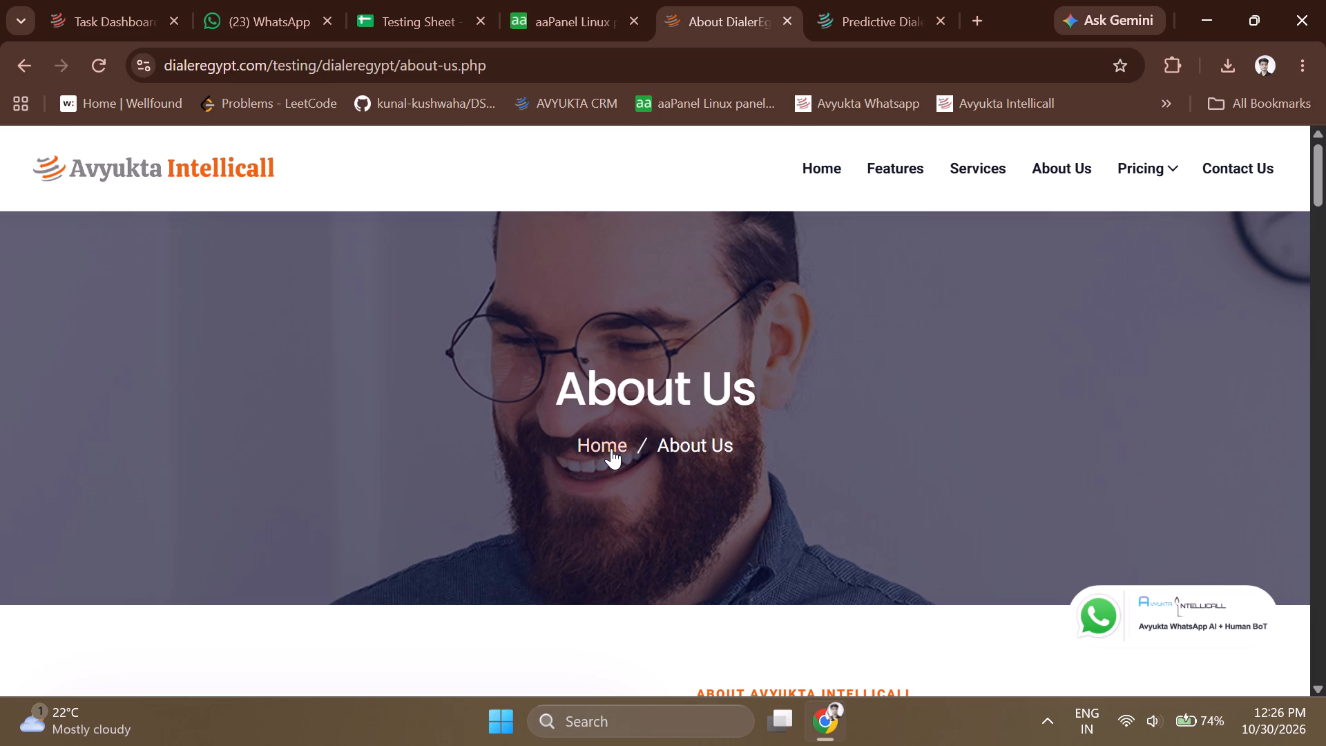
{"action": "left_click", "coordinate": [611, 448]}
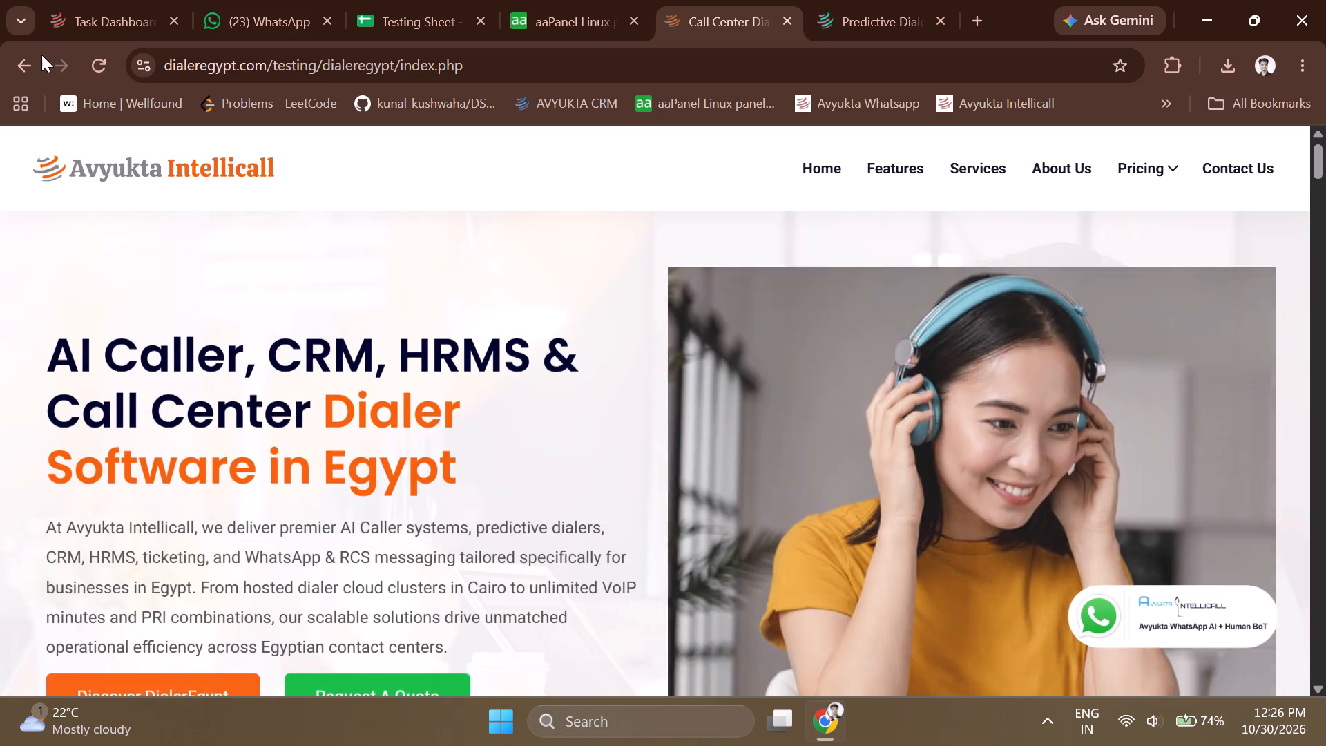
{"action": "scroll", "coordinate": [1026, 289], "scroll_direction": "down", "scroll_amount": 20}
{"action": "scroll", "coordinate": [1026, 289], "scroll_direction": "down", "scroll_amount": 2}
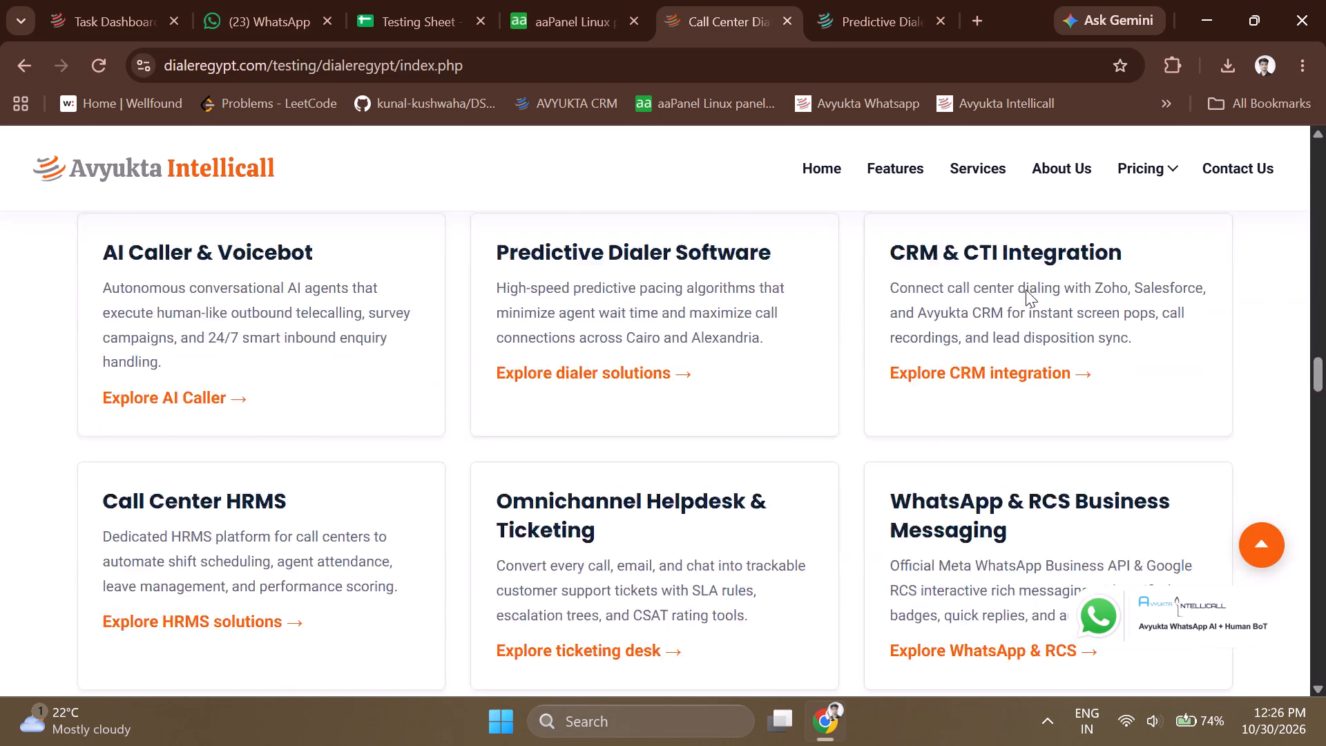
{"action": "scroll", "coordinate": [1026, 289], "scroll_direction": "down", "scroll_amount": 17}
{"action": "scroll", "coordinate": [1026, 289], "scroll_direction": "up", "scroll_amount": 20}
{"action": "scroll", "coordinate": [1026, 289], "scroll_direction": "up", "scroll_amount": 11}
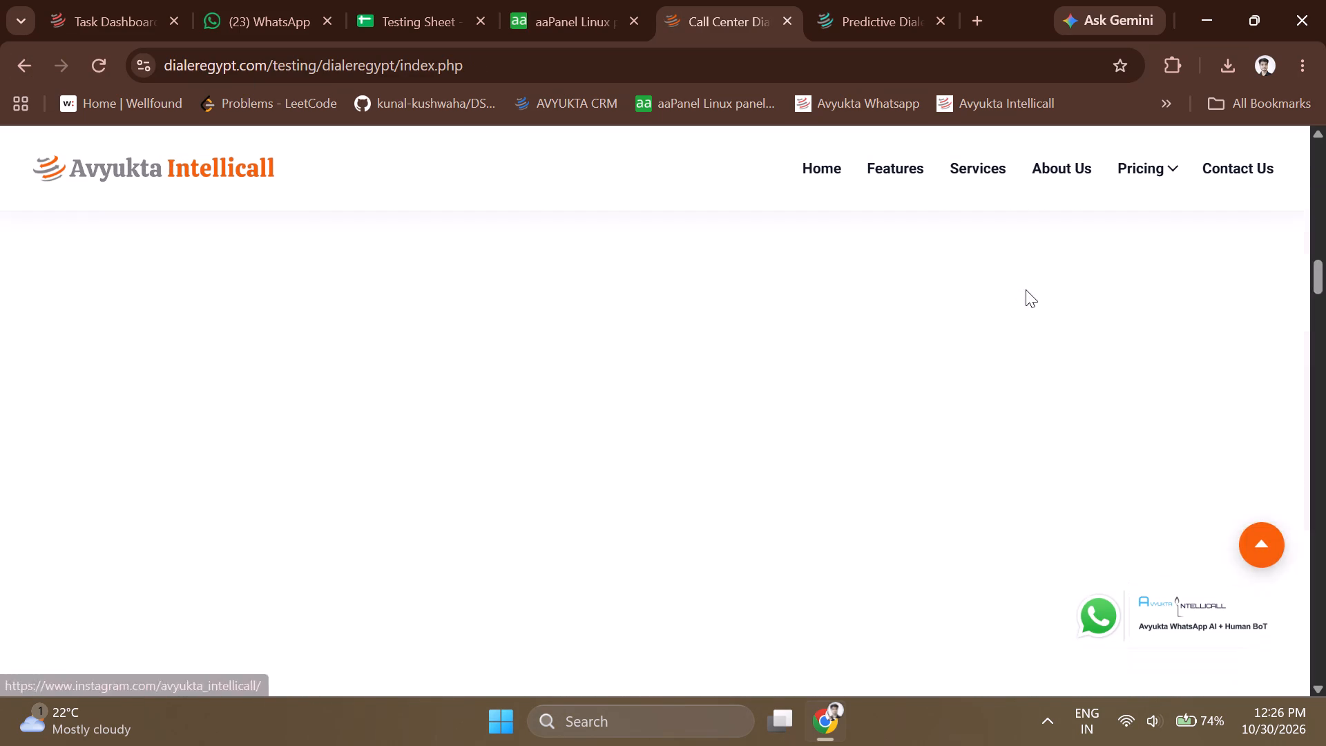
{"action": "scroll", "coordinate": [1026, 289], "scroll_direction": "up", "scroll_amount": 12}
Show the DialerEgypt home page in the 375 x 667 mobile view and examine its sections down the page.
{"action": "key", "text": "F12"}
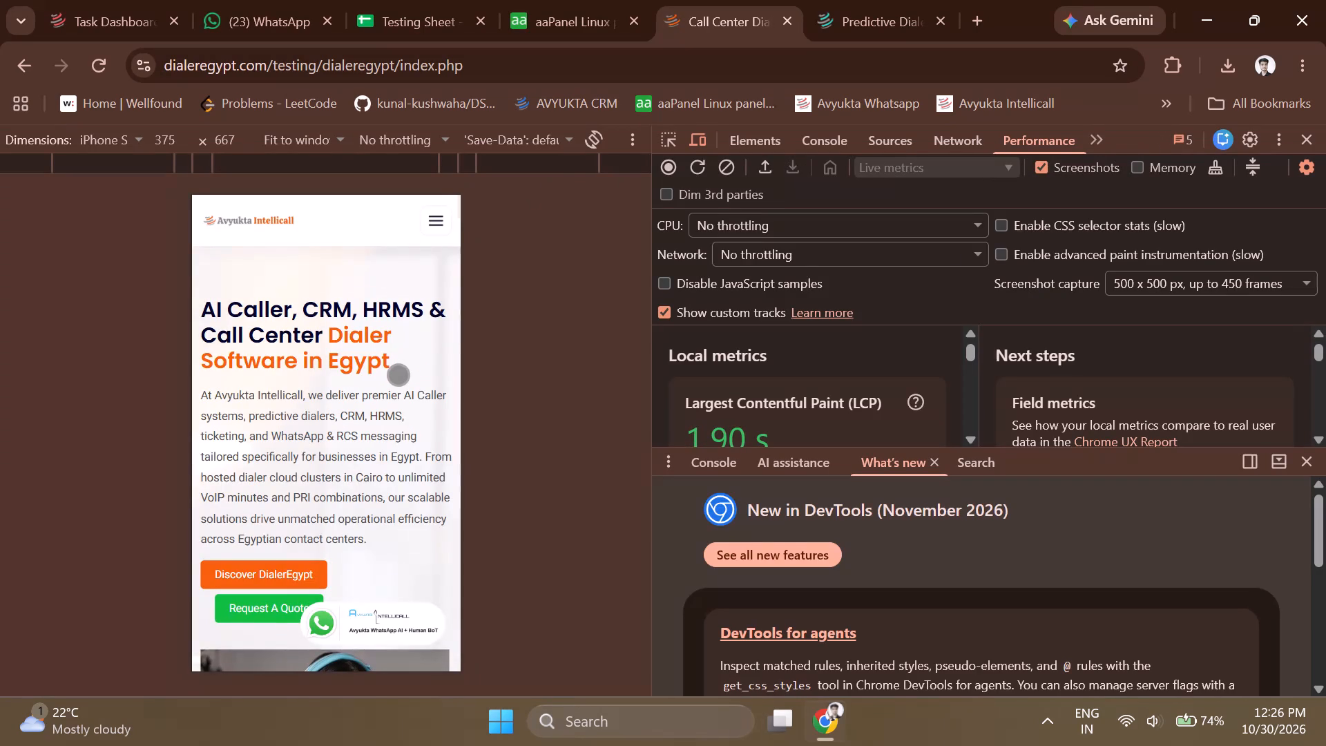
{"action": "scroll", "coordinate": [398, 375], "scroll_direction": "down", "scroll_amount": 10}
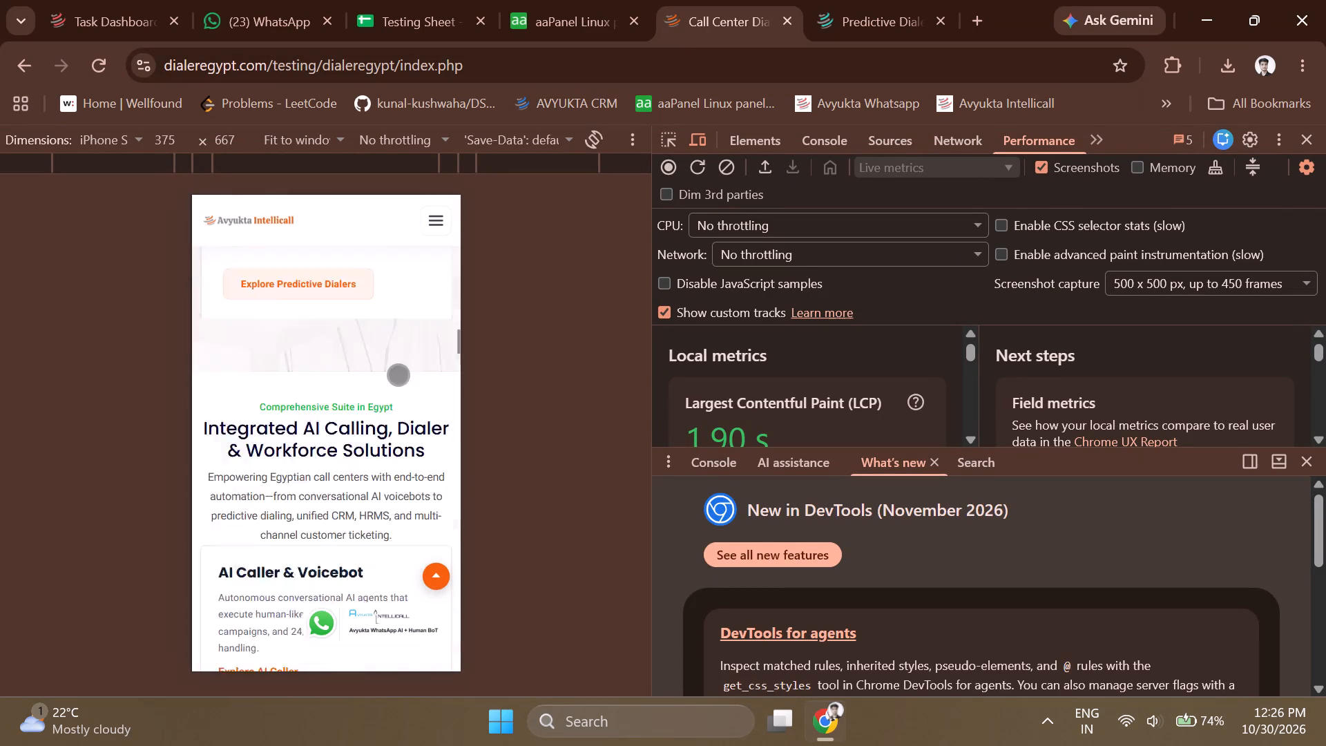
{"action": "scroll", "coordinate": [398, 375], "scroll_direction": "down", "scroll_amount": 11}
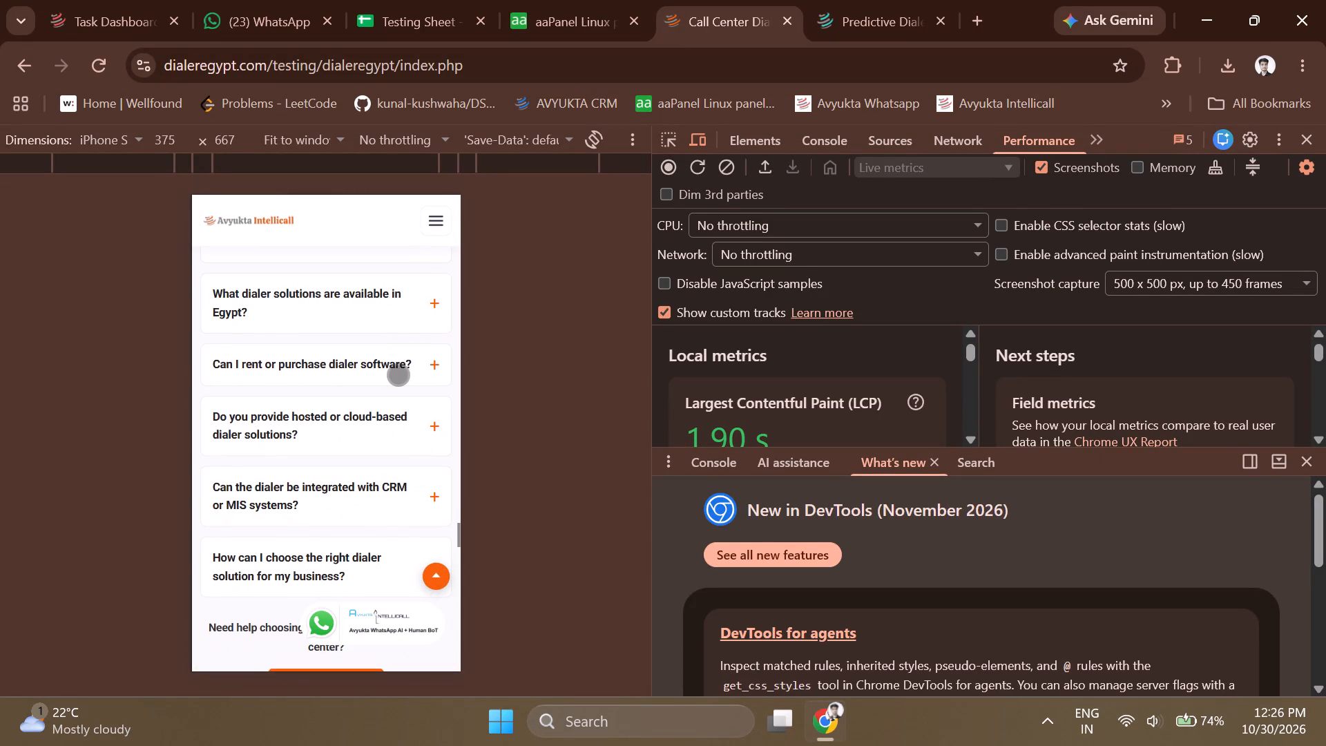
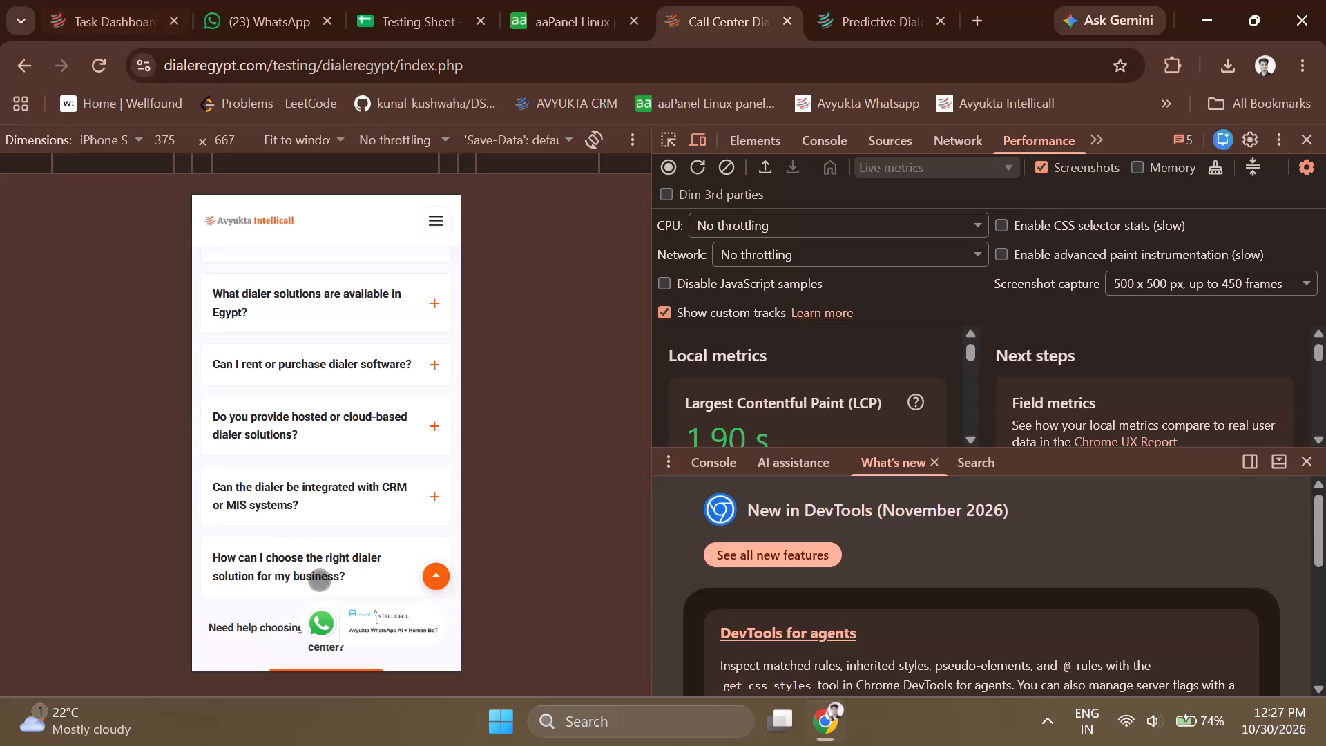
Examine the rest of the home page's mobile view down to the footer and back to the top, and return to the desktop layout.
{"action": "scroll", "coordinate": [320, 580], "scroll_direction": "down", "scroll_amount": 16}
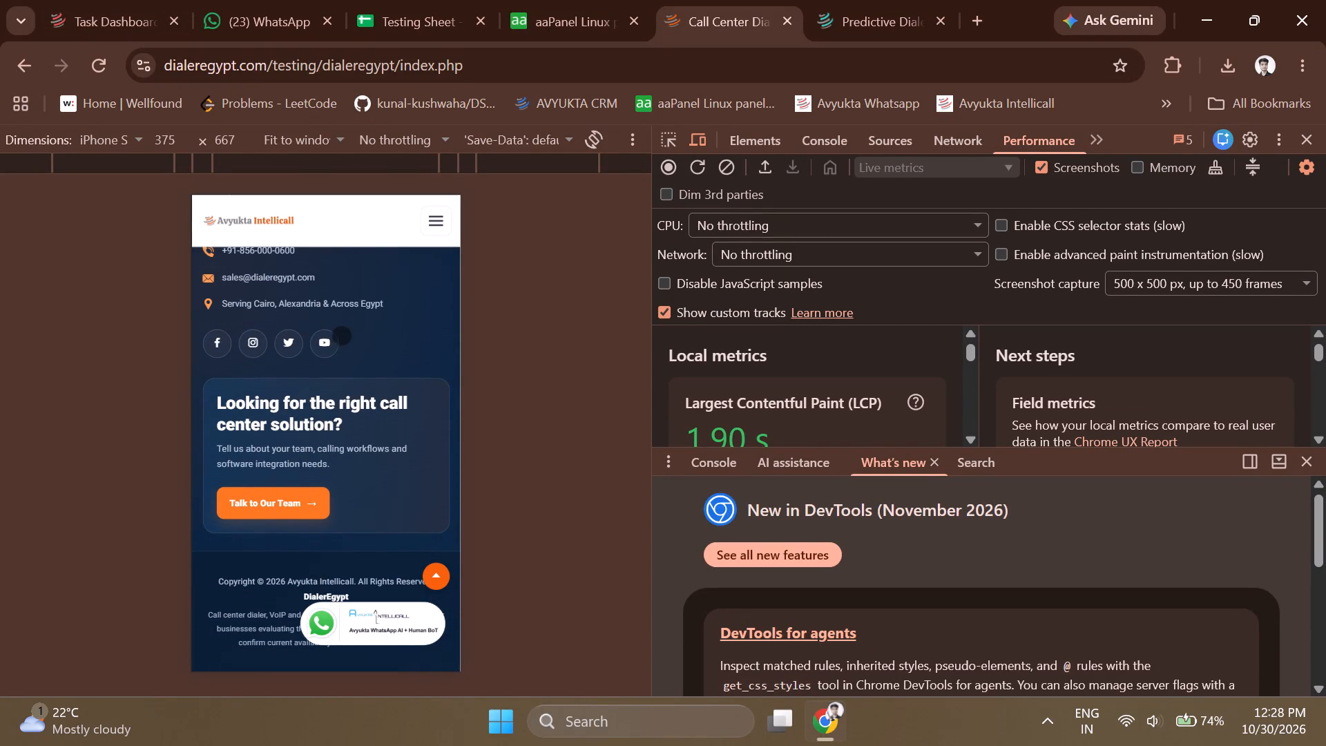
{"action": "scroll", "coordinate": [355, 339], "scroll_direction": "up", "scroll_amount": 18}
{"action": "scroll", "coordinate": [355, 339], "scroll_direction": "up", "scroll_amount": 14}
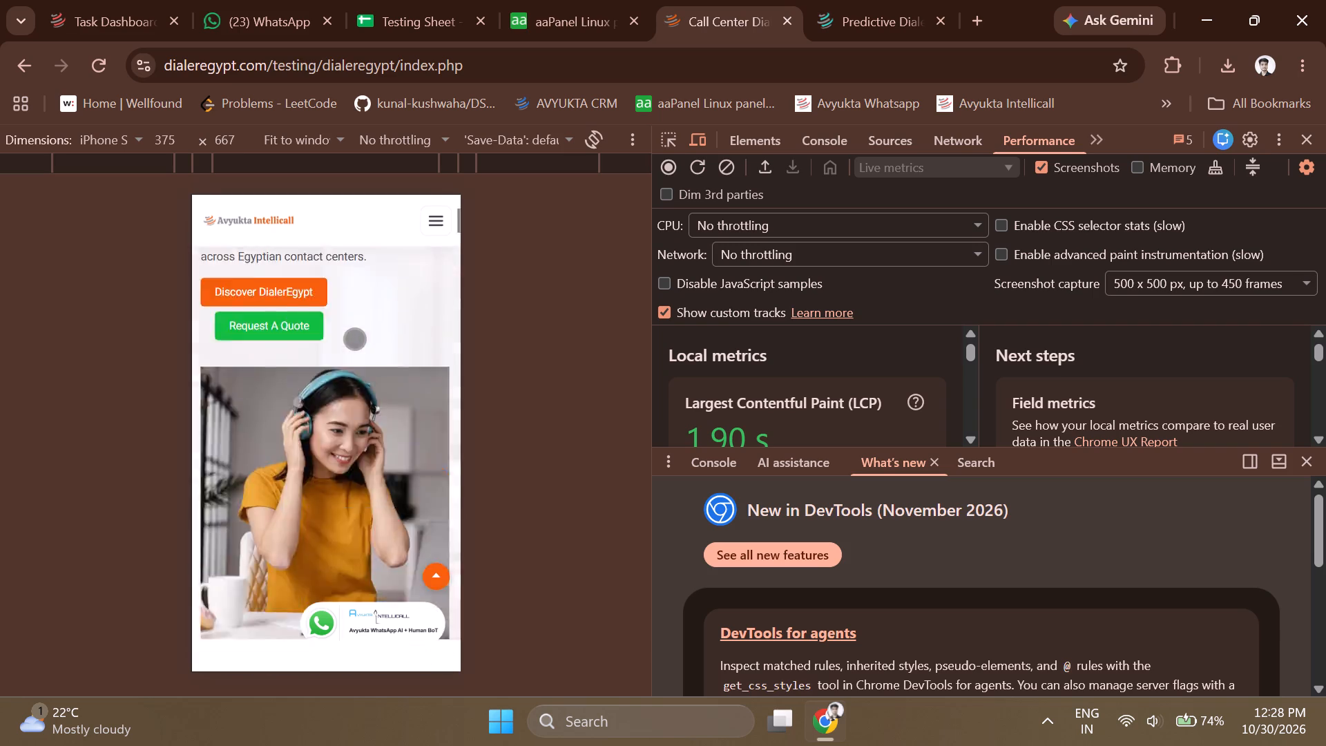
{"action": "scroll", "coordinate": [355, 339], "scroll_direction": "up", "scroll_amount": 5}
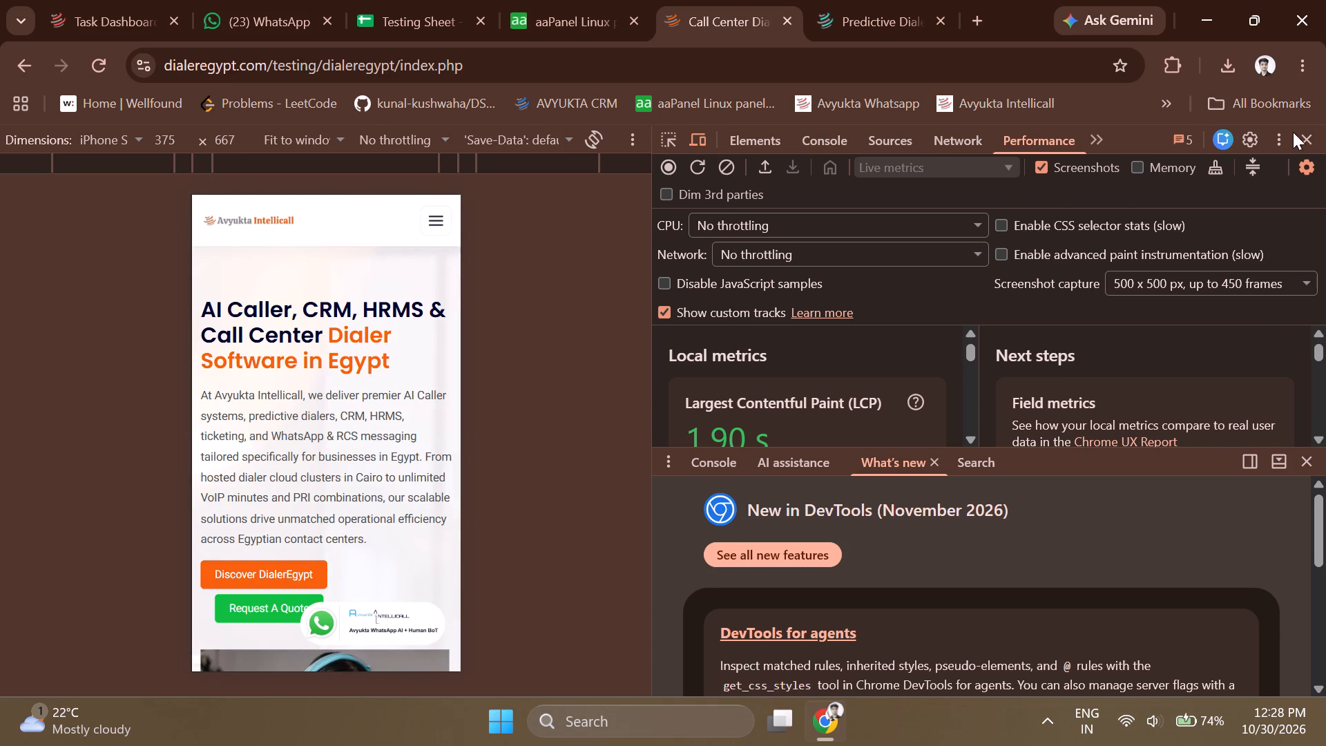
{"action": "left_click", "coordinate": [1296, 138]}
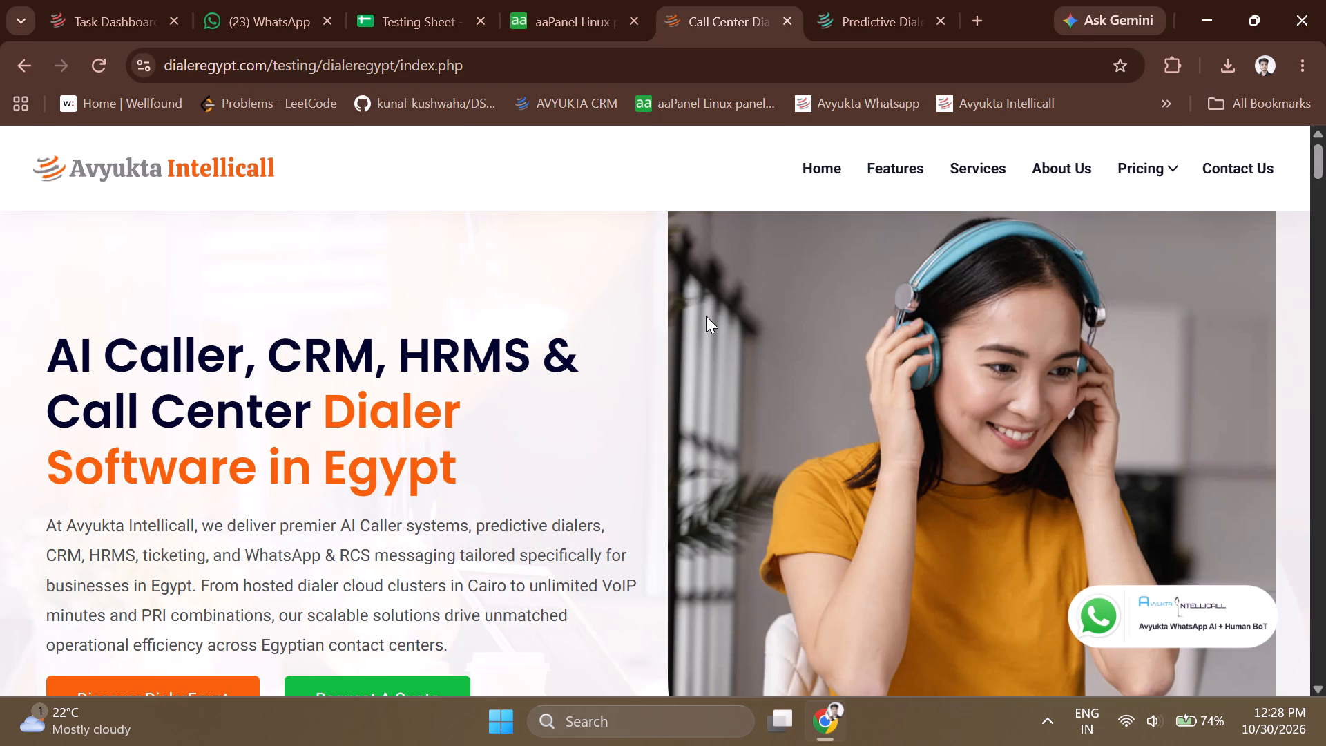
Examine the home page's desktop sections, and test the header's Contact Us link by opening its enquiry form and closing it.
{"action": "scroll", "coordinate": [550, 392], "scroll_direction": "down", "scroll_amount": 9}
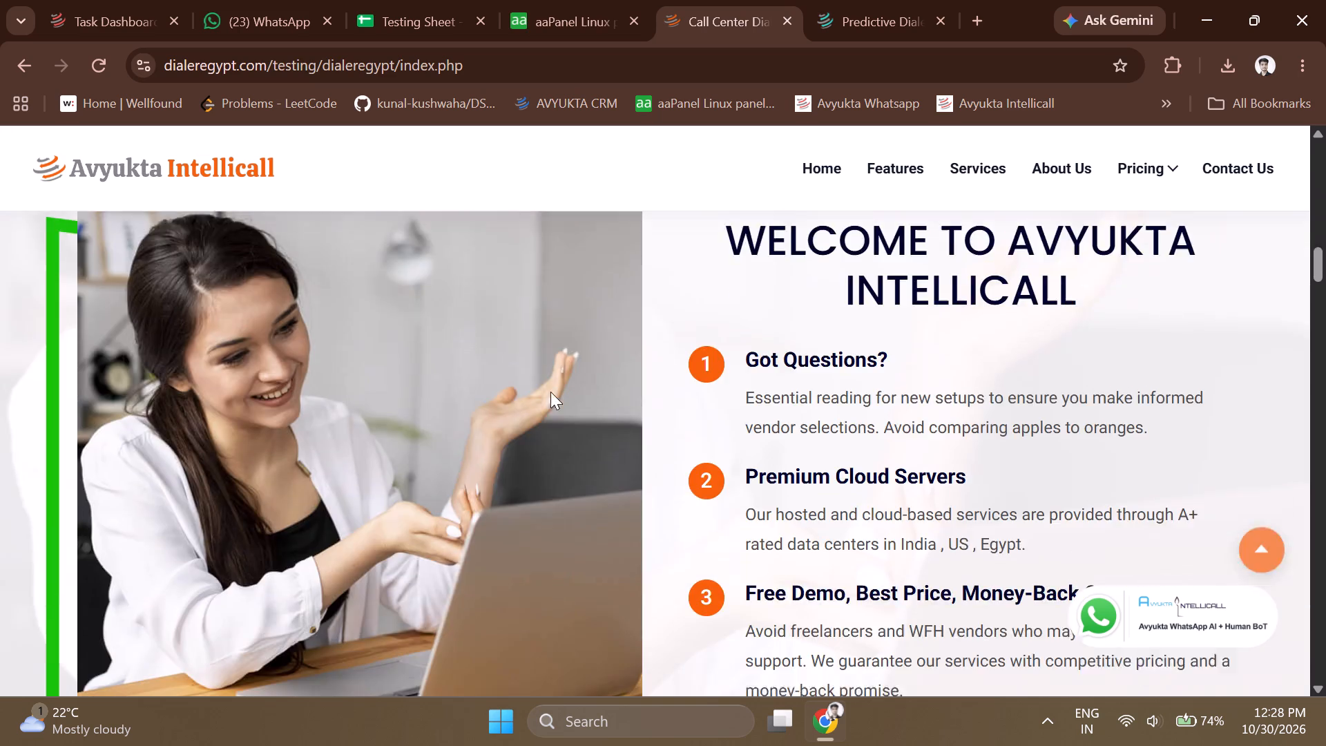
{"action": "scroll", "coordinate": [550, 392], "scroll_direction": "down", "scroll_amount": 20}
{"action": "scroll", "coordinate": [550, 392], "scroll_direction": "down", "scroll_amount": 8}
{"action": "scroll", "coordinate": [550, 392], "scroll_direction": "up", "scroll_amount": 17}
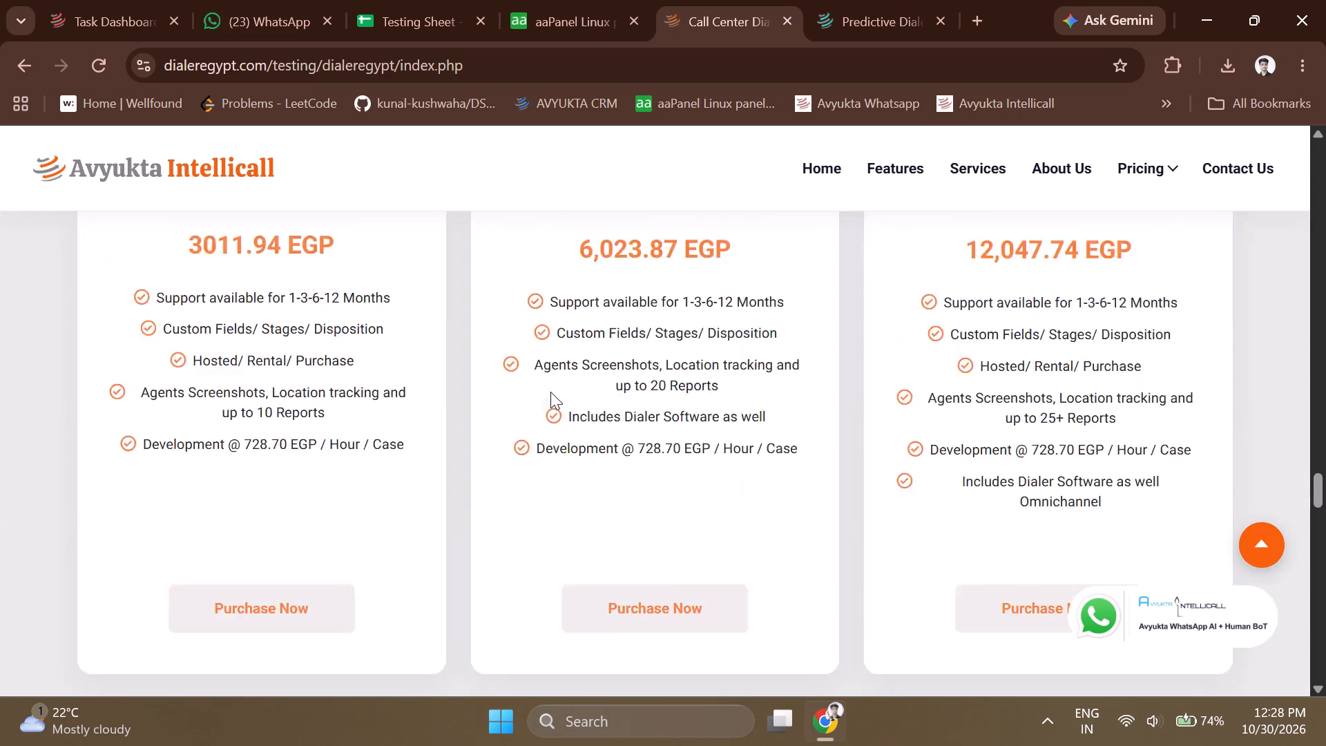
{"action": "scroll", "coordinate": [550, 392], "scroll_direction": "up", "scroll_amount": 19}
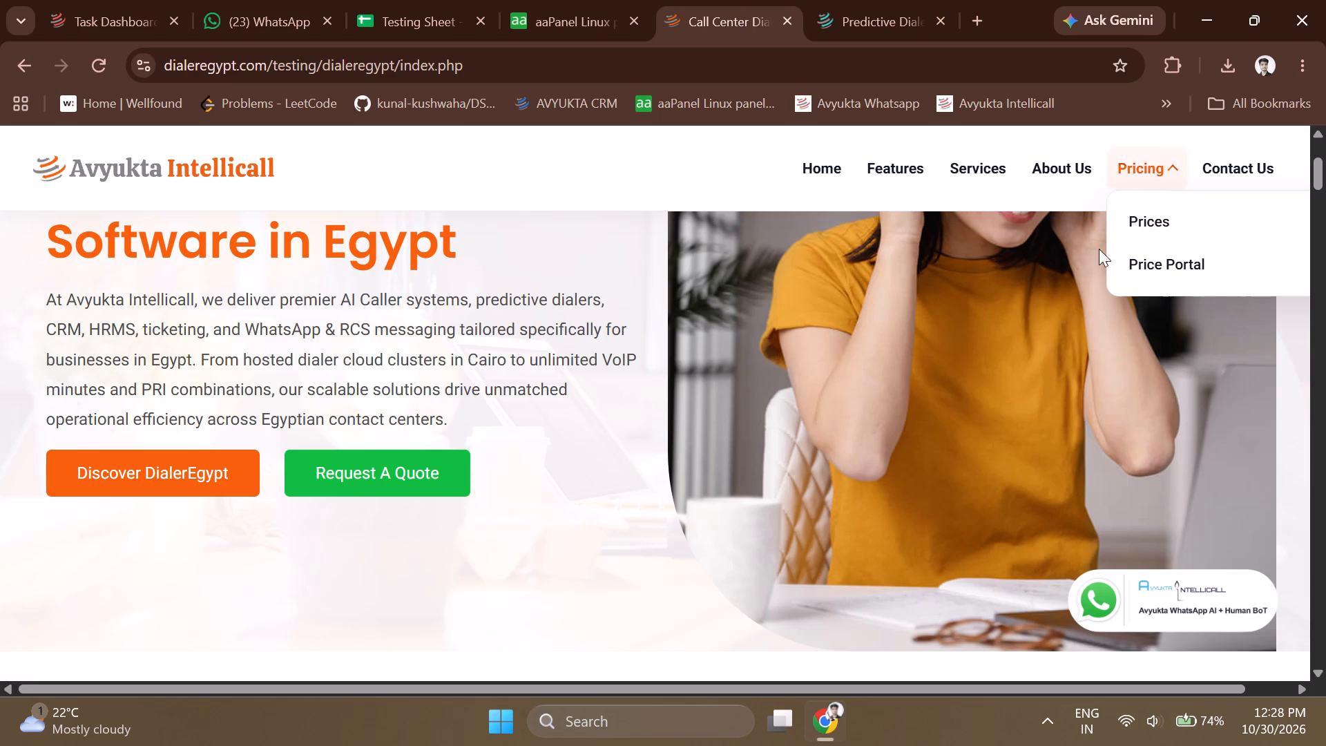
{"action": "left_click", "coordinate": [1236, 175]}
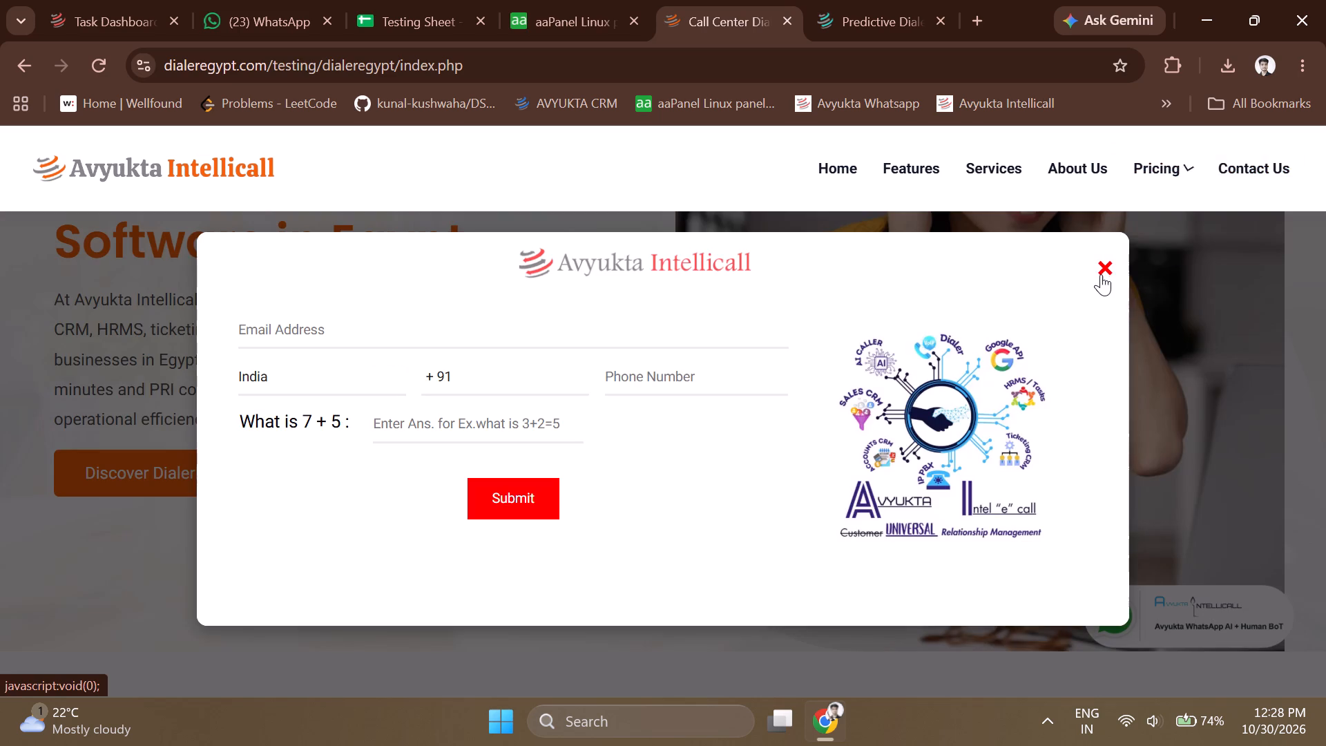
{"action": "left_click", "coordinate": [1101, 274]}
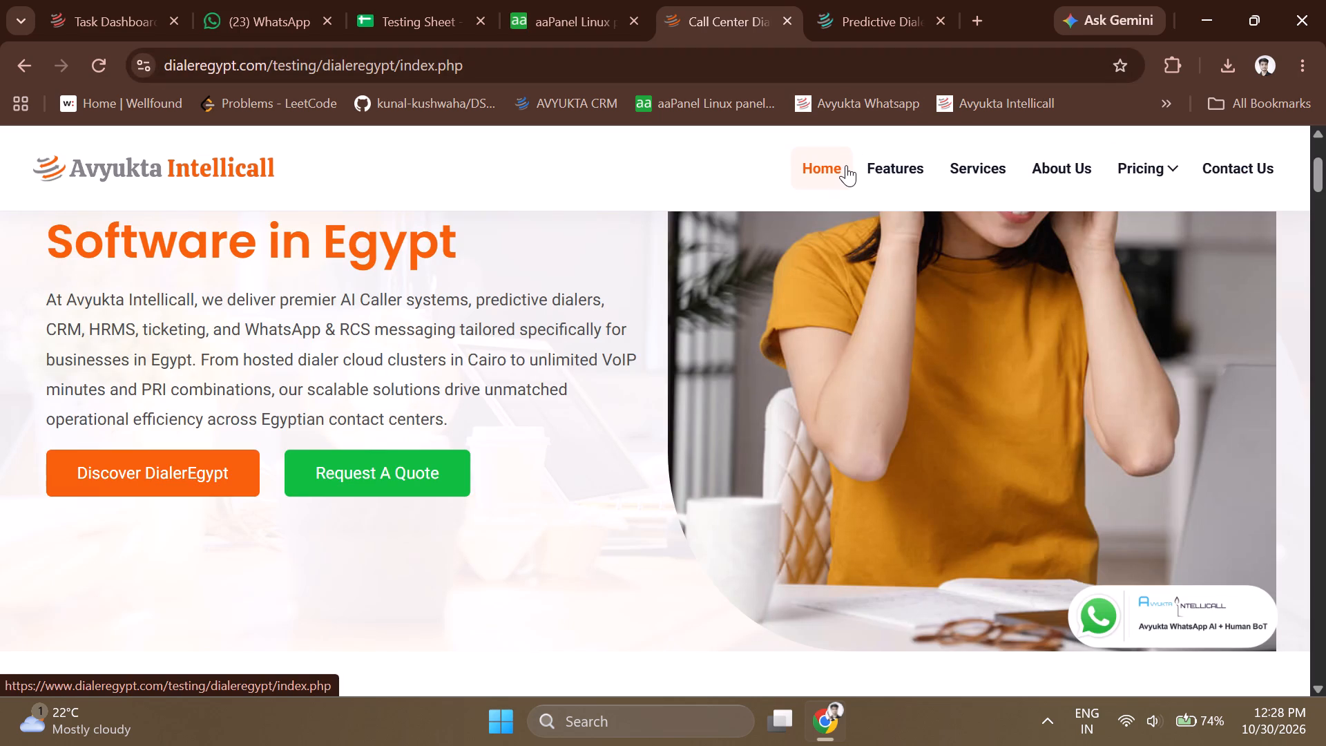
Test the Talk to Our Team link in the home page footer and close the contact form.
{"action": "scroll", "coordinate": [366, 405], "scroll_direction": "down", "scroll_amount": 7}
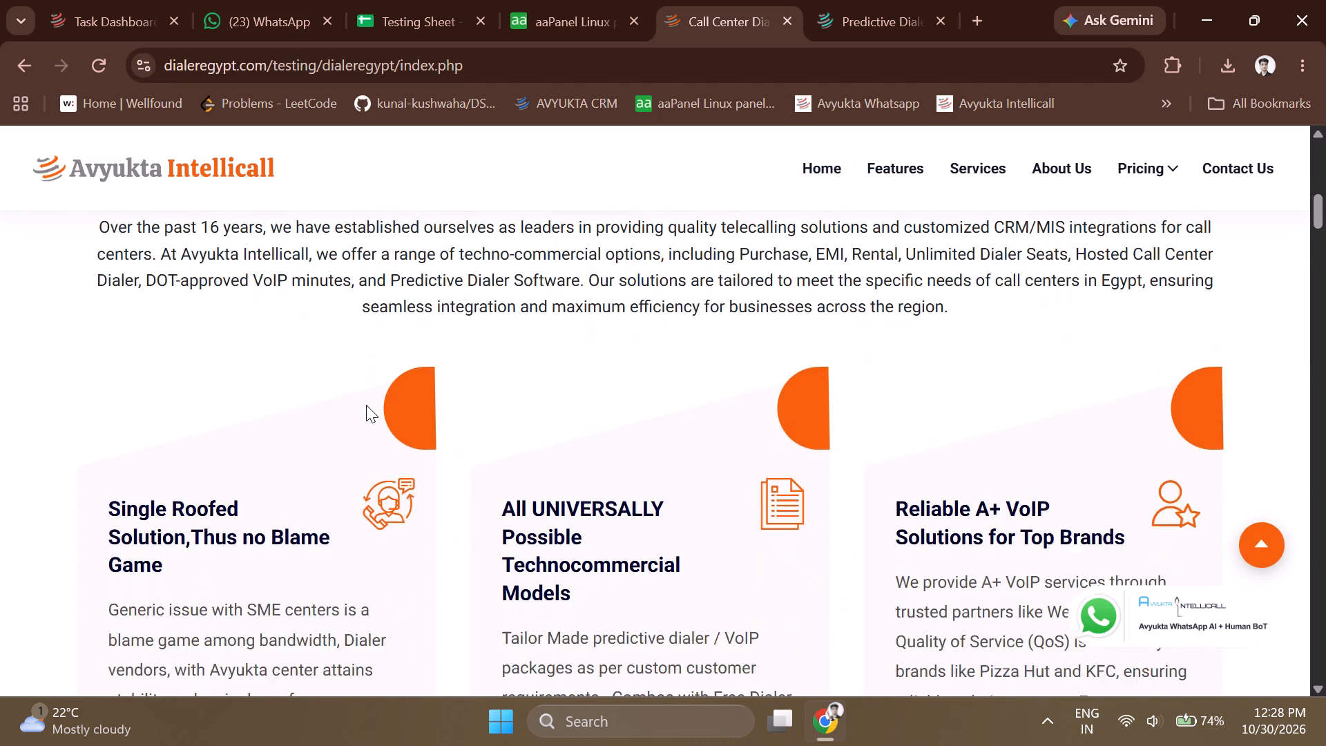
{"action": "scroll", "coordinate": [366, 405], "scroll_direction": "down", "scroll_amount": 16}
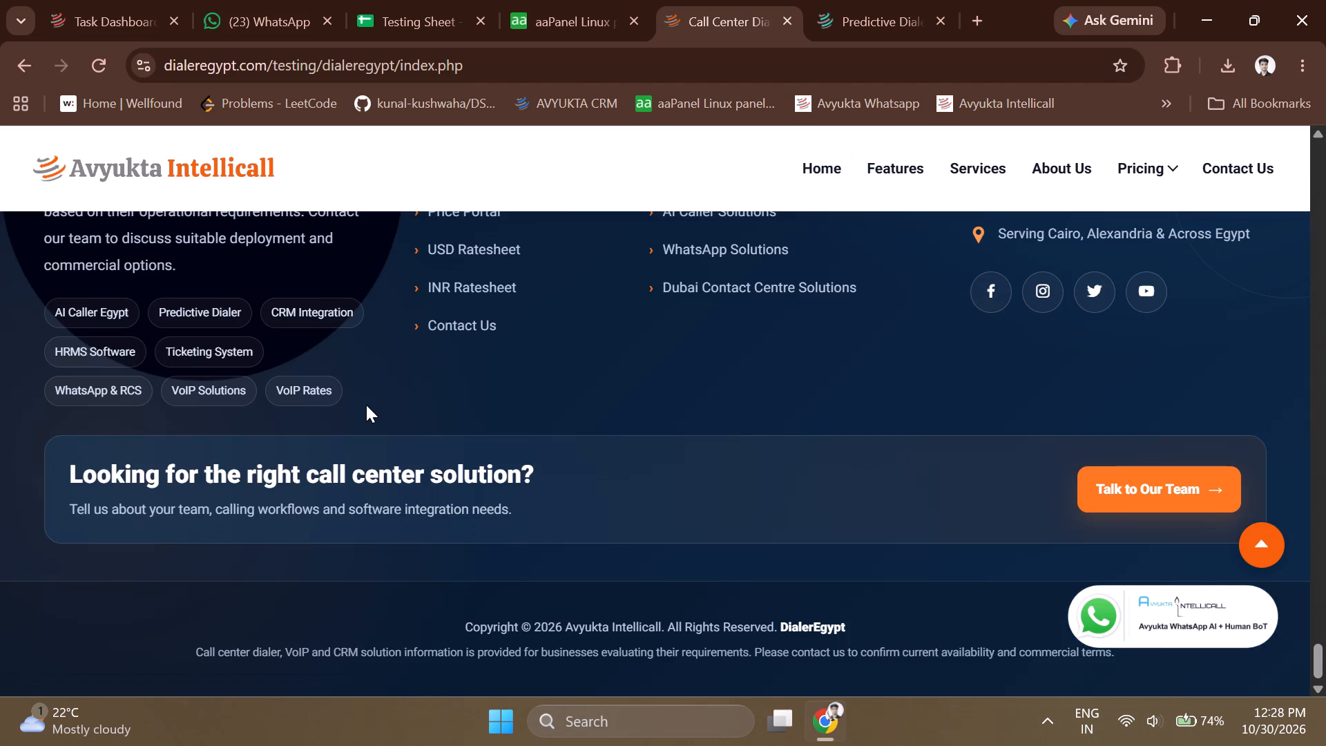
{"action": "scroll", "coordinate": [366, 405], "scroll_direction": "down", "scroll_amount": 2}
{"action": "left_click", "coordinate": [1117, 490]}
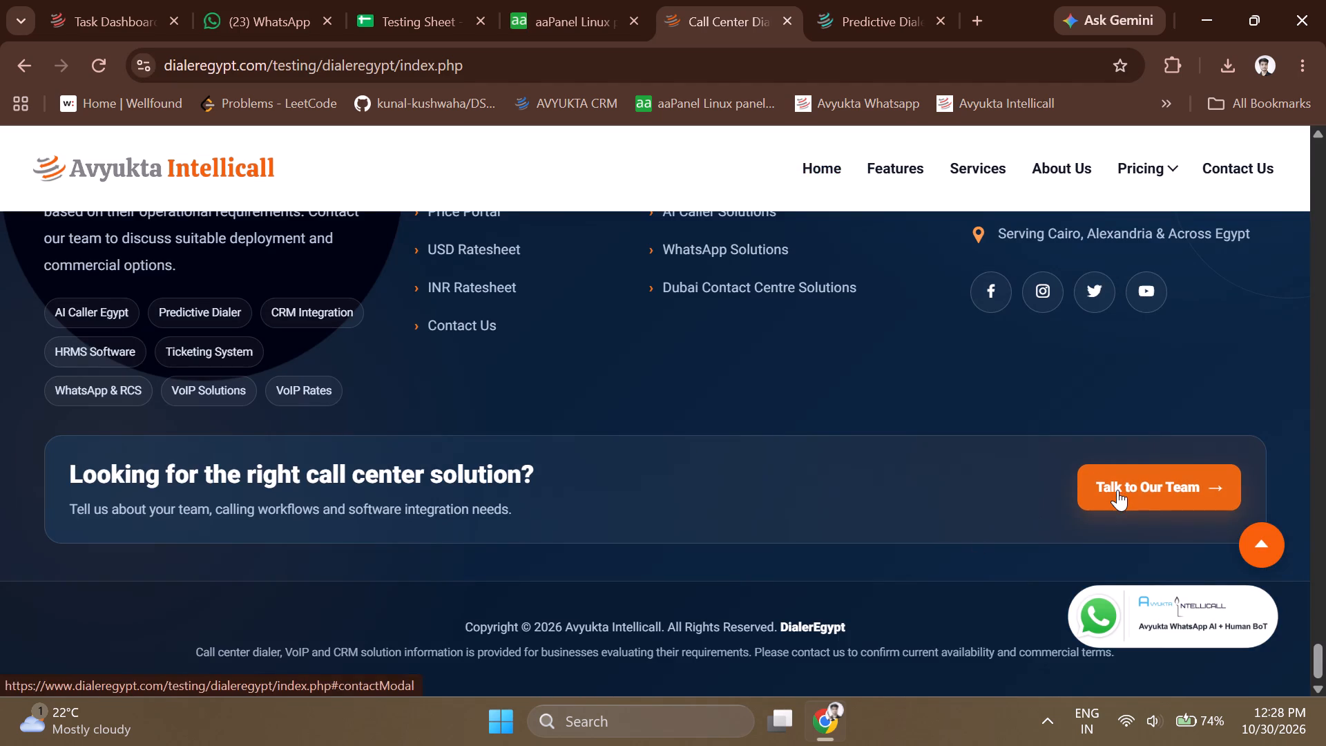
{"action": "left_click", "coordinate": [1106, 275]}
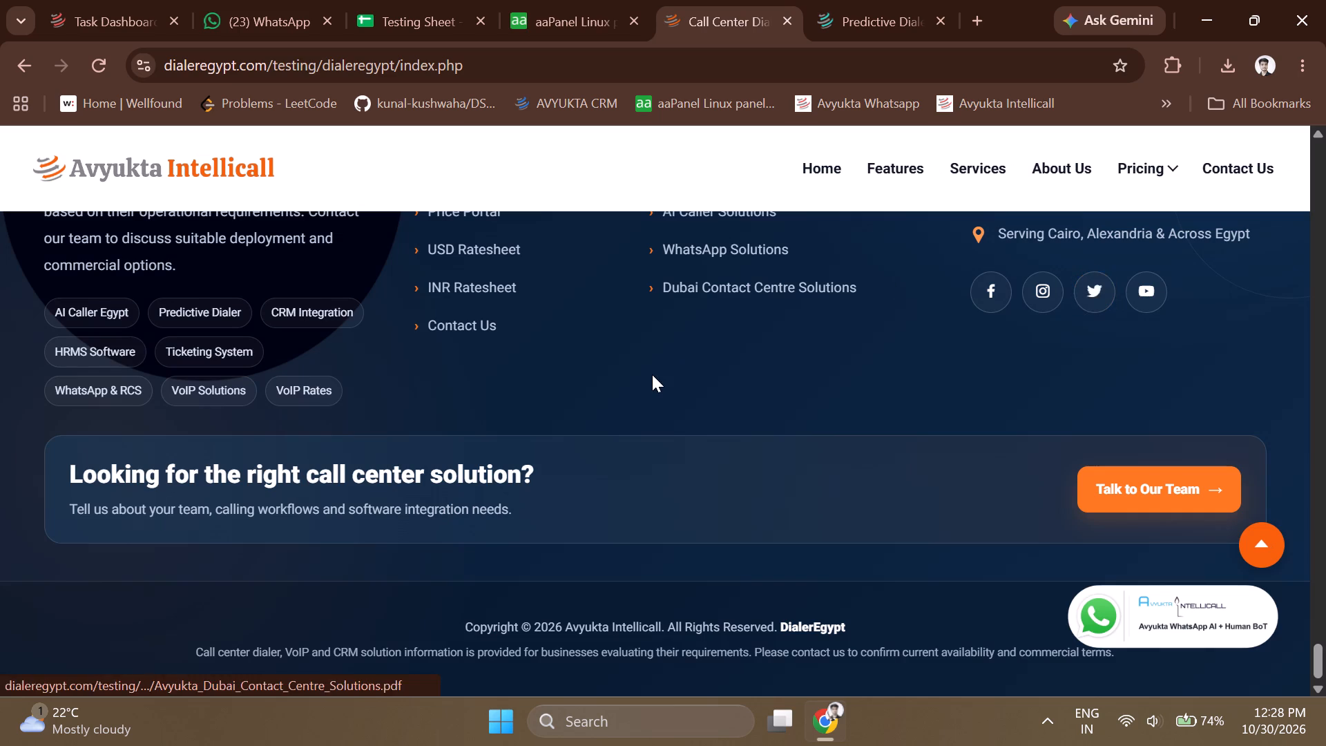
Test the footer's Contact Us and Domestic Call Routing links, returning to the home page after each one.
{"action": "scroll", "coordinate": [652, 374], "scroll_direction": "down", "scroll_amount": 5}
{"action": "scroll", "coordinate": [652, 374], "scroll_direction": "up", "scroll_amount": 2}
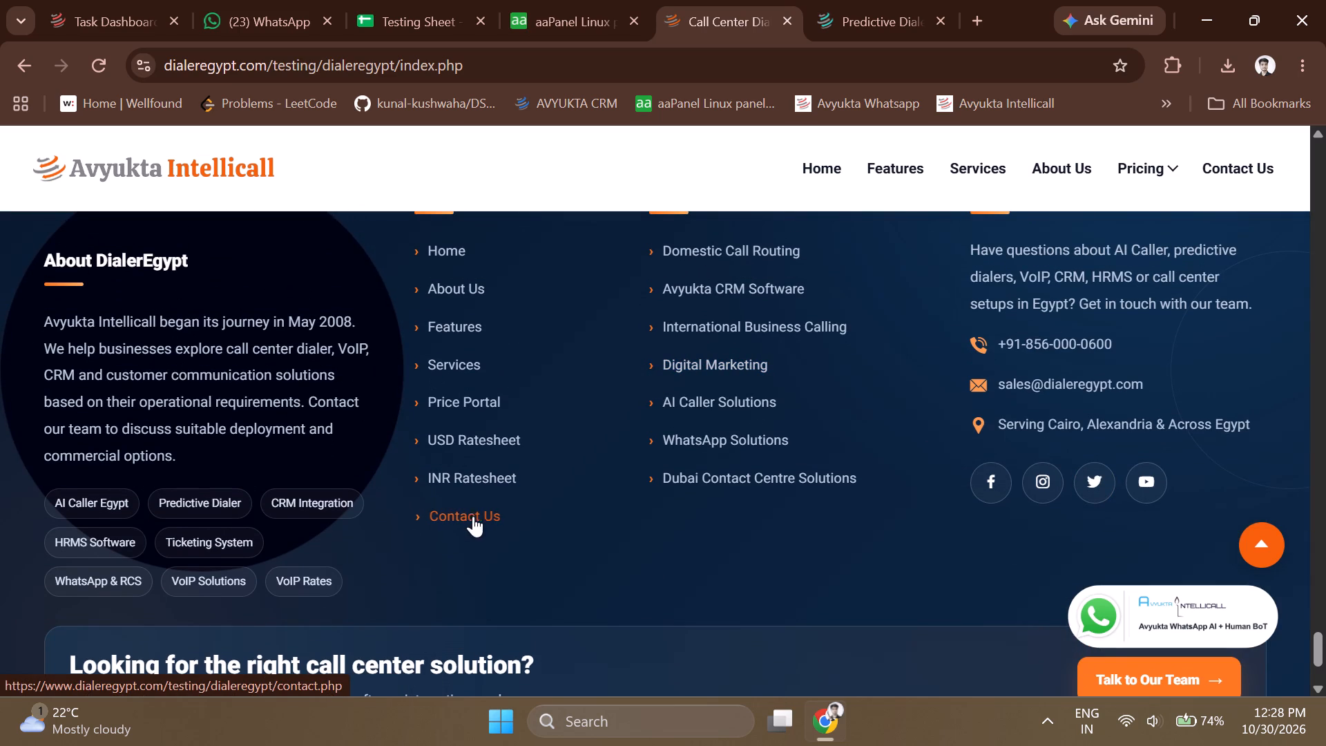
{"action": "left_click", "coordinate": [473, 516]}
{"action": "left_click", "coordinate": [23, 77]}
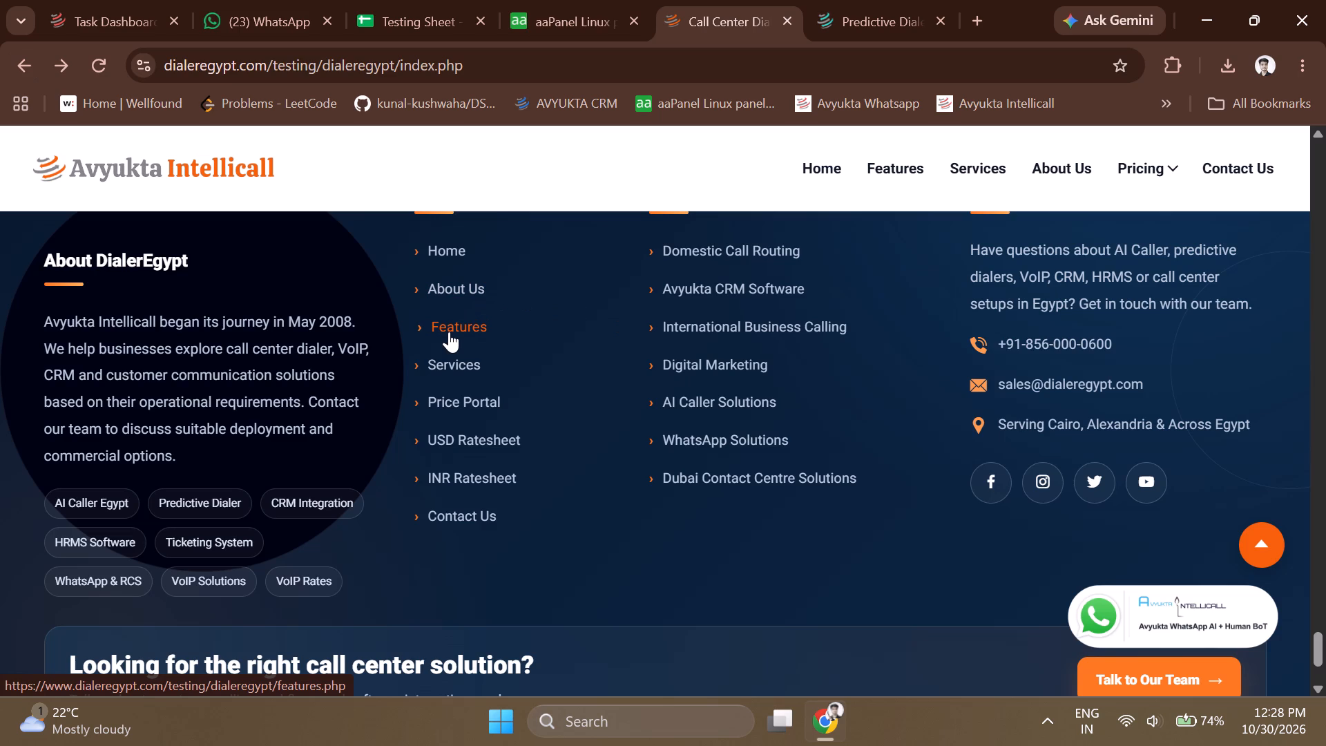
{"action": "scroll", "coordinate": [742, 505], "scroll_direction": "up", "scroll_amount": 1}
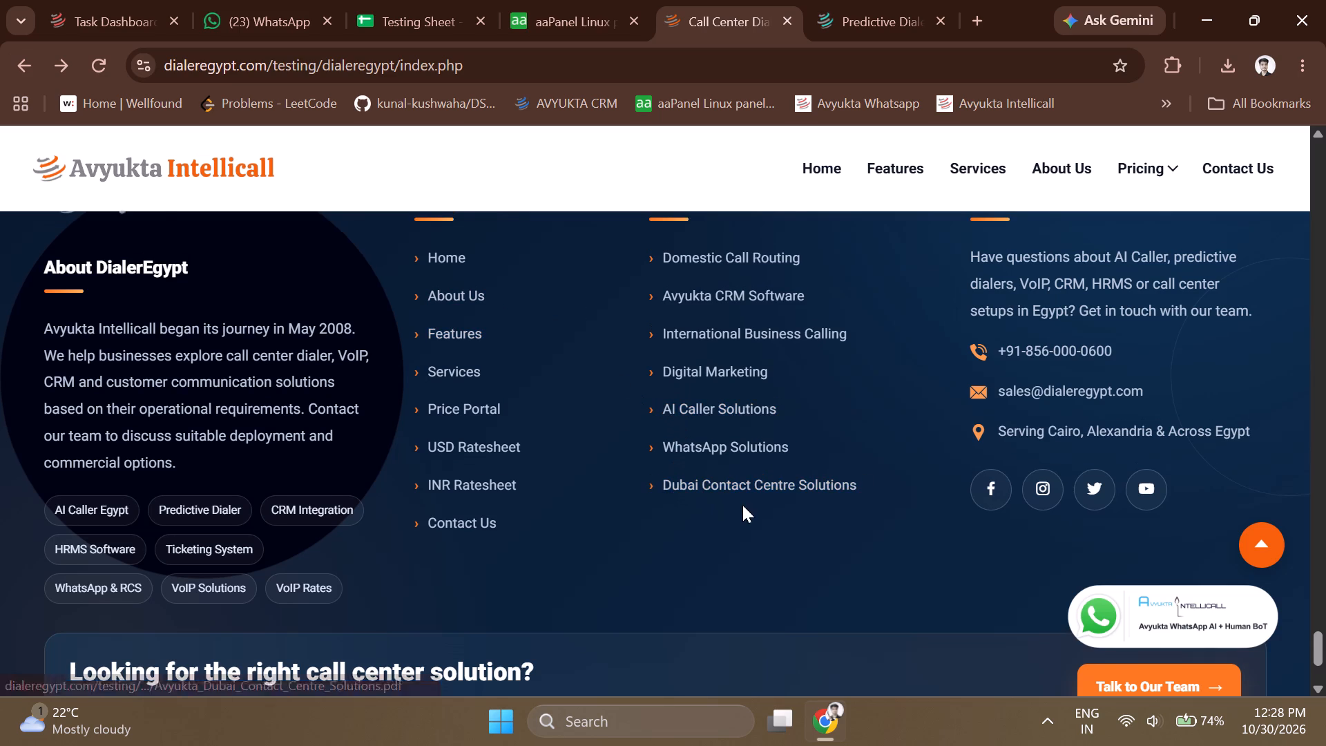
{"action": "scroll", "coordinate": [742, 505], "scroll_direction": "up", "scroll_amount": 1}
{"action": "left_click", "coordinate": [762, 336]}
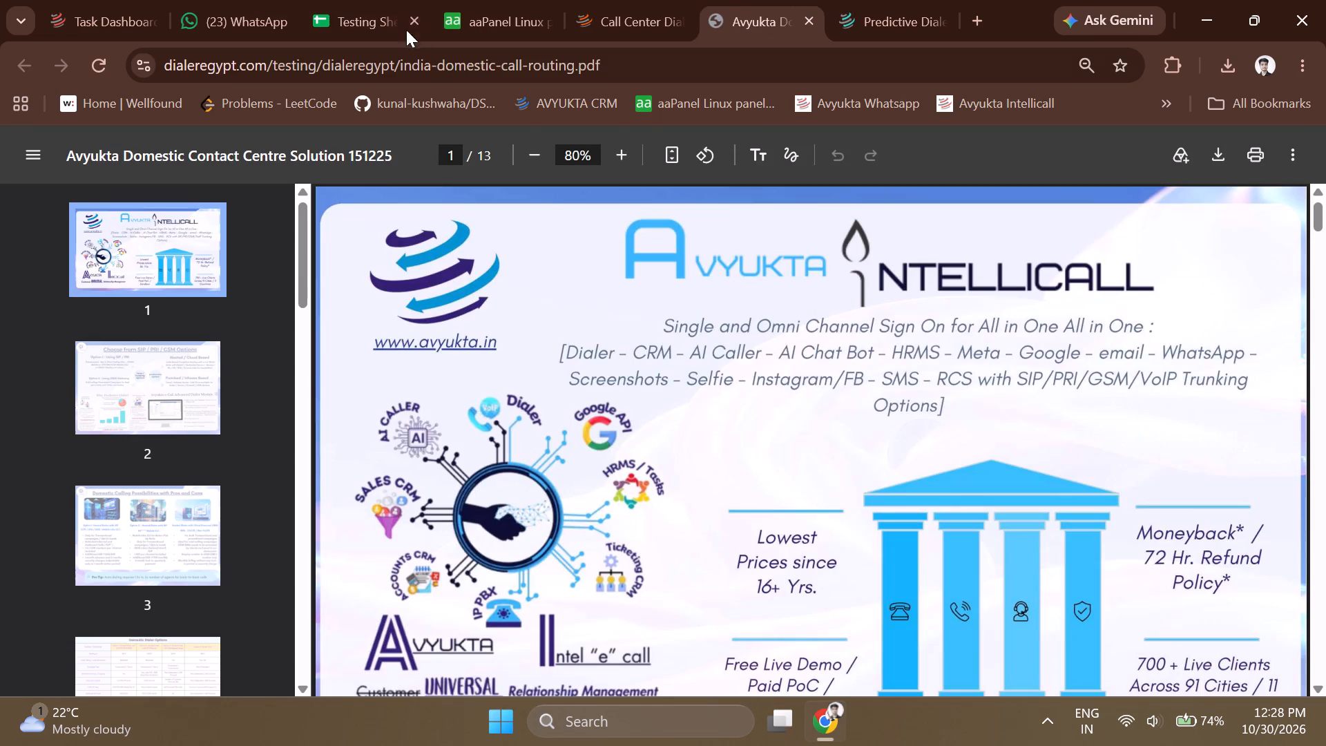
{"action": "left_click", "coordinate": [811, 16]}
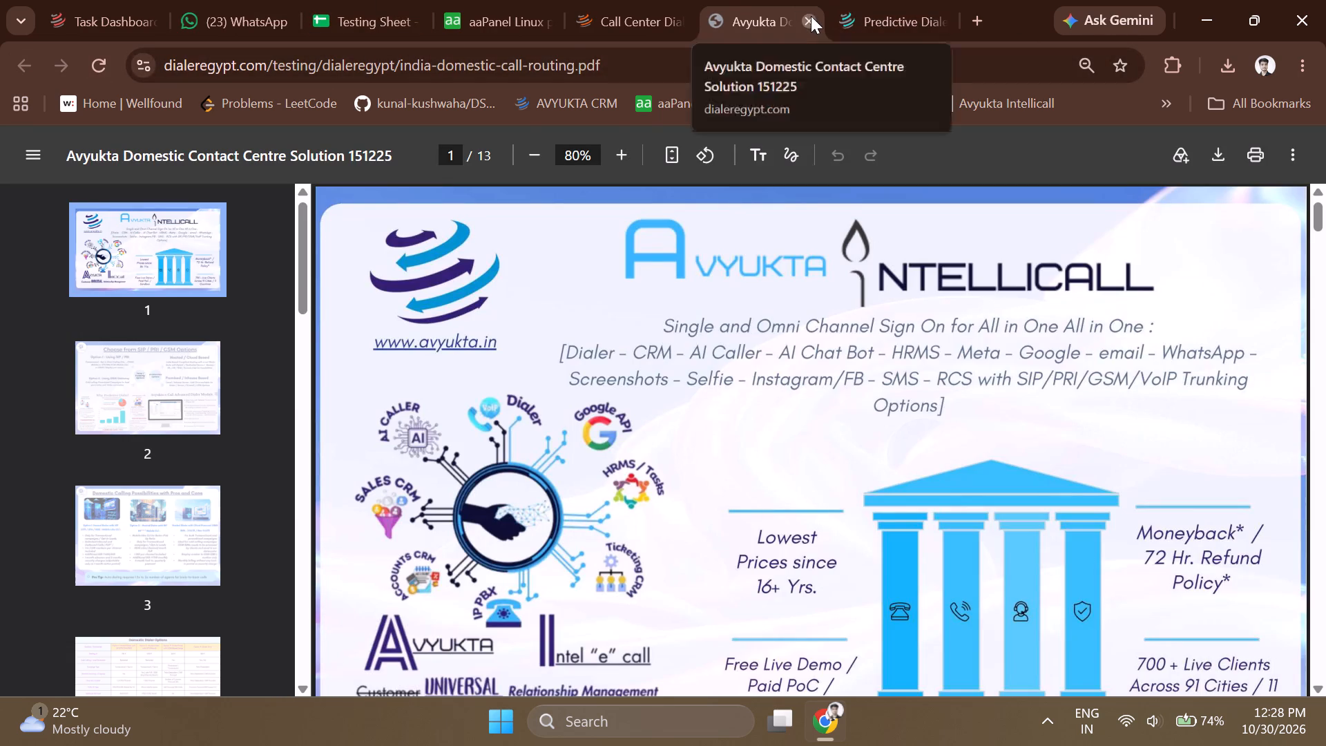
Examine the home page from the footer up to the hero section and test its back-to-top control.
{"action": "scroll", "coordinate": [866, 506], "scroll_direction": "up", "scroll_amount": 1}
{"action": "scroll", "coordinate": [1111, 463], "scroll_direction": "up", "scroll_amount": 1}
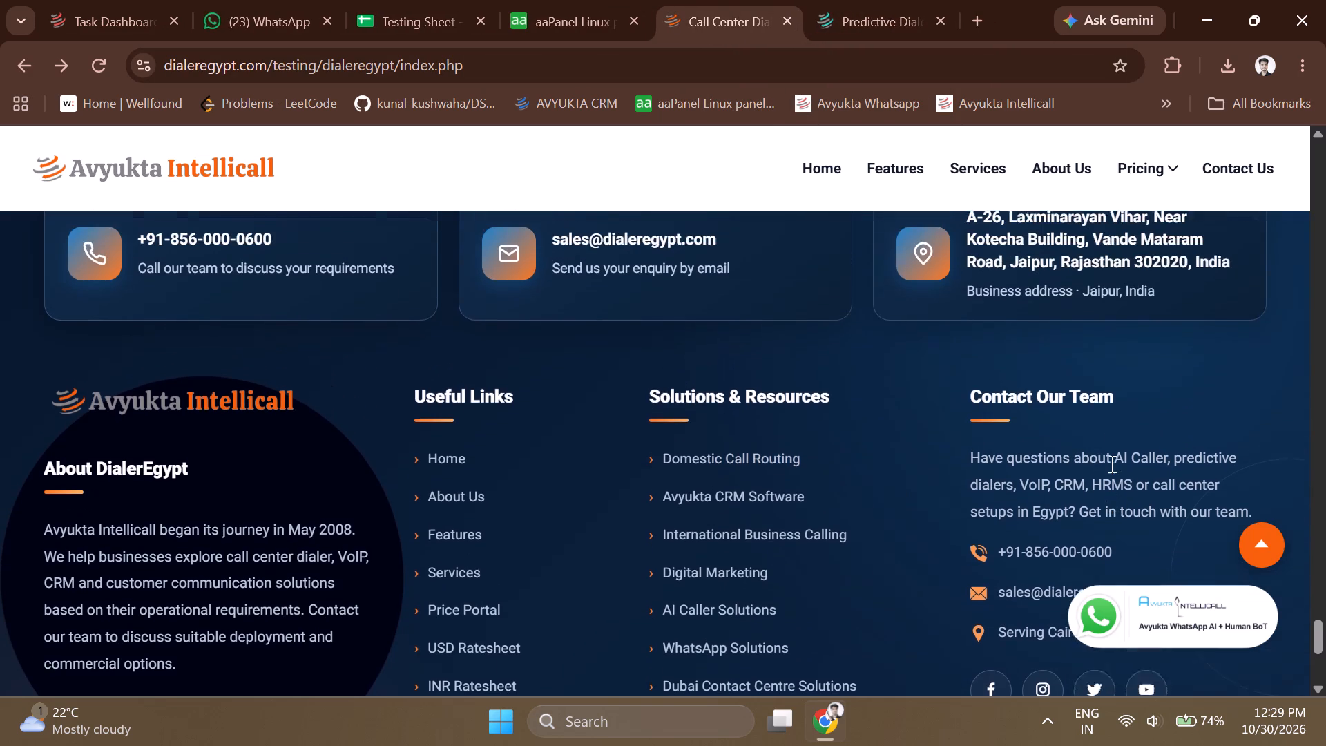
{"action": "scroll", "coordinate": [1111, 463], "scroll_direction": "up", "scroll_amount": 18}
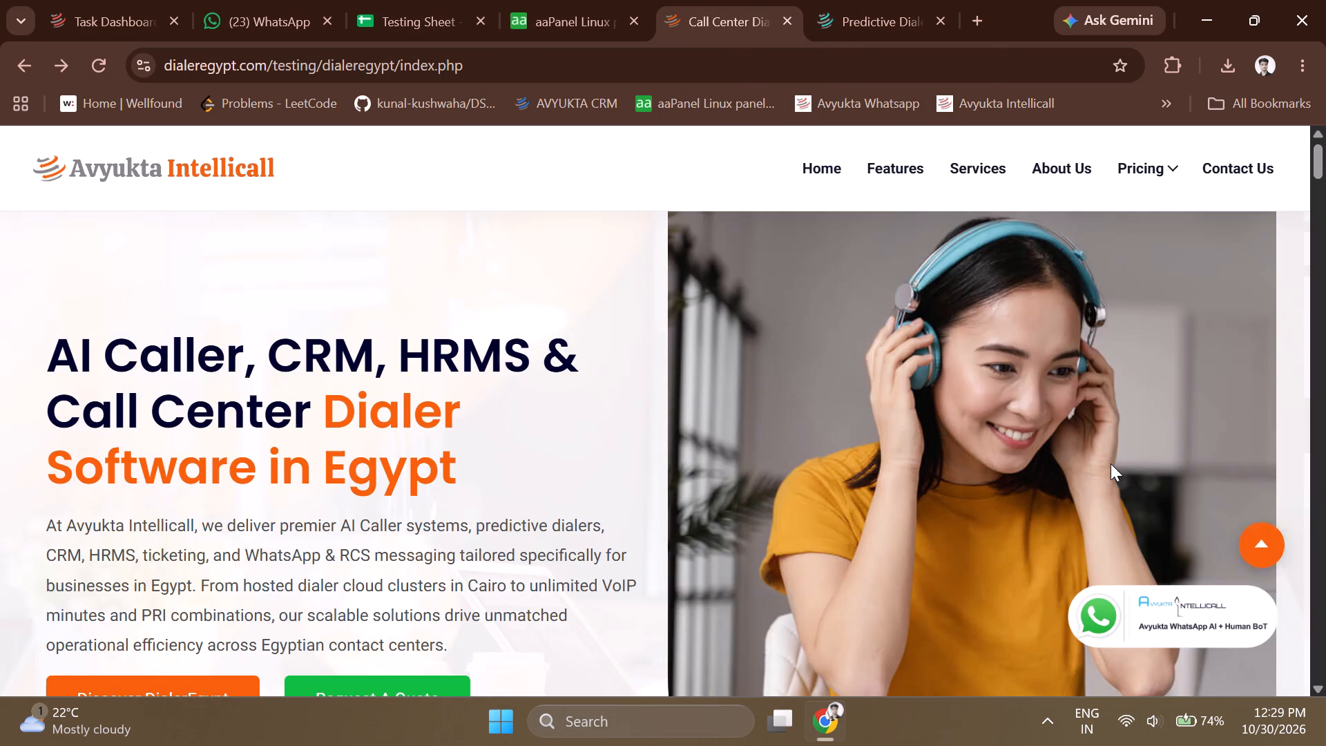
{"action": "scroll", "coordinate": [1111, 463], "scroll_direction": "up", "scroll_amount": 7}
{"action": "scroll", "coordinate": [1112, 325], "scroll_direction": "down", "scroll_amount": 7}
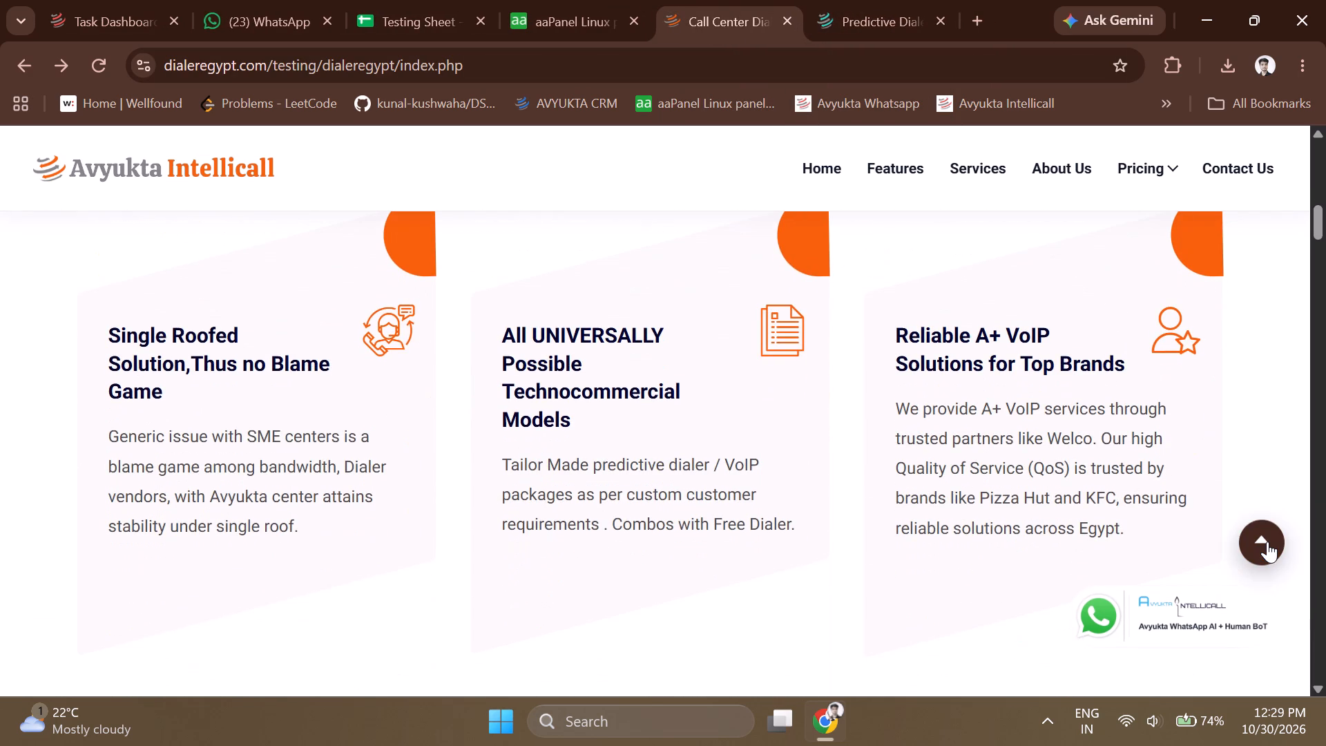
{"action": "left_click", "coordinate": [1267, 542]}
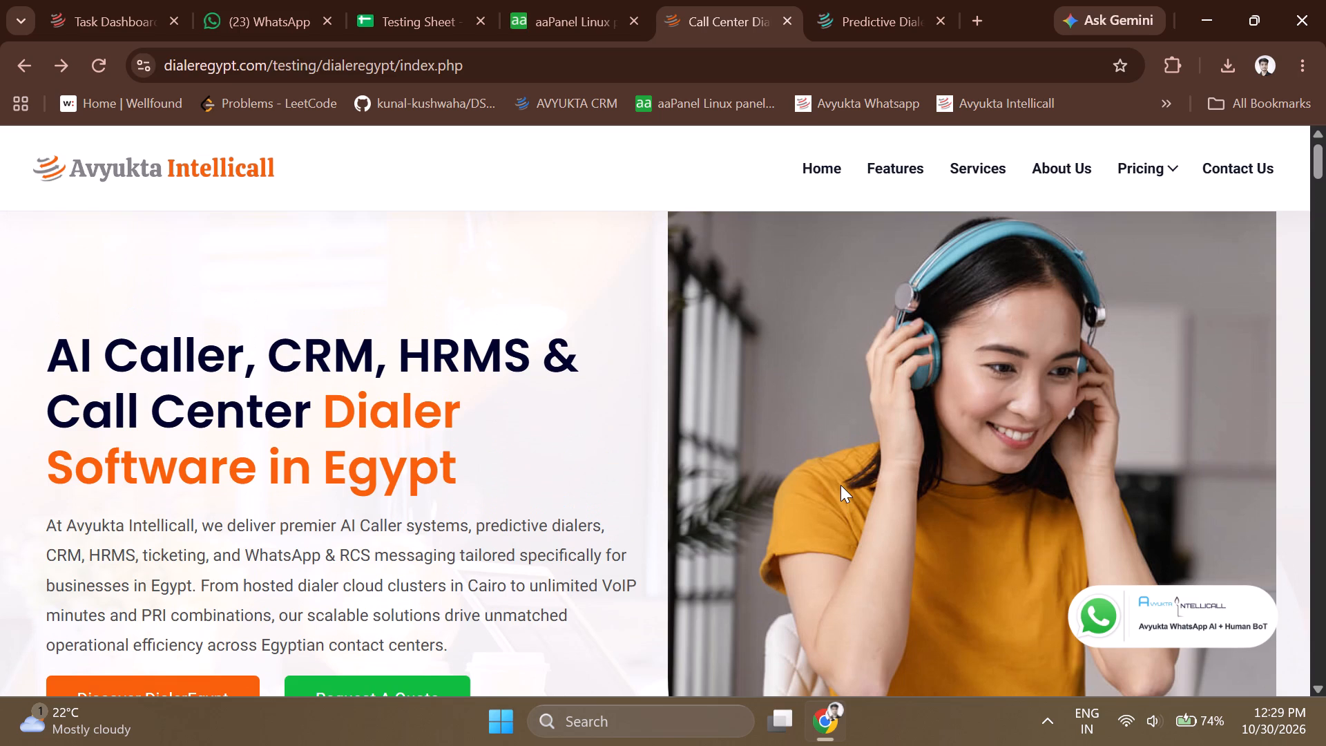
{"action": "scroll", "coordinate": [389, 516], "scroll_direction": "up", "scroll_amount": 5}
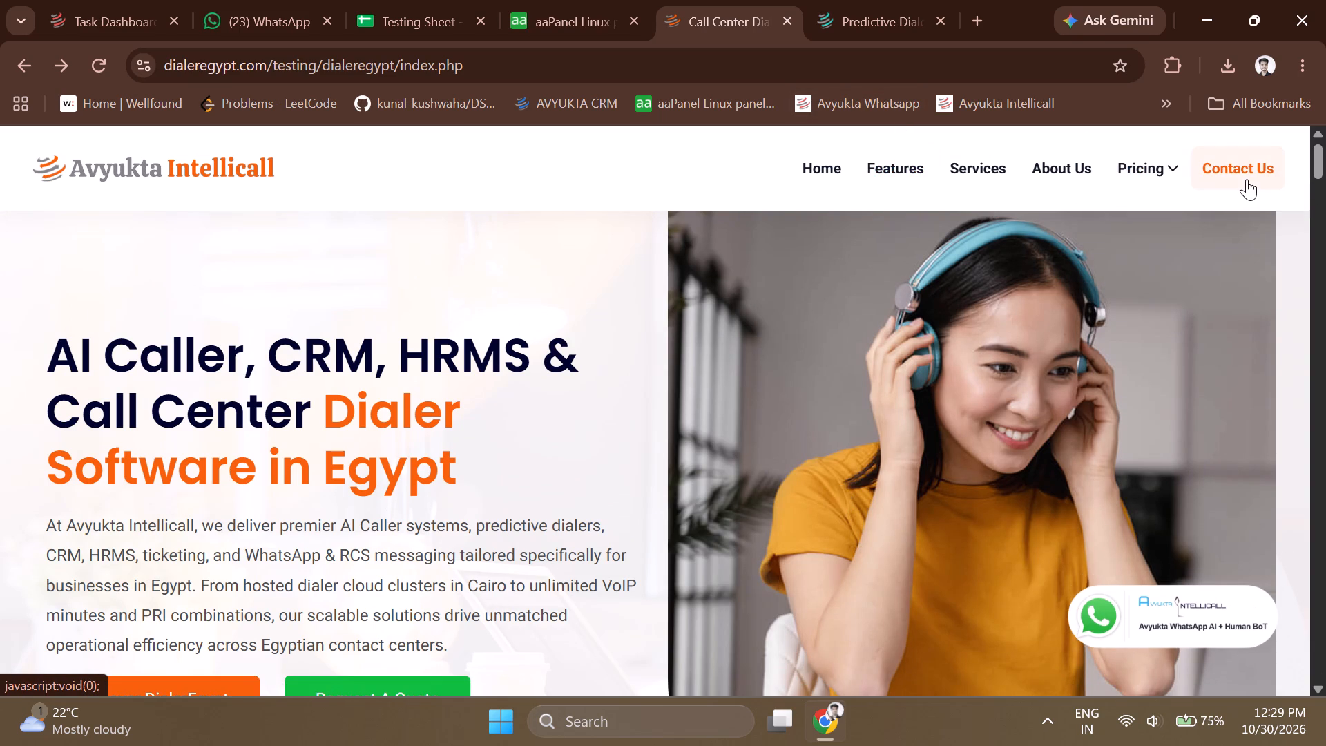
Go to the About Us page and examine its sections in the desktop layout and the 375 x 667 mobile view.
{"action": "left_click", "coordinate": [1044, 158]}
{"action": "scroll", "coordinate": [618, 423], "scroll_direction": "down", "scroll_amount": 4}
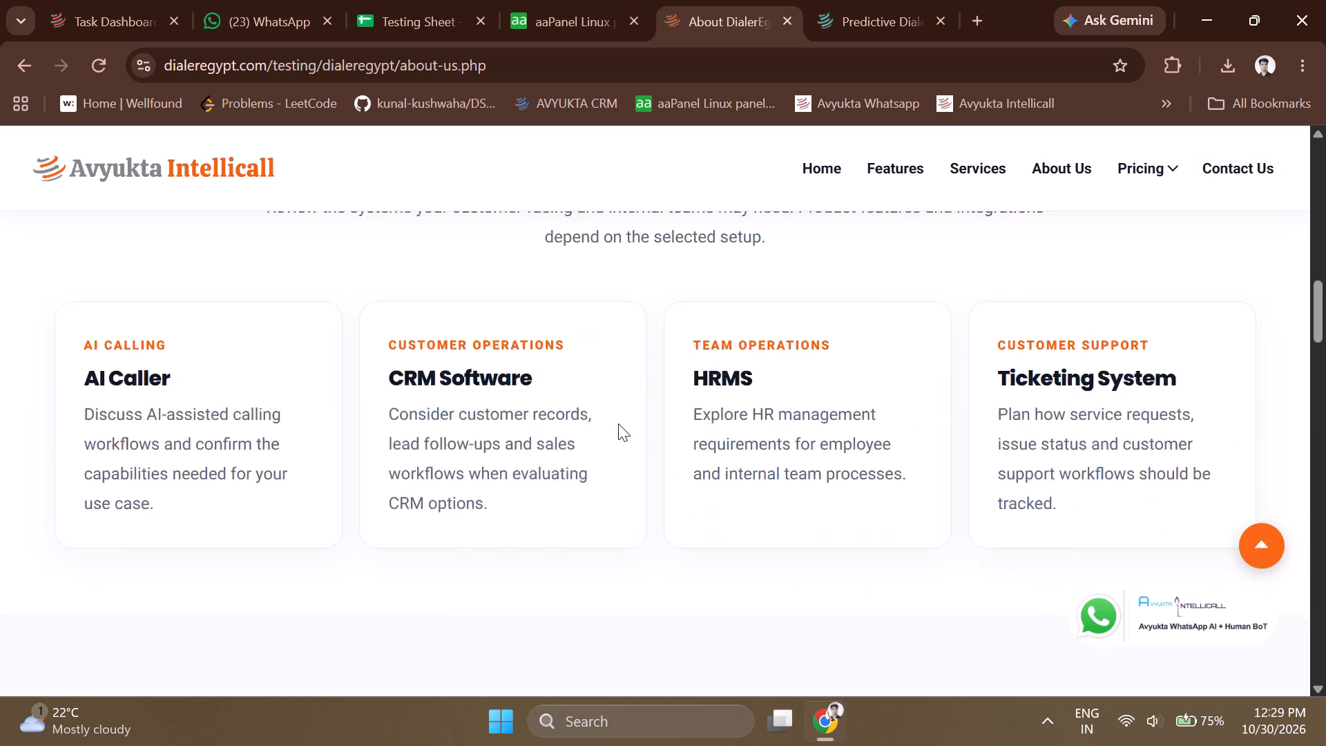
{"action": "scroll", "coordinate": [618, 423], "scroll_direction": "down", "scroll_amount": 8}
{"action": "key", "text": "F12"}
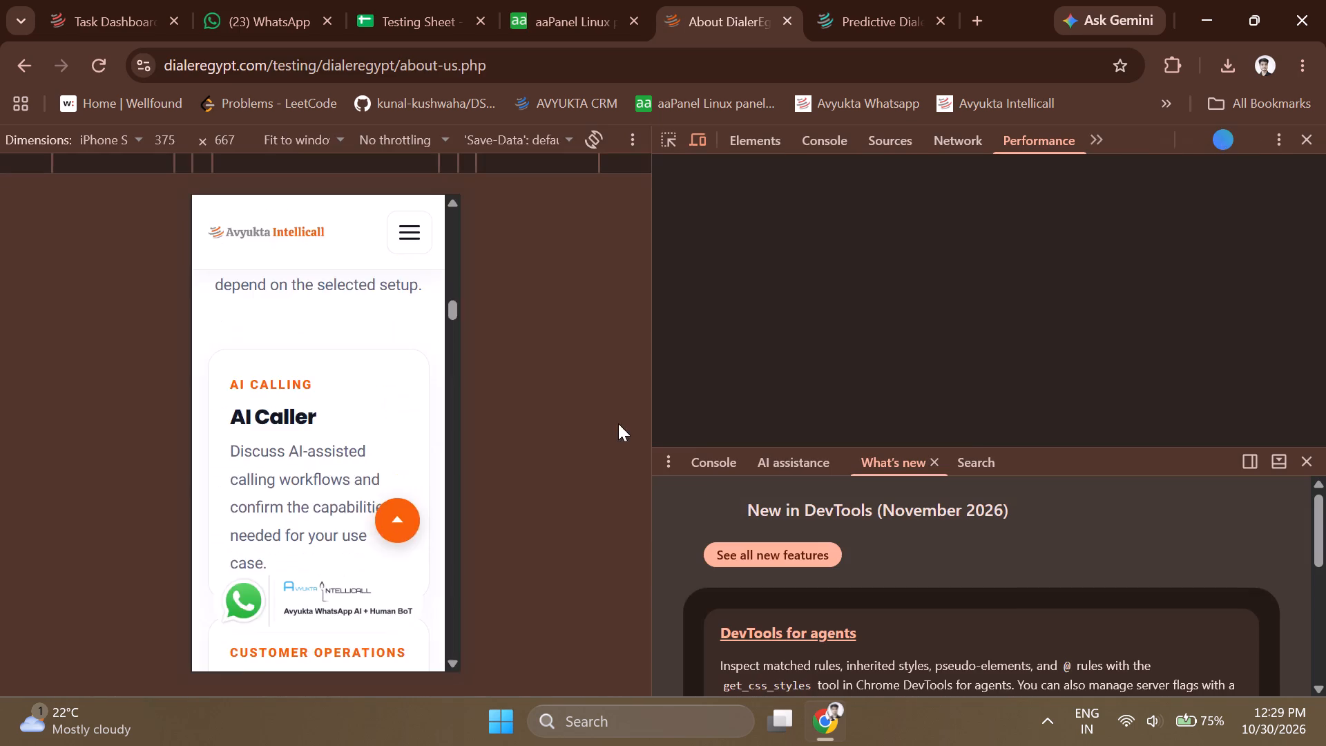
{"action": "scroll", "coordinate": [353, 408], "scroll_direction": "up", "scroll_amount": 20}
{"action": "scroll", "coordinate": [353, 408], "scroll_direction": "up", "scroll_amount": 2}
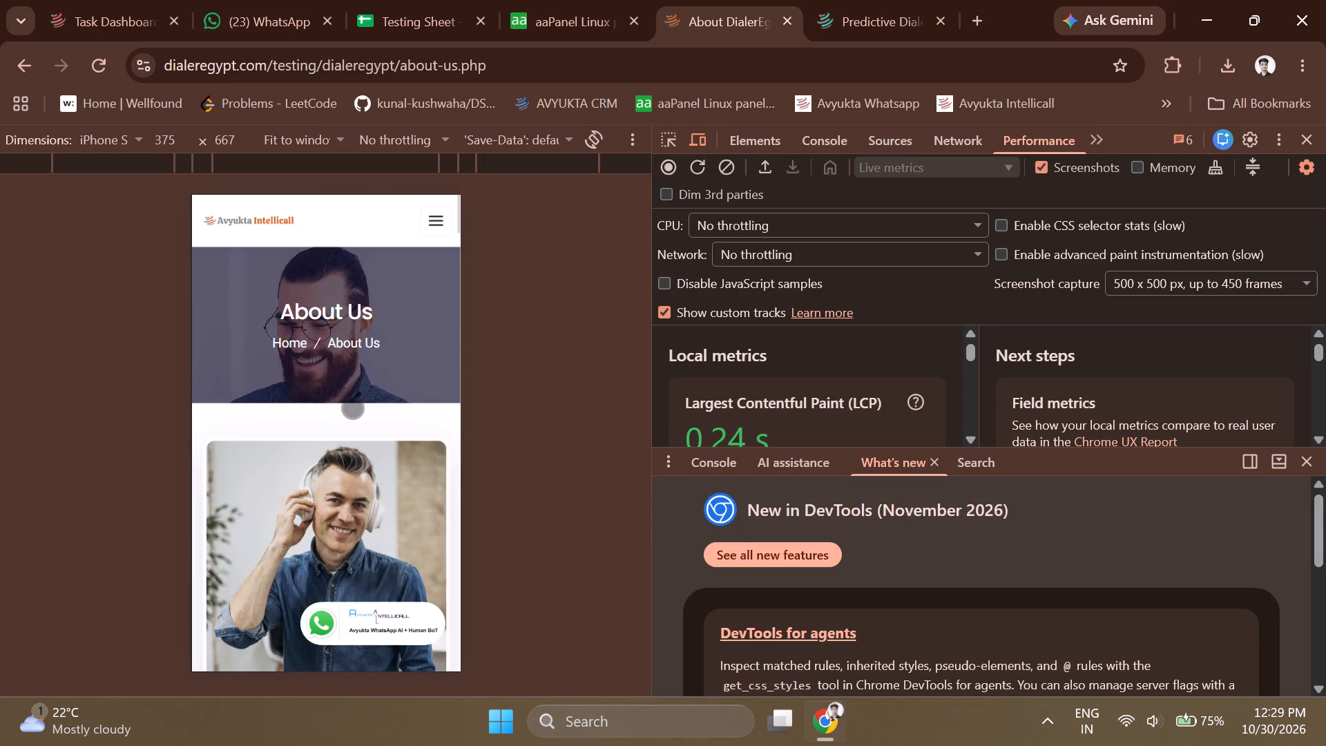
{"action": "scroll", "coordinate": [353, 408], "scroll_direction": "down", "scroll_amount": 13}
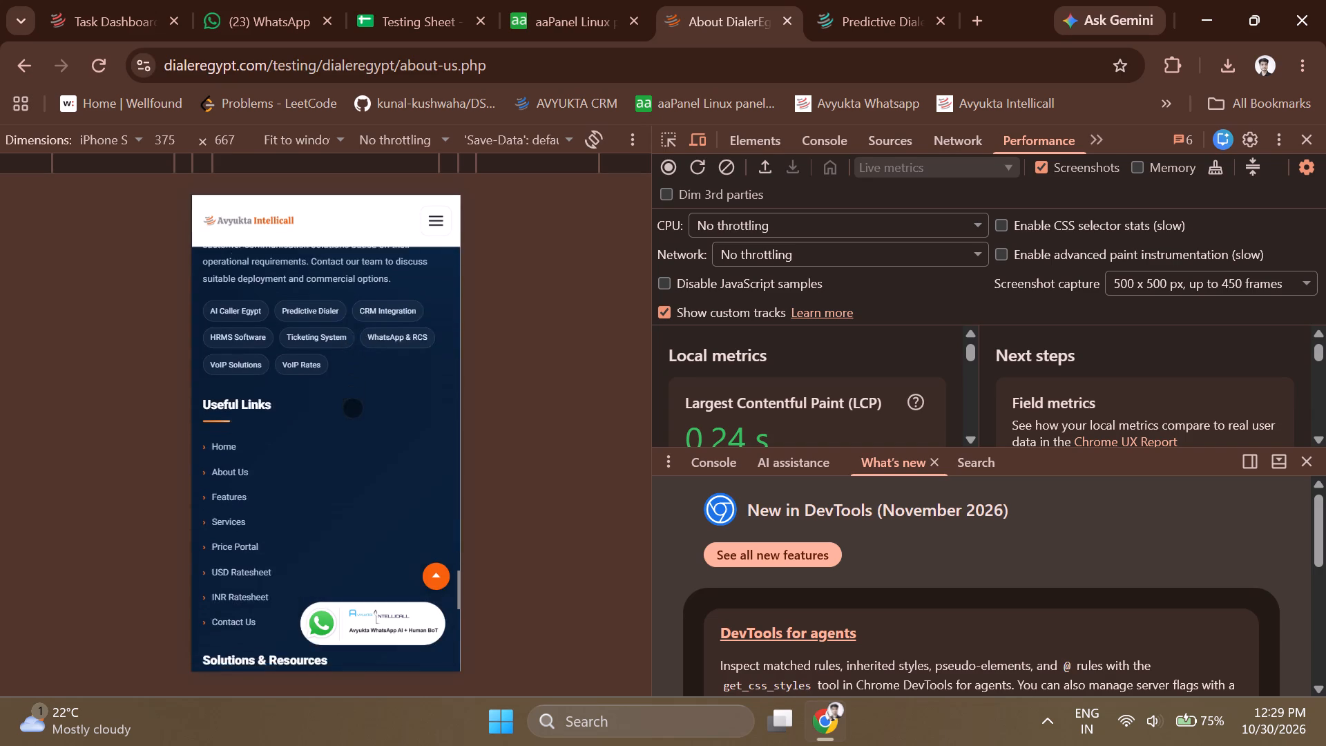
{"action": "scroll", "coordinate": [353, 408], "scroll_direction": "down", "scroll_amount": 3}
{"action": "scroll", "coordinate": [353, 408], "scroll_direction": "up", "scroll_amount": 20}
{"action": "scroll", "coordinate": [353, 408], "scroll_direction": "up", "scroll_amount": 2}
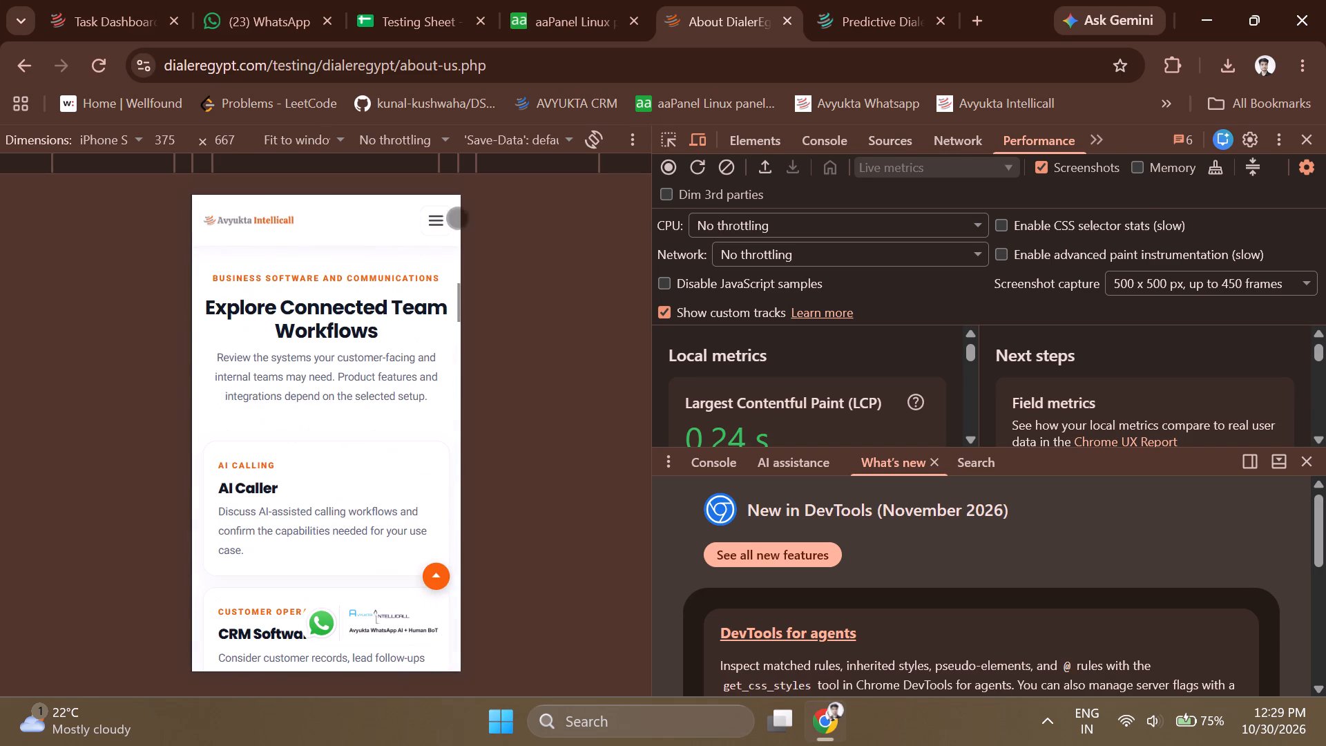
Test the Contact Us and Price Portal entries in the About Us page's mobile navigation, closing the enquiry form each time.
{"action": "left_click", "coordinate": [438, 221]}
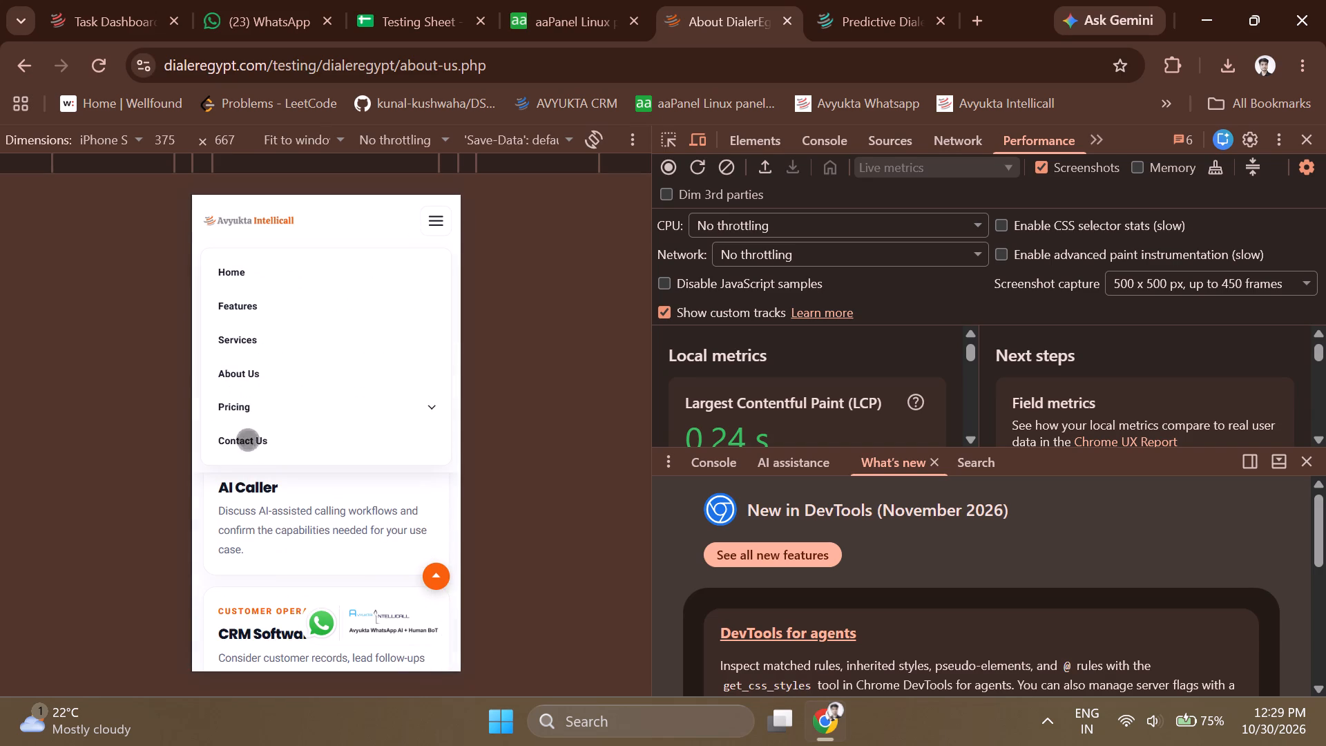
{"action": "left_click", "coordinate": [273, 417]}
{"action": "left_click", "coordinate": [273, 417]}
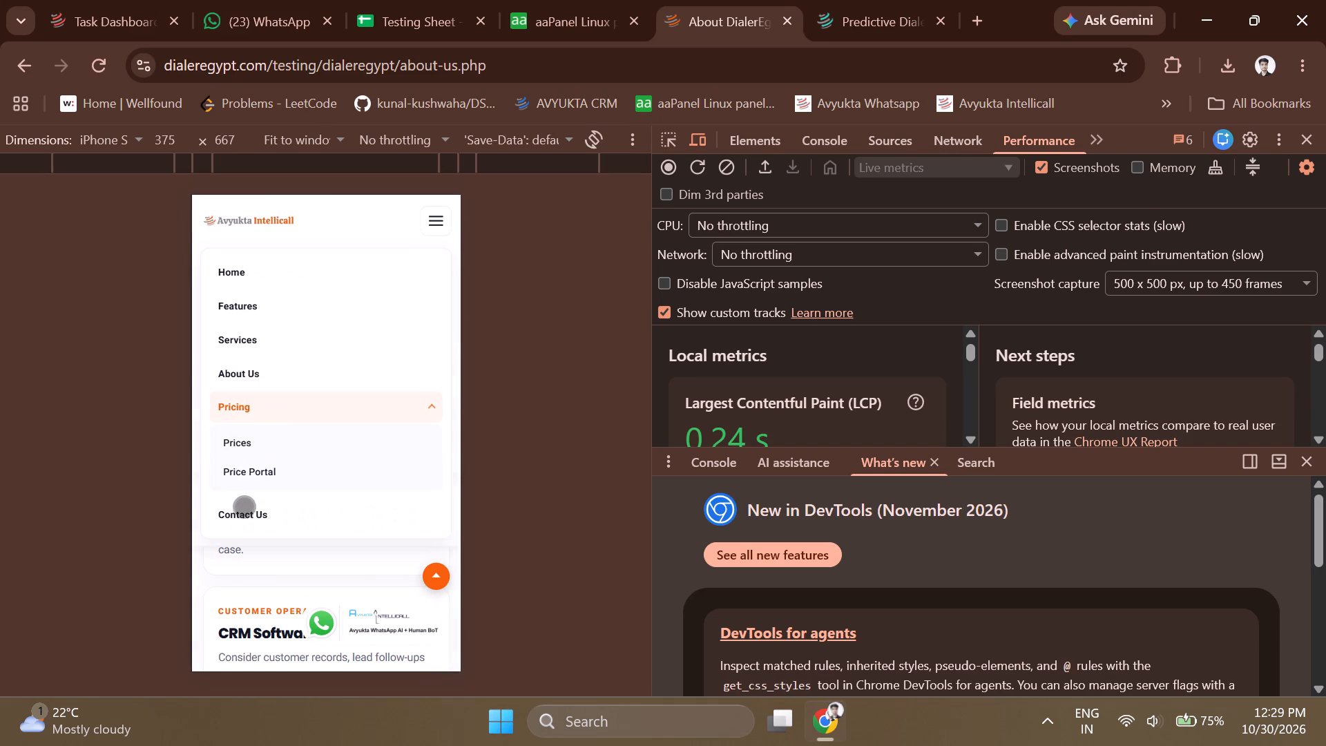
{"action": "left_click", "coordinate": [244, 511]}
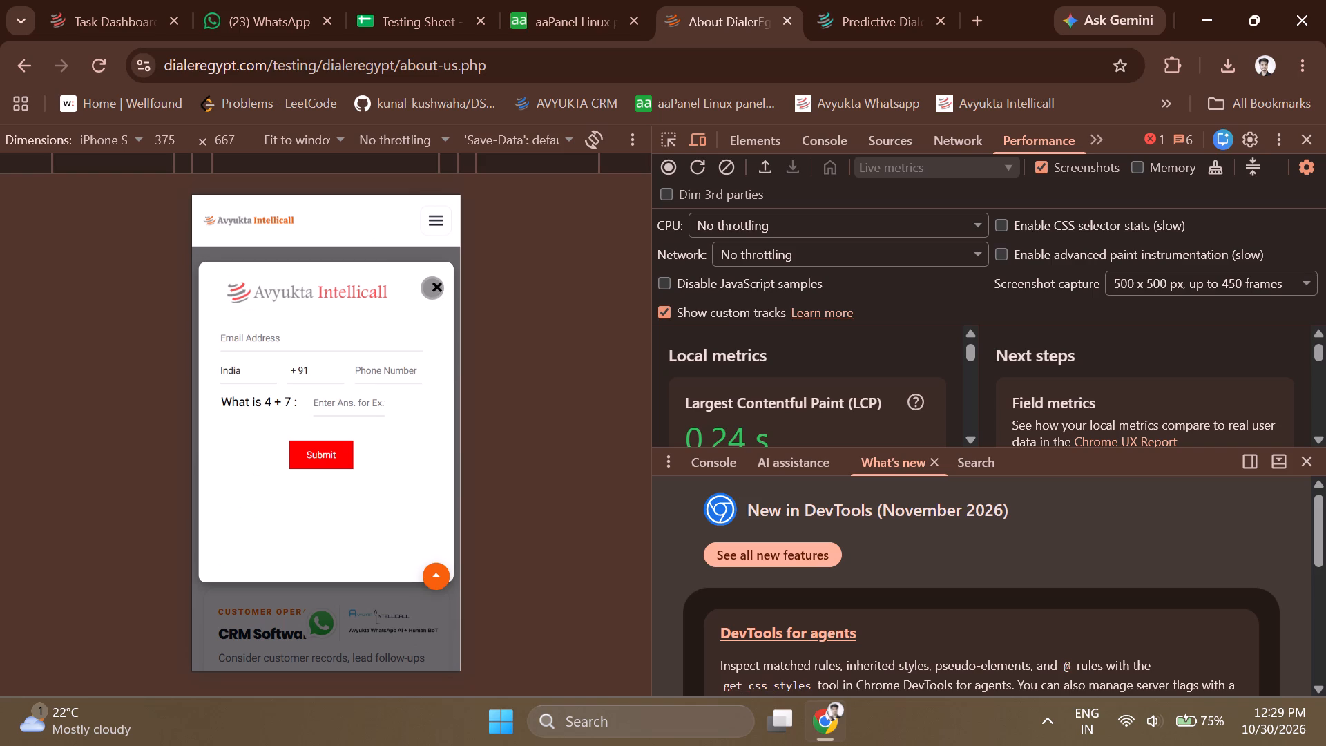
{"action": "left_click", "coordinate": [432, 288]}
{"action": "left_click", "coordinate": [432, 223]}
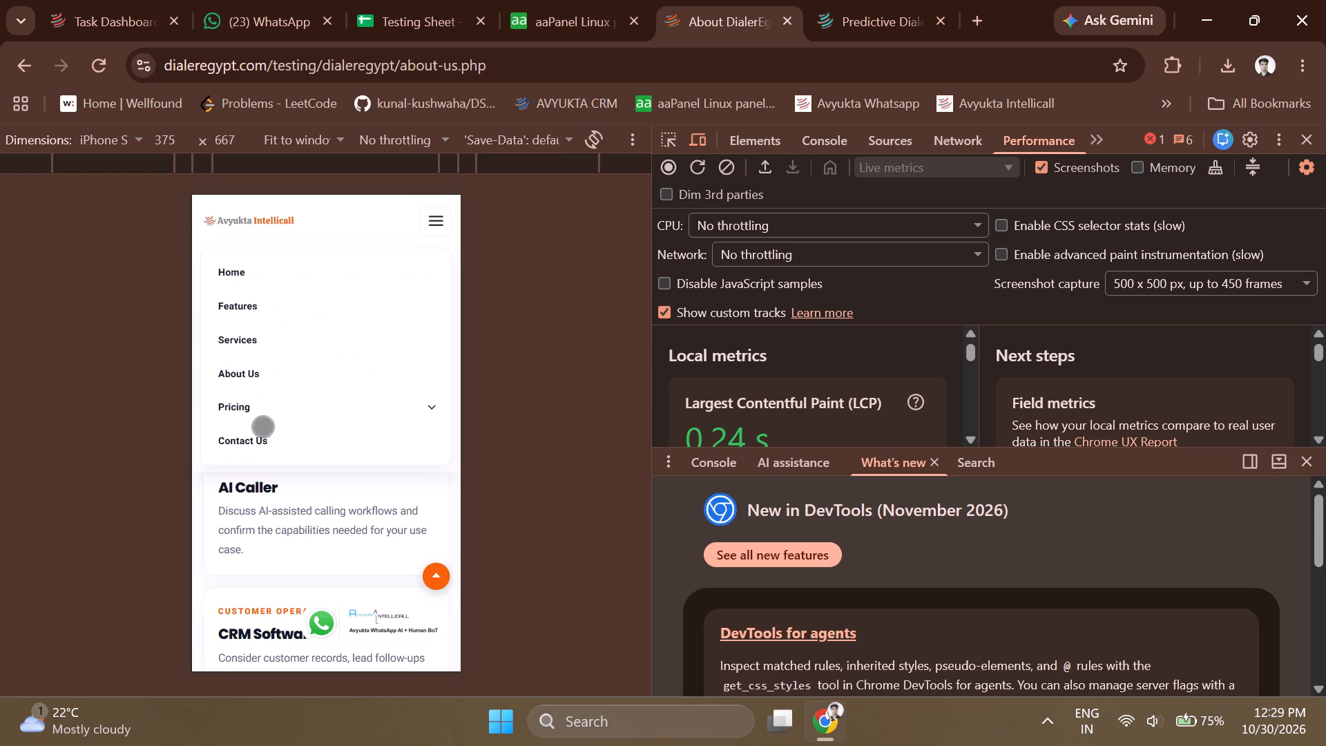
{"action": "left_click", "coordinate": [251, 410]}
{"action": "left_click", "coordinate": [240, 474]}
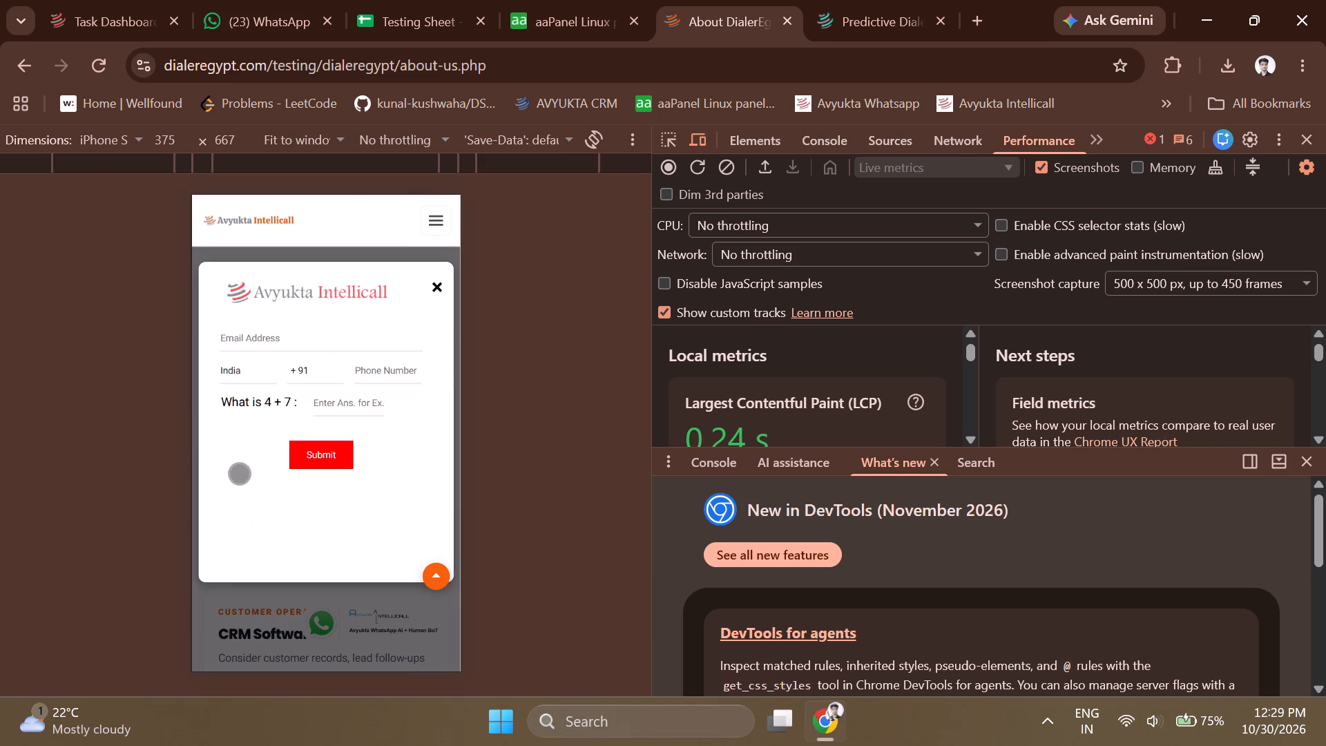
{"action": "left_click", "coordinate": [436, 293]}
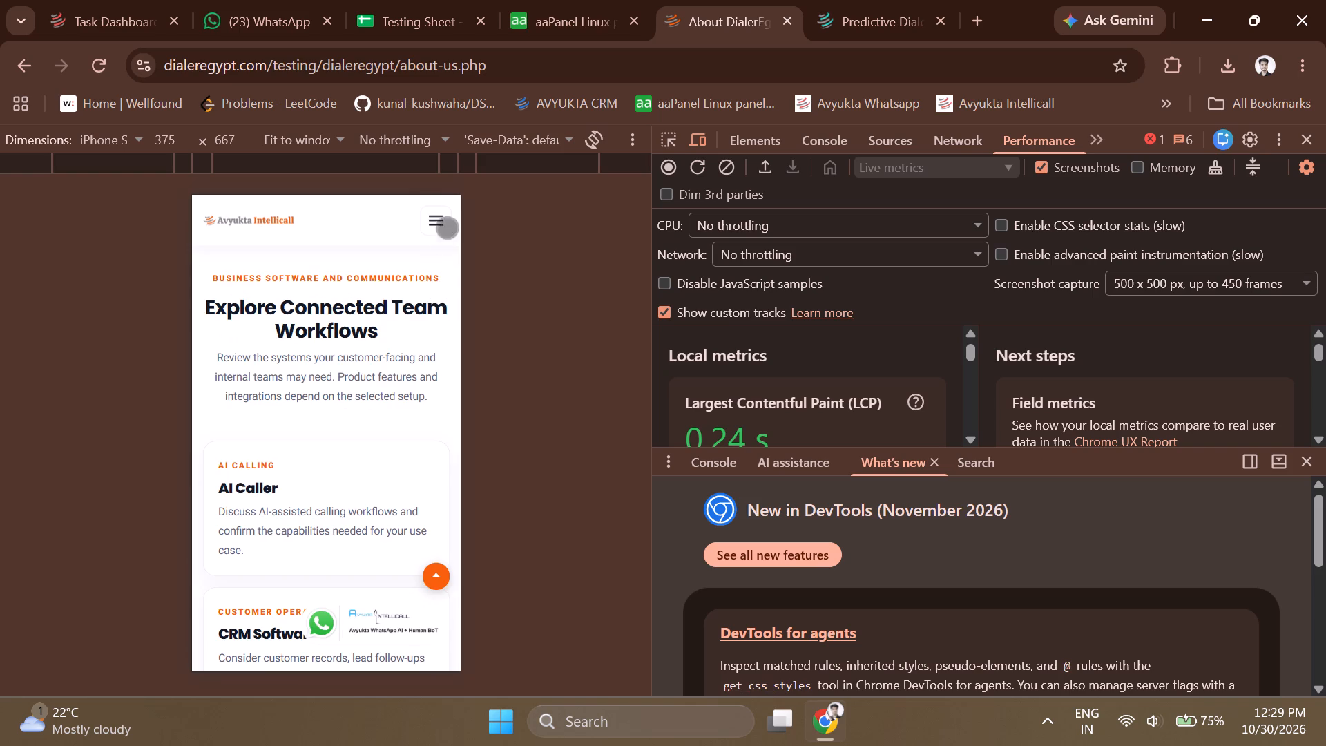
Expand Pricing in the mobile navigation again and check the open submenu while moving down the About Us page.
{"action": "left_click", "coordinate": [439, 221]}
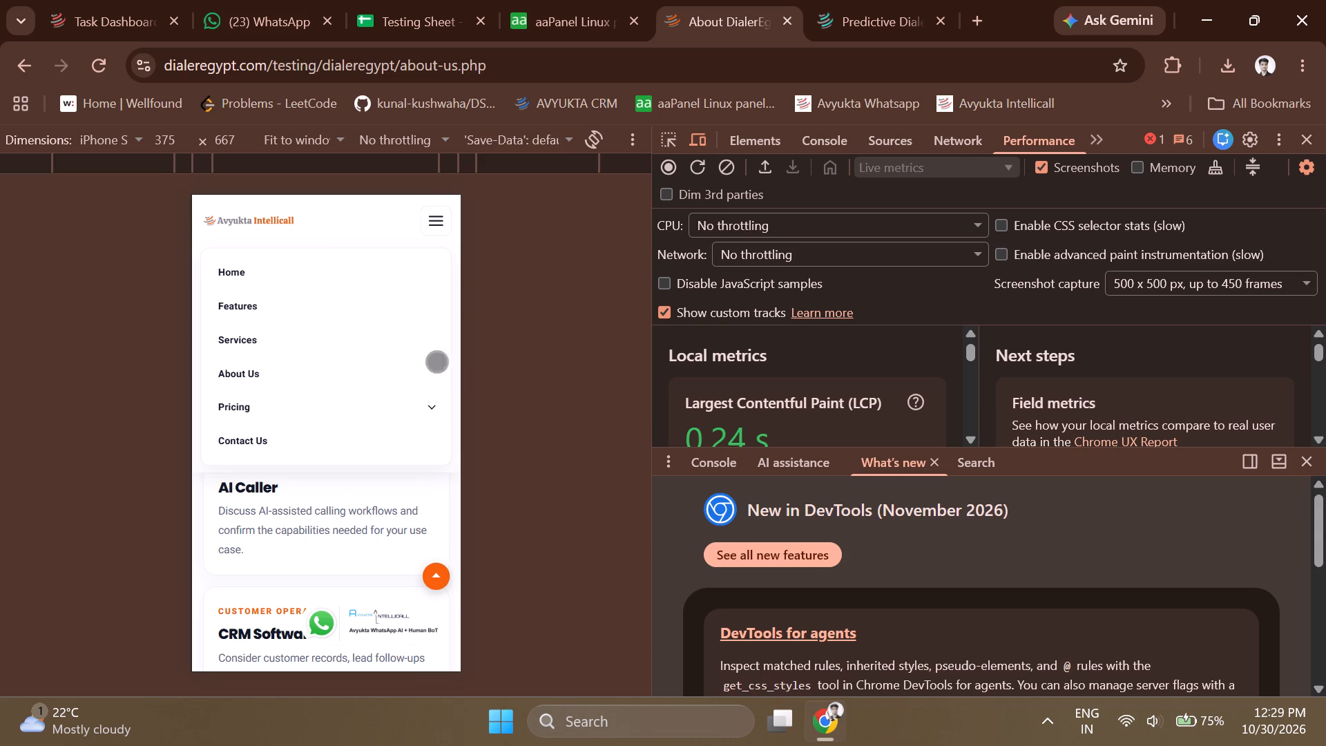
{"action": "left_click", "coordinate": [428, 404]}
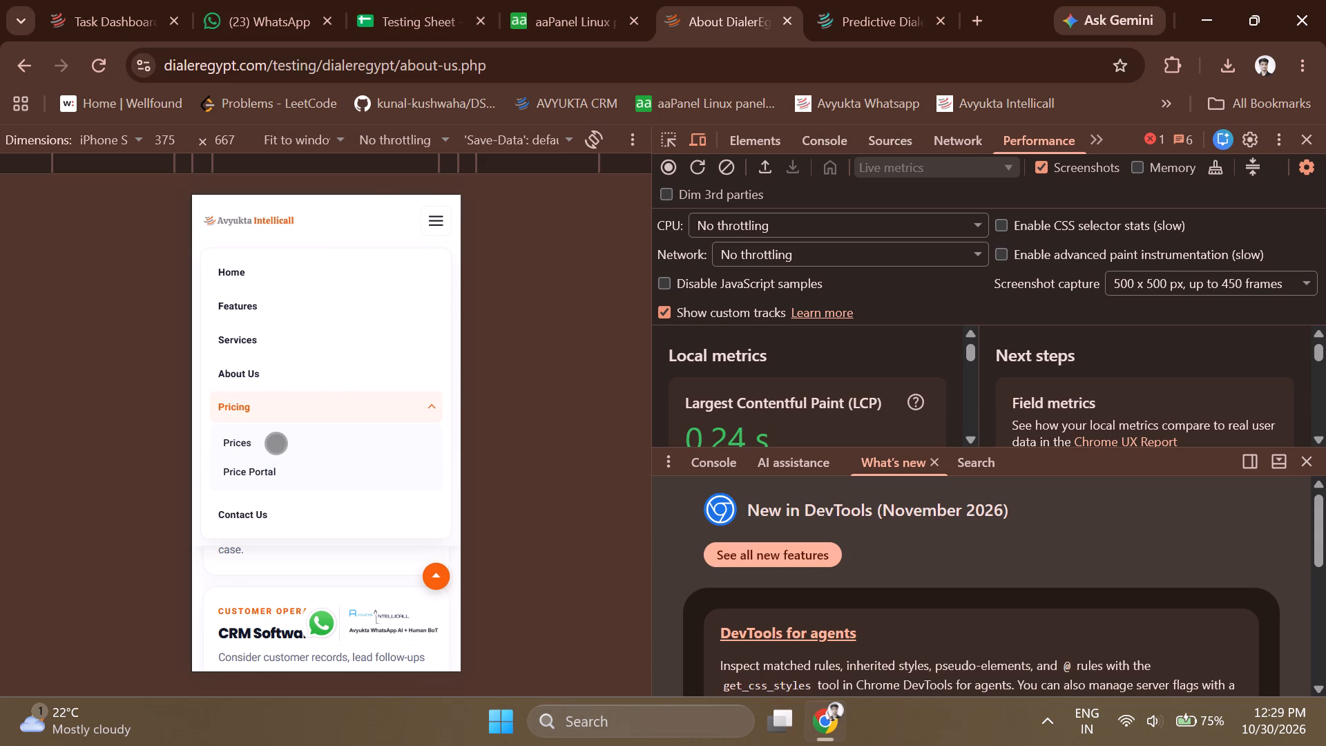
{"action": "scroll", "coordinate": [276, 443], "scroll_direction": "down", "scroll_amount": 2}
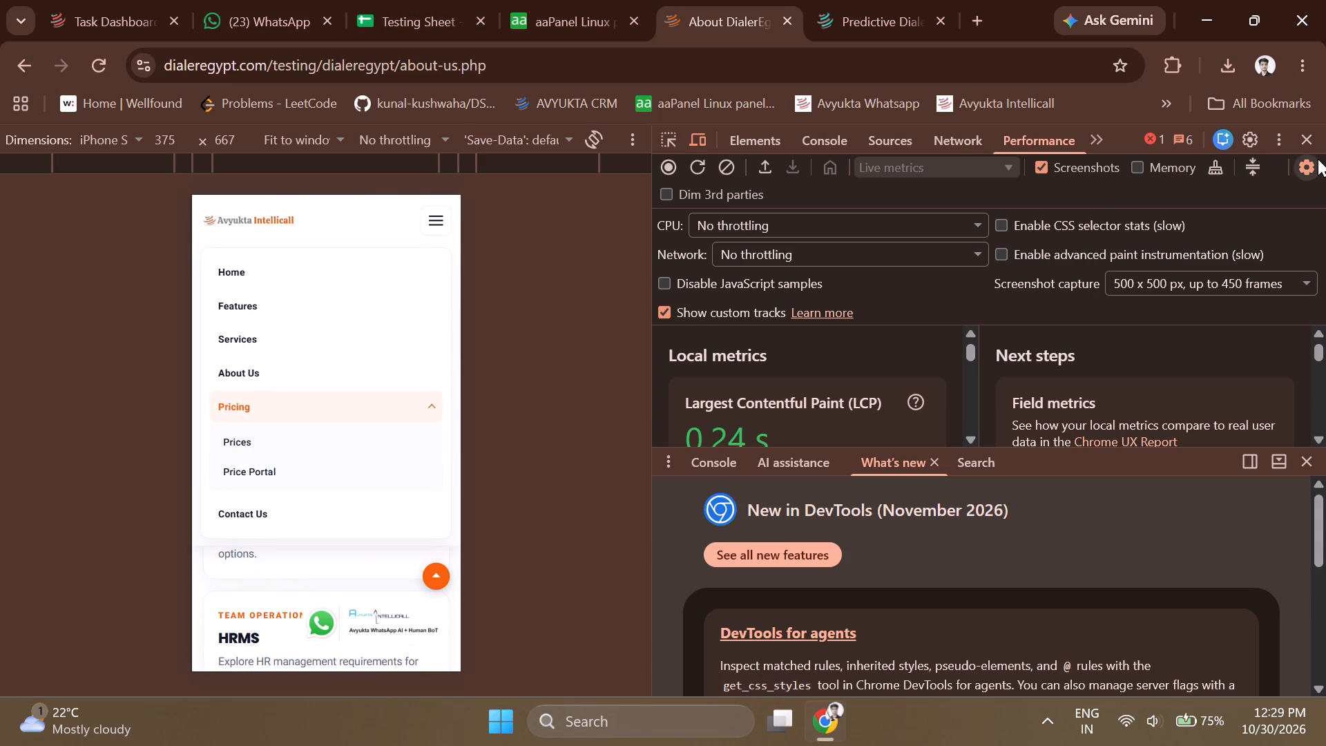
Leave the mobile view and check the header and Pricing submenu on the About Us page's desktop layout.
{"action": "left_click", "coordinate": [1315, 146]}
{"action": "scroll", "coordinate": [1046, 295], "scroll_direction": "up", "scroll_amount": 18}
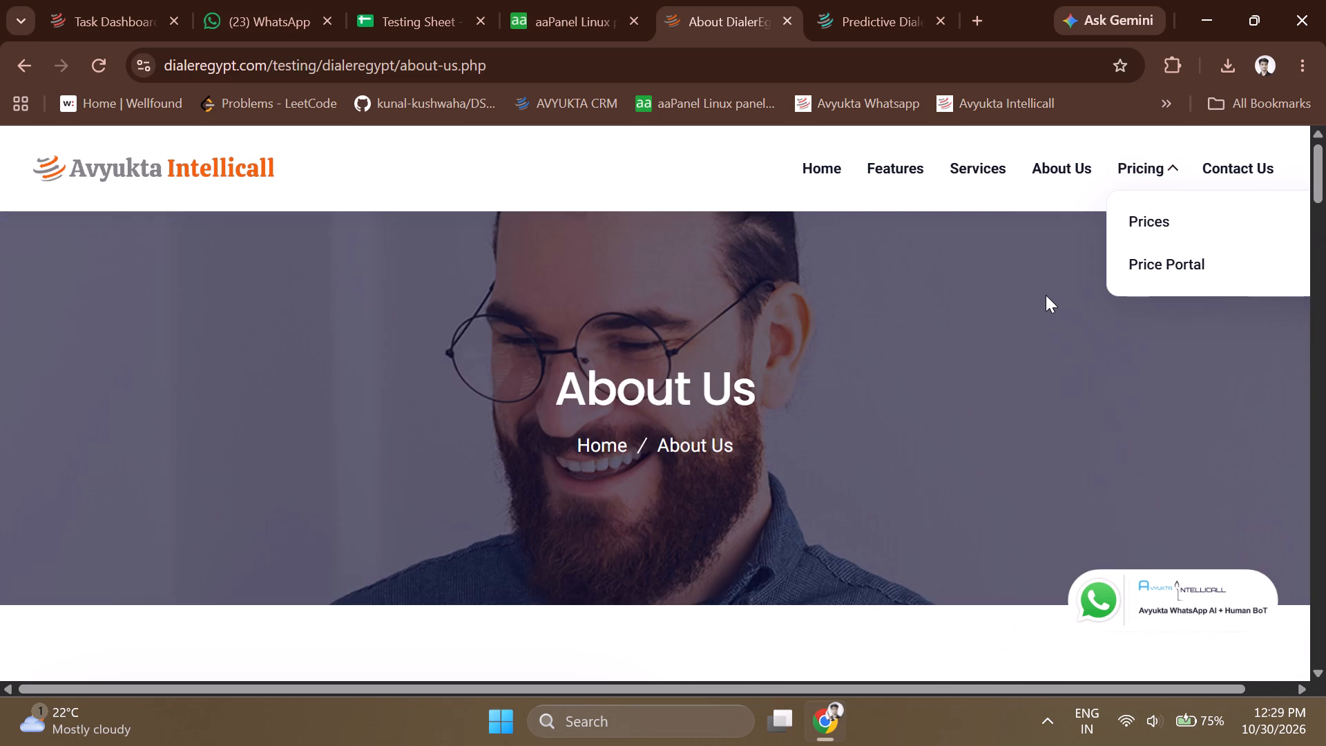
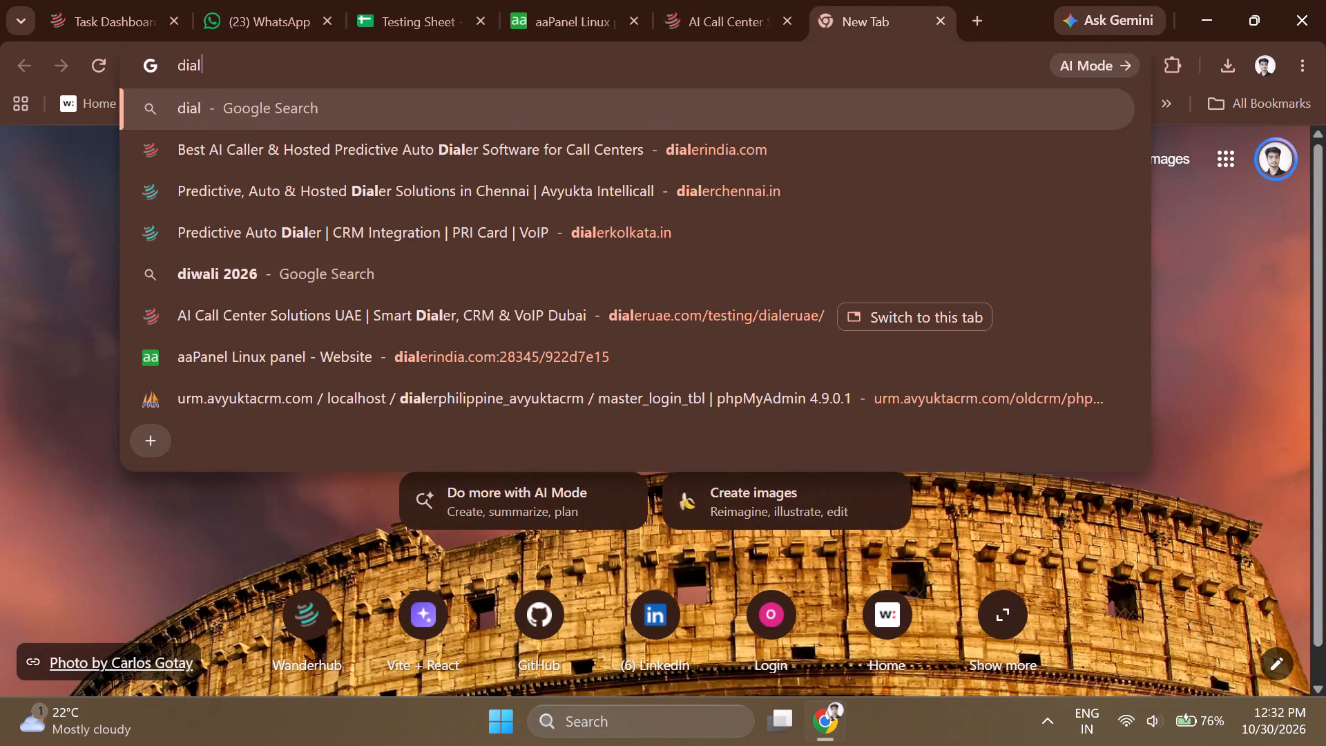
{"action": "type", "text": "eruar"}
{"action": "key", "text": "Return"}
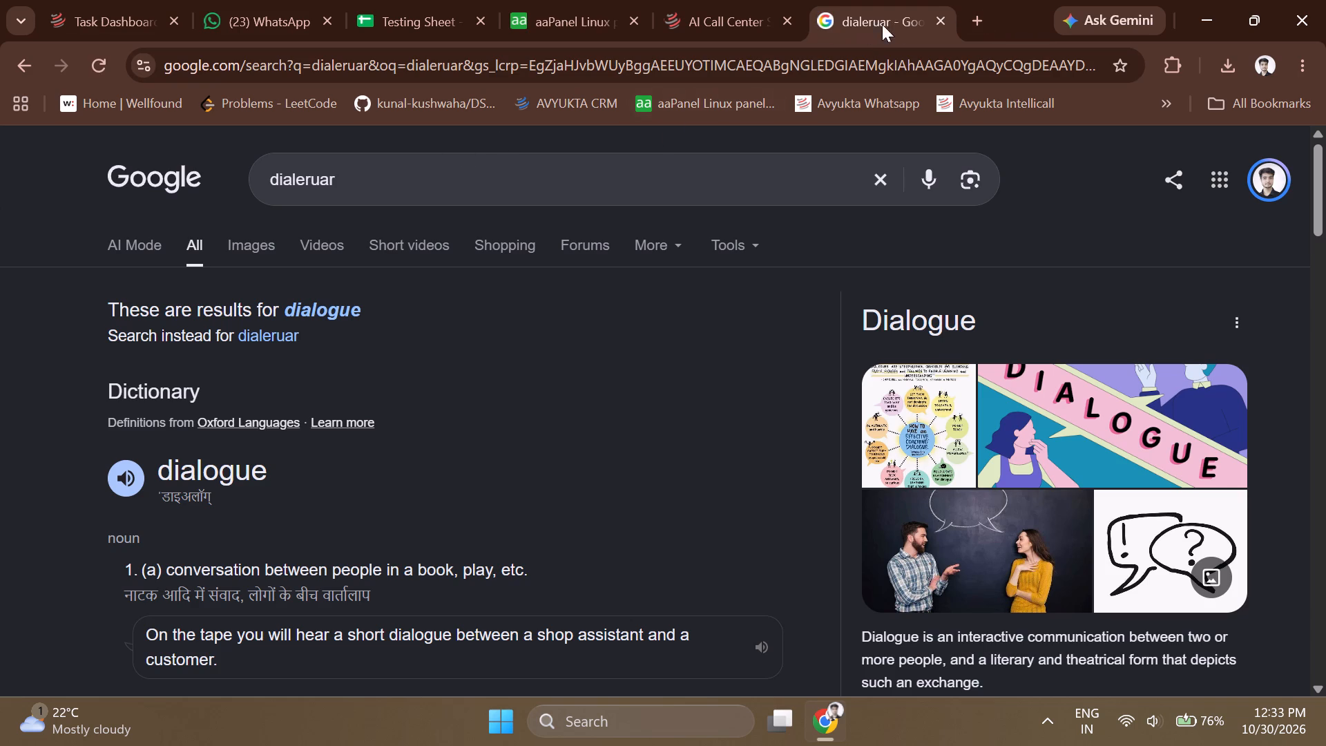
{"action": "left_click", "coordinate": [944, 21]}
Open the live dialeruae.com home page in another new browser tab.
{"action": "left_click", "coordinate": [987, 19]}
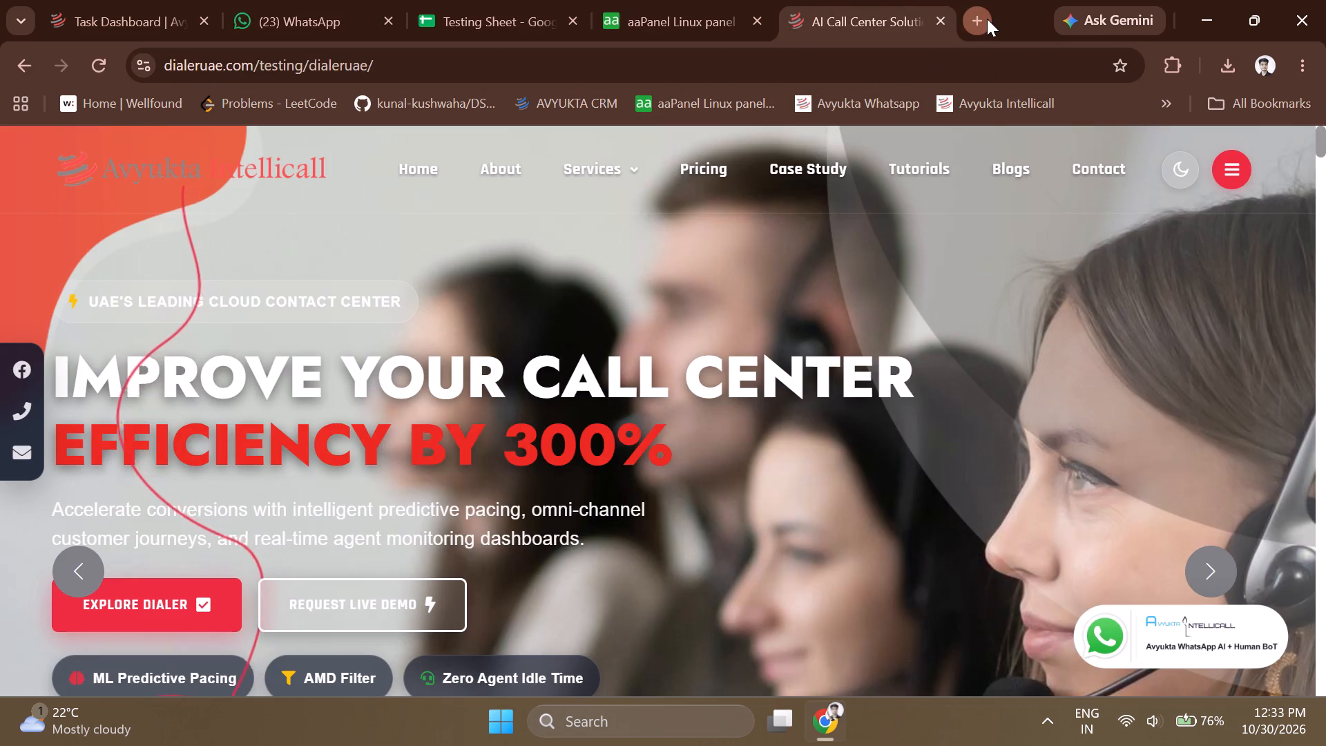
{"action": "type", "text": "dialeruae"}
{"action": "key", "text": "Return"}
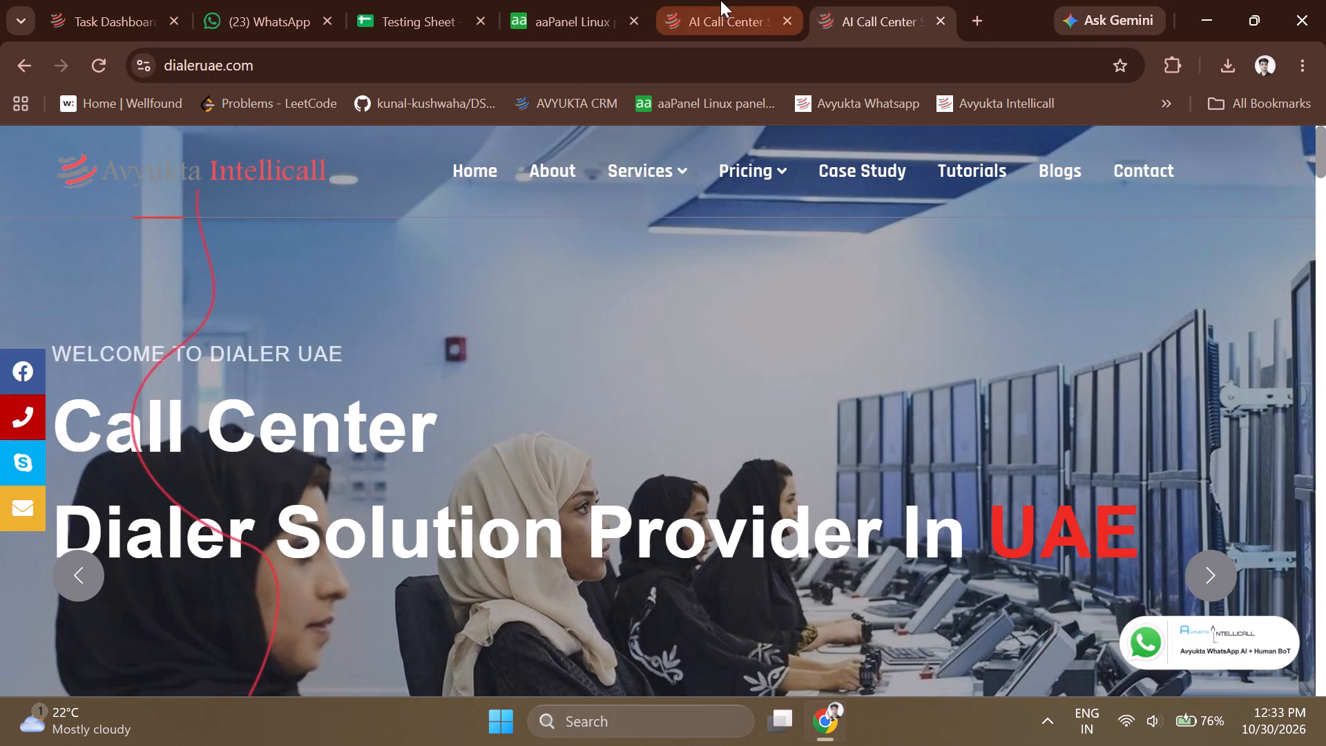
Compare the header and hero banner of the testing dialeruae home page with those of the live dialeruae.com home page.
{"action": "left_click", "coordinate": [720, 0]}
{"action": "left_click", "coordinate": [871, 1]}
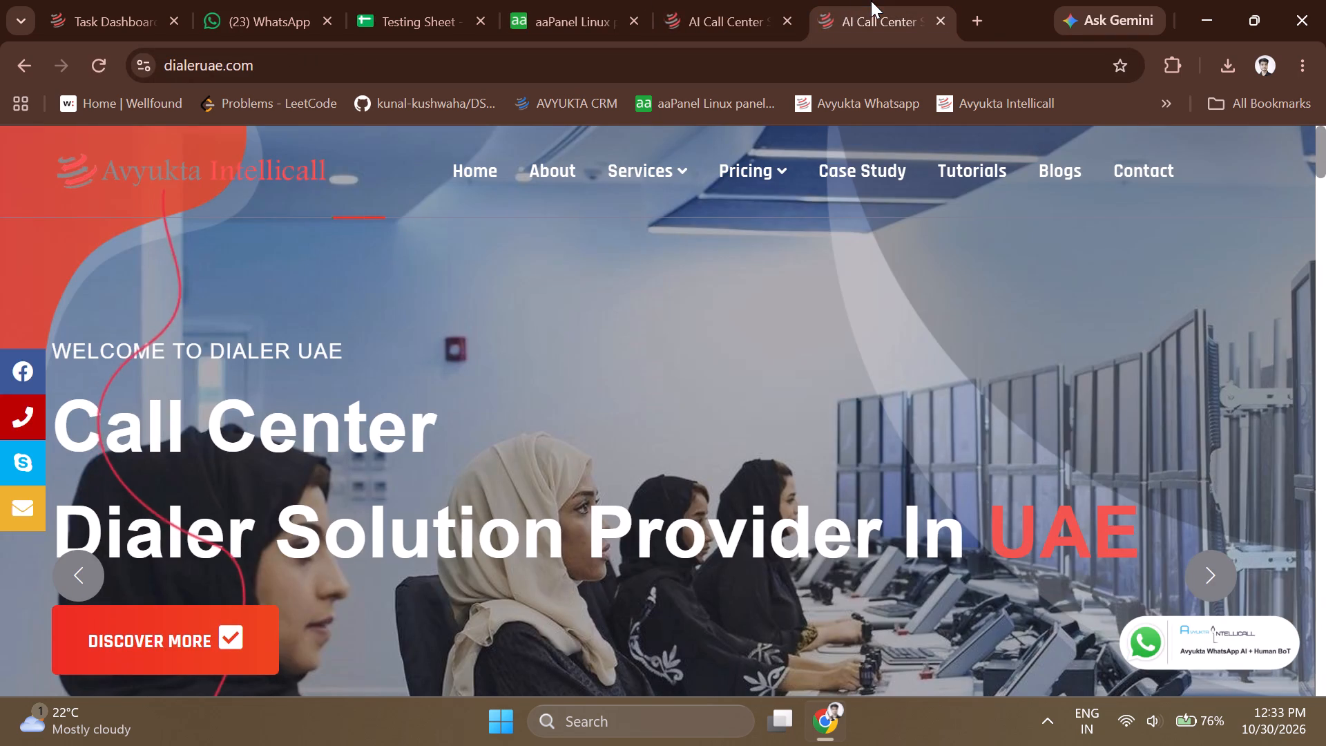
{"action": "left_click", "coordinate": [752, 0]}
{"action": "left_click", "coordinate": [892, 0]}
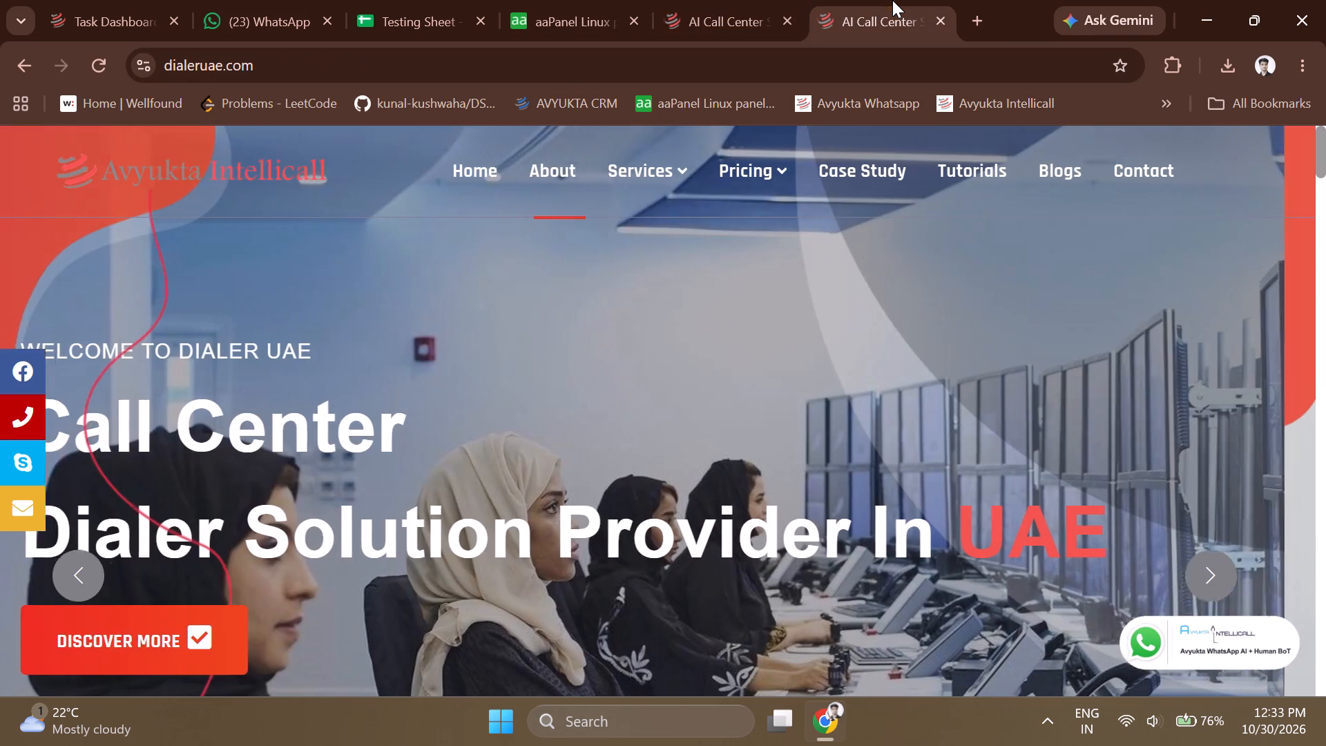
{"action": "left_click", "coordinate": [714, 0]}
{"action": "left_click", "coordinate": [860, 0]}
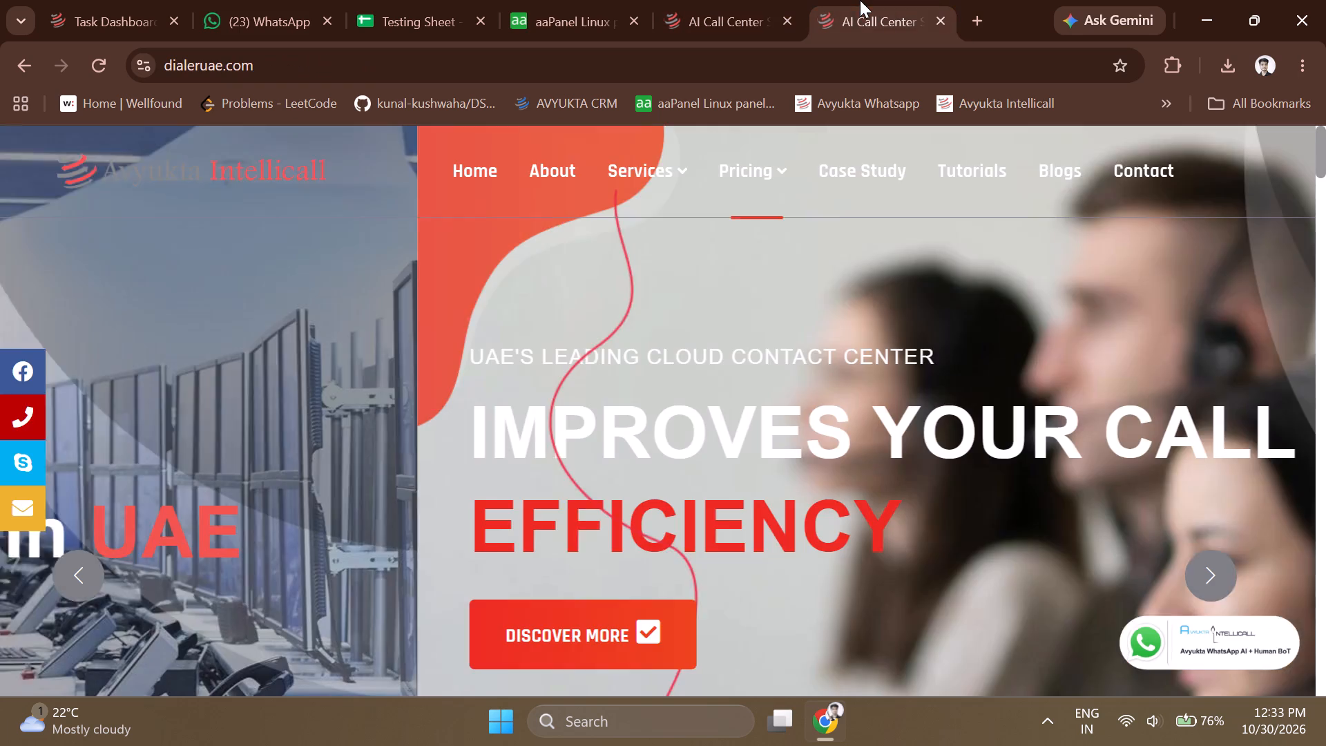
{"action": "left_click", "coordinate": [723, 0]}
{"action": "scroll", "coordinate": [684, 384], "scroll_direction": "down", "scroll_amount": 1}
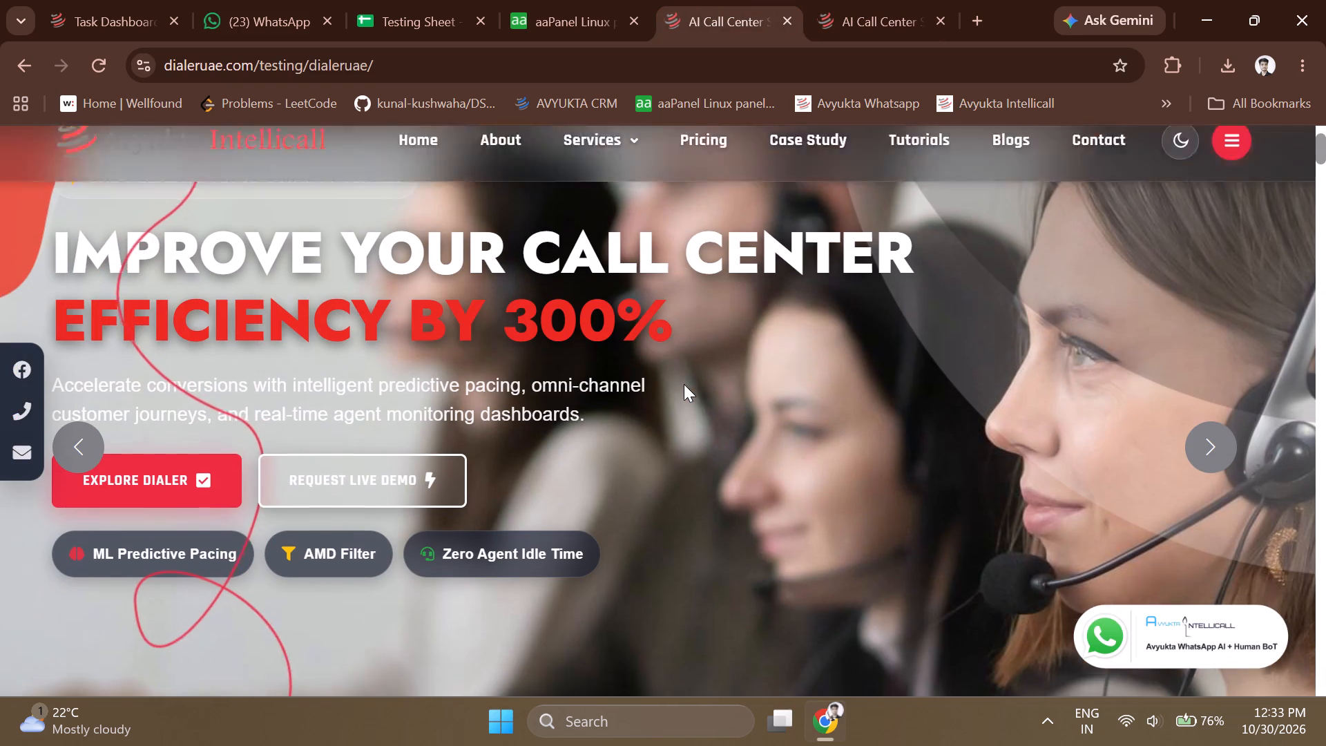
{"action": "left_click", "coordinate": [800, 19]}
{"action": "left_click", "coordinate": [844, 19]}
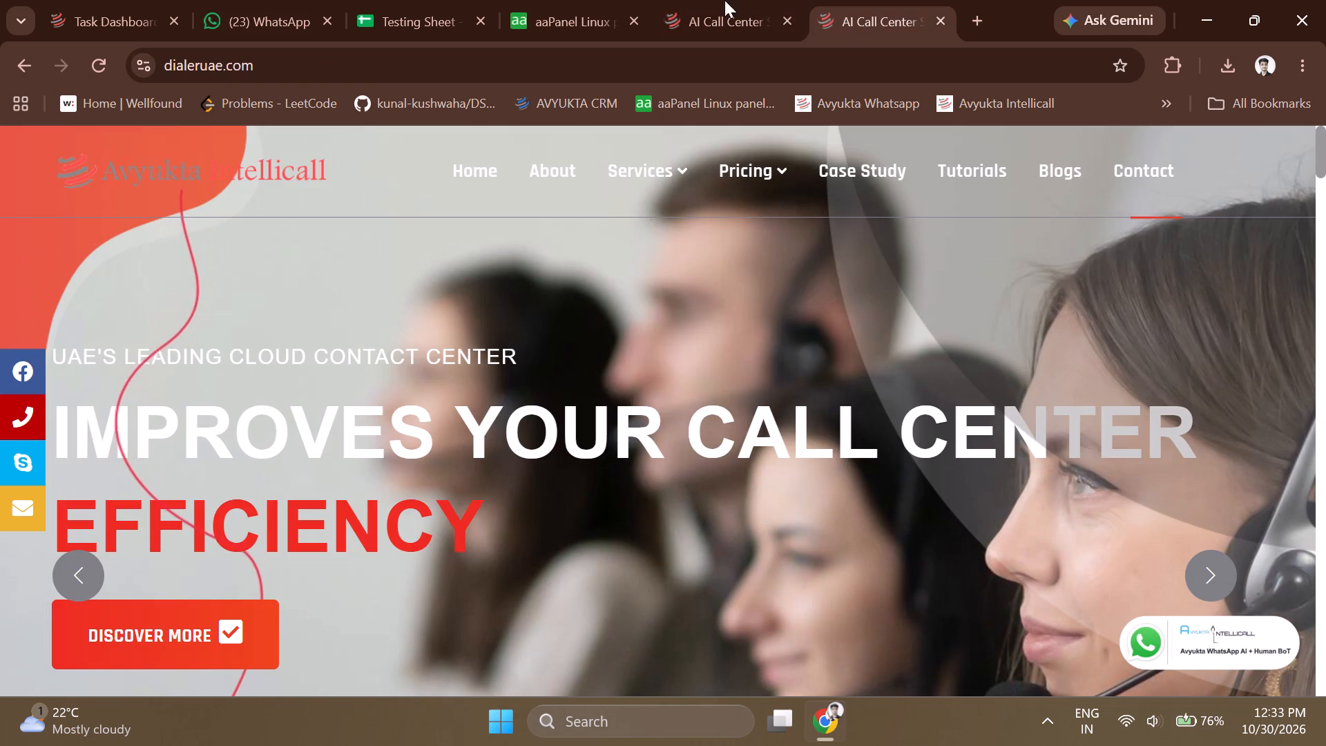
{"action": "left_click", "coordinate": [663, 0]}
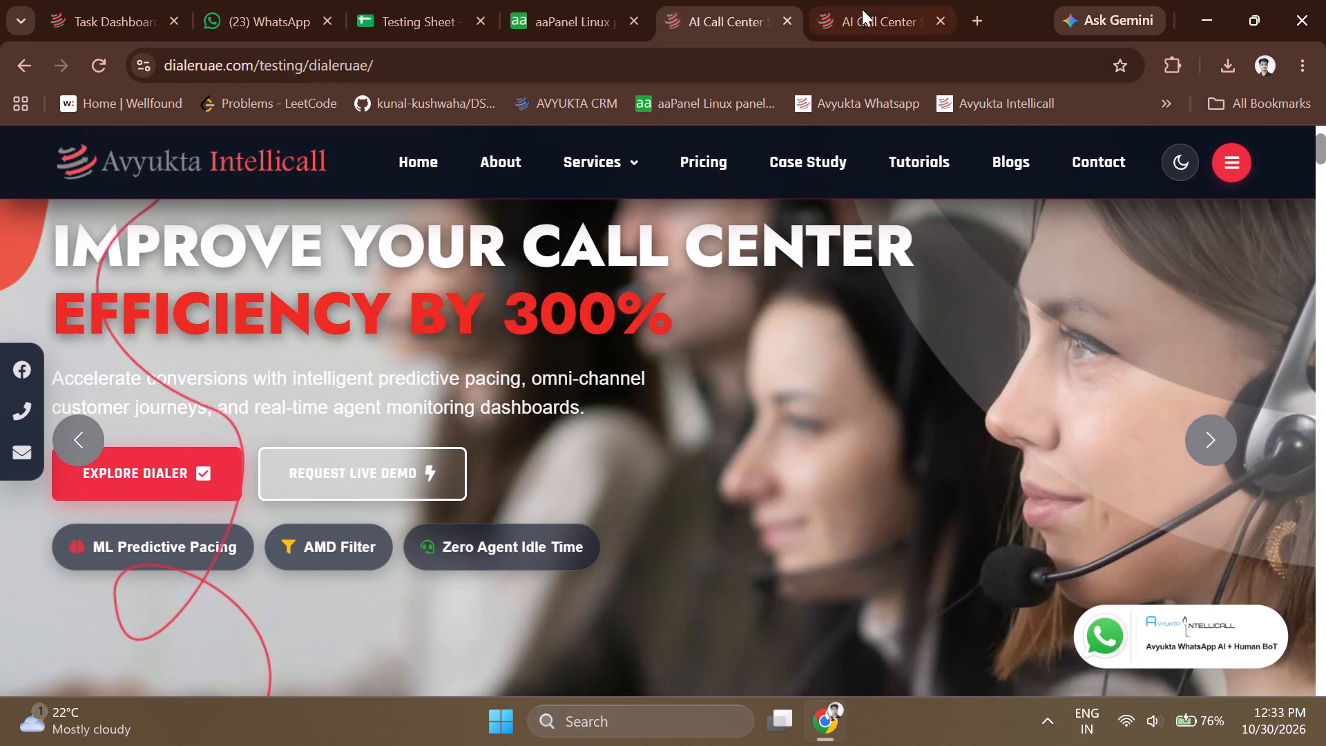
{"action": "left_click", "coordinate": [876, 0]}
{"action": "scroll", "coordinate": [548, 450], "scroll_direction": "down", "scroll_amount": 1}
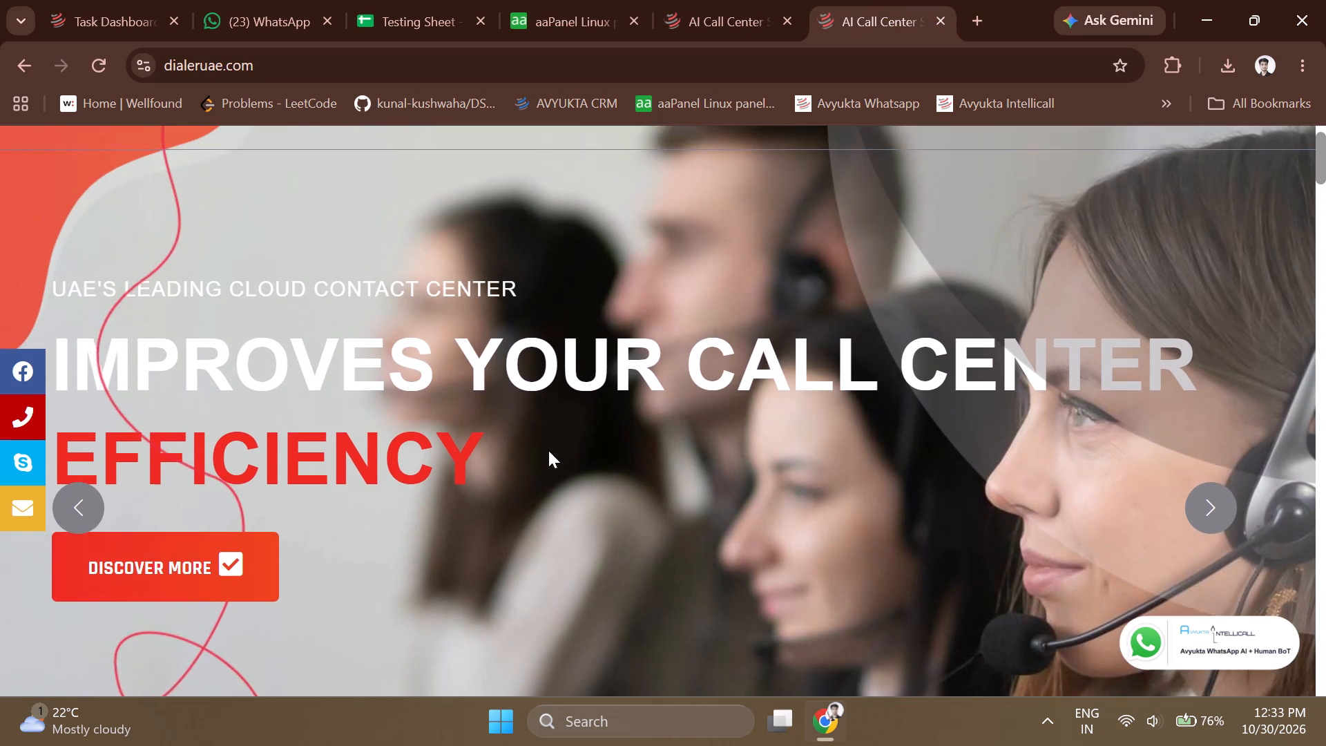
{"action": "left_click", "coordinate": [712, 0]}
{"action": "scroll", "coordinate": [610, 269], "scroll_direction": "up", "scroll_amount": 1}
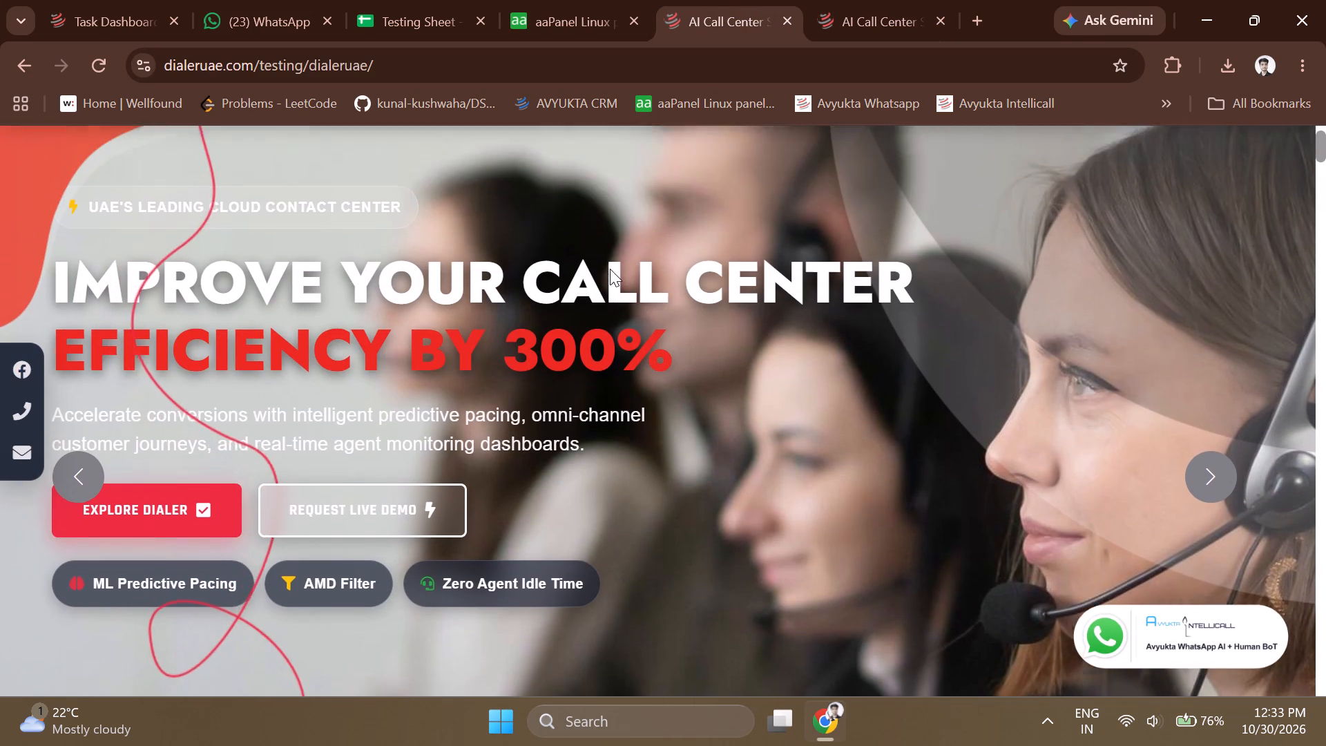
{"action": "scroll", "coordinate": [610, 269], "scroll_direction": "up", "scroll_amount": 1}
{"action": "left_click", "coordinate": [837, 0]}
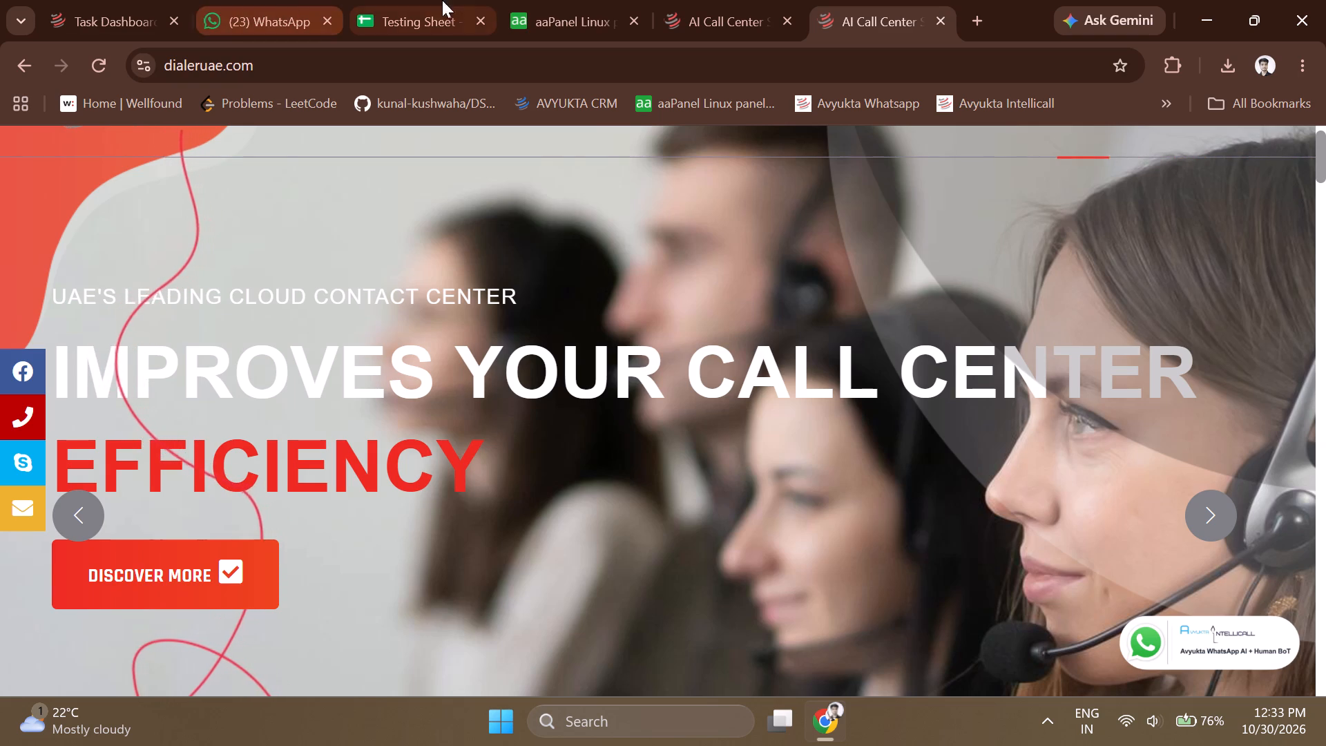
{"action": "left_click", "coordinate": [720, 0]}
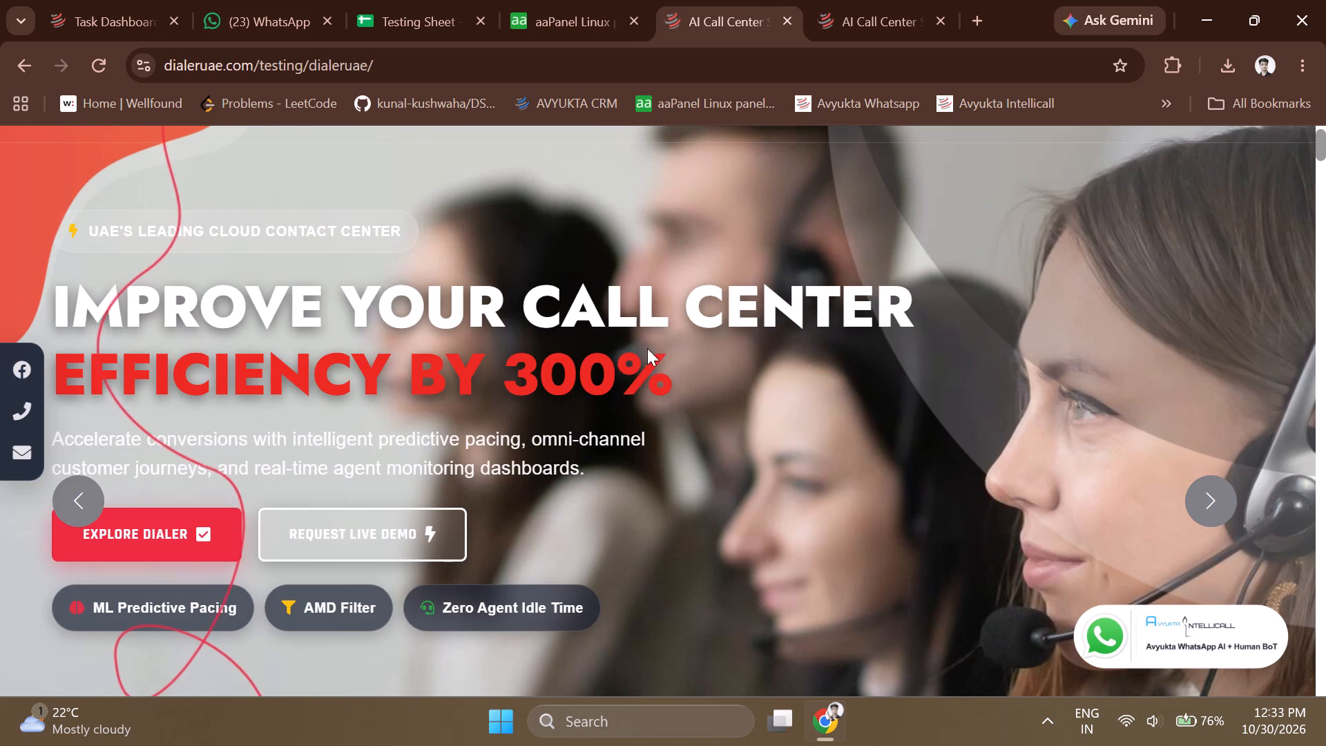
{"action": "scroll", "coordinate": [640, 522], "scroll_direction": "down", "scroll_amount": 1}
{"action": "left_click", "coordinate": [847, 0]}
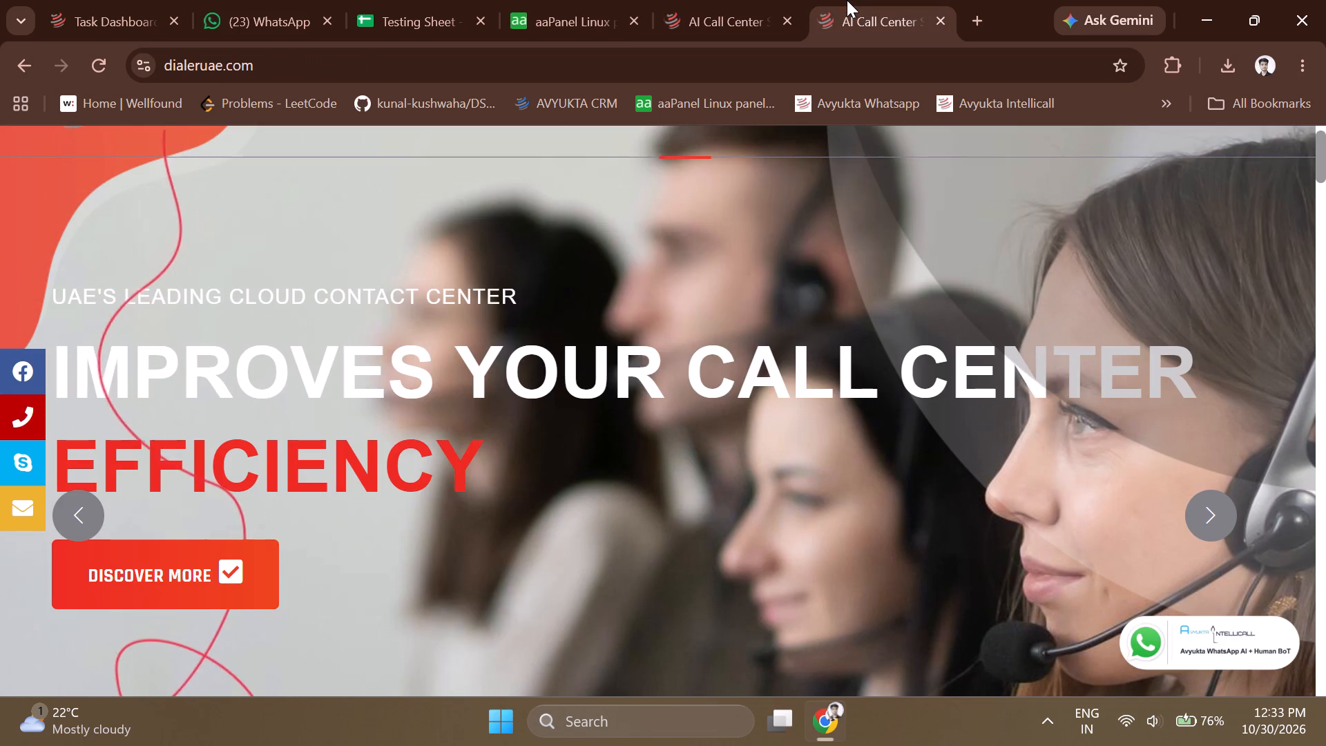
Test the ML Predictive Pacing and AMD Filter badges in the testing home page's hero banner.
{"action": "left_click", "coordinate": [698, 29]}
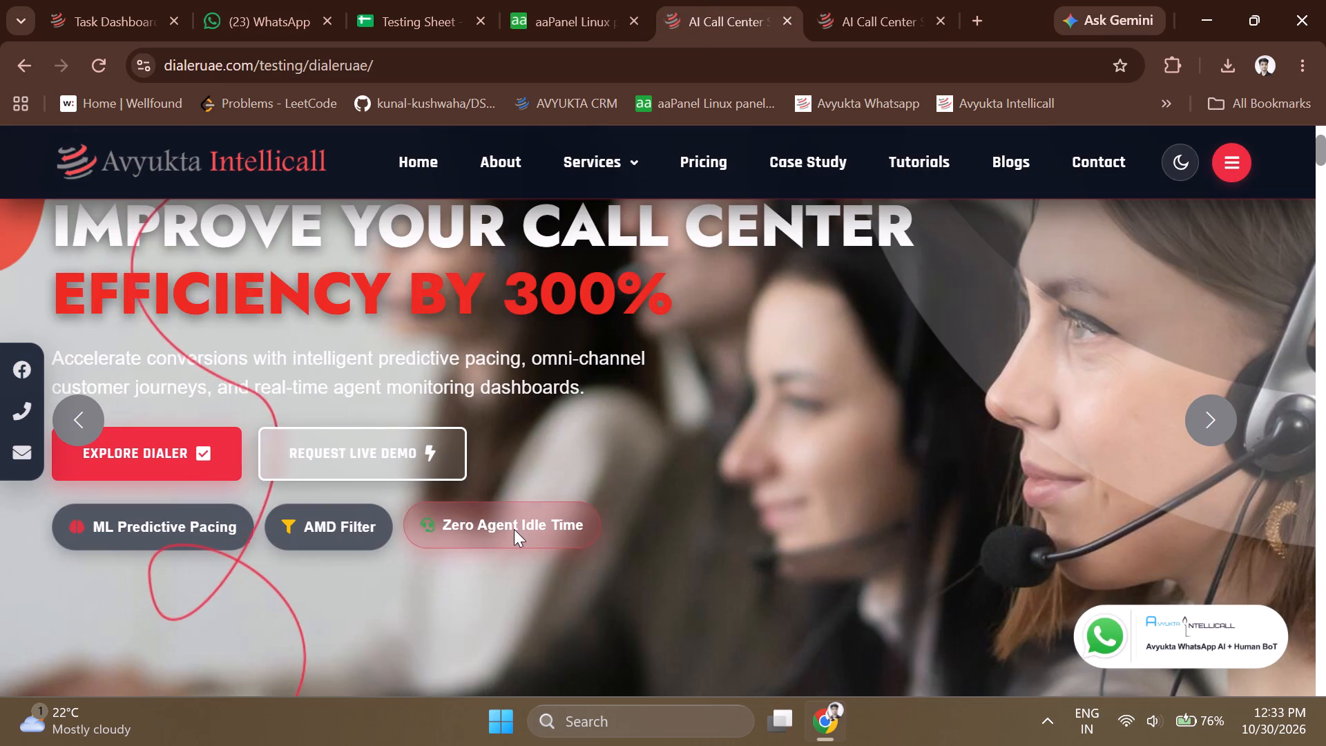
{"action": "left_click", "coordinate": [107, 533]}
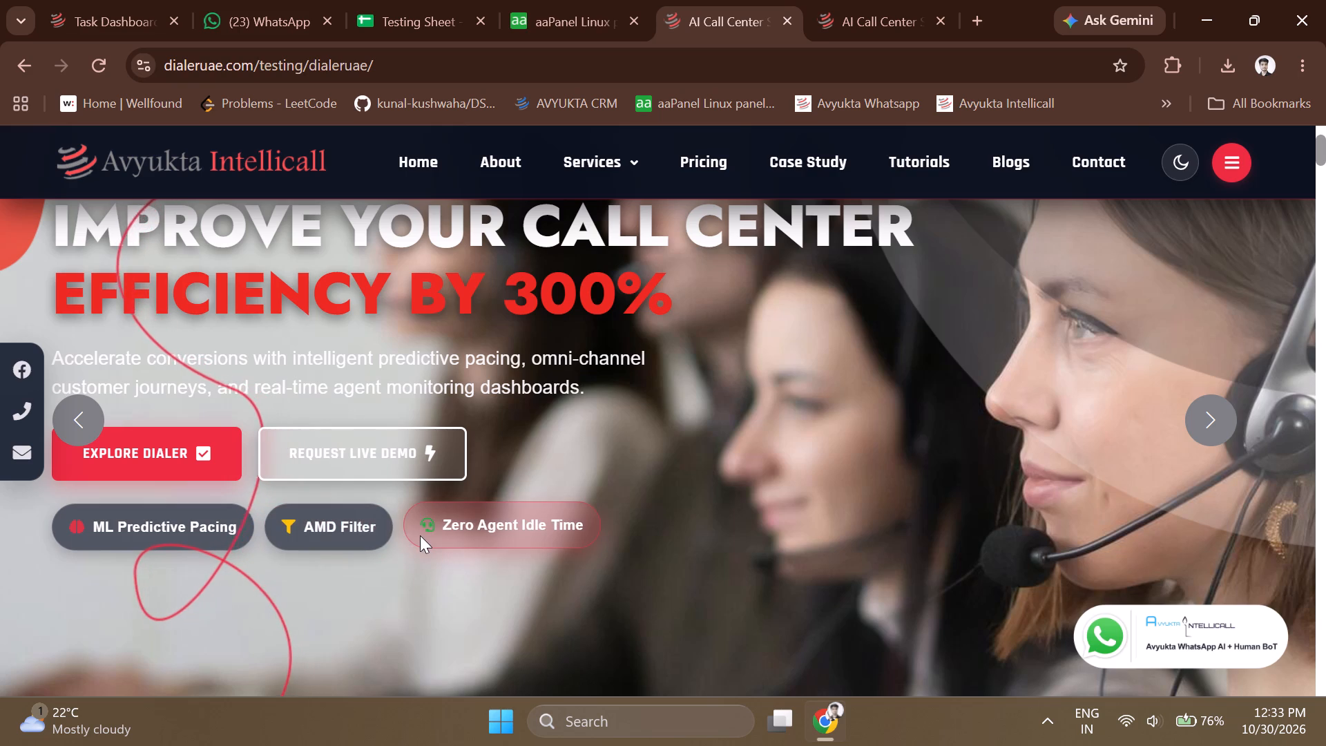
{"action": "left_click", "coordinate": [316, 513]}
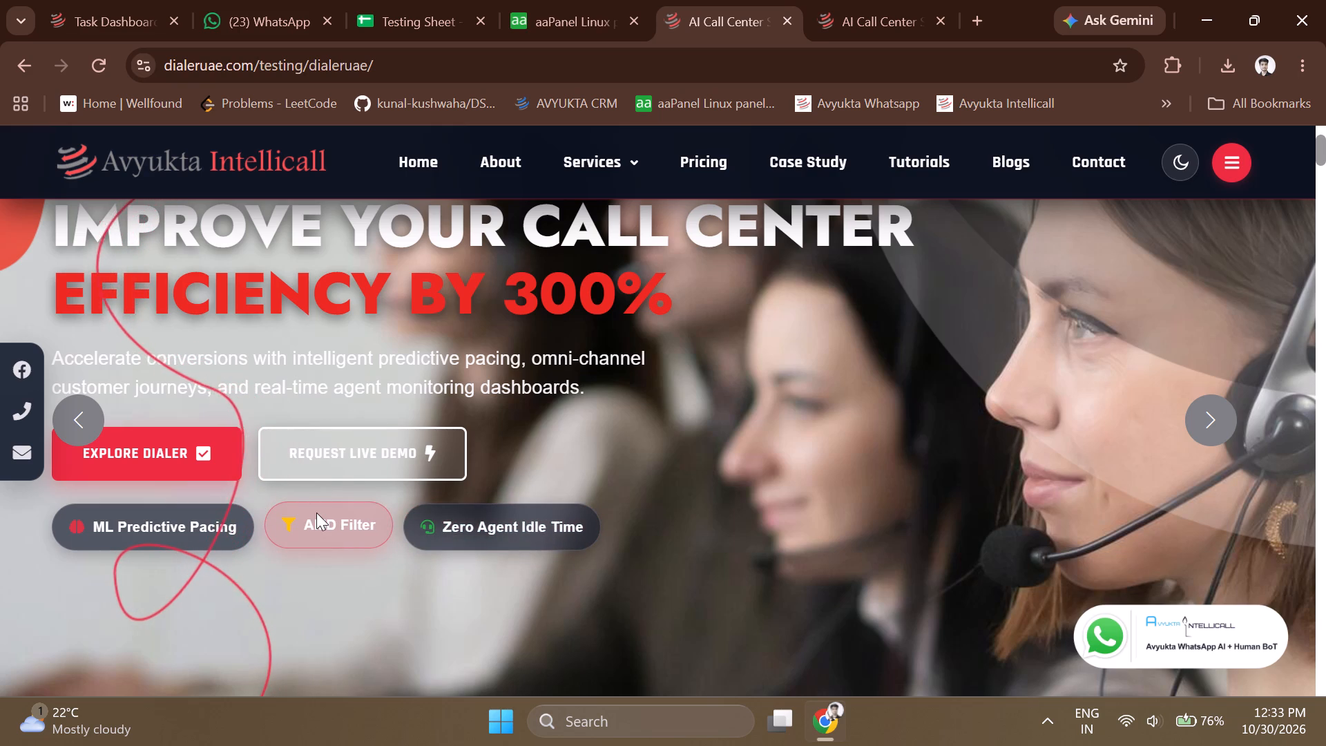
Follow the Discover More link in the live home page's hero banner and go back to the home page.
{"action": "left_click", "coordinate": [865, 0]}
{"action": "scroll", "coordinate": [617, 296], "scroll_direction": "down", "scroll_amount": 2}
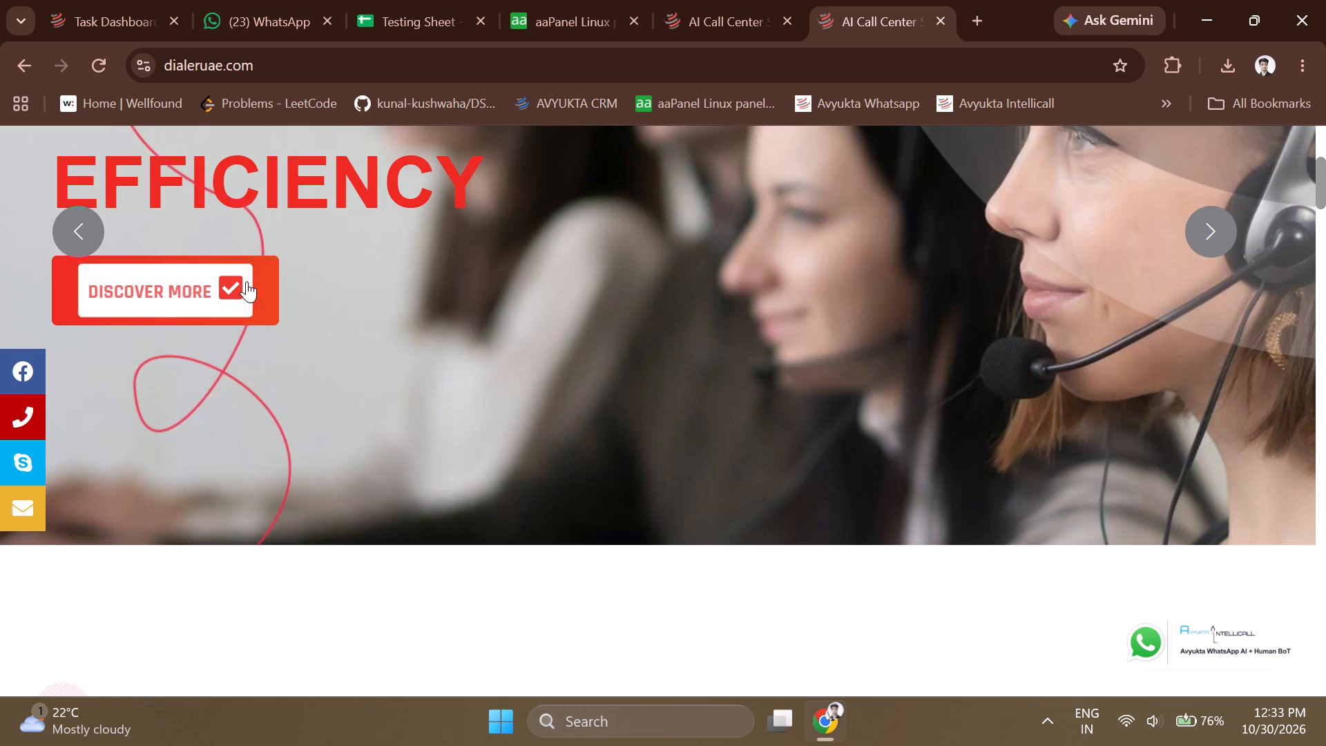
{"action": "left_click", "coordinate": [247, 281]}
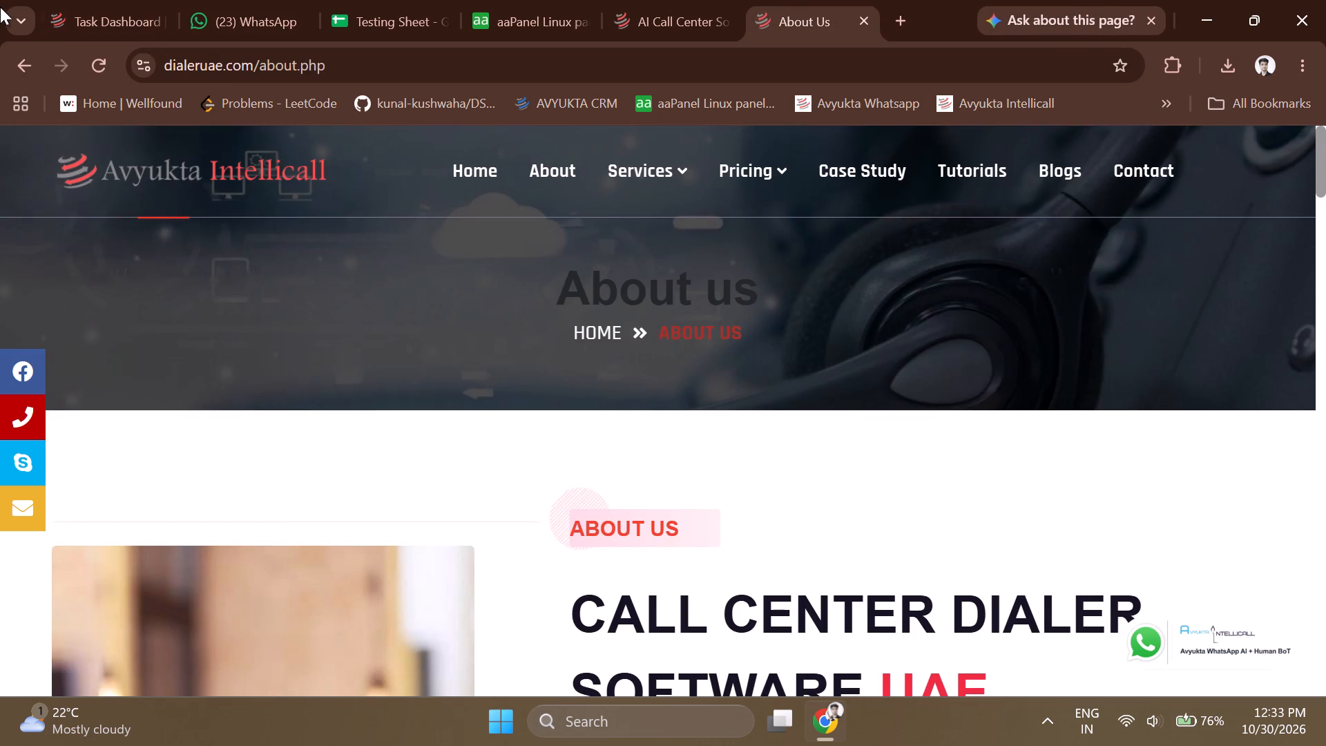
{"action": "left_click", "coordinate": [38, 61]}
Examine the testing home page from the hero banner through the About sections down to the service cards.
{"action": "left_click", "coordinate": [743, 0]}
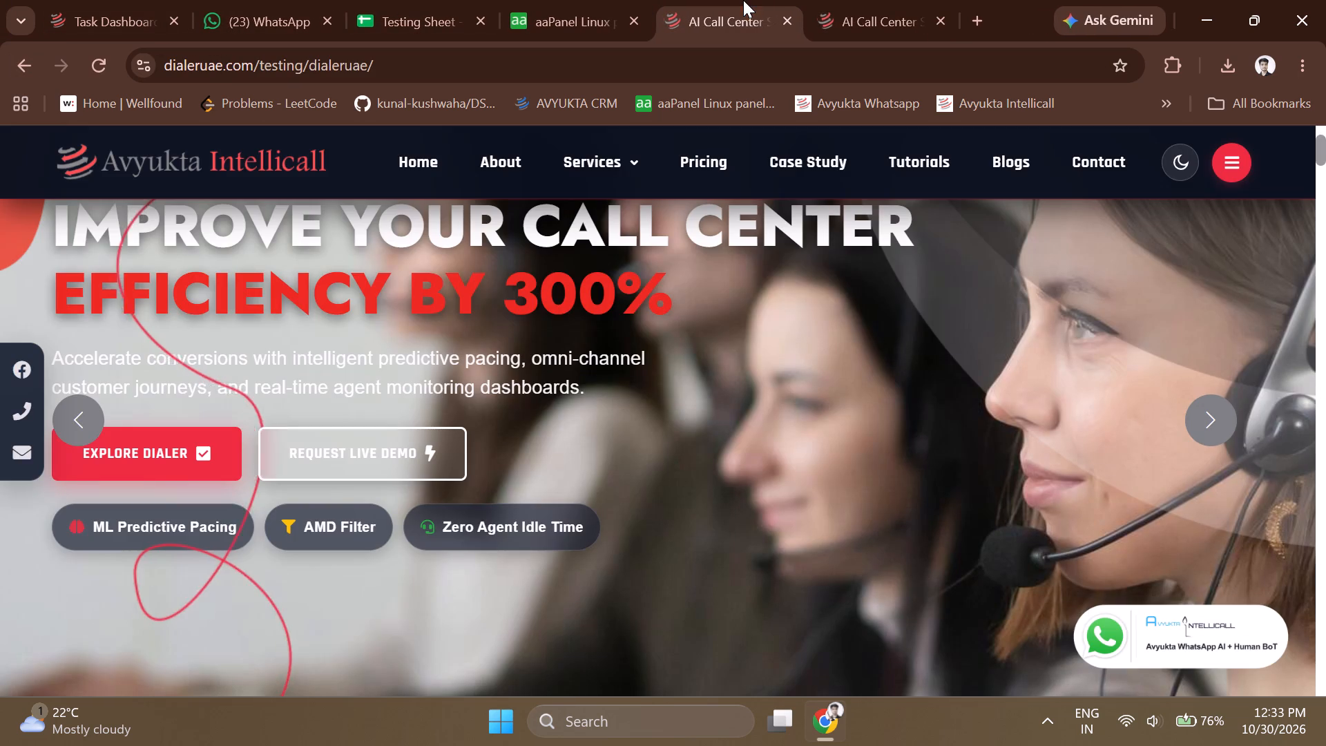
{"action": "scroll", "coordinate": [517, 429], "scroll_direction": "down", "scroll_amount": 5}
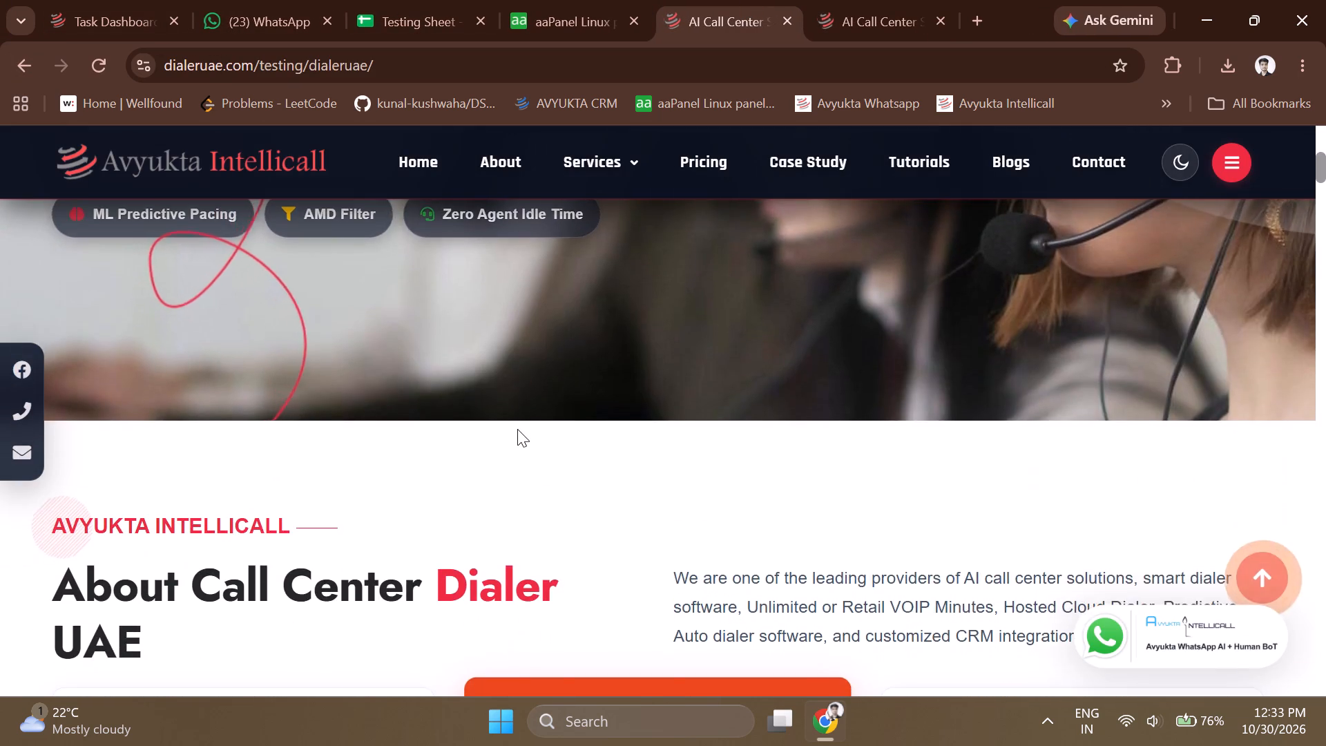
{"action": "scroll", "coordinate": [517, 429], "scroll_direction": "down", "scroll_amount": 2}
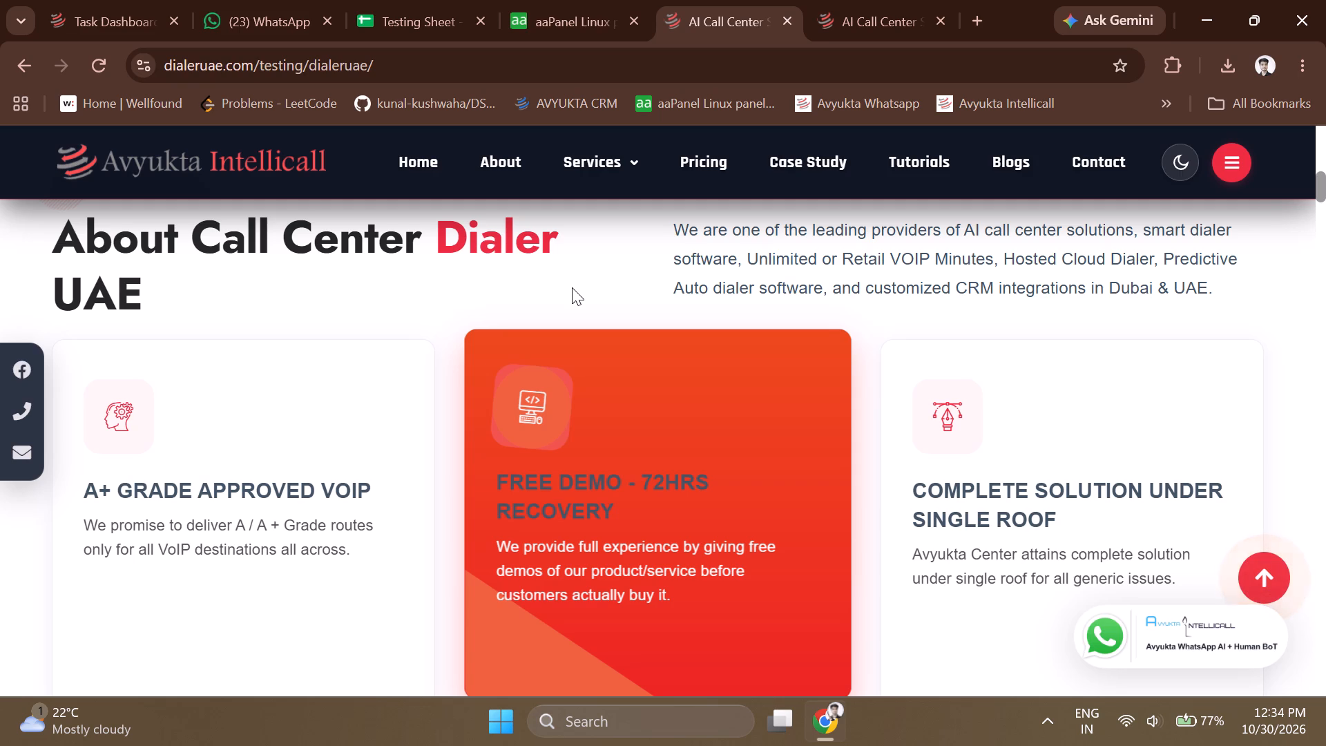
{"action": "scroll", "coordinate": [911, 352], "scroll_direction": "down", "scroll_amount": 7}
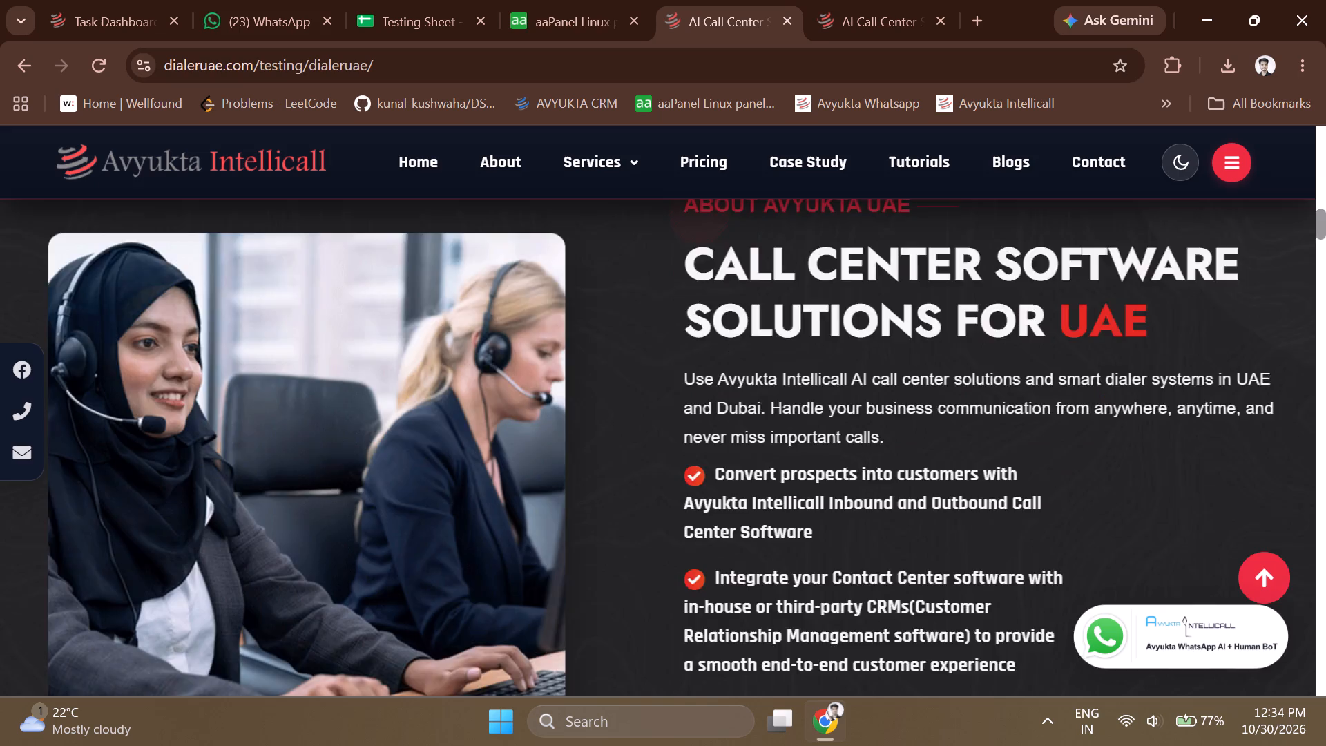
{"action": "scroll", "coordinate": [911, 352], "scroll_direction": "down", "scroll_amount": 4}
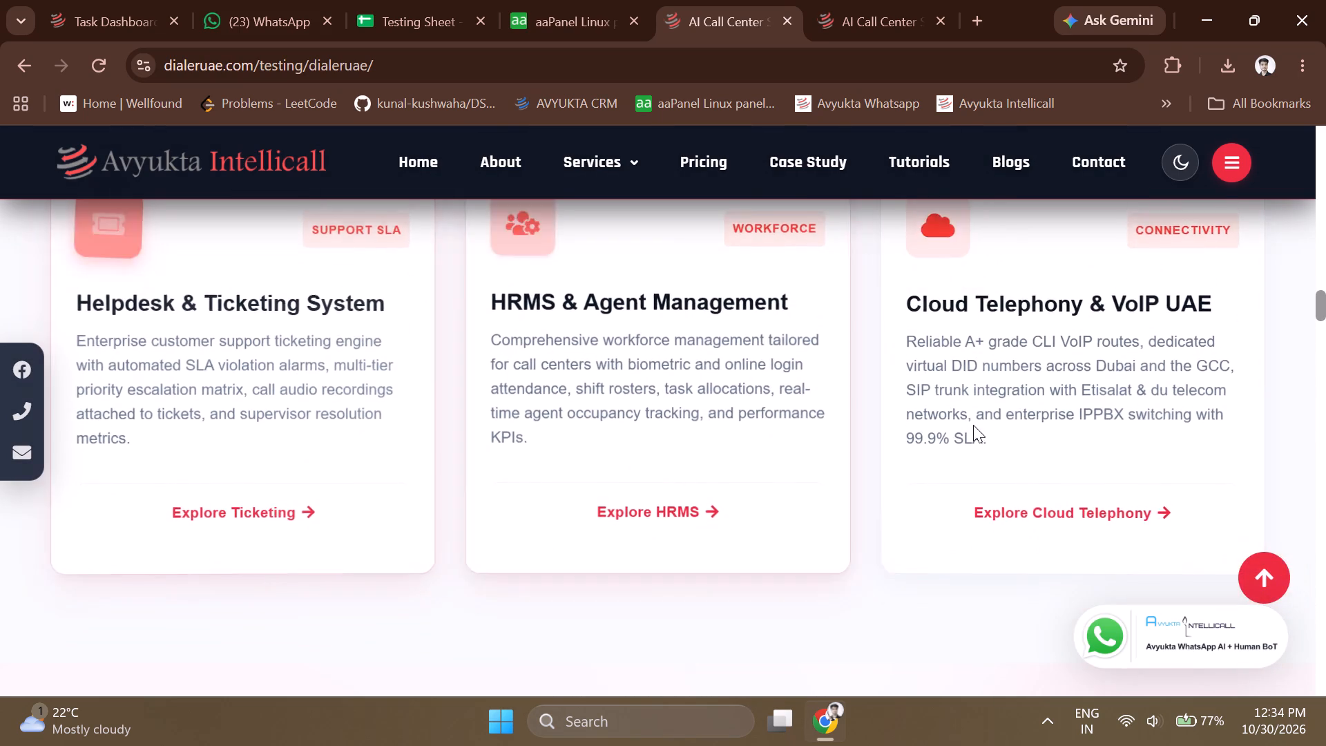
Follow the Explore HRMS link on the HRMS & Agent Management card and return to the testing home page.
{"action": "scroll", "coordinate": [973, 425], "scroll_direction": "down", "scroll_amount": 2}
{"action": "left_click", "coordinate": [689, 255]}
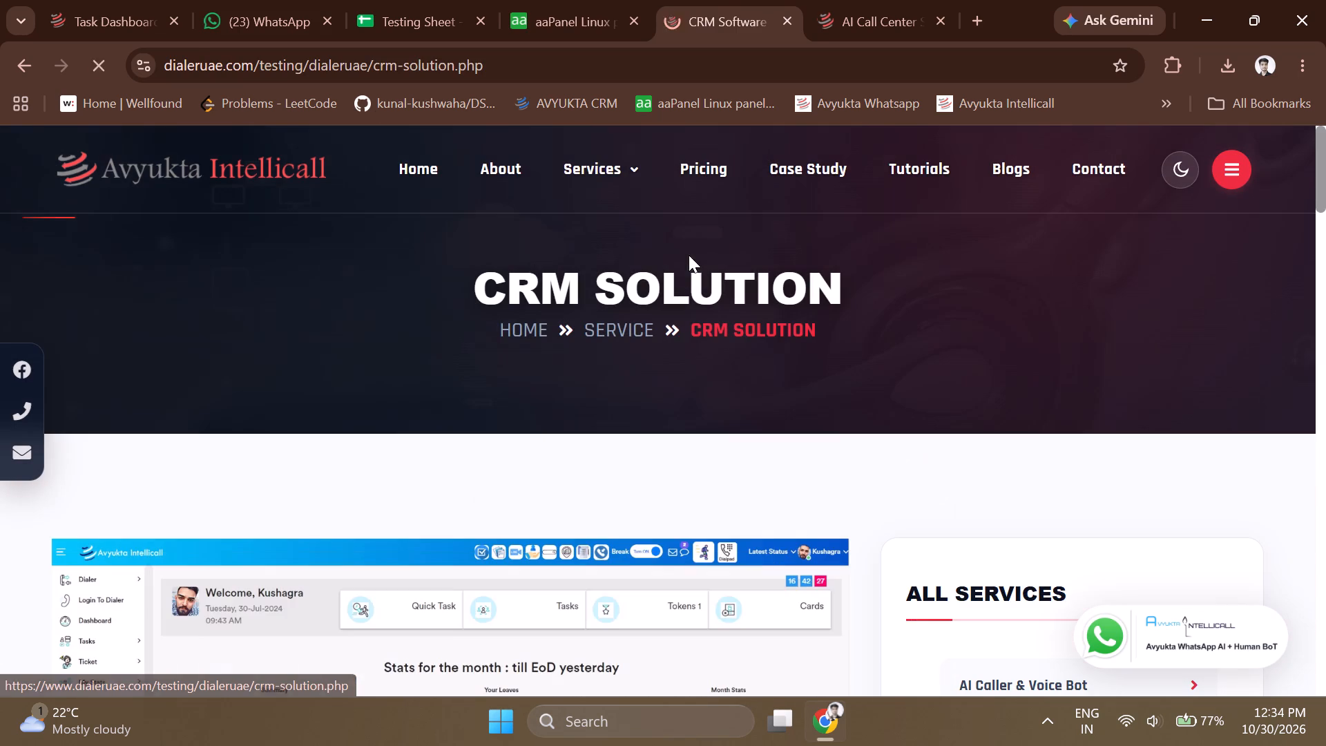
{"action": "left_click", "coordinate": [12, 70]}
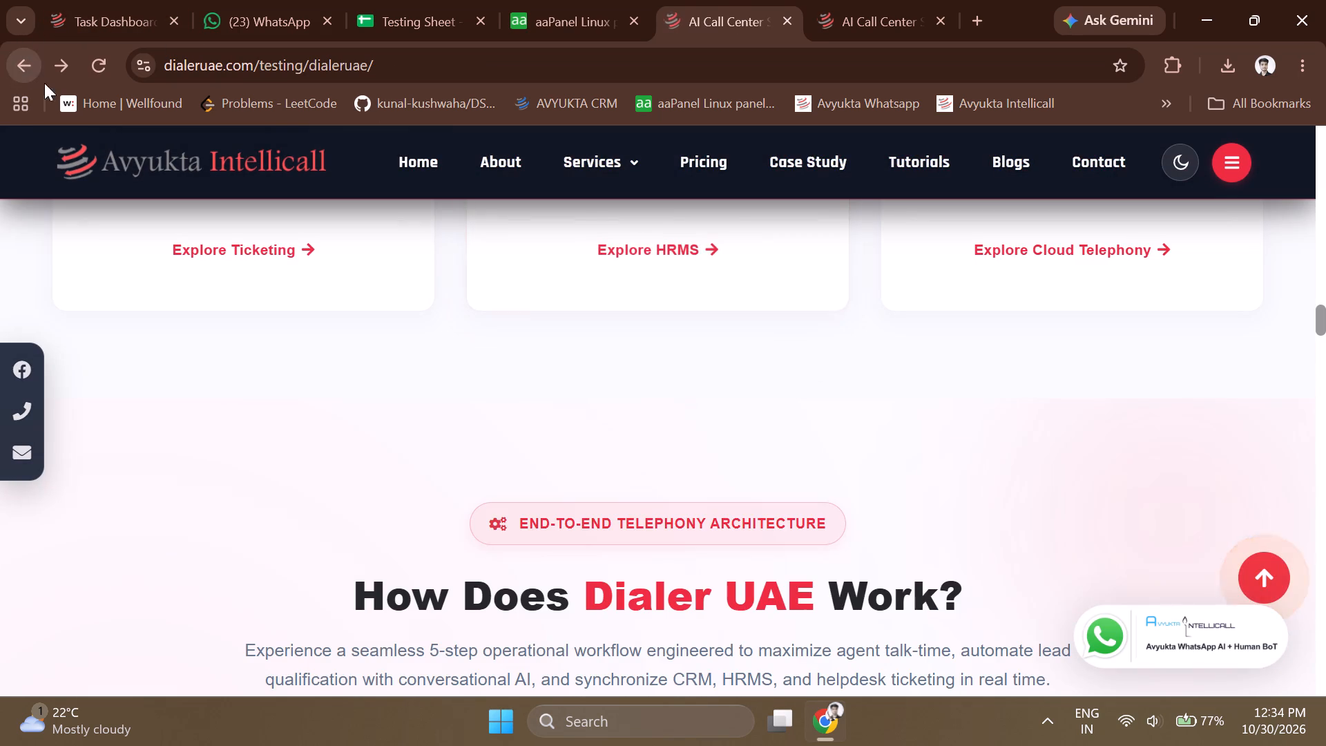
Follow the Explore HRMS link again, inspect the CRM Solution page's dashboard image up close, and return to the testing home page.
{"action": "left_click", "coordinate": [650, 266]}
{"action": "scroll", "coordinate": [387, 445], "scroll_direction": "down", "scroll_amount": 1}
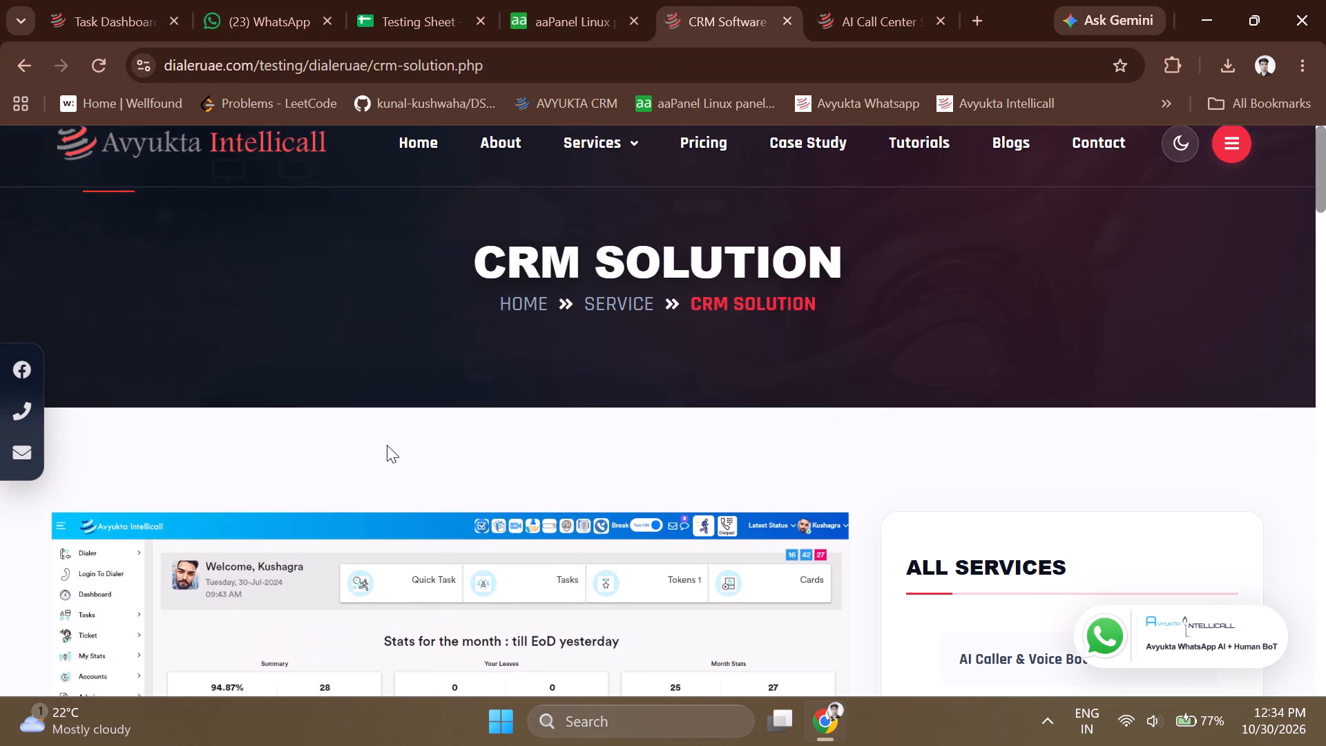
{"action": "scroll", "coordinate": [387, 445], "scroll_direction": "down", "scroll_amount": 1}
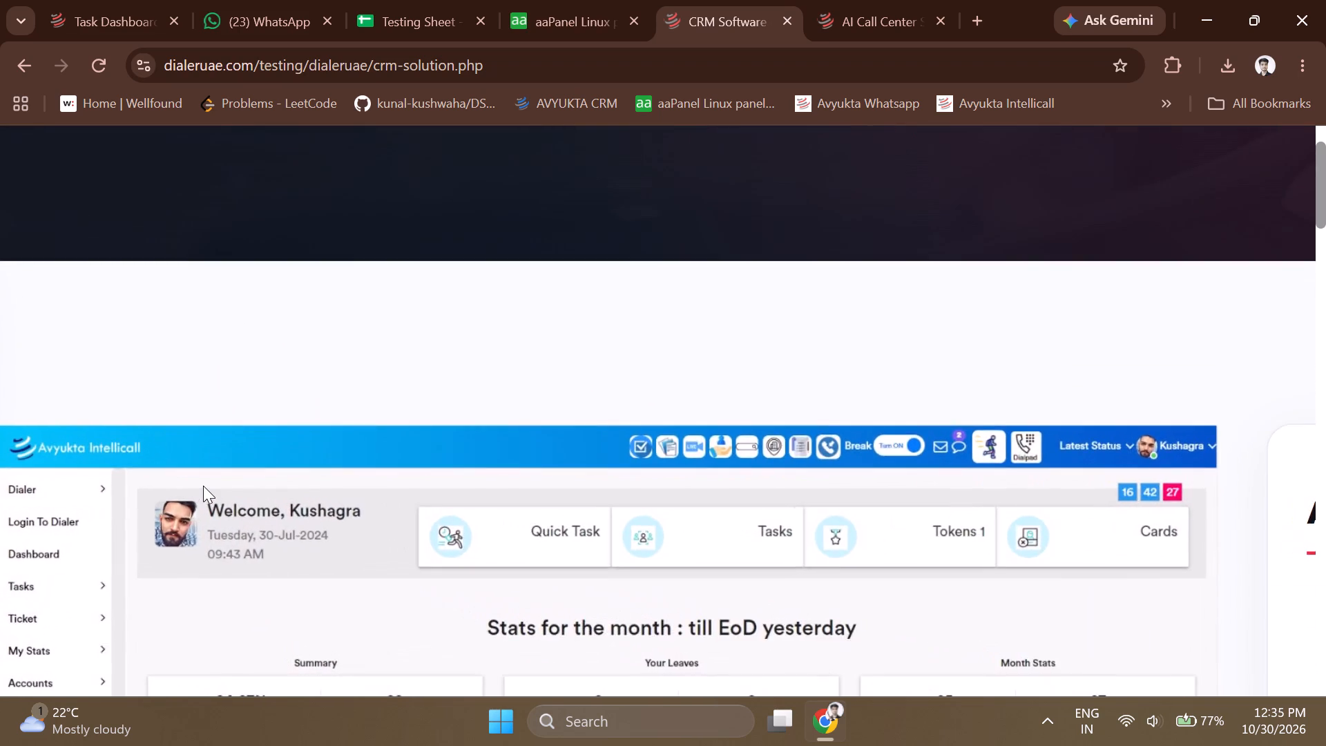
{"action": "left_click_drag", "start_coordinate": [203, 486], "coordinate": [494, 261]}
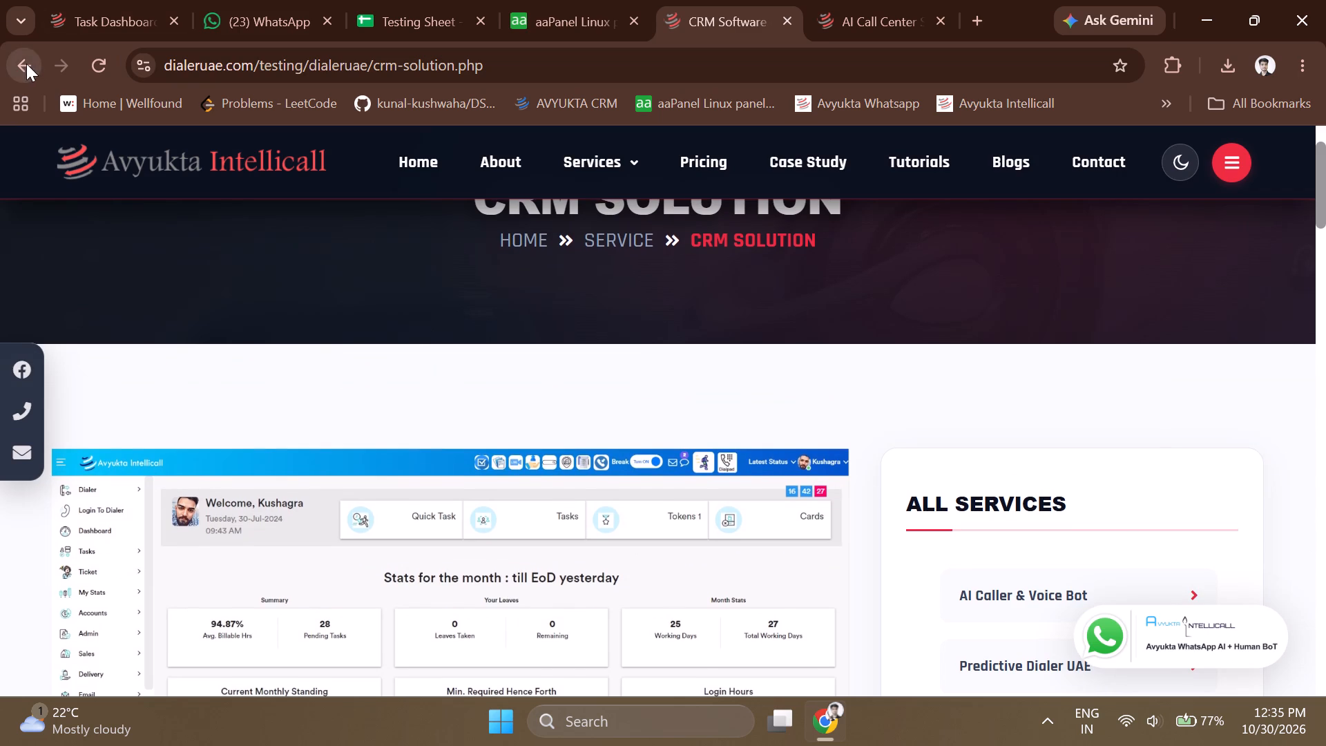
{"action": "left_click", "coordinate": [26, 64]}
Follow the Explore Cloud Telephony link on its service card, look over the page and return to the testing home page.
{"action": "scroll", "coordinate": [682, 419], "scroll_direction": "up", "scroll_amount": 2}
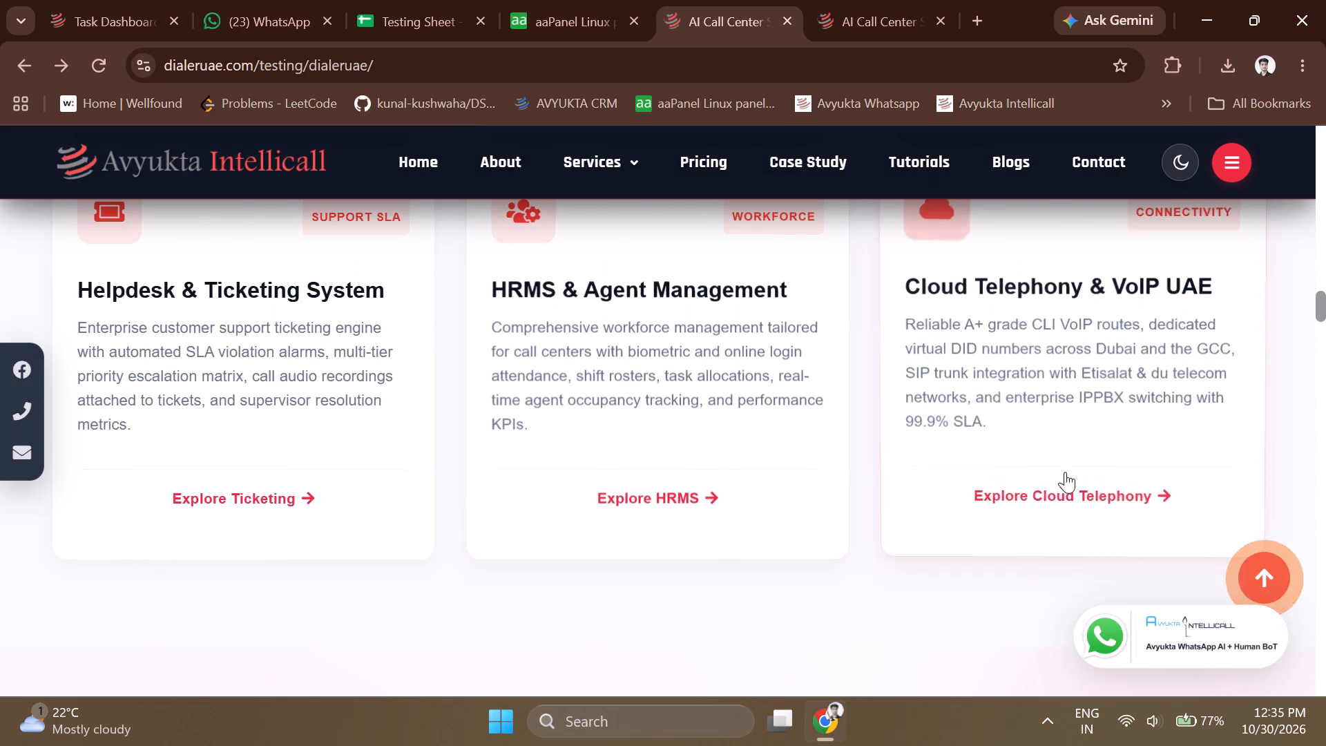
{"action": "left_click", "coordinate": [1082, 485]}
{"action": "scroll", "coordinate": [474, 493], "scroll_direction": "down", "scroll_amount": 2}
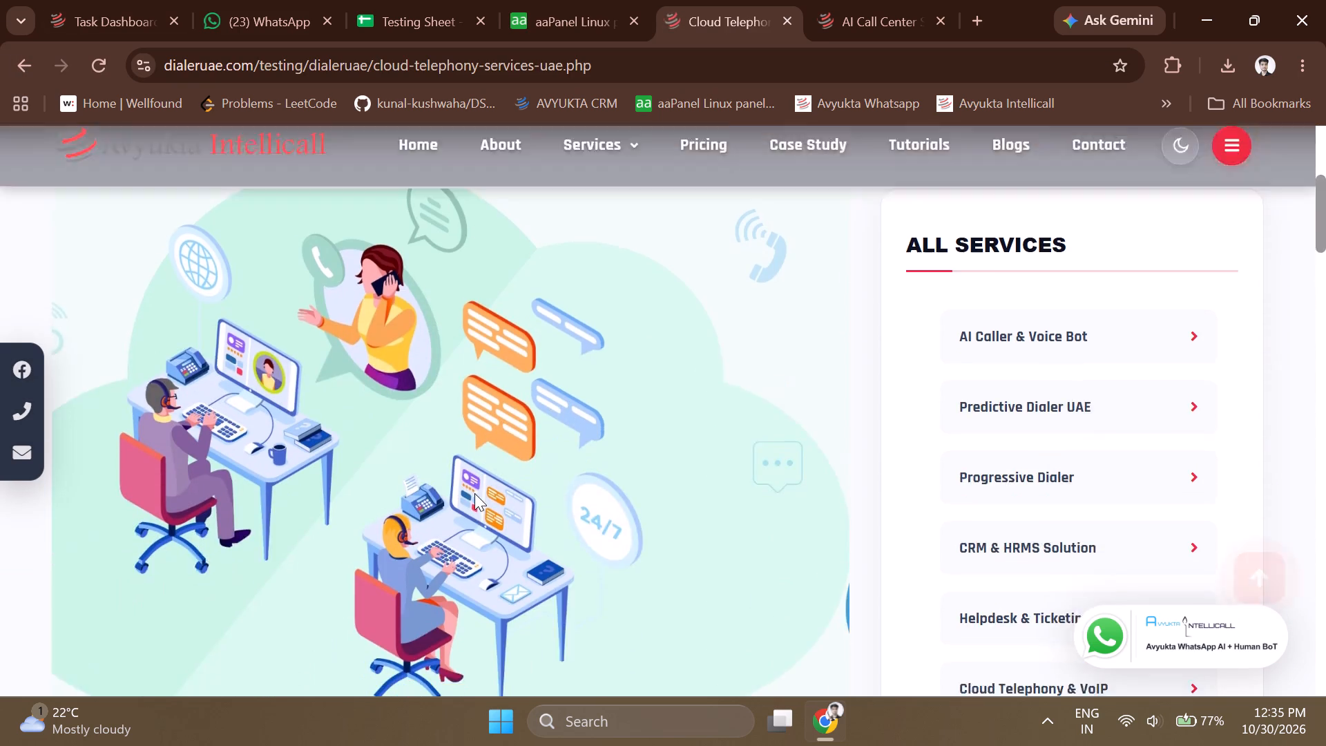
{"action": "scroll", "coordinate": [474, 493], "scroll_direction": "down", "scroll_amount": 2}
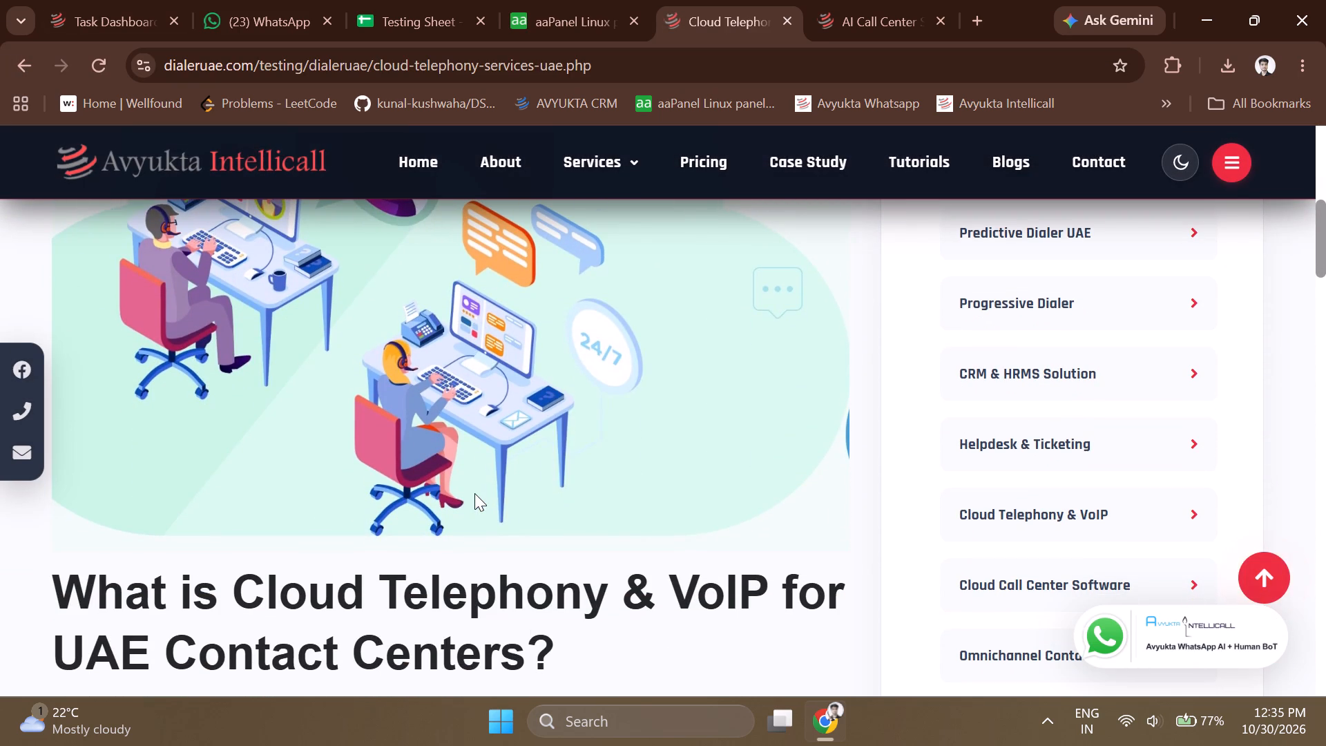
{"action": "left_click", "coordinate": [15, 60]}
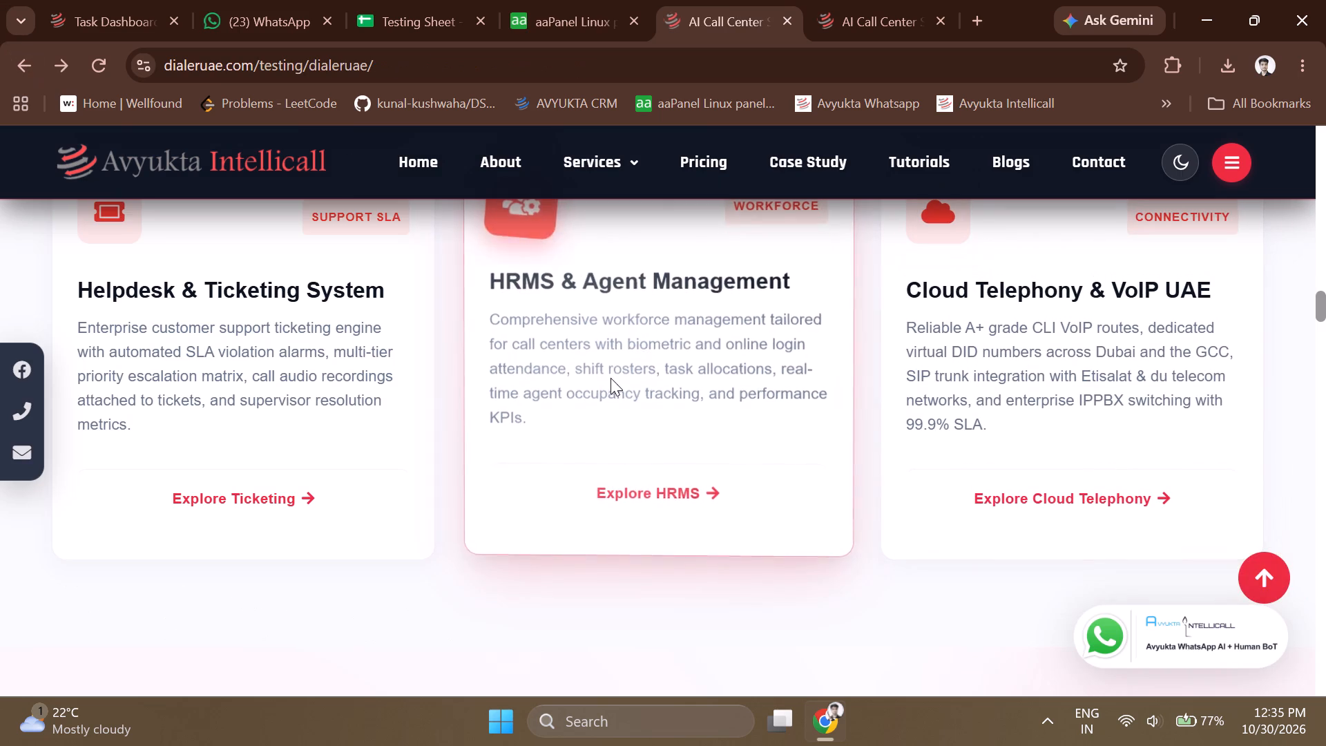
Follow the Explore Ticketing link on the Helpdesk & Ticketing System card and return to the testing home page.
{"action": "left_click", "coordinate": [249, 485]}
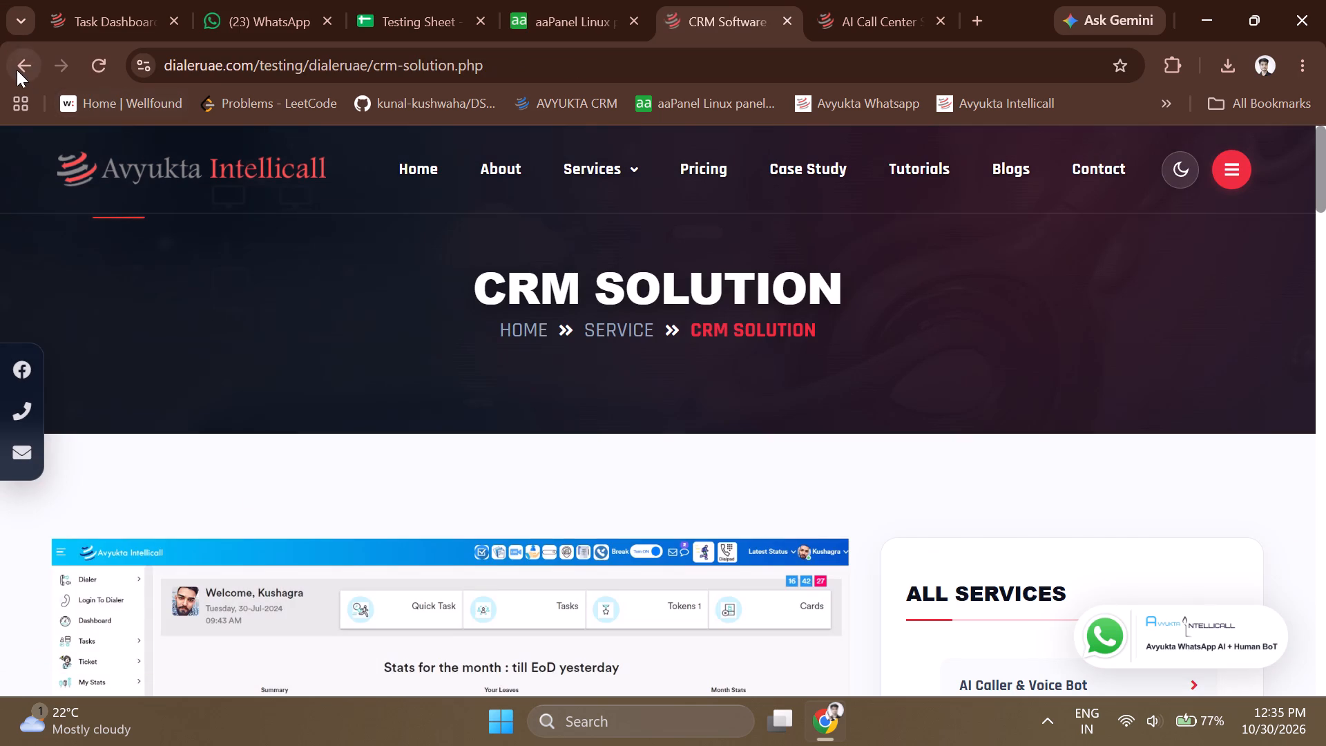
{"action": "left_click", "coordinate": [17, 70]}
Examine the "How Does Dialer UAE Work?" section on the testing home page, covering its five workflow step cards.
{"action": "scroll", "coordinate": [531, 389], "scroll_direction": "down", "scroll_amount": 2}
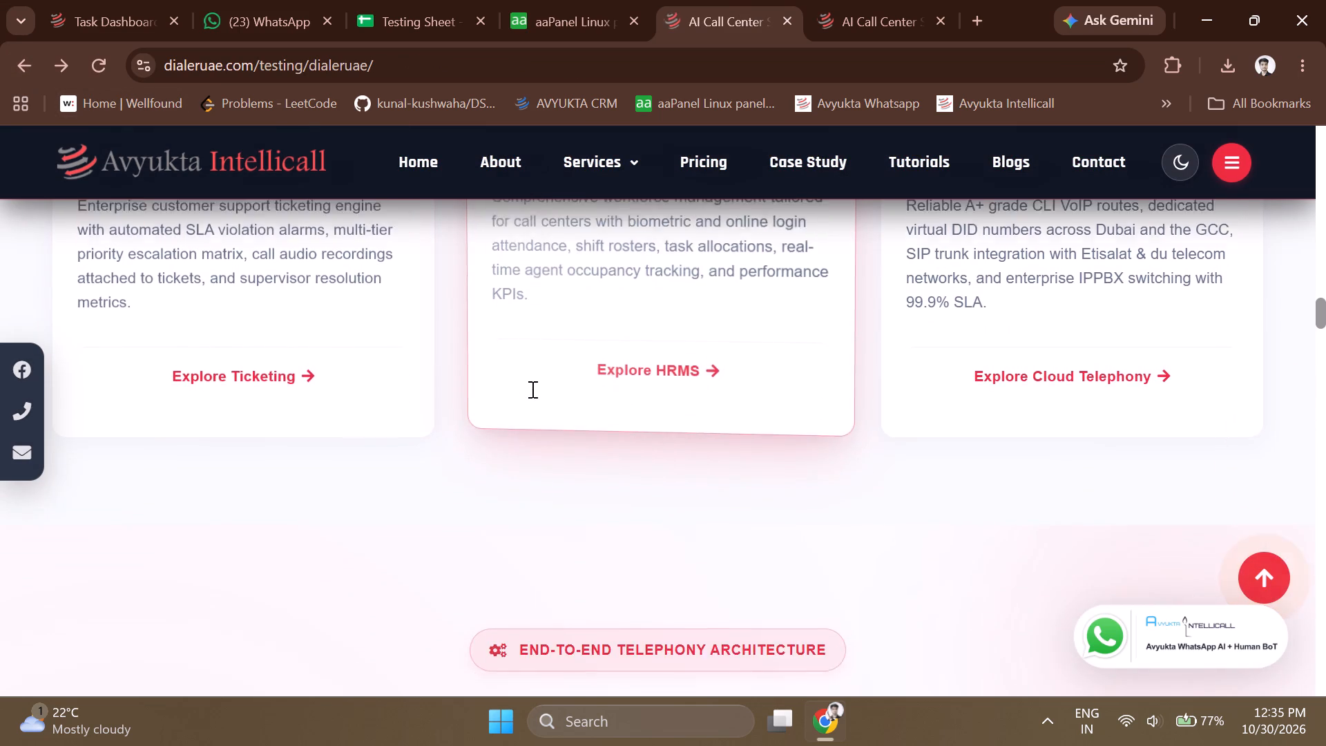
{"action": "scroll", "coordinate": [531, 389], "scroll_direction": "down", "scroll_amount": 2}
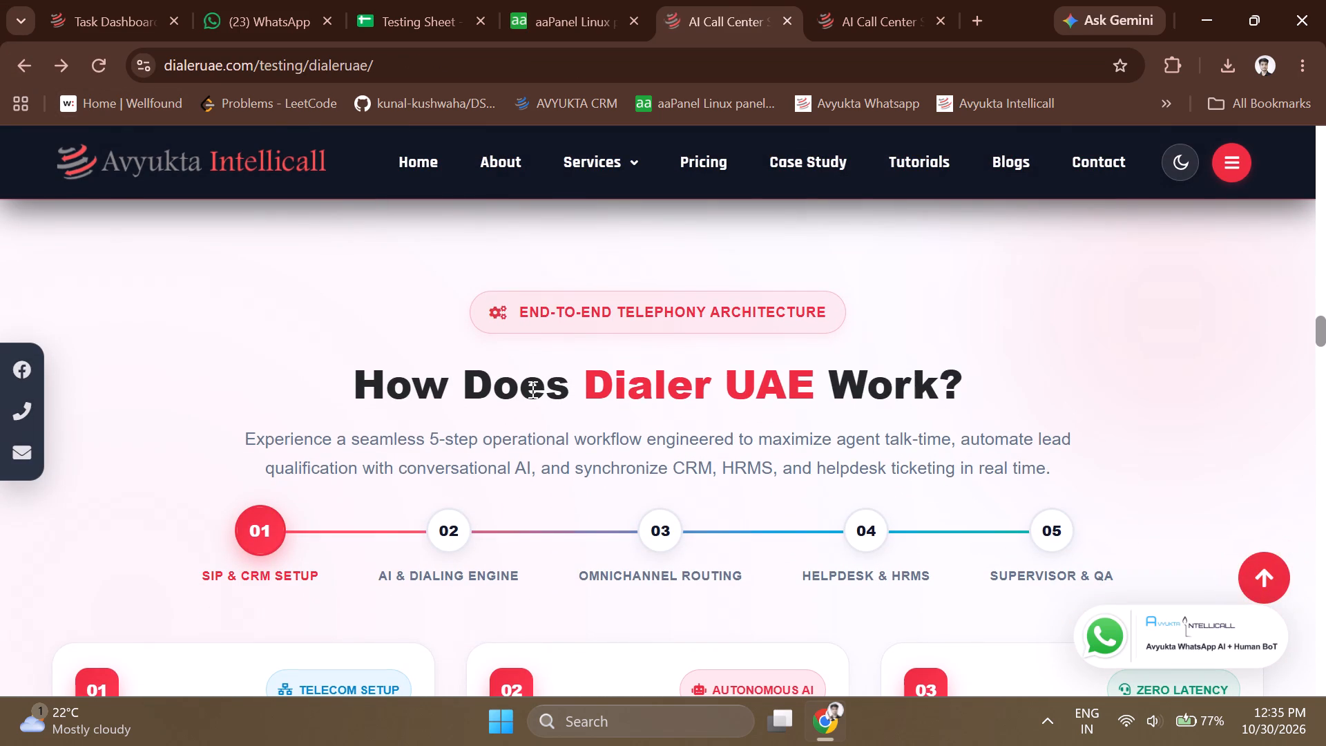
{"action": "scroll", "coordinate": [531, 389], "scroll_direction": "down", "scroll_amount": 2}
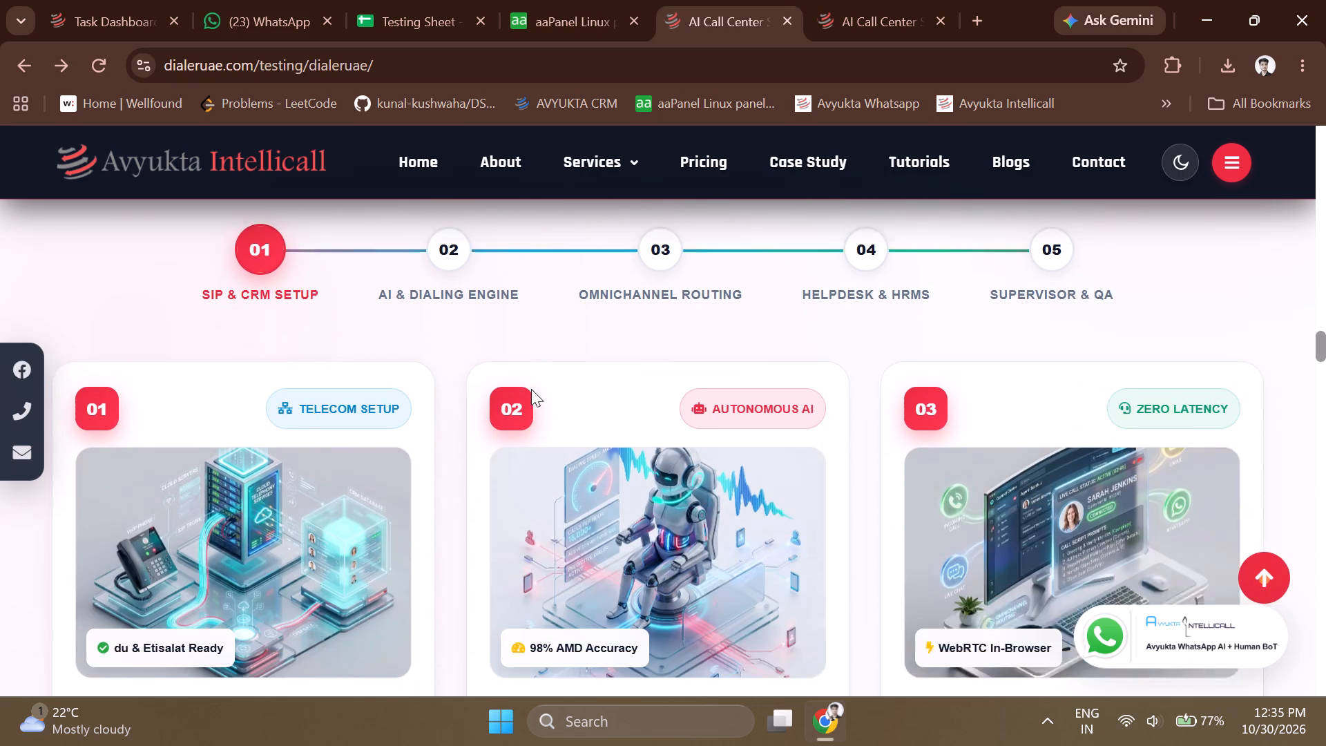
{"action": "scroll", "coordinate": [531, 389], "scroll_direction": "down", "scroll_amount": 1}
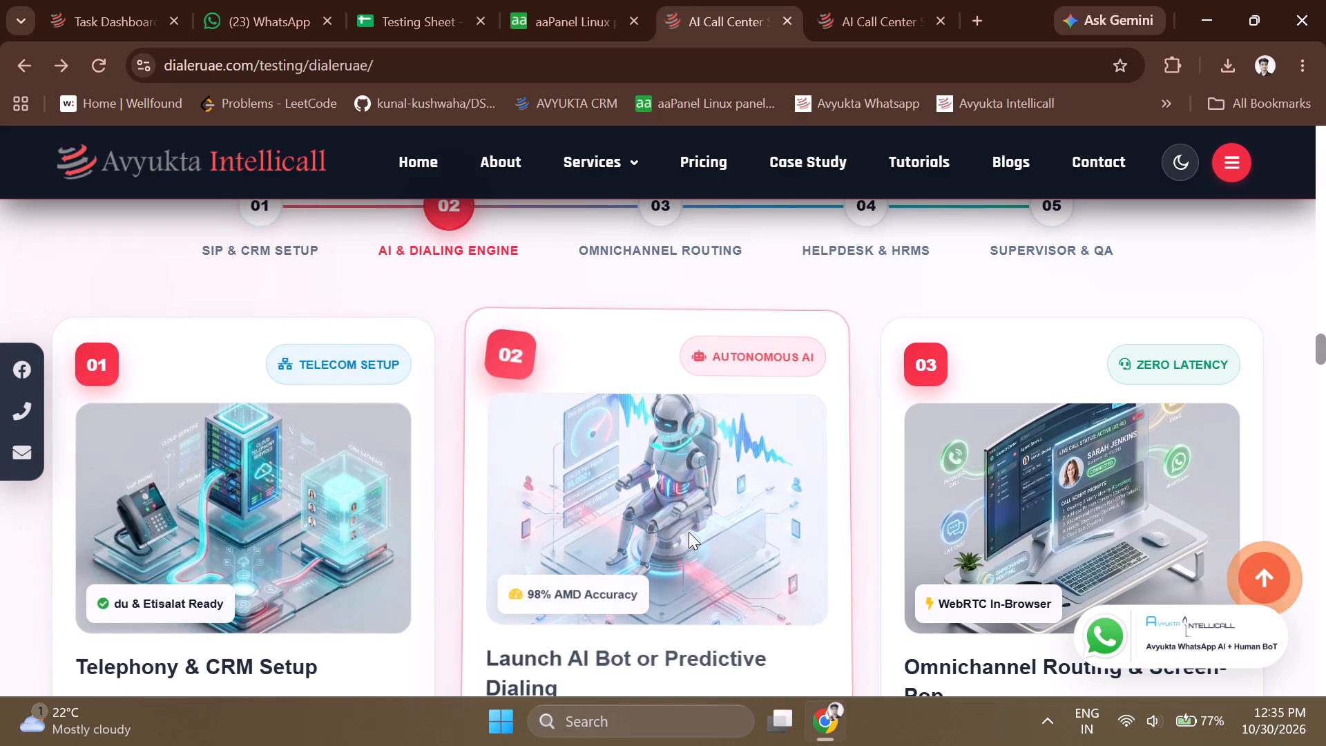
{"action": "scroll", "coordinate": [950, 421], "scroll_direction": "down", "scroll_amount": 2}
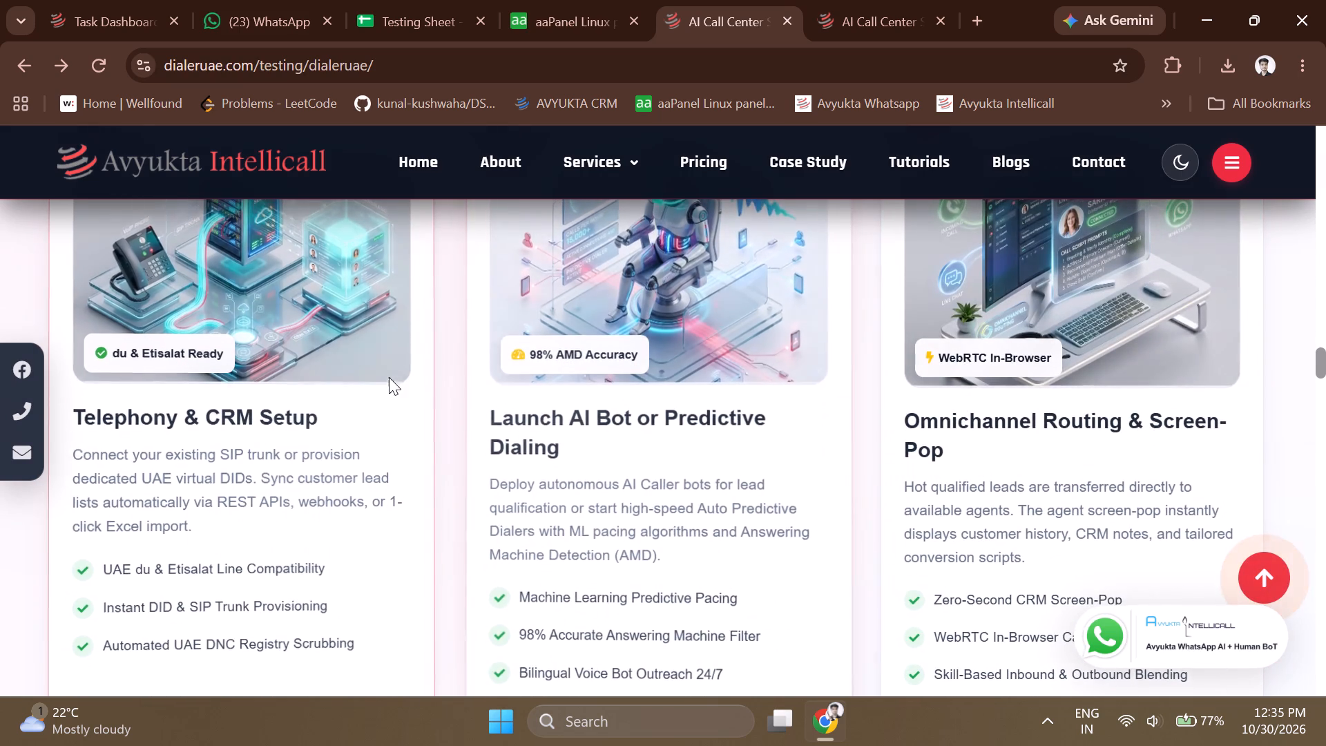
{"action": "scroll", "coordinate": [389, 377], "scroll_direction": "up", "scroll_amount": 2}
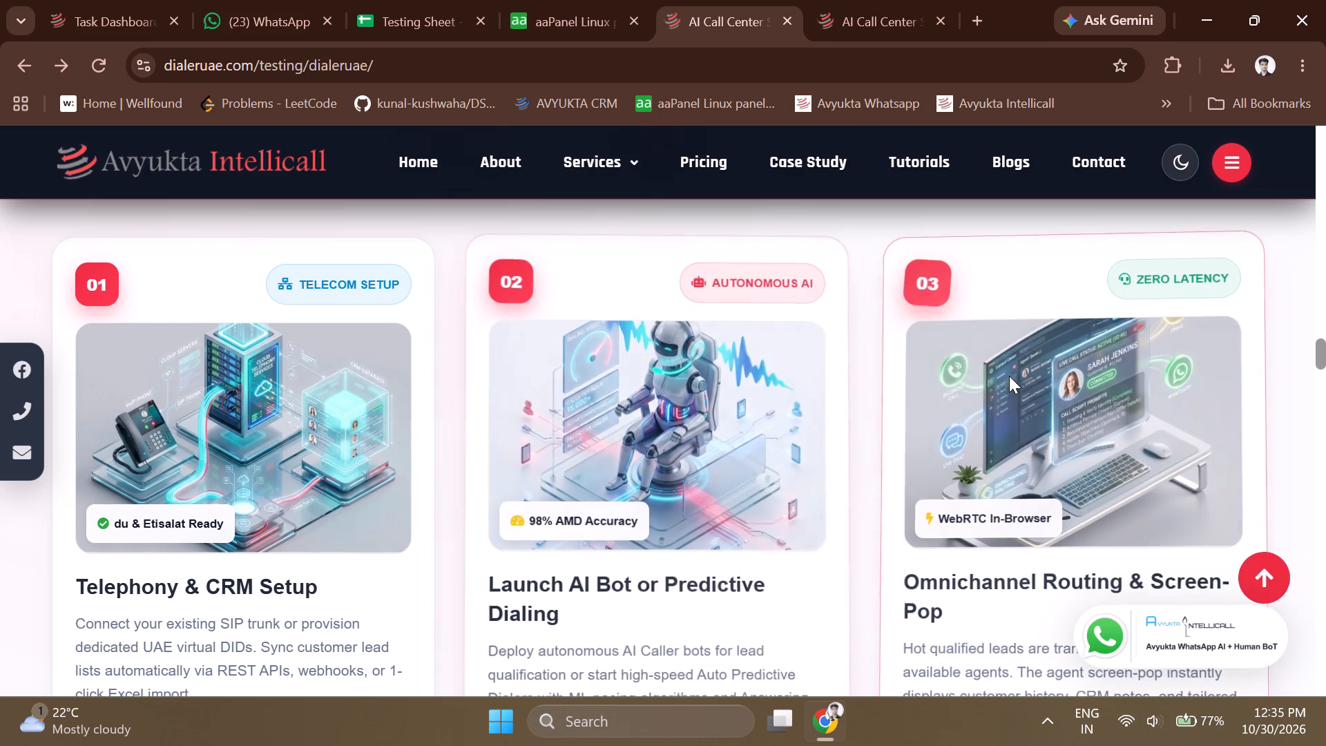
{"action": "triple_click", "coordinate": [1009, 376]}
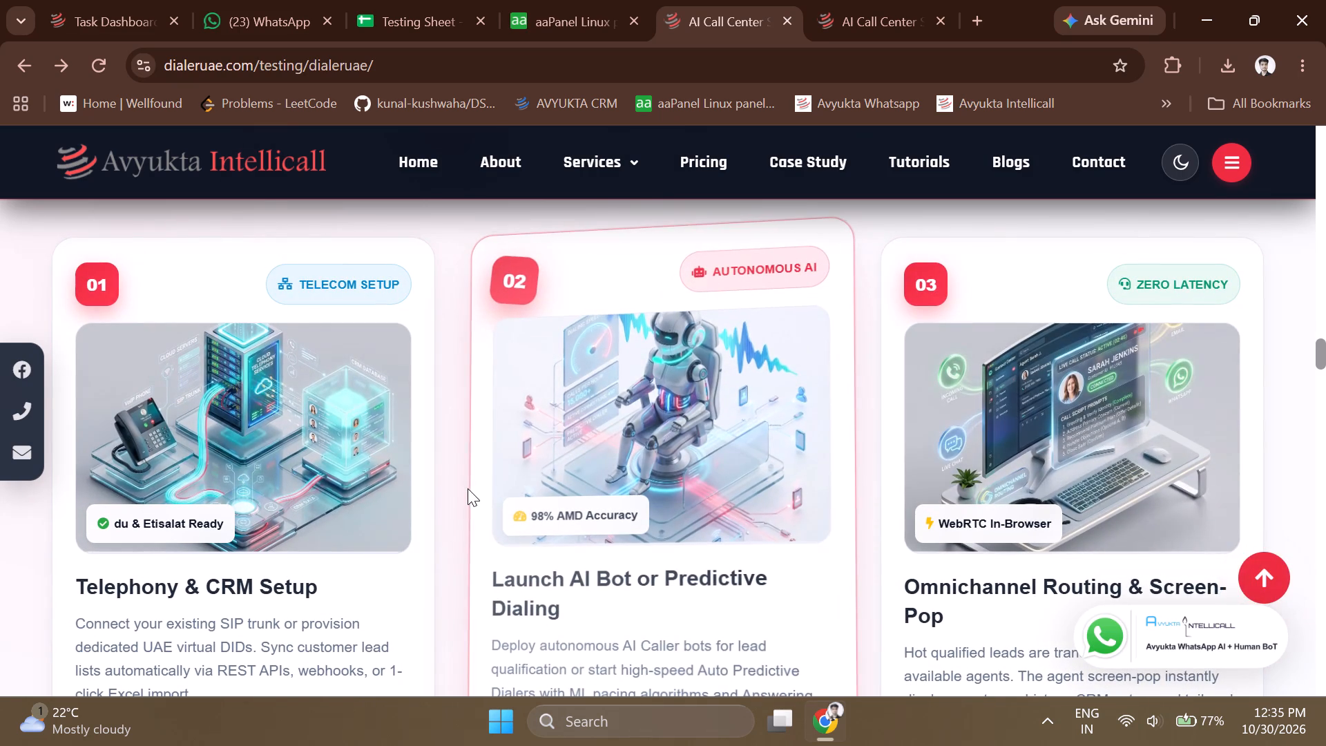
{"action": "scroll", "coordinate": [468, 488], "scroll_direction": "down", "scroll_amount": 3}
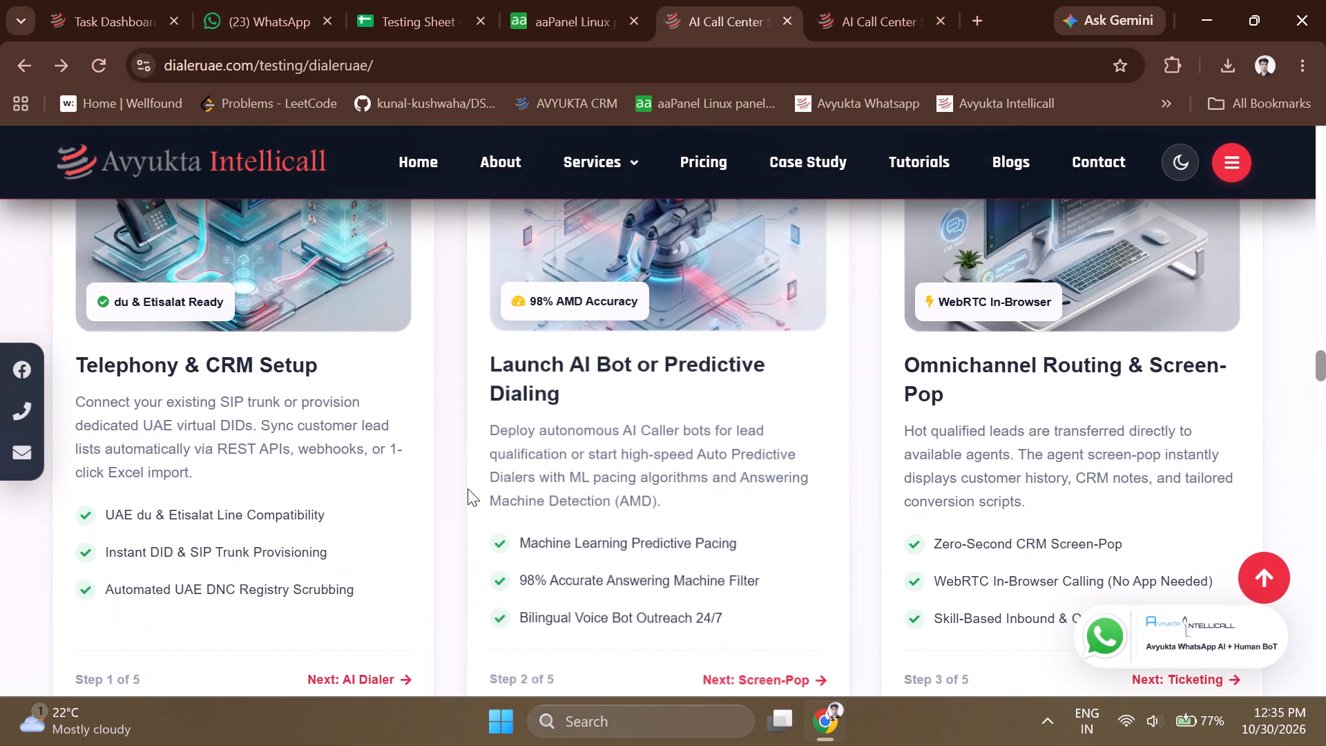
{"action": "scroll", "coordinate": [468, 488], "scroll_direction": "down", "scroll_amount": 5}
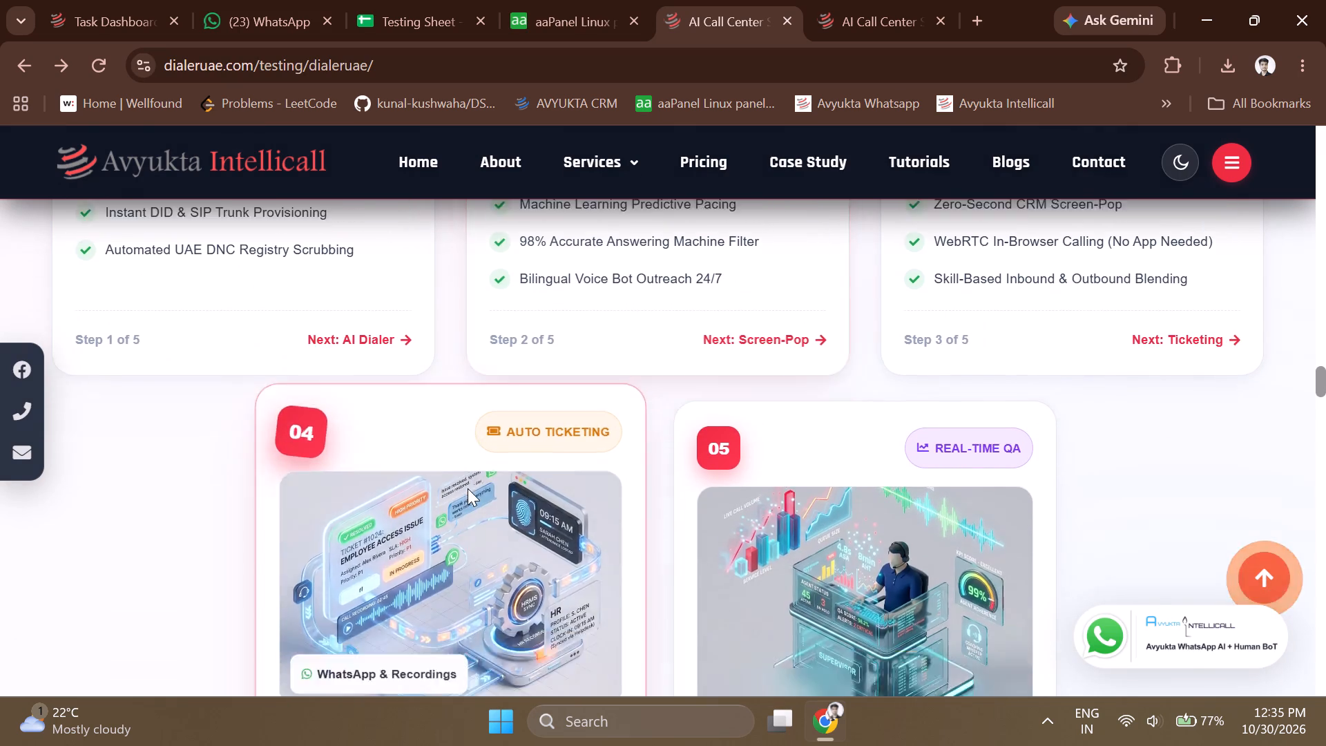
{"action": "scroll", "coordinate": [468, 488], "scroll_direction": "down", "scroll_amount": 4}
Test the Learn More link in the Experience Us Live banner, closing the contact form without submitting it.
{"action": "scroll", "coordinate": [468, 488], "scroll_direction": "down", "scroll_amount": 2}
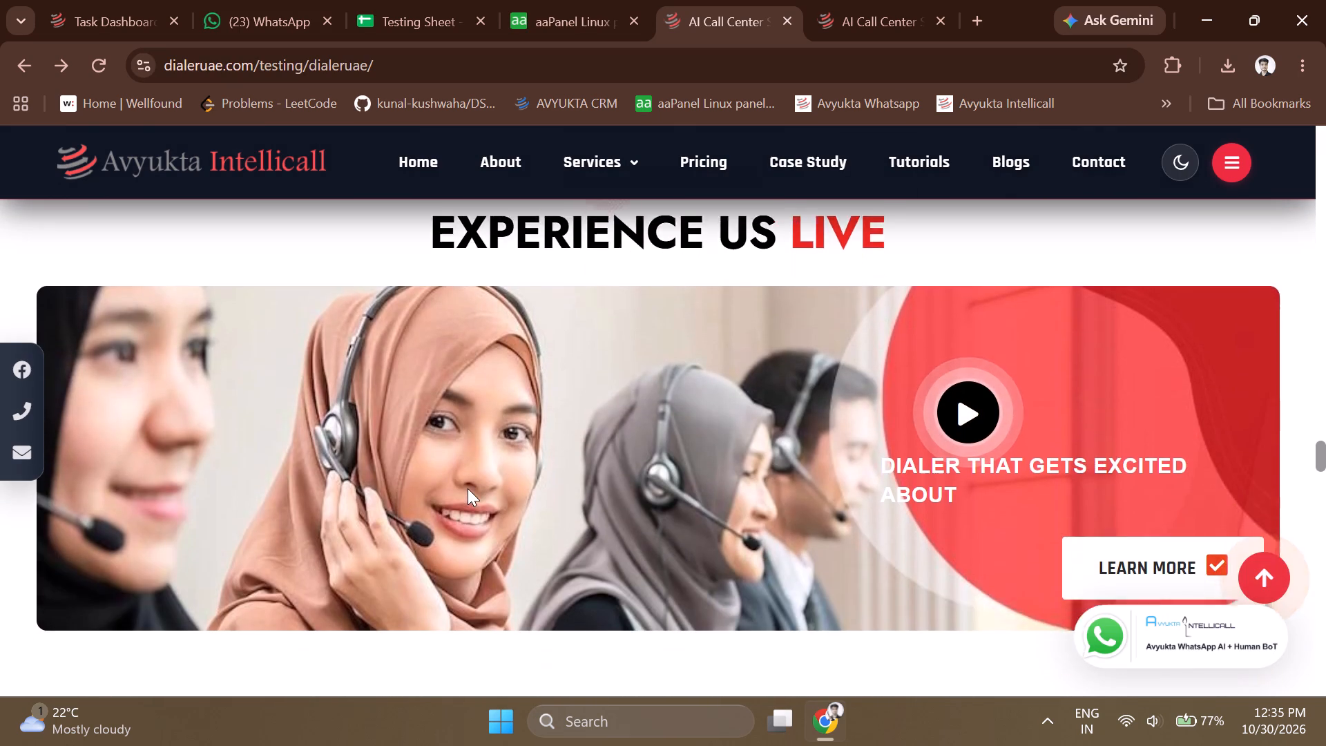
{"action": "scroll", "coordinate": [468, 488], "scroll_direction": "down", "scroll_amount": 4}
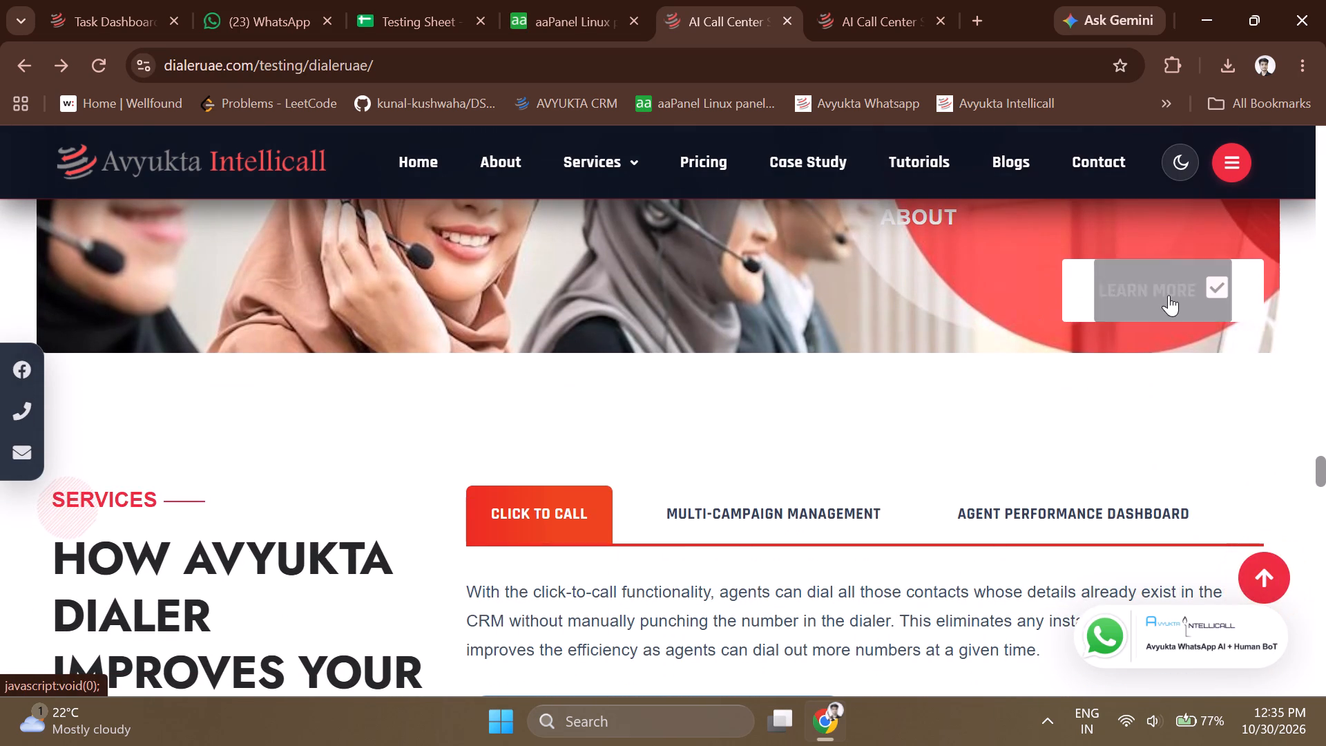
{"action": "left_click", "coordinate": [1169, 295]}
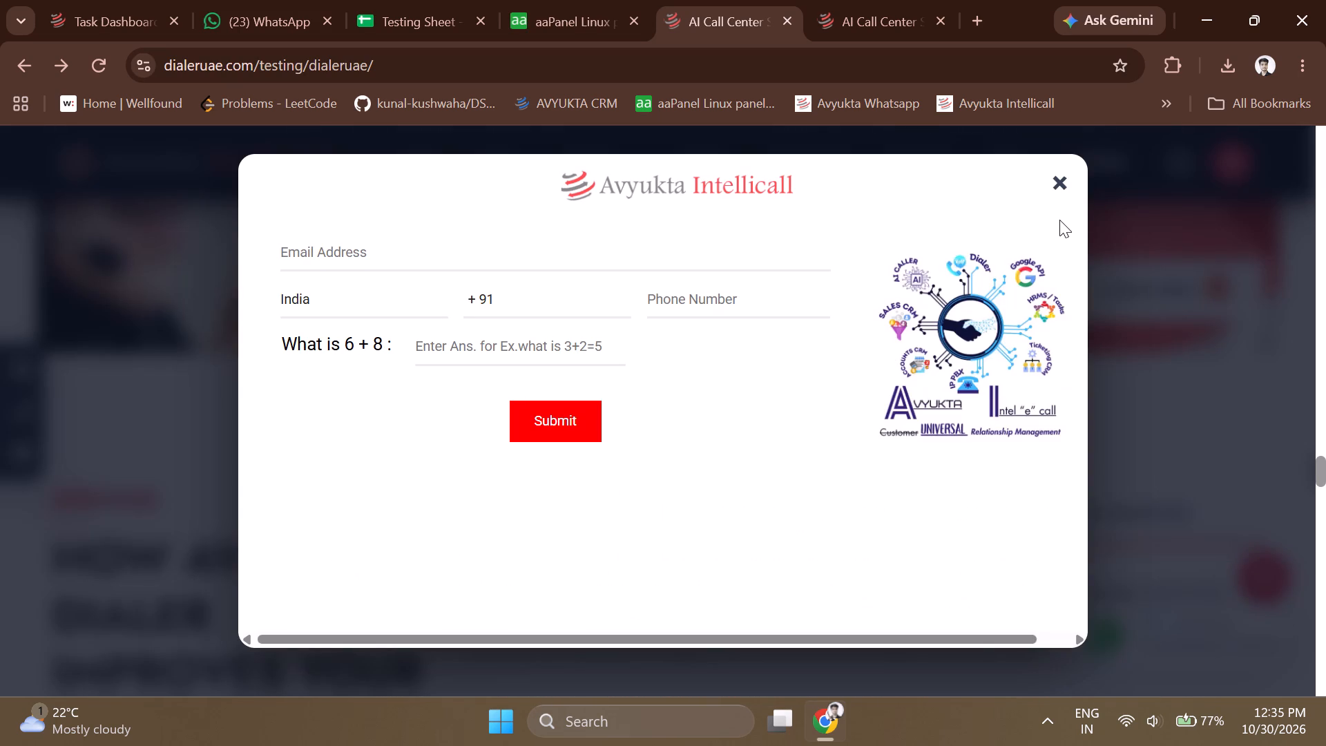
{"action": "left_click", "coordinate": [1069, 185]}
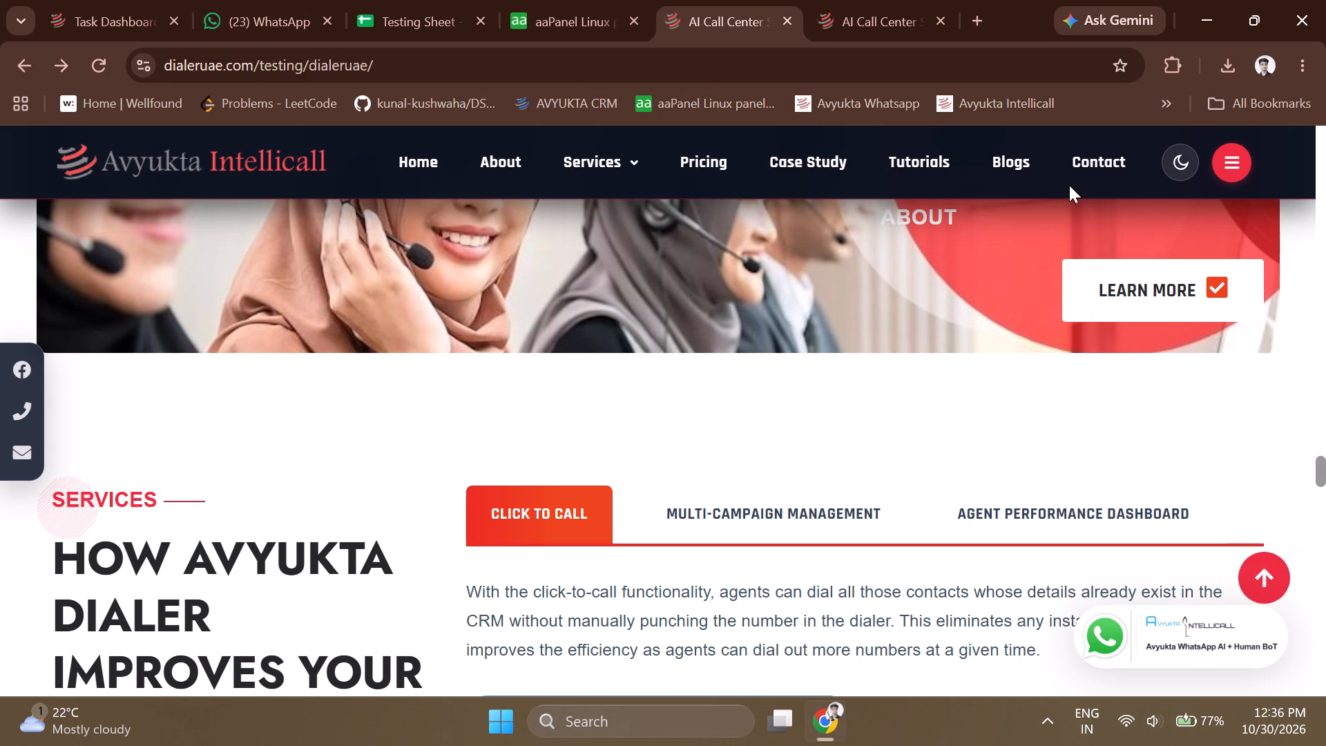
Go to the Testing Sheet and select the issues cell E12 for dialeruae.com.
{"action": "left_click", "coordinate": [386, 0]}
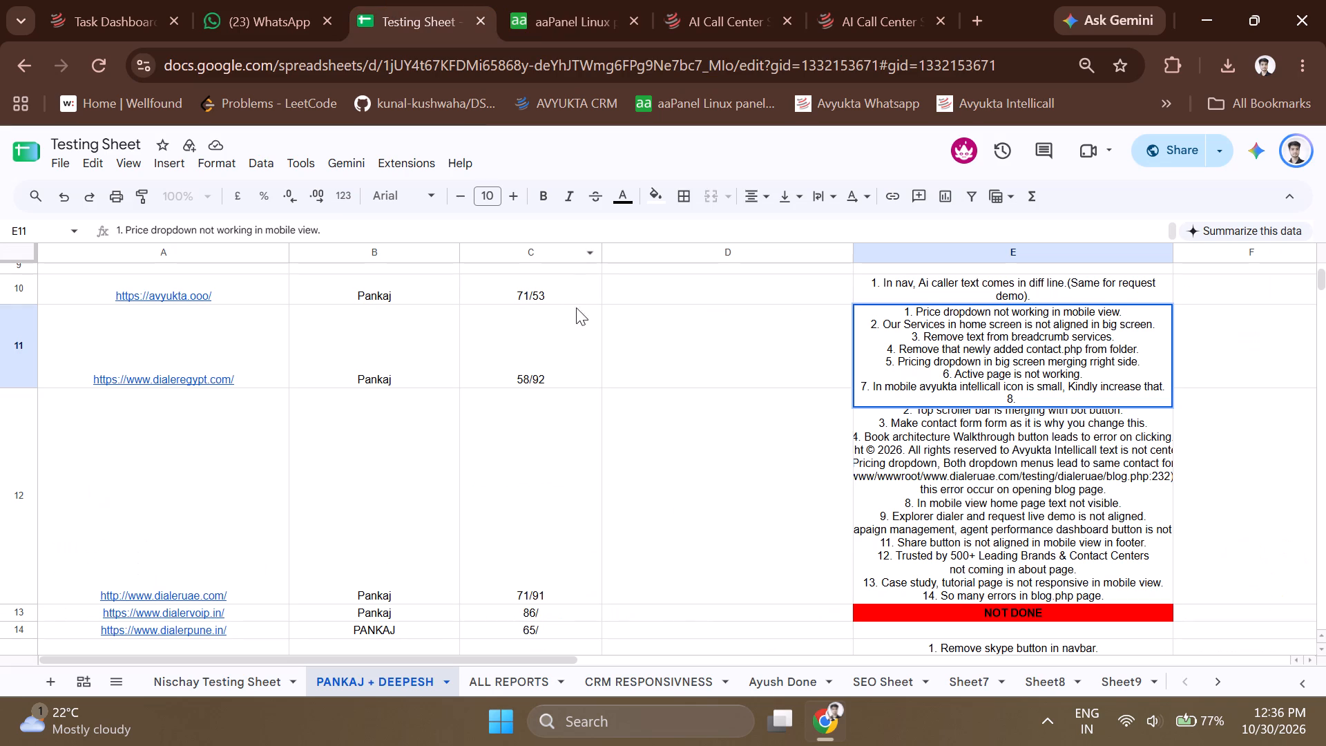
{"action": "left_click", "coordinate": [1048, 468]}
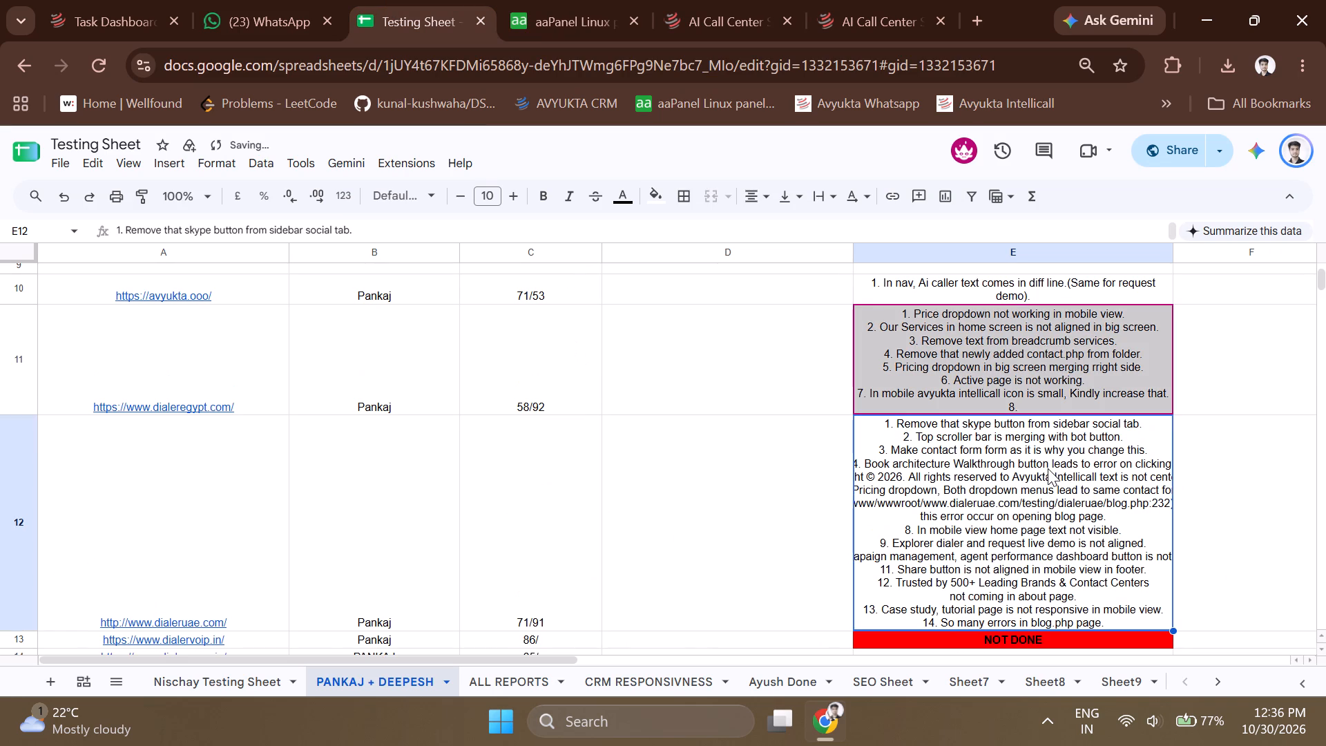
Close the live dialeruae.com browser tab and look back over the service cards on the testing home page.
{"action": "left_click", "coordinate": [752, 0]}
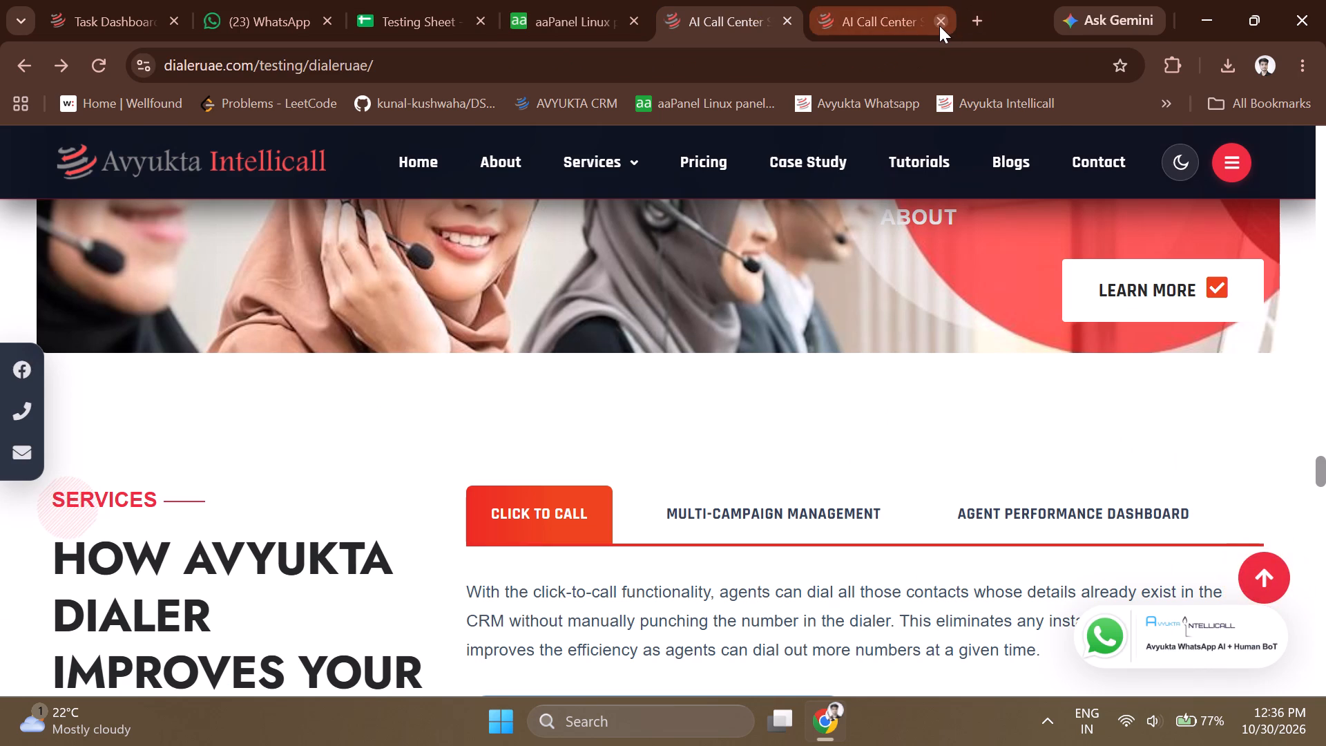
{"action": "left_click", "coordinate": [939, 26]}
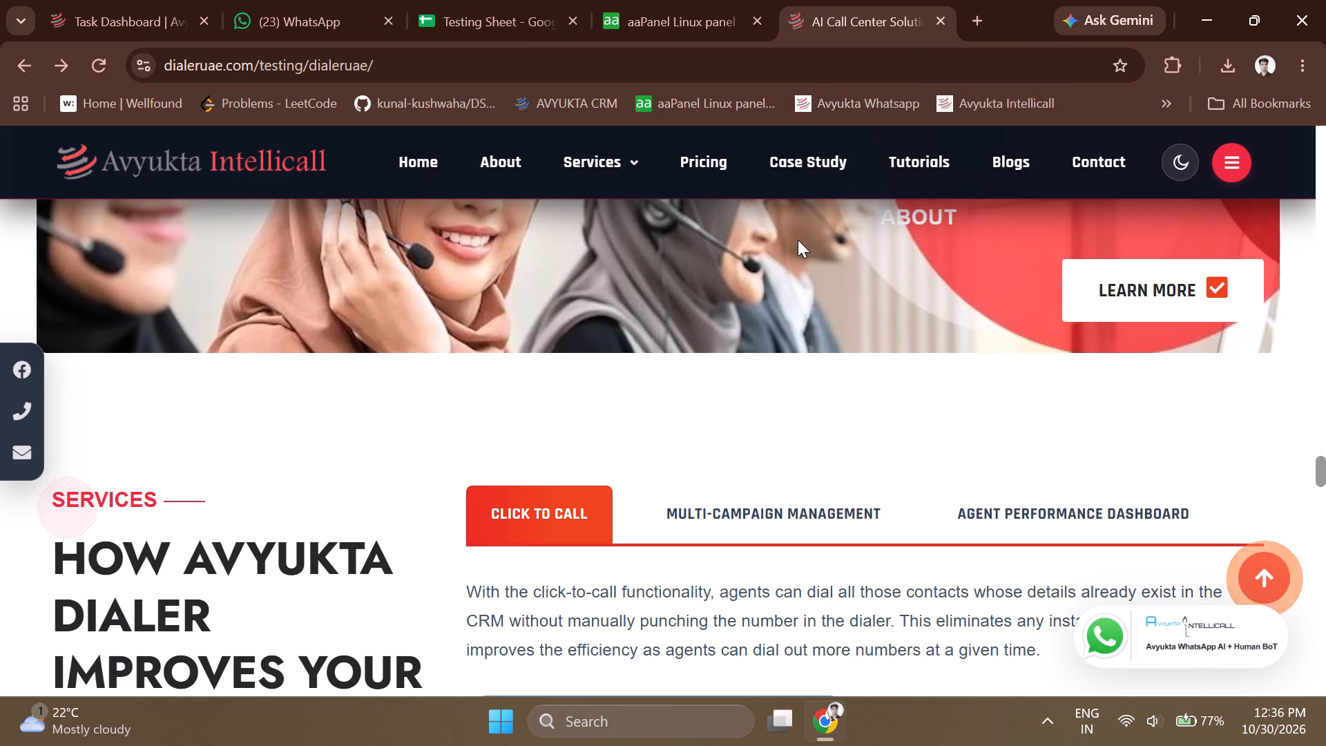
{"action": "scroll", "coordinate": [718, 494], "scroll_direction": "up", "scroll_amount": 16}
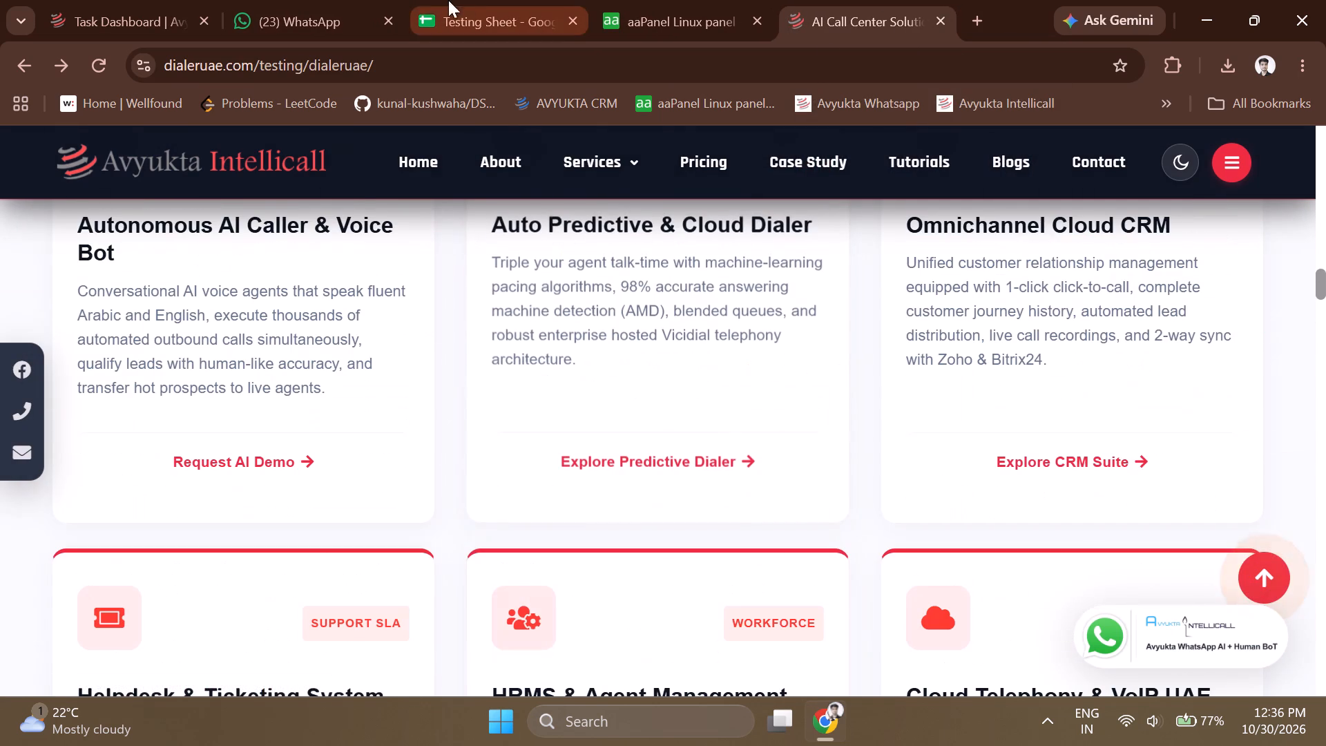
Review the full list of recorded dialeruae.com issues in cell E12 of the Testing Sheet without changing it.
{"action": "left_click", "coordinate": [425, 0]}
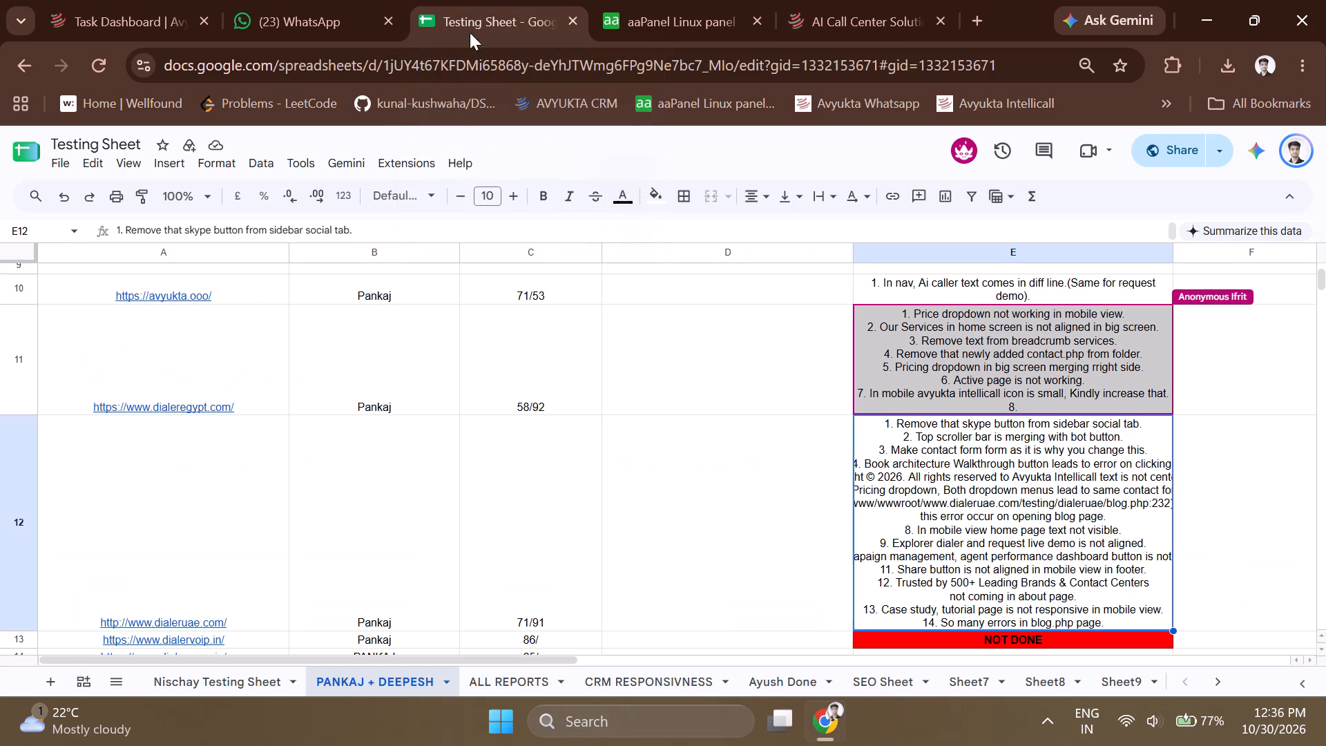
{"action": "left_click", "coordinate": [902, 483]}
{"action": "double_click", "coordinate": [983, 486]}
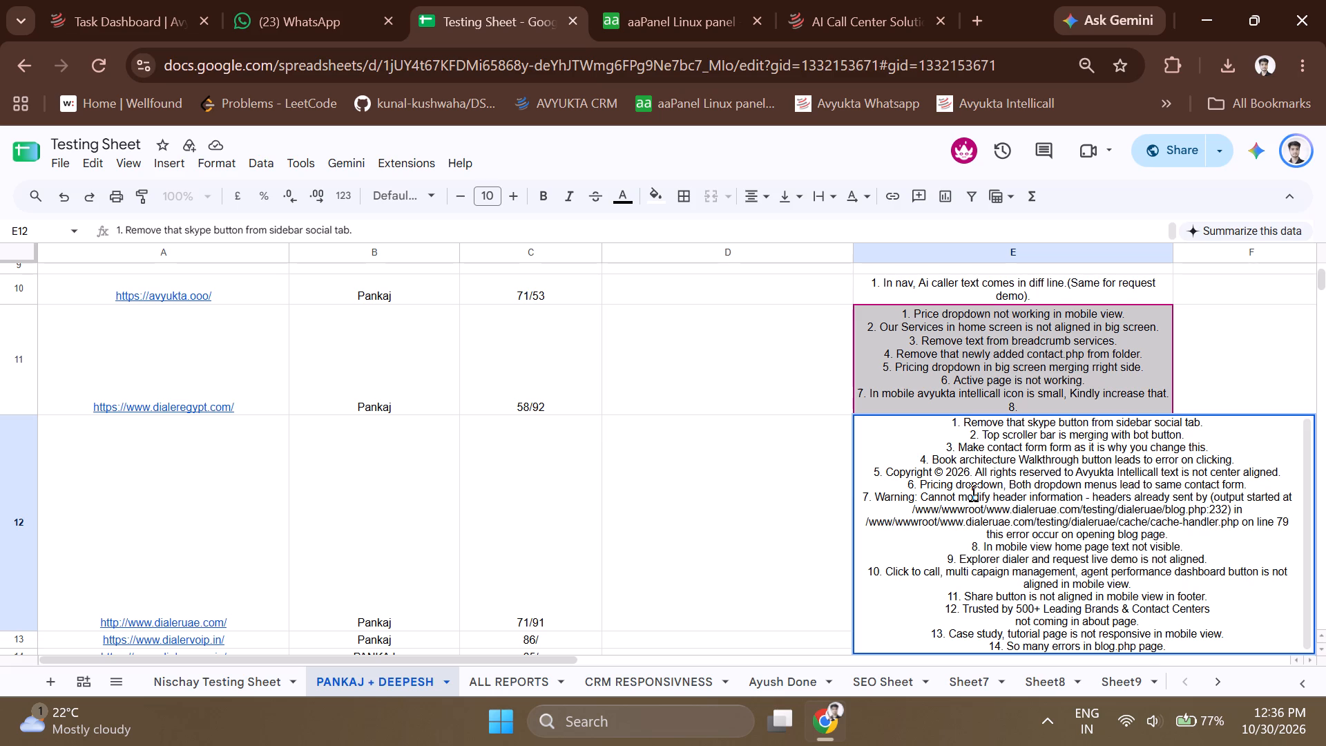
{"action": "left_click", "coordinate": [802, 492]}
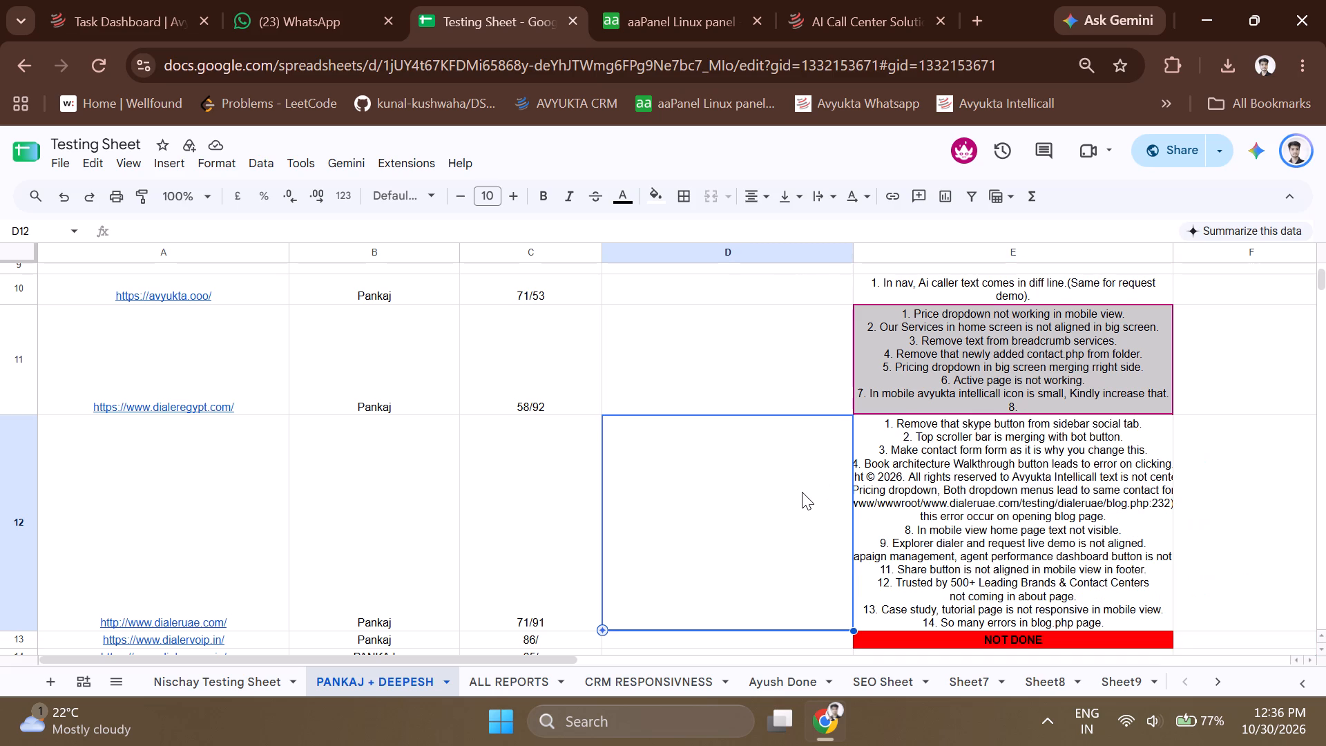
{"action": "left_click", "coordinate": [1036, 466]}
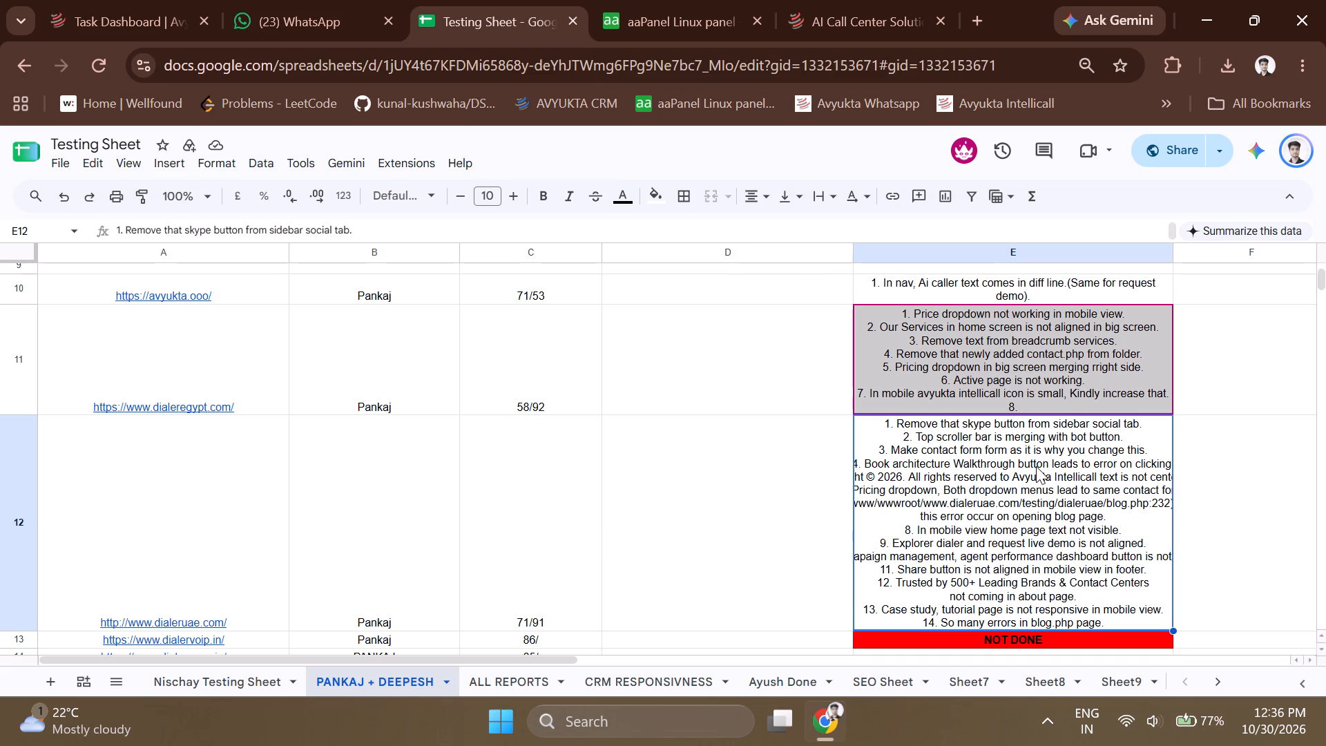